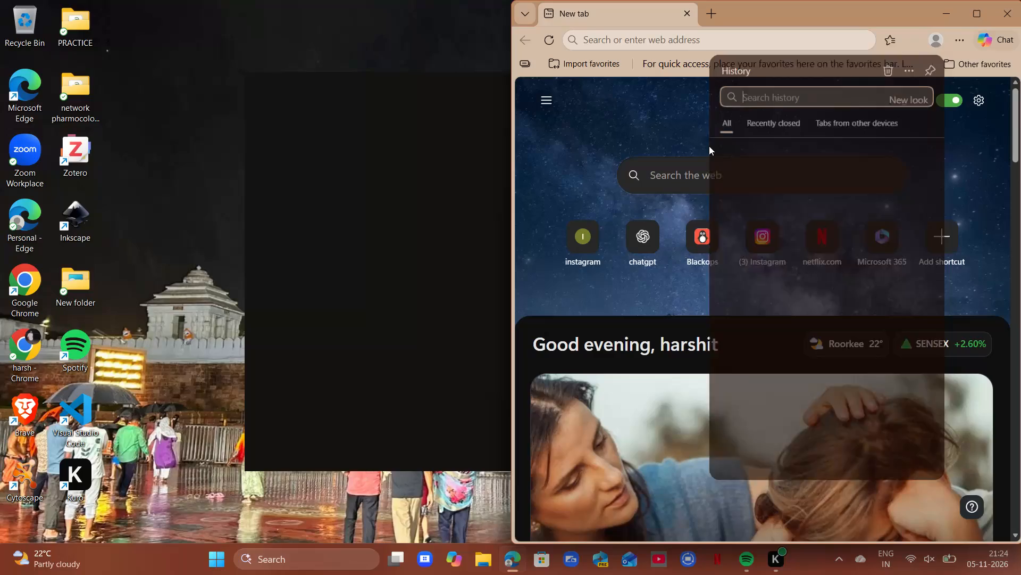
Open the Click4xerve Google Sheets spreadsheet from the browsing history.
click(759, 166)
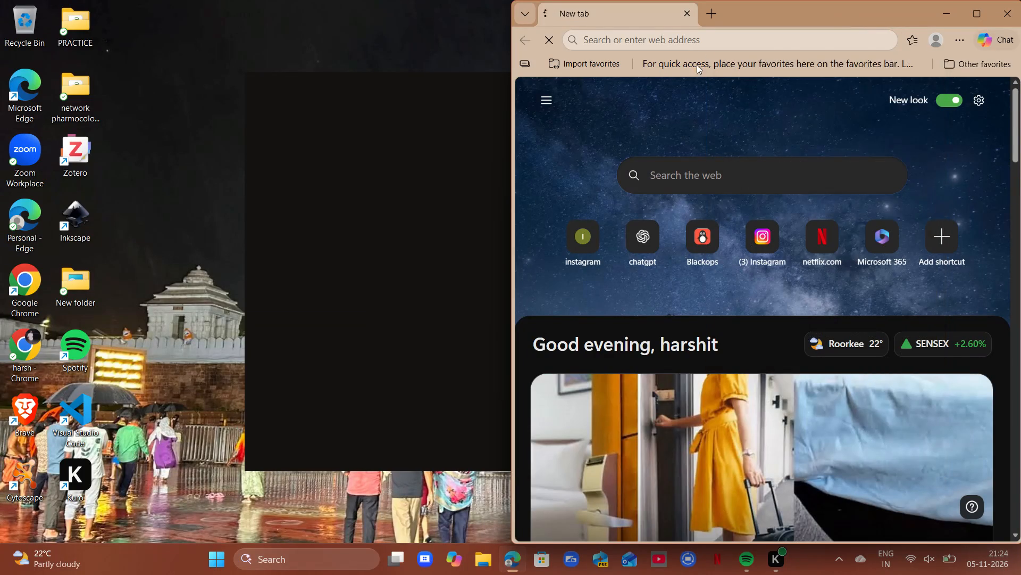
Open the VoIP dialer web app in a new tab from the browsing history entry "(79) App".
click(711, 12)
key(ctrl+h)
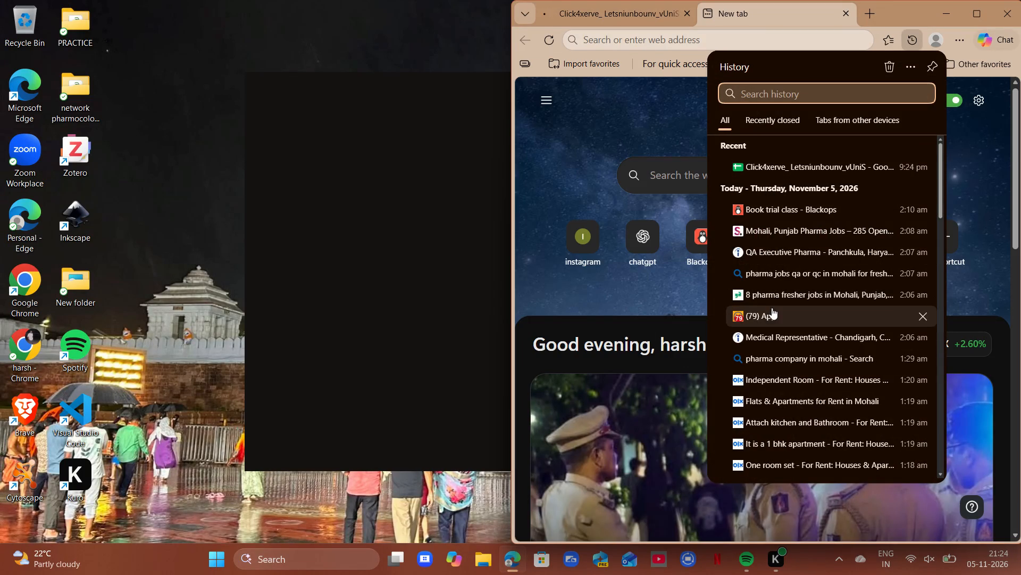
click(771, 311)
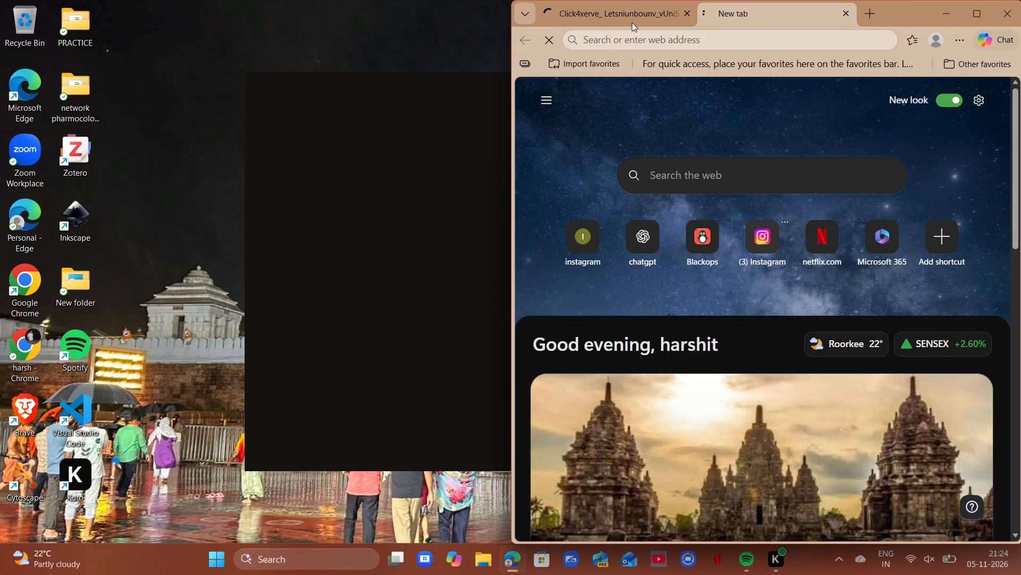
Detach the Click4xerve spreadsheet tab into its own window and snap it to the left half, beside the dialer window.
drag(635, 13, 633, 130)
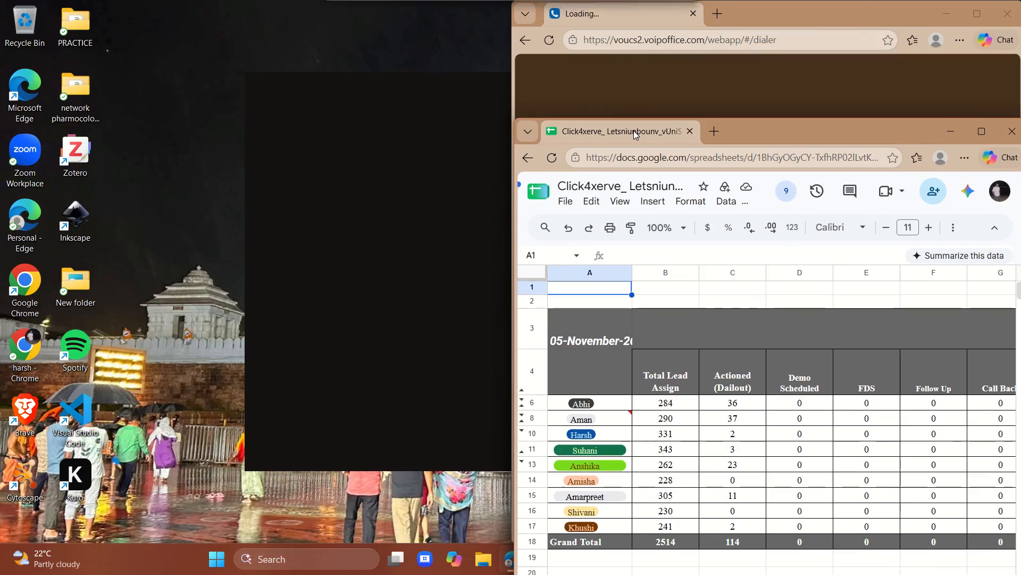
drag(633, 130, 633, 131)
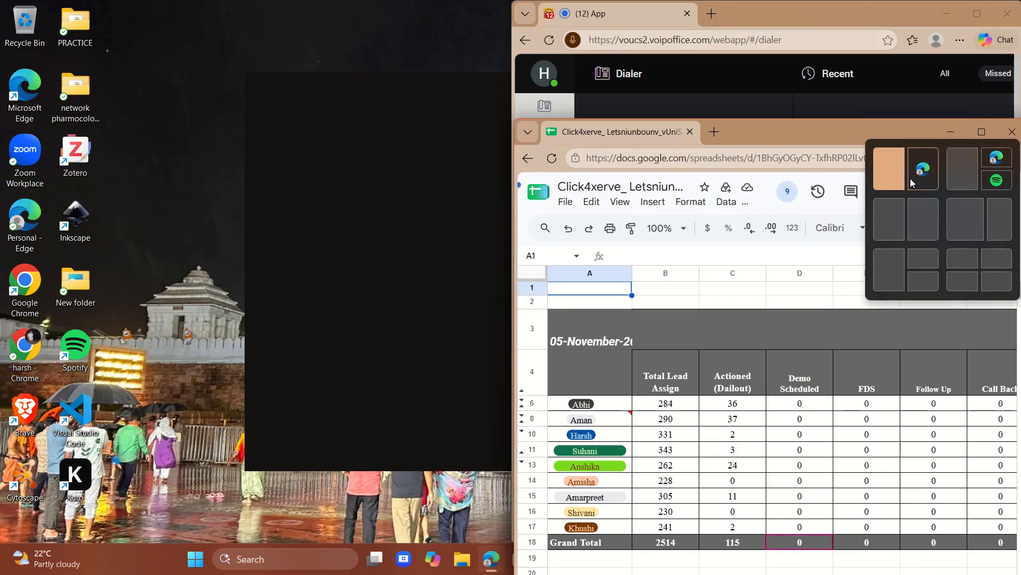
click(885, 182)
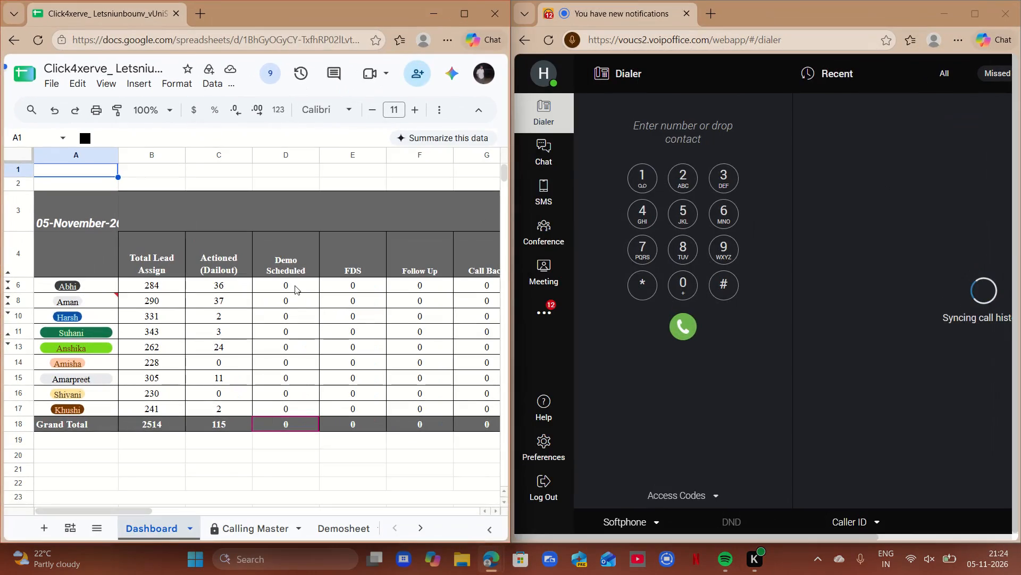
Review the Demosheet down to its last filled rows, including the subject and remarks columns.
scroll(295, 285, down, 1)
scroll(295, 285, up, 1)
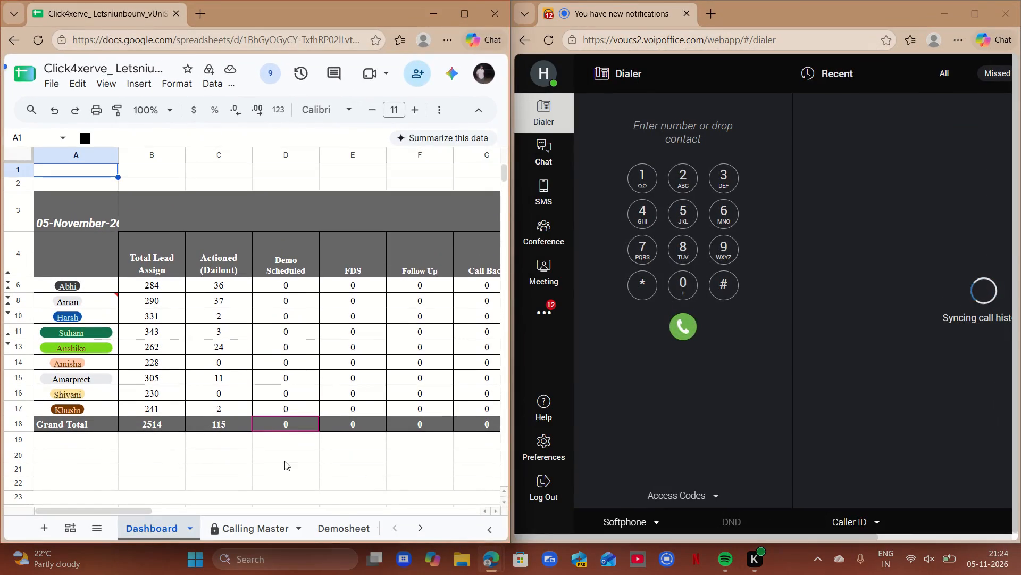
click(329, 530)
scroll(323, 360, down, 4)
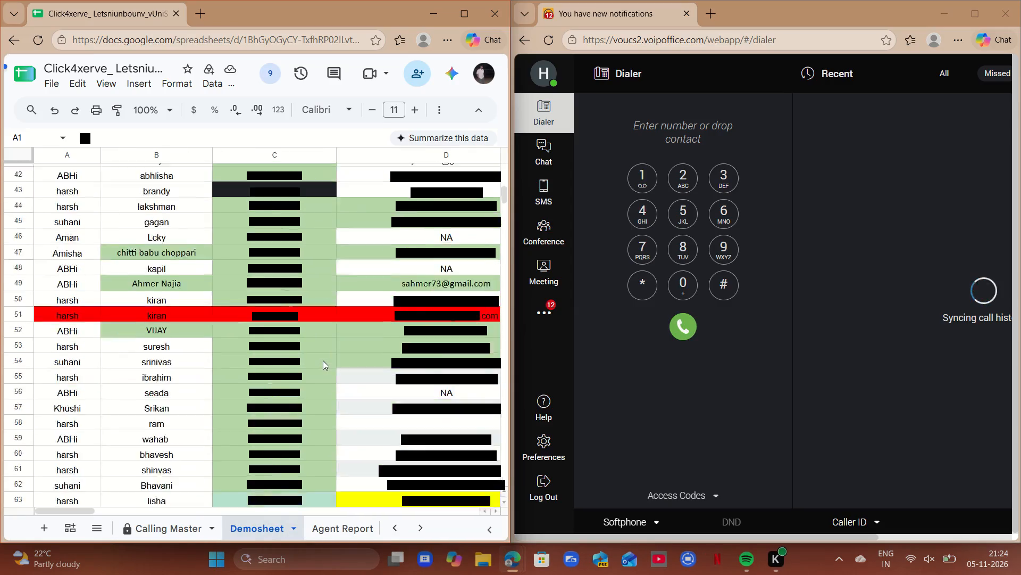
scroll(323, 360, down, 6)
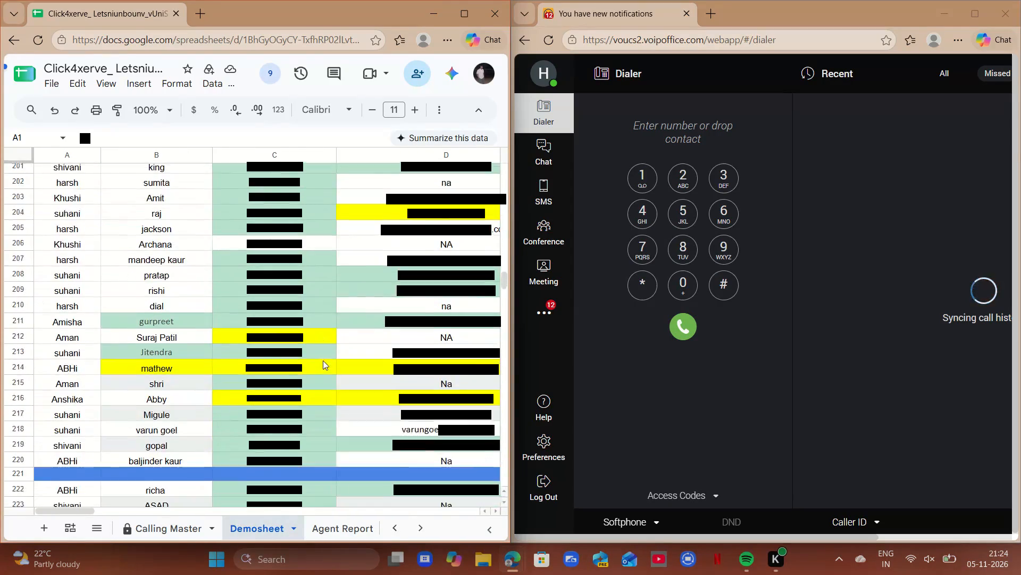
scroll(323, 360, down, 1)
scroll(323, 360, up, 1)
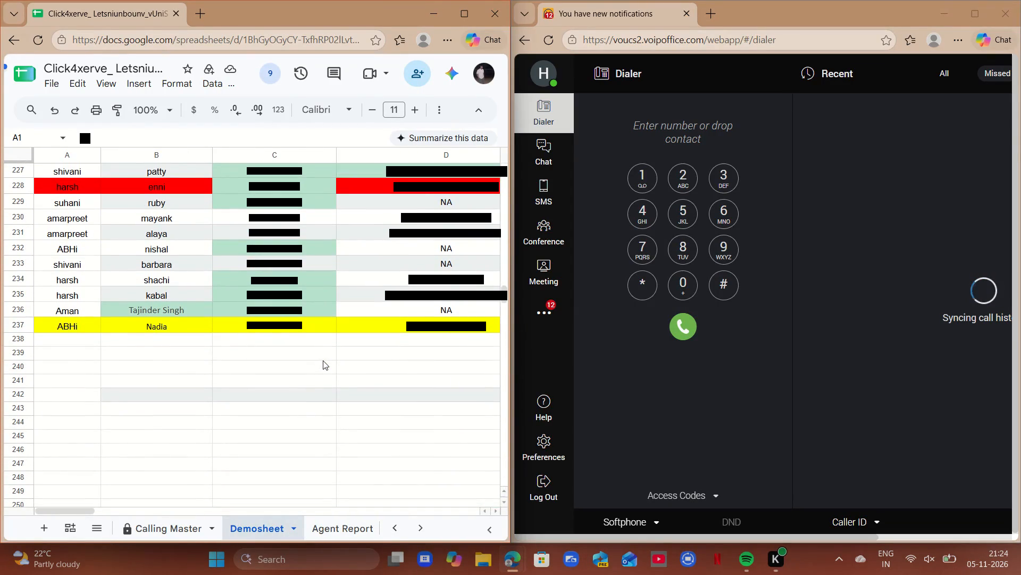
scroll(323, 360, left, 7)
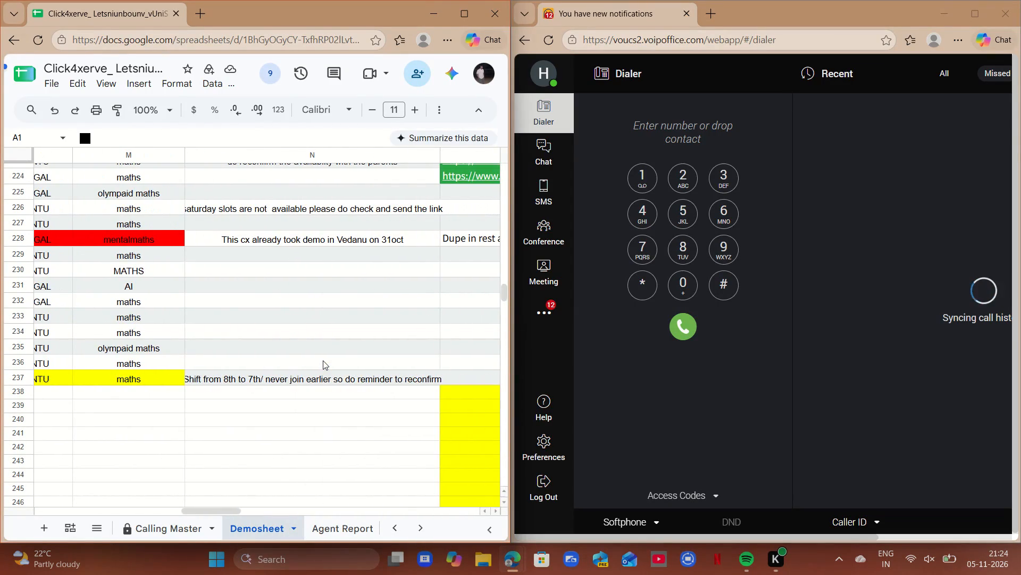
scroll(323, 360, right, 5)
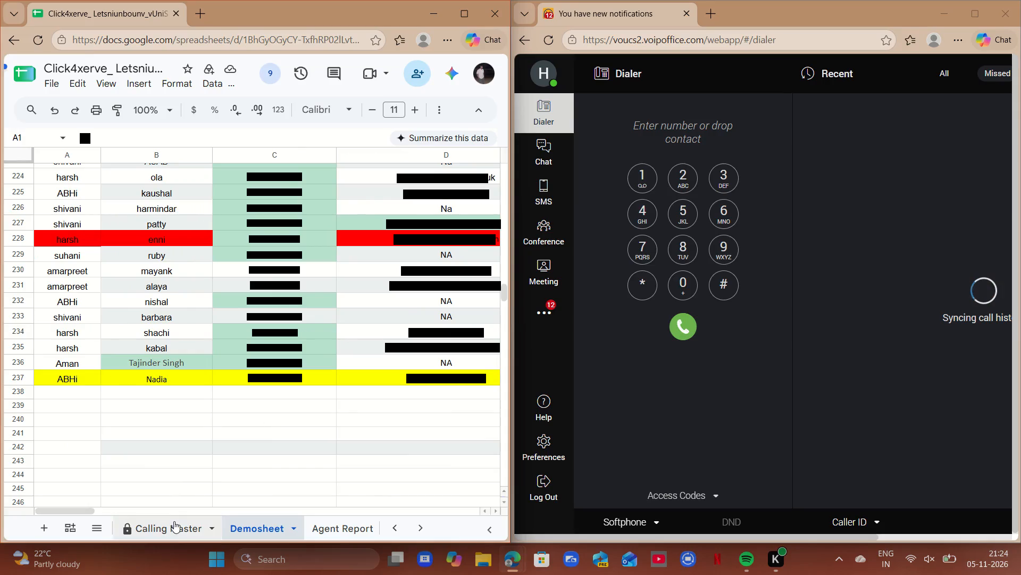
Examine the Calling Master sheet's lead rows around row 600, checking the assigned agent, call status and remarks columns.
click(173, 525)
scroll(173, 525, right, 2)
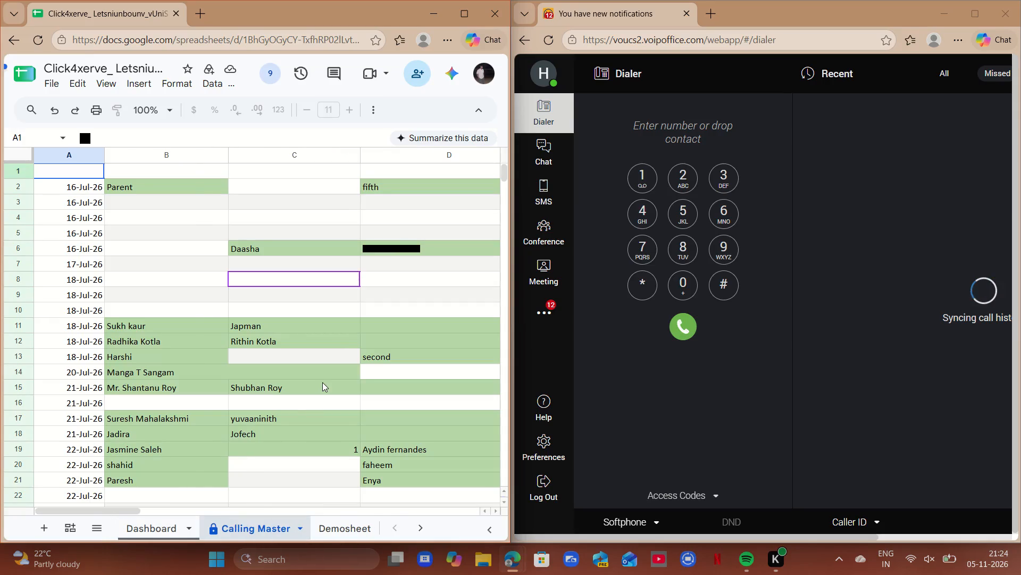
scroll(322, 382, left, 5)
scroll(322, 382, down, 15)
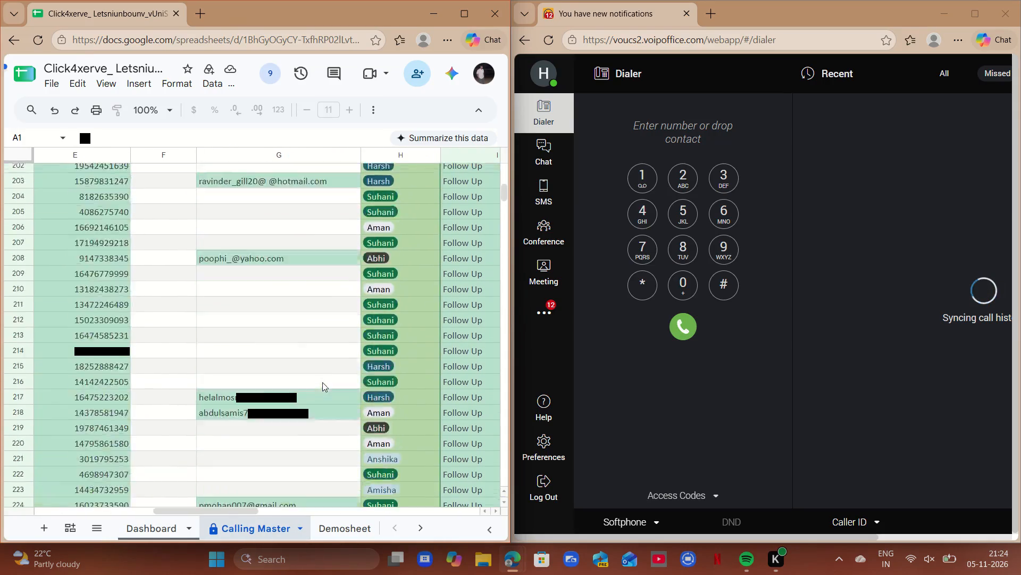
scroll(322, 382, down, 6)
scroll(322, 382, up, 1)
scroll(322, 382, down, 1)
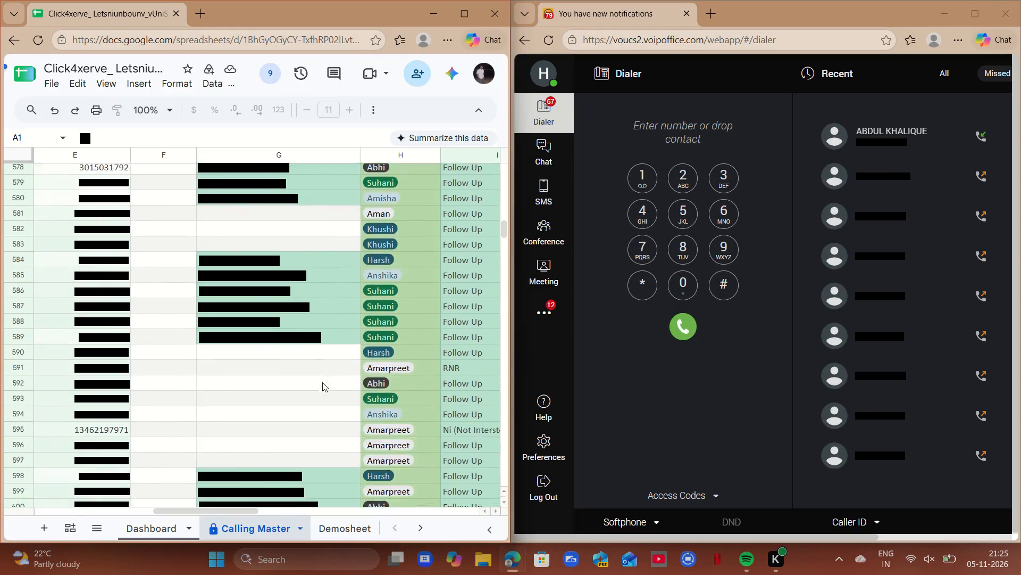
scroll(322, 382, down, 1)
scroll(322, 382, up, 1)
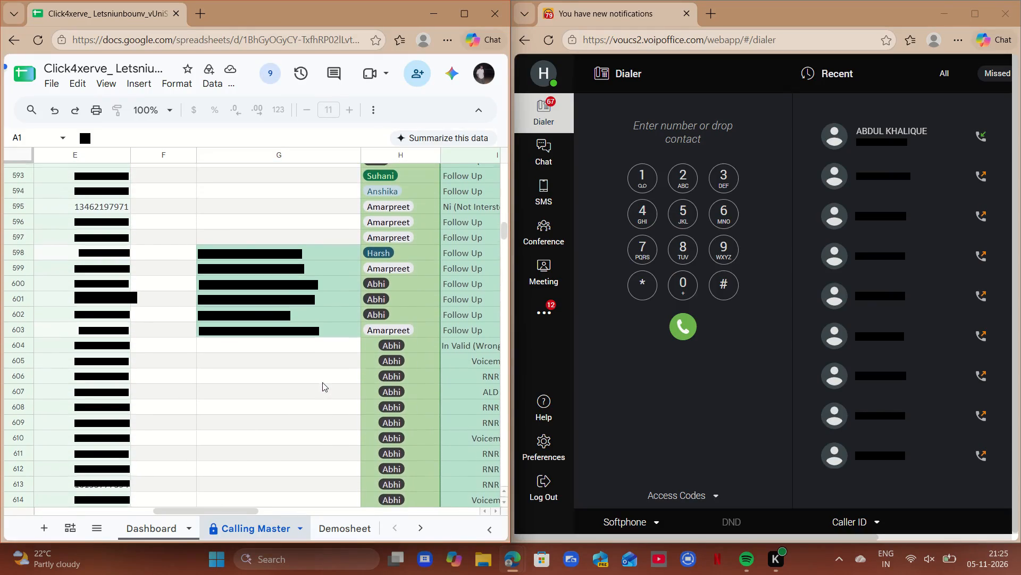
scroll(322, 382, up, 2)
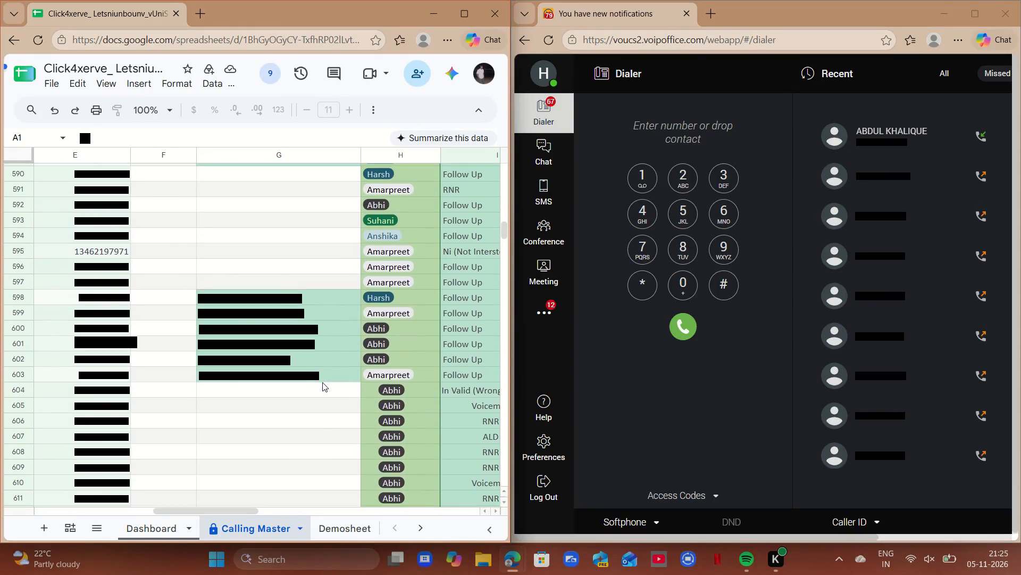
scroll(322, 382, left, 2)
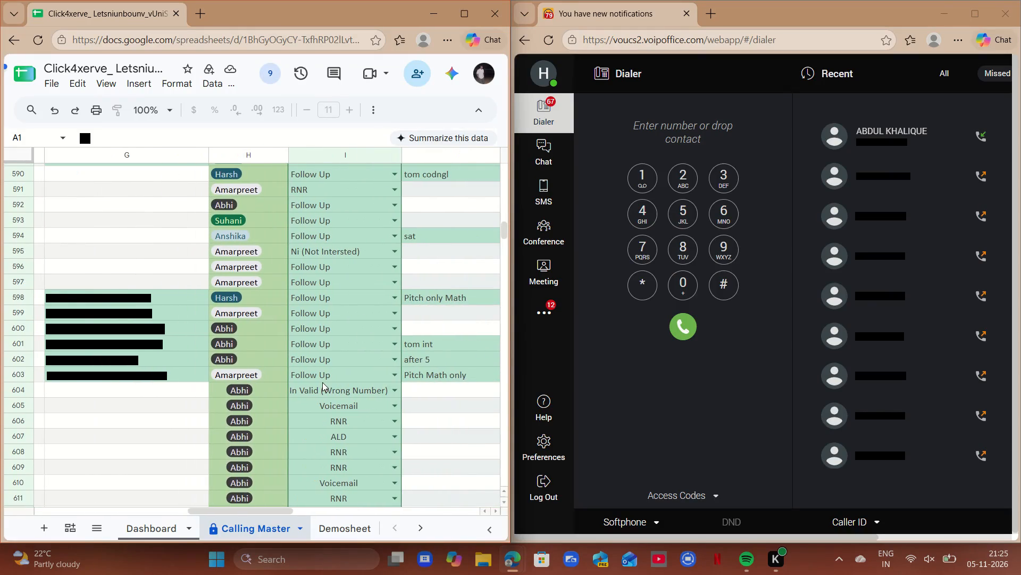
scroll(322, 382, up, 1)
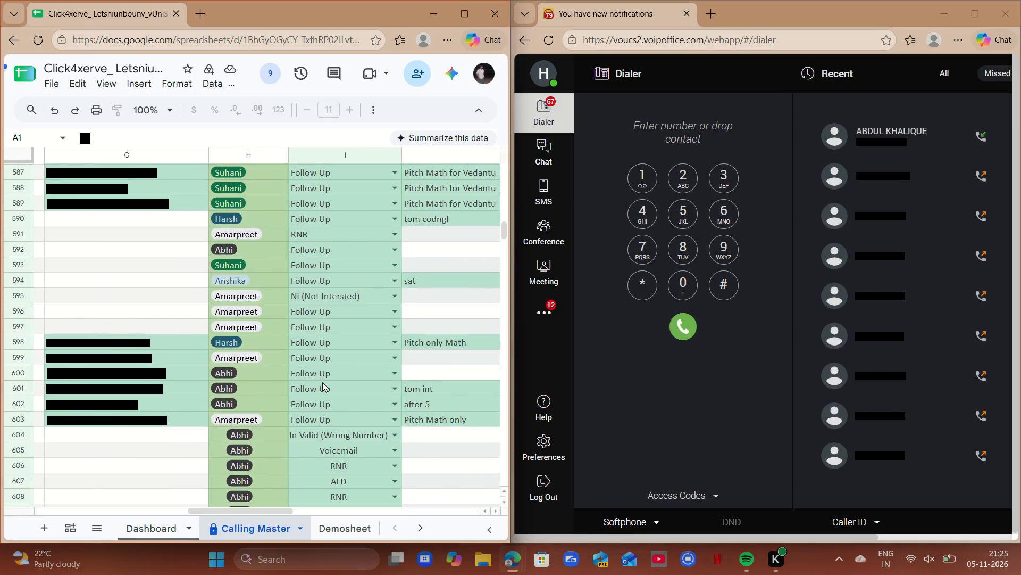
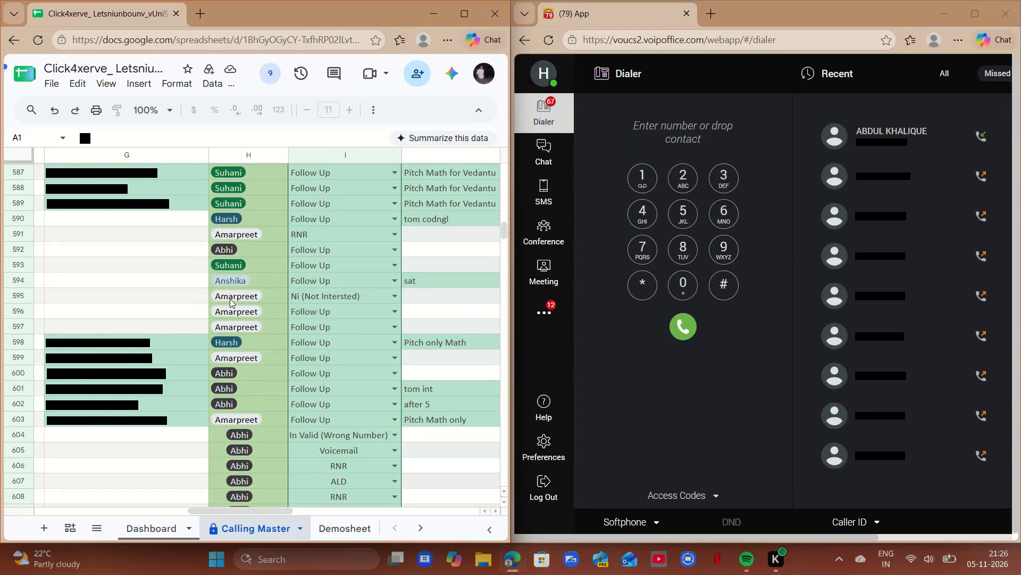
Call the lead in row 598 of Calling Master, using the phone number copied from column E.
scroll(313, 283, right, 3)
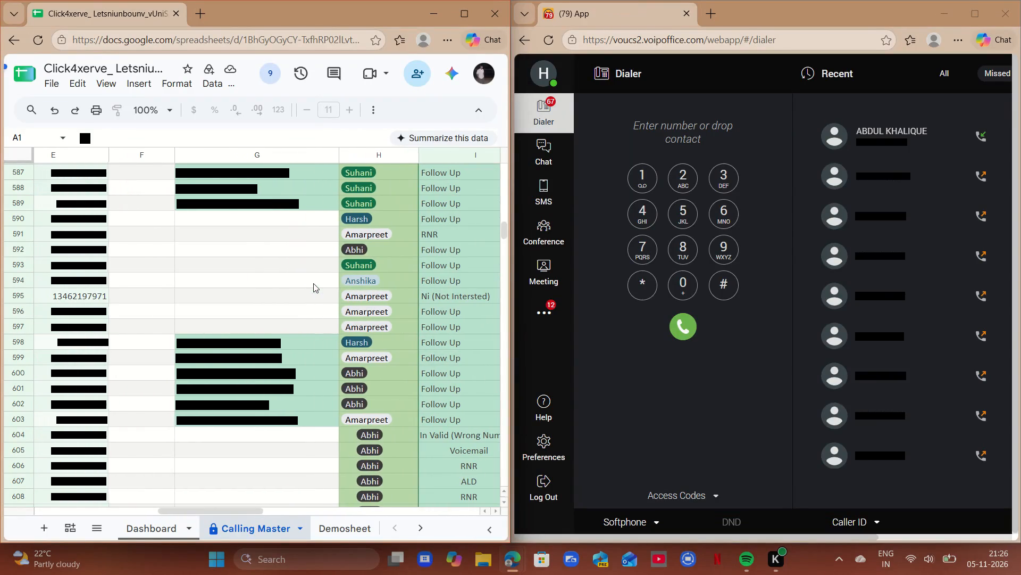
click(93, 341)
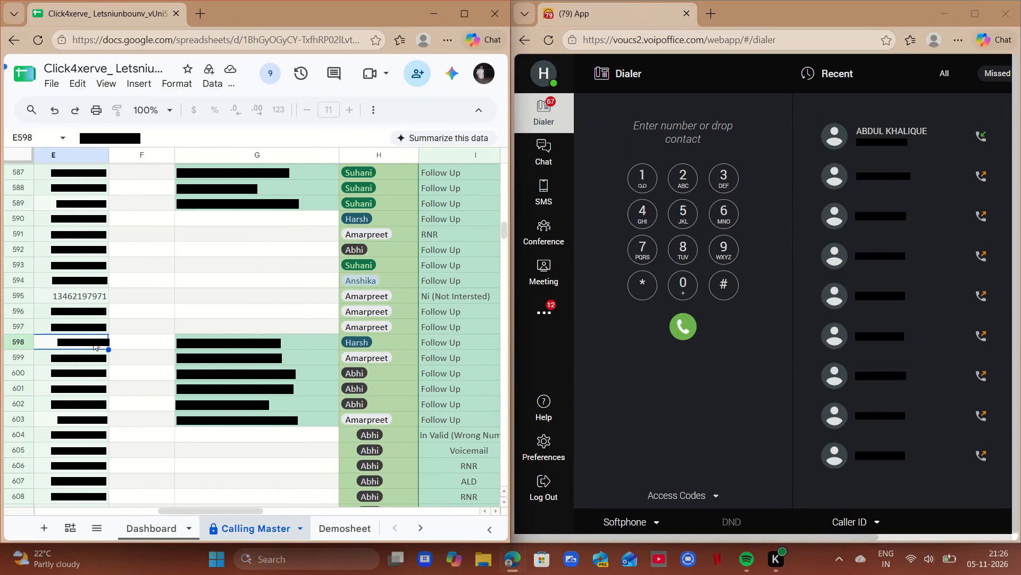
key(ctrl+c)
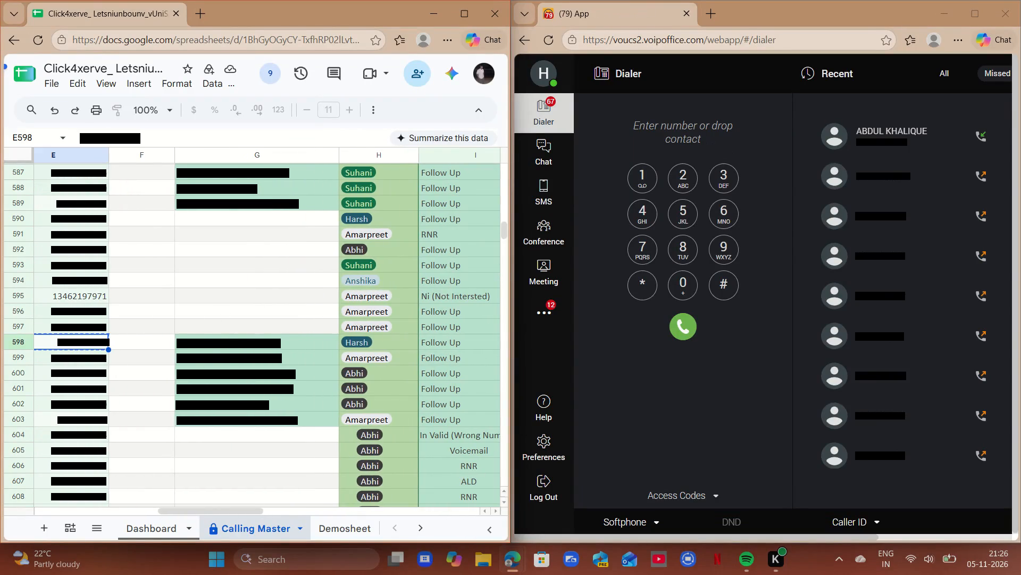
click(699, 137)
key(ctrl+v)
key(Return)
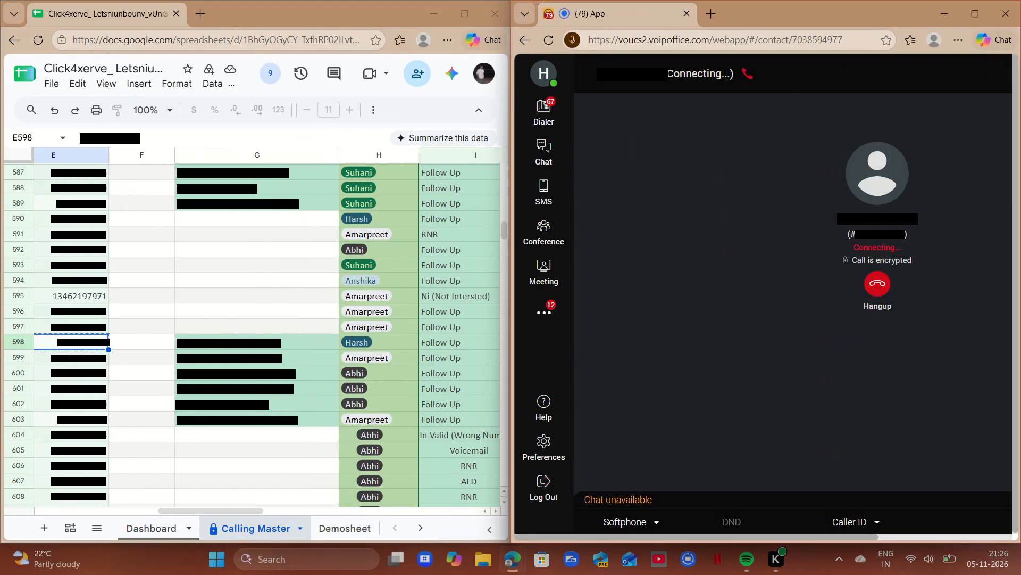
Copy the row 590 lead's phone number, end the ongoing call and call that lead from the dialer.
click(98, 221)
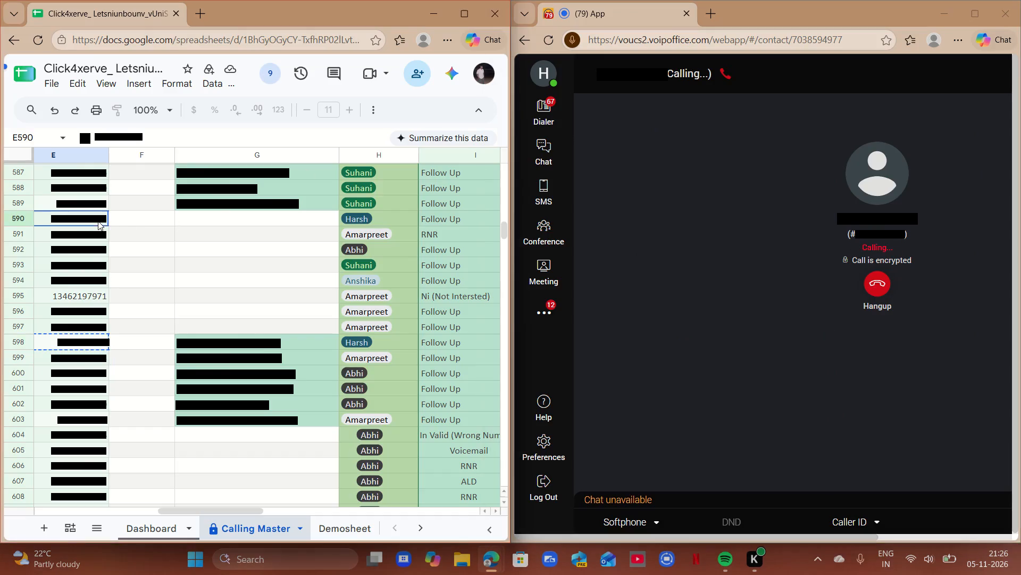
key(ctrl+c)
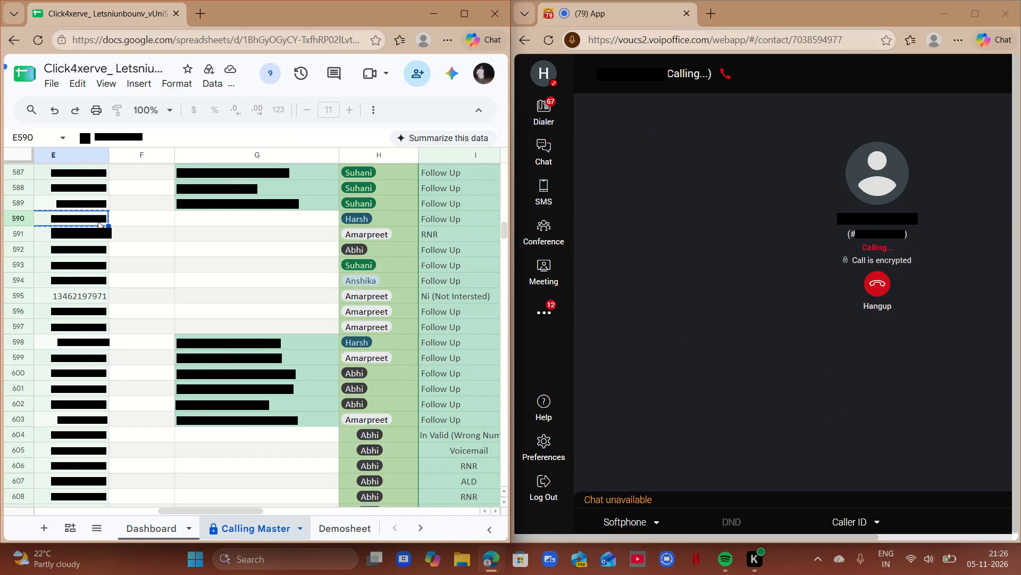
scroll(98, 221, left, 2)
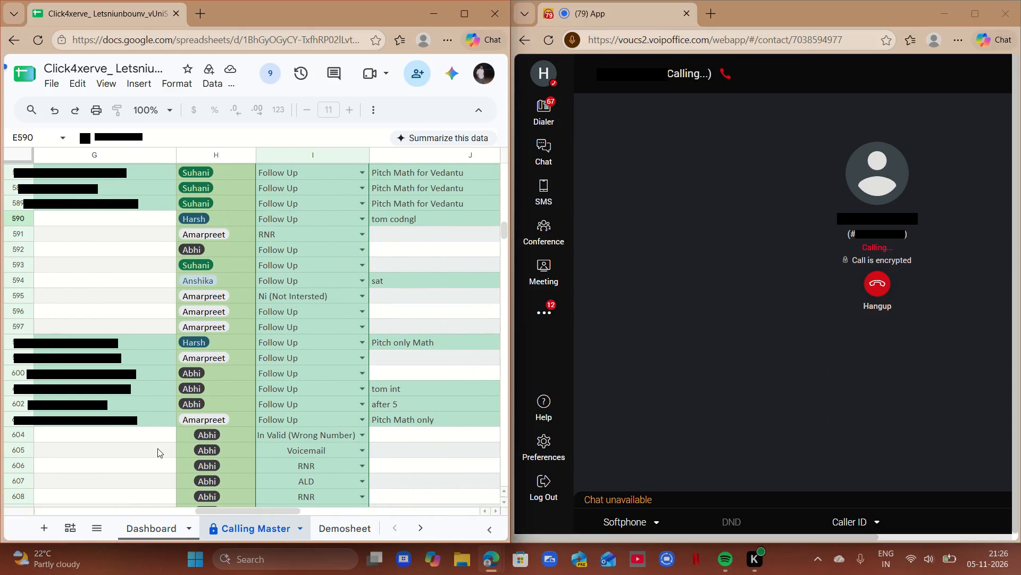
scroll(157, 448, up, 2)
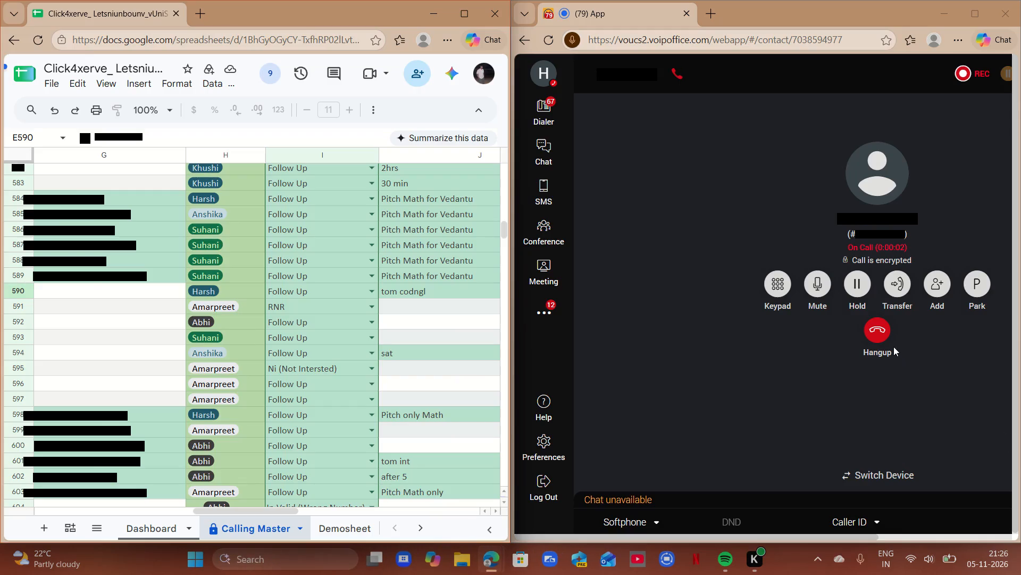
click(880, 331)
click(718, 139)
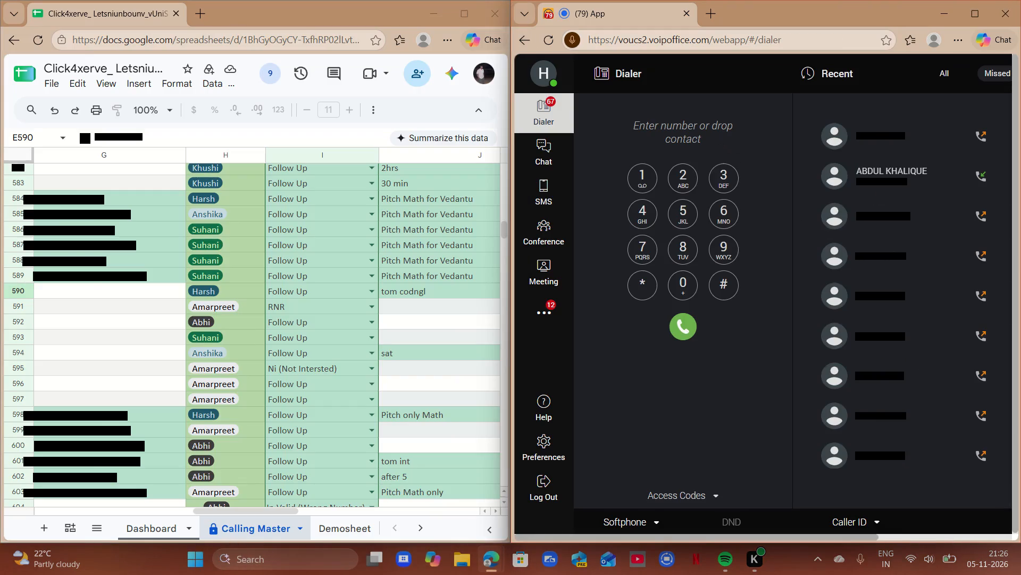
key(ctrl+v)
key(Return)
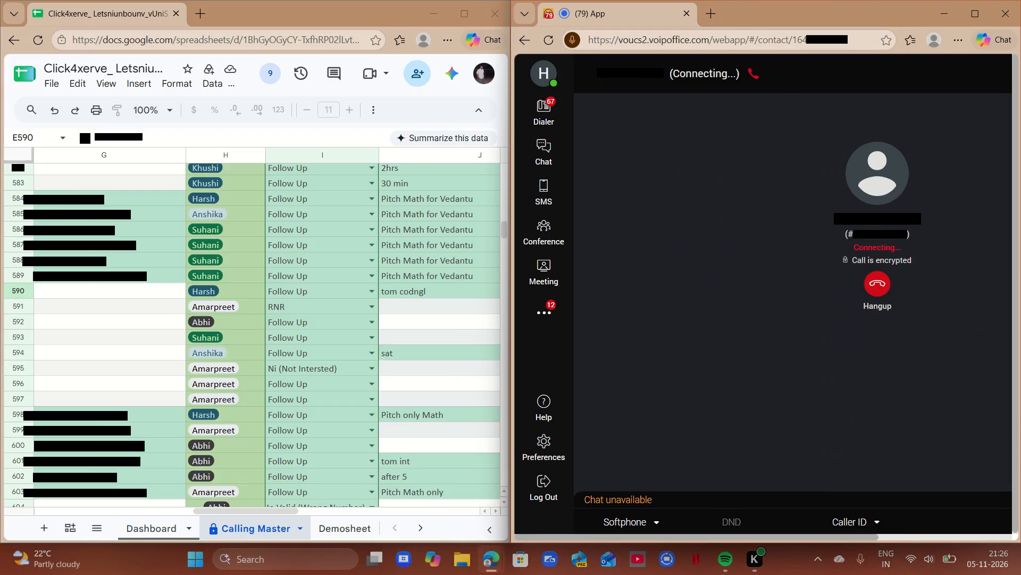
Copy the row 584 lead's phone number, end the ongoing call and call that lead from the dialer.
scroll(204, 283, right, 3)
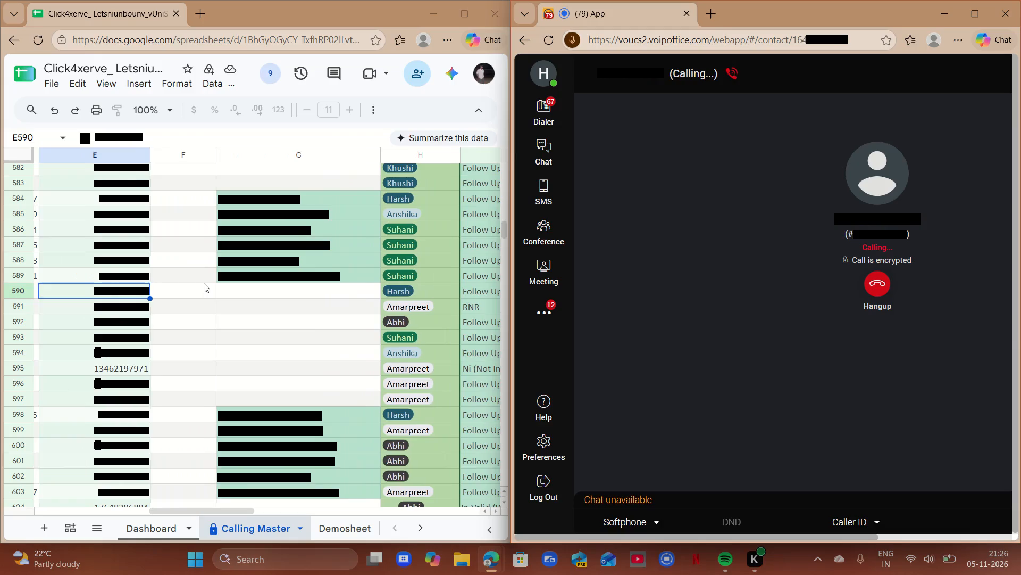
scroll(204, 283, left, 2)
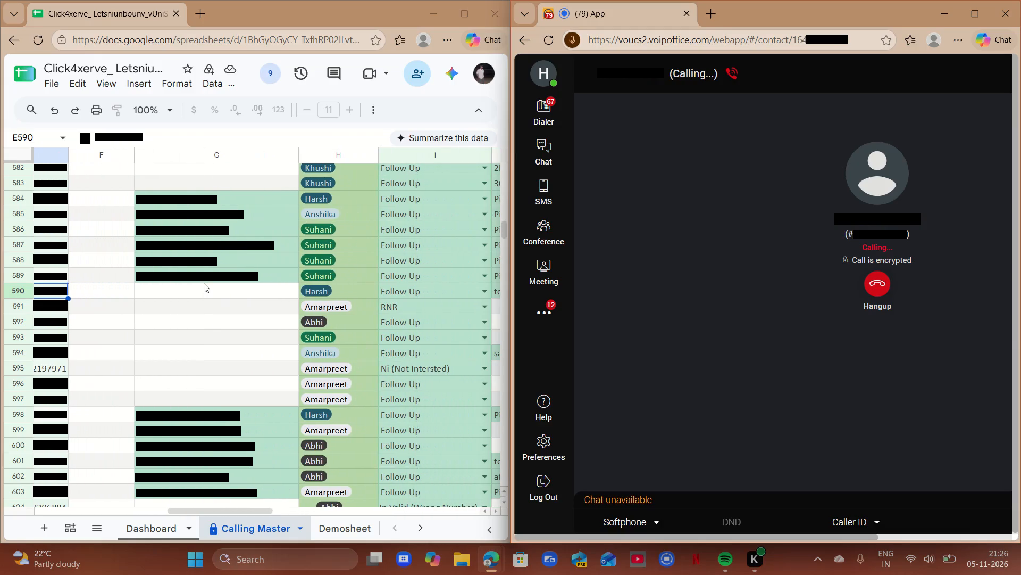
click(53, 197)
key(ctrl+c)
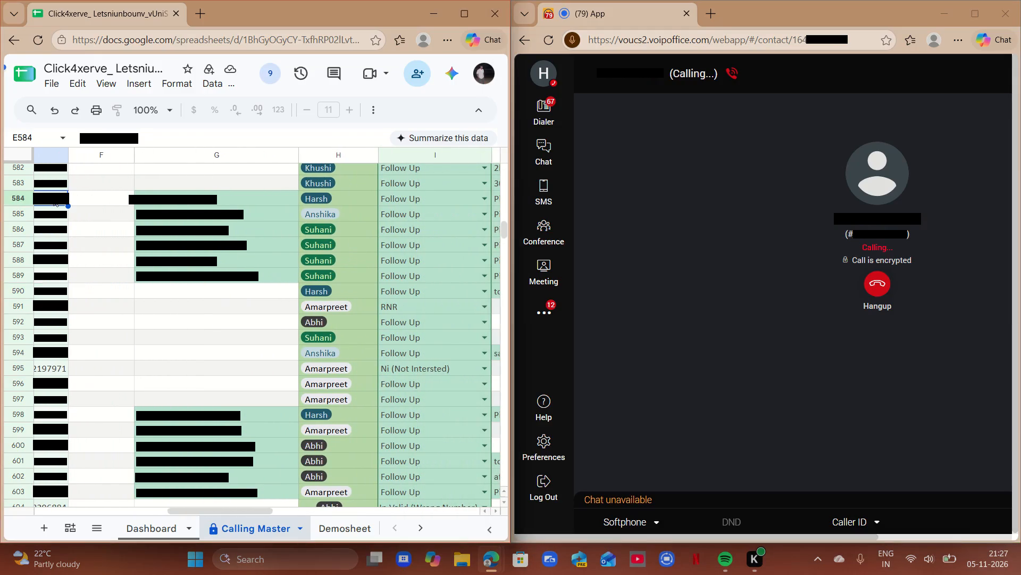
scroll(53, 197, left, 2)
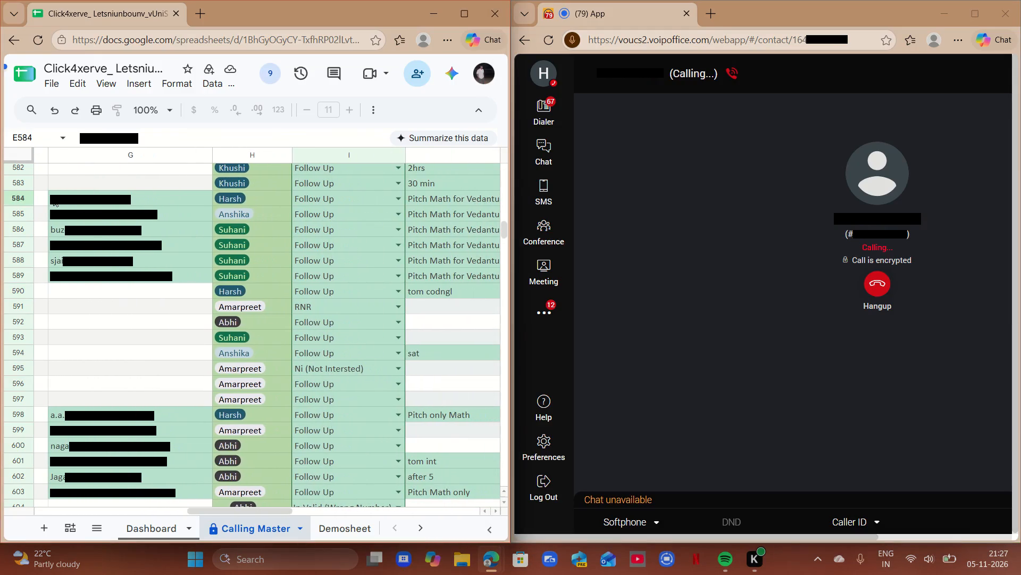
scroll(53, 197, up, 1)
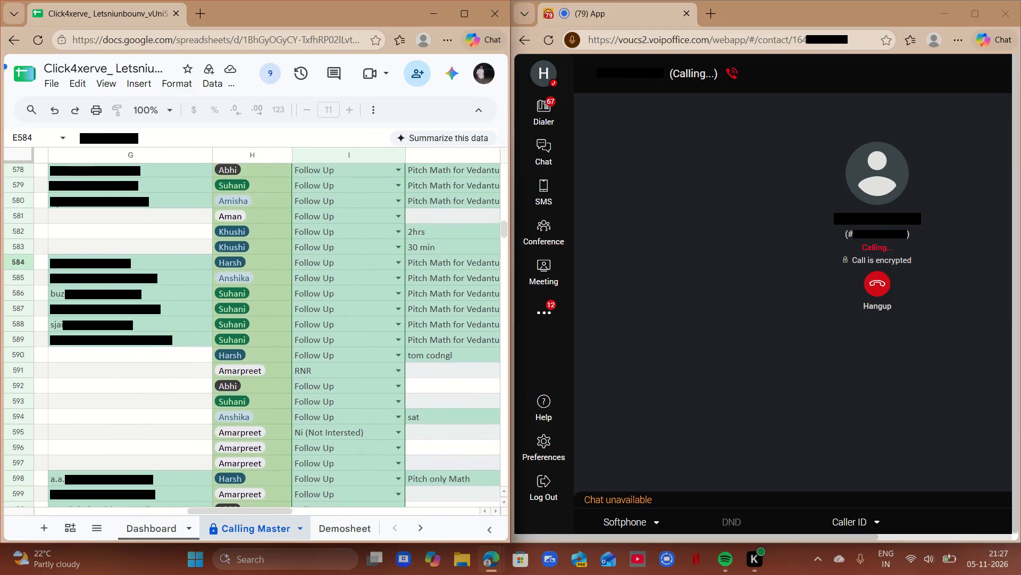
scroll(53, 197, up, 2)
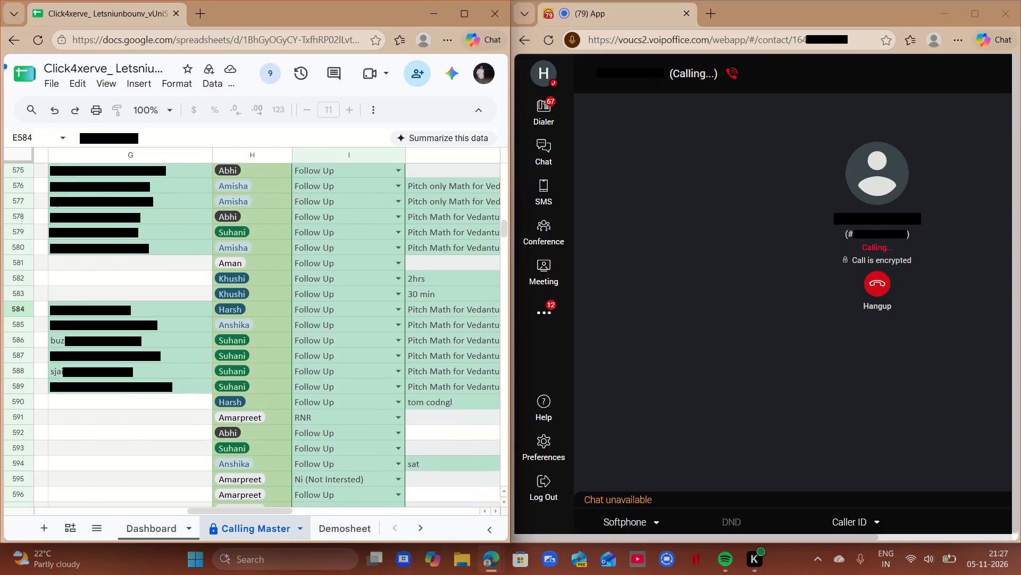
scroll(53, 197, right, 1)
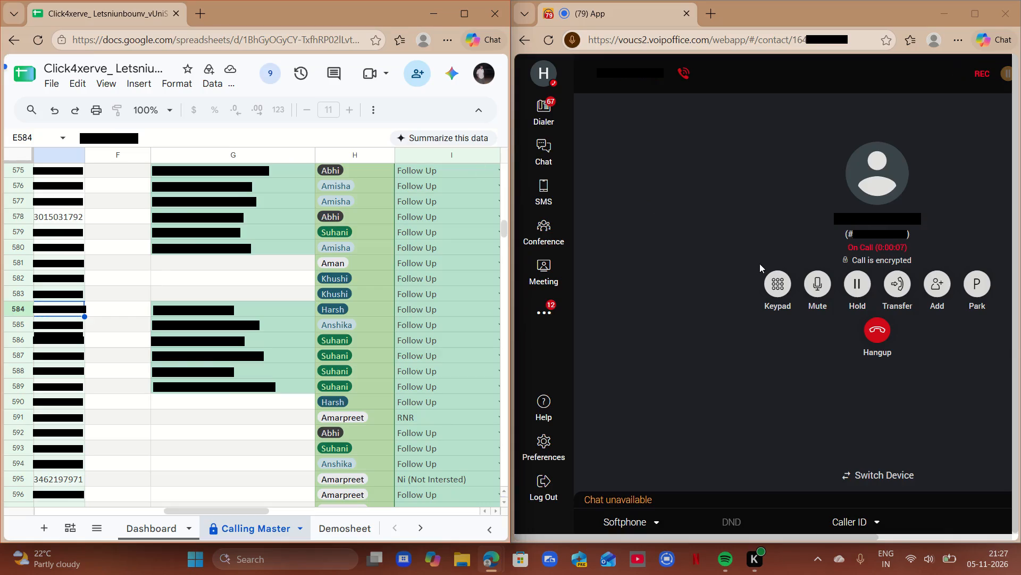
click(885, 326)
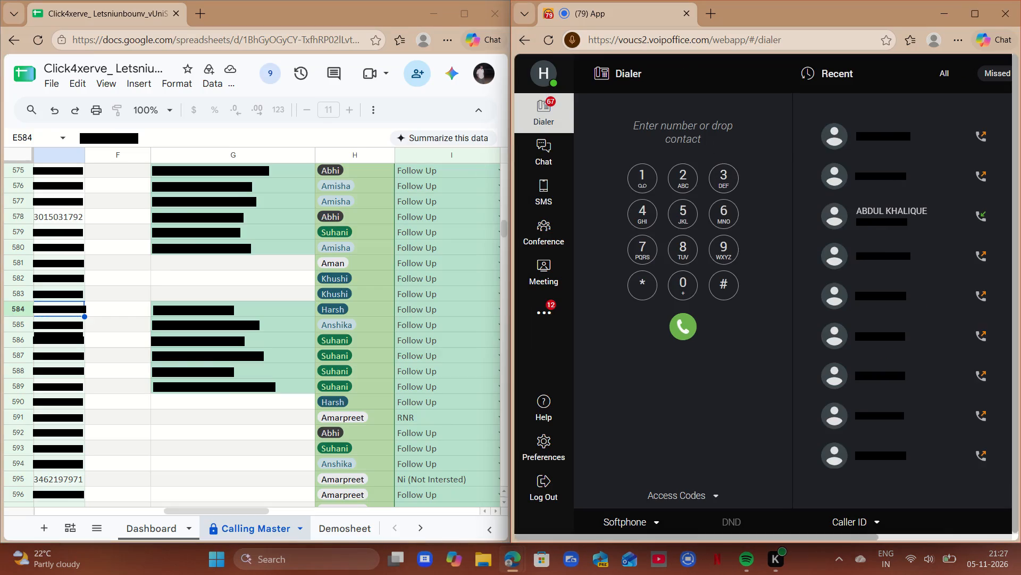
click(695, 125)
key(ctrl+v)
key(Return)
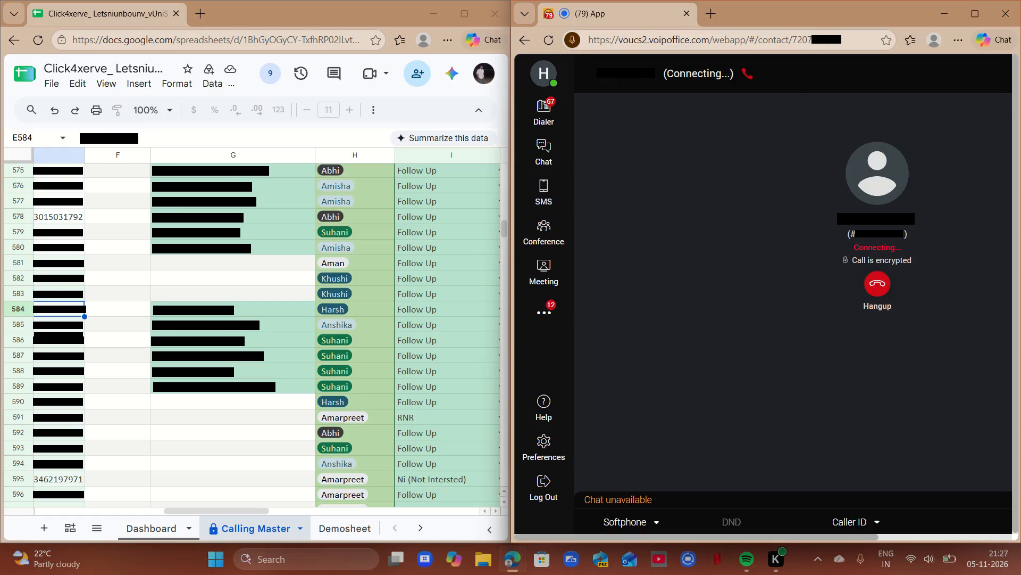
Copy the row 590 lead's phone number again and redial that lead.
click(75, 400)
key(ctrl+c)
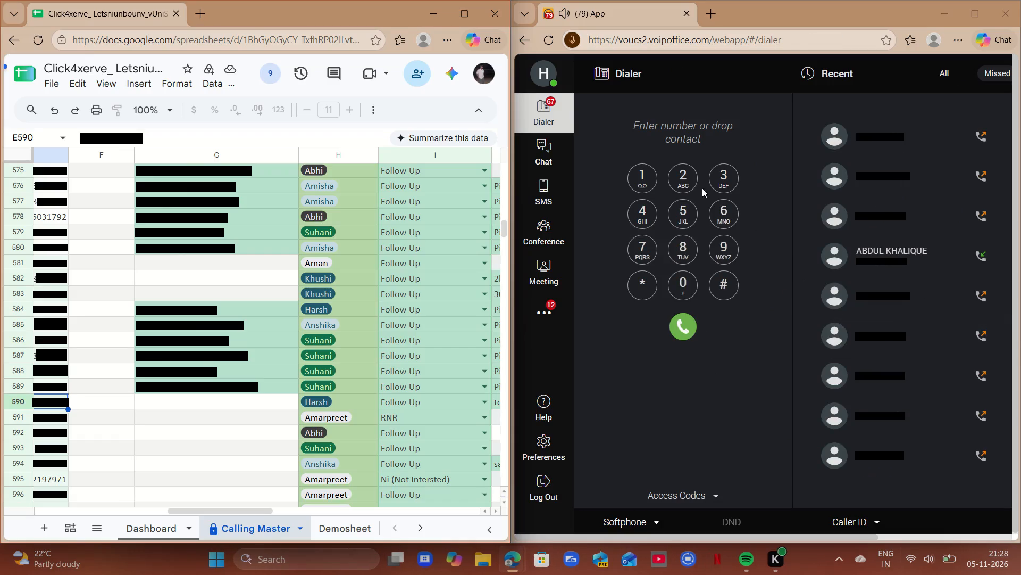
click(674, 136)
key(ctrl+v)
key(Return)
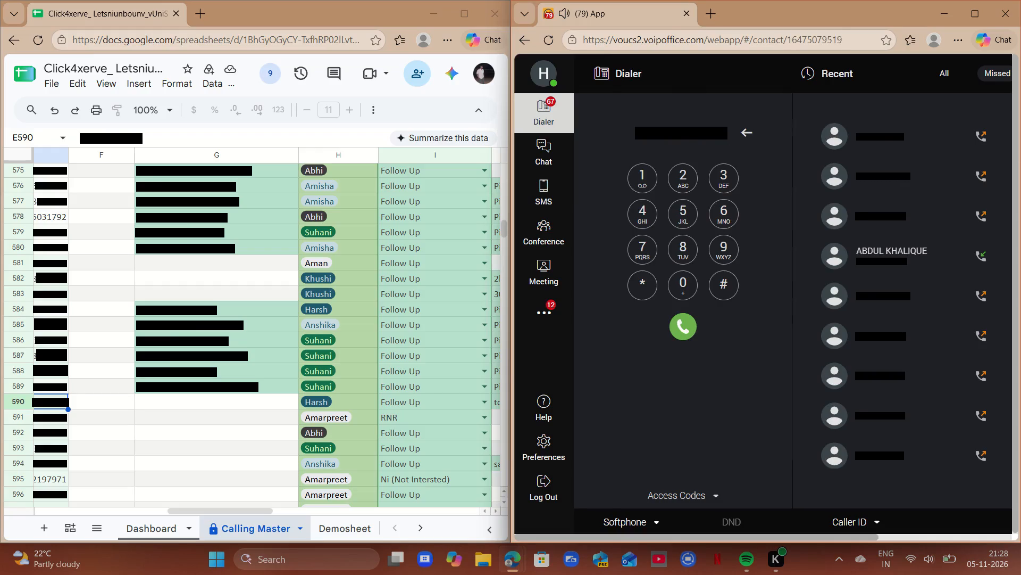
Set the call status of the row 584 lead to "Ni (Not Intersted)".
click(390, 308)
key(n)
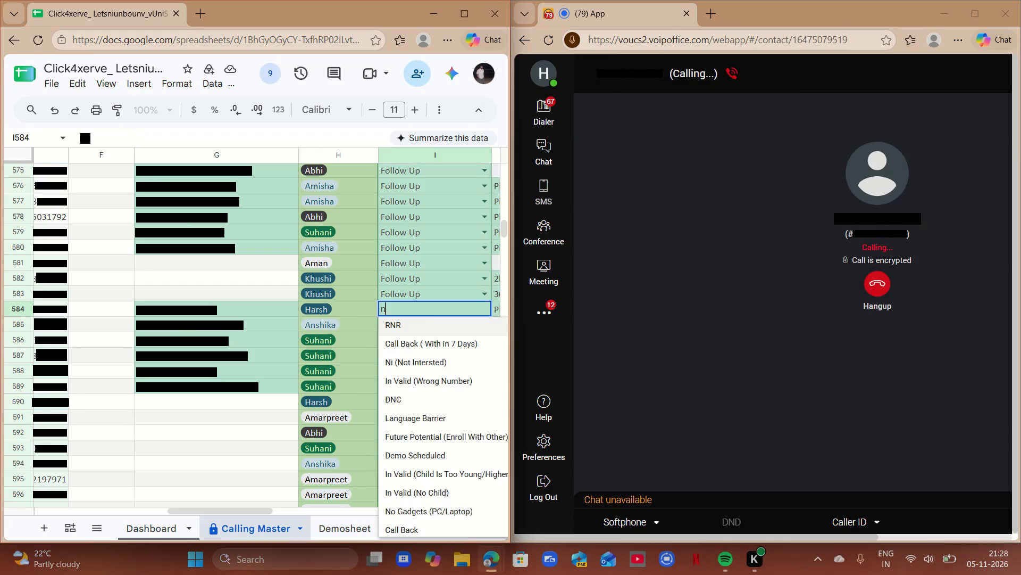
key(Return)
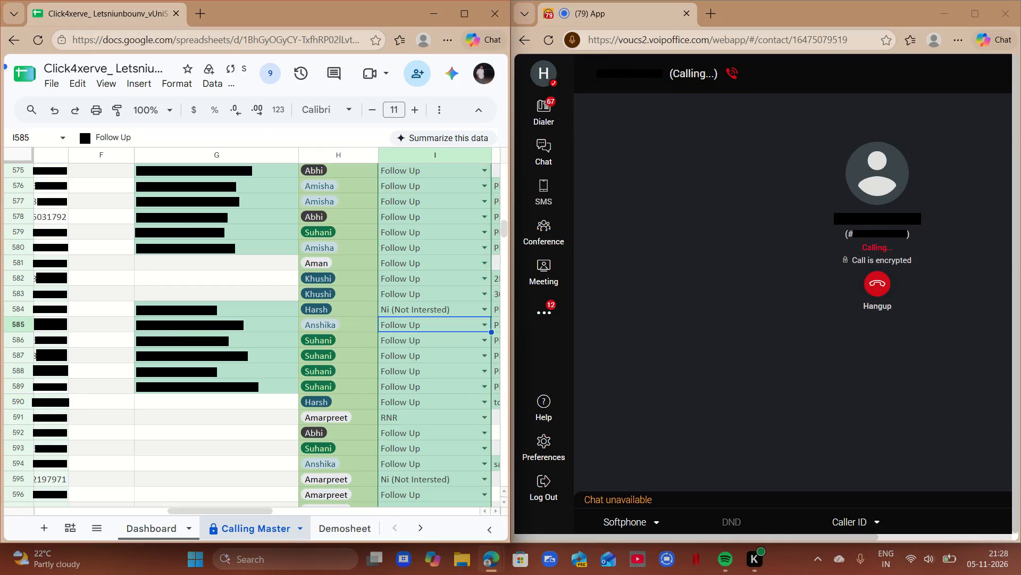
Search the computer for WhatsApp with "wh".
text(wh)
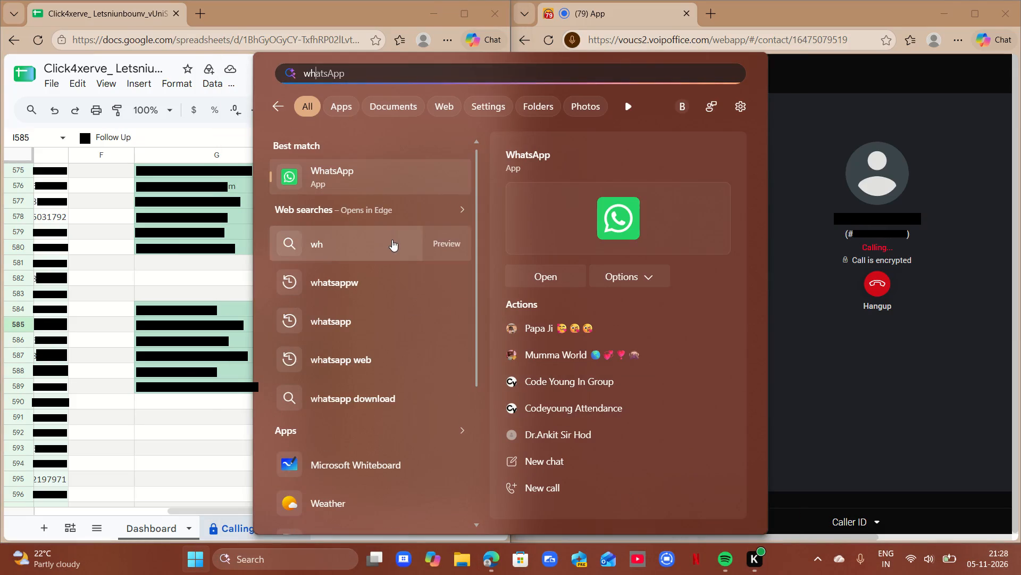
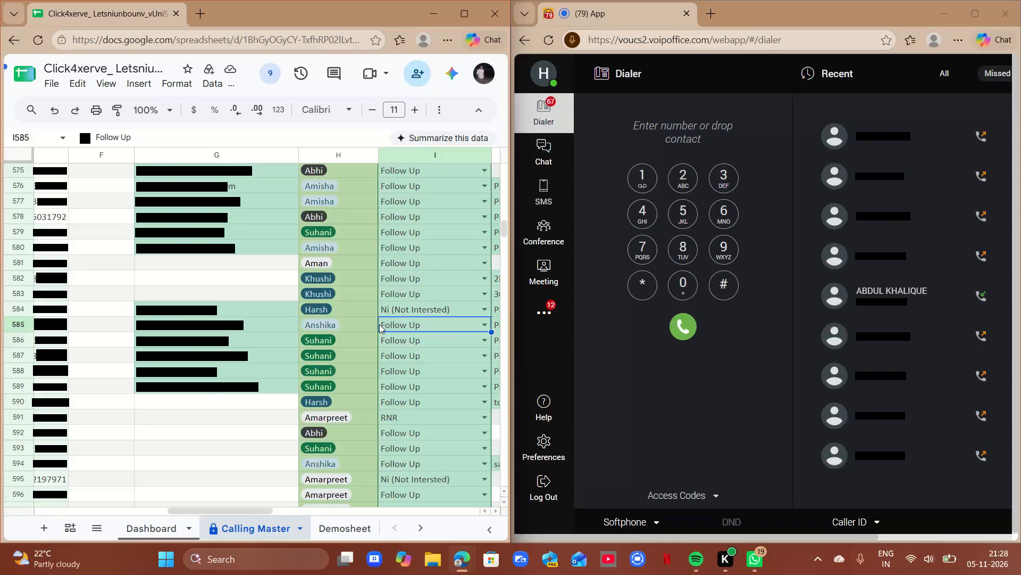
Set the call status of the row 590 lead to "Ni (Not Intersted)".
scroll(399, 308, down, 2)
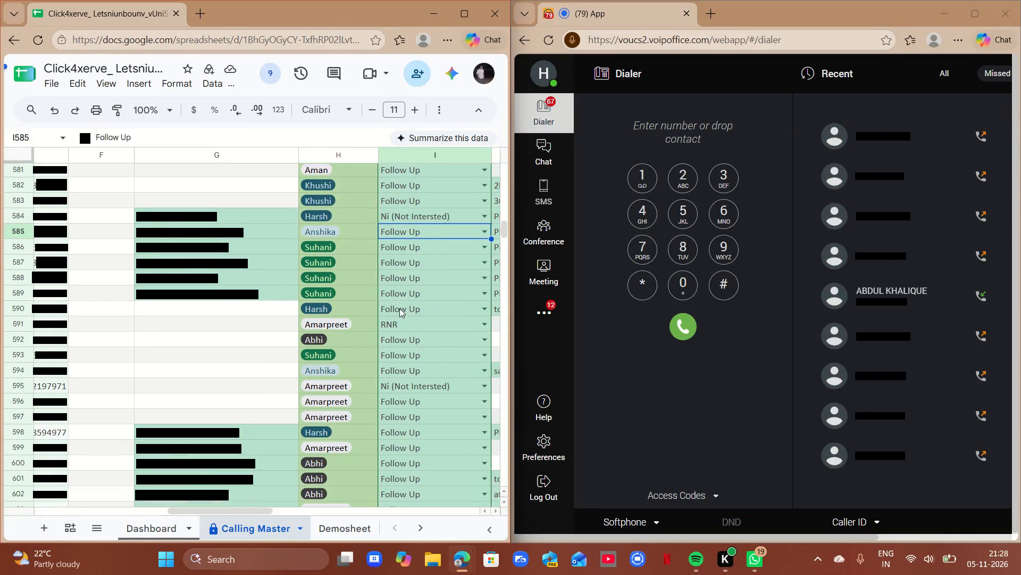
click(420, 298)
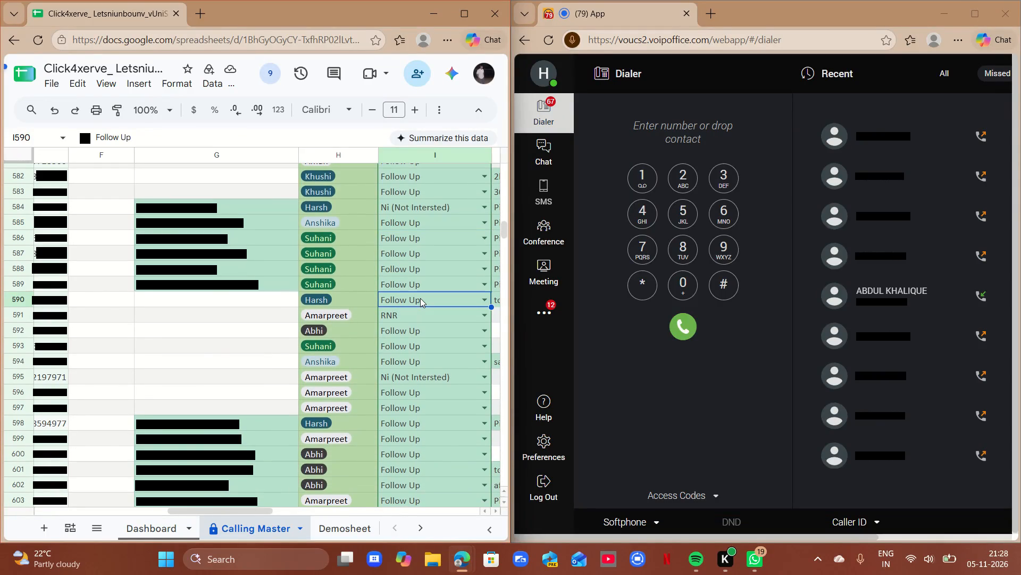
key(n)
key(Return)
Copy the phone number of Harsh's lead in row 824 and call that lead from the dialer.
scroll(420, 298, down, 5)
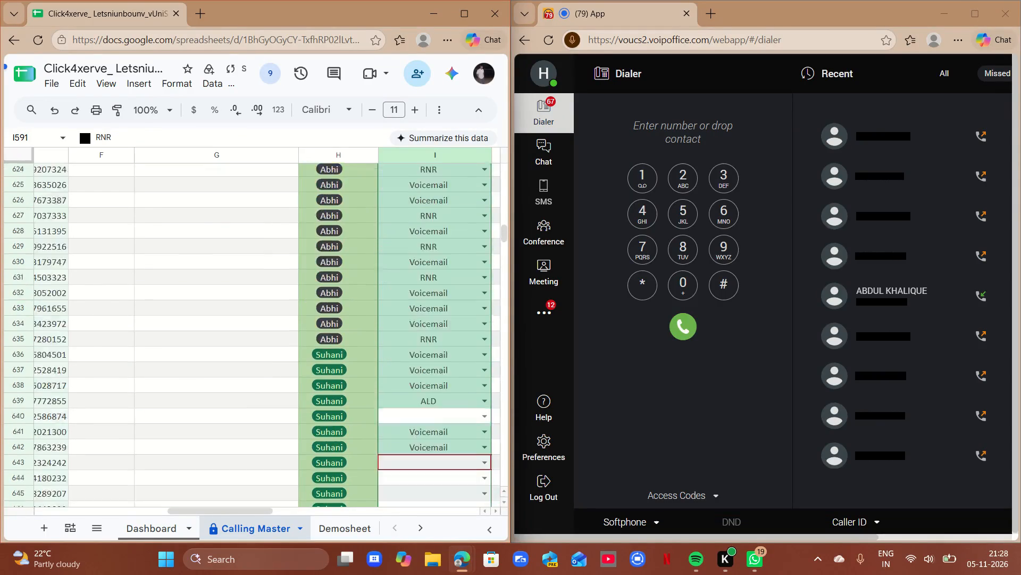
scroll(420, 298, down, 6)
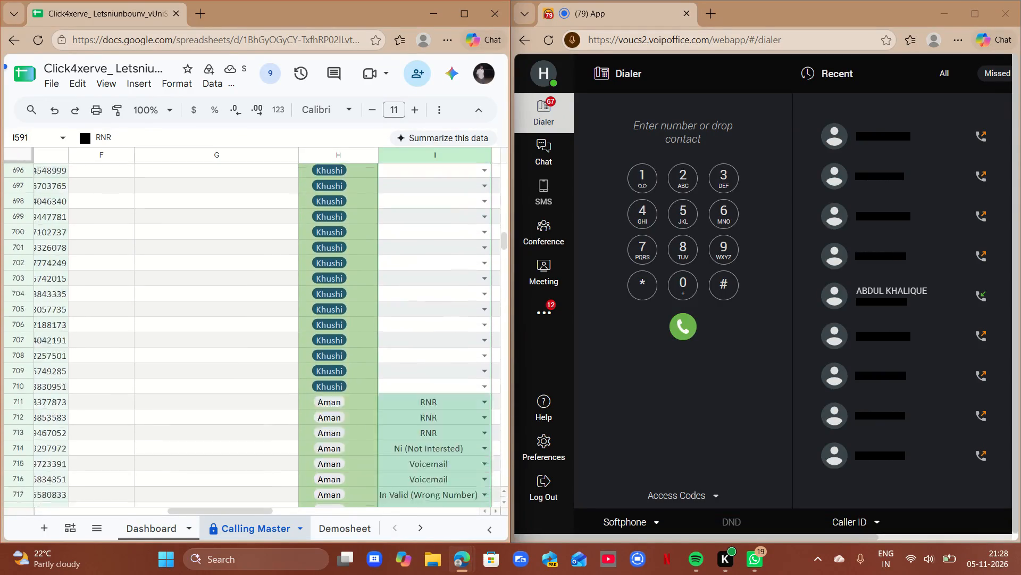
scroll(420, 298, down, 5)
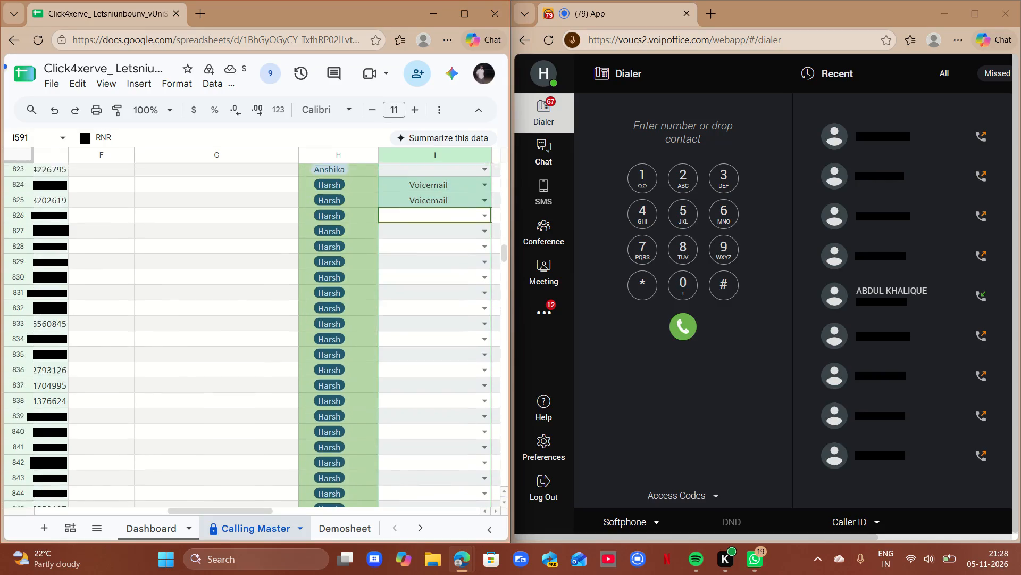
scroll(420, 298, up, 1)
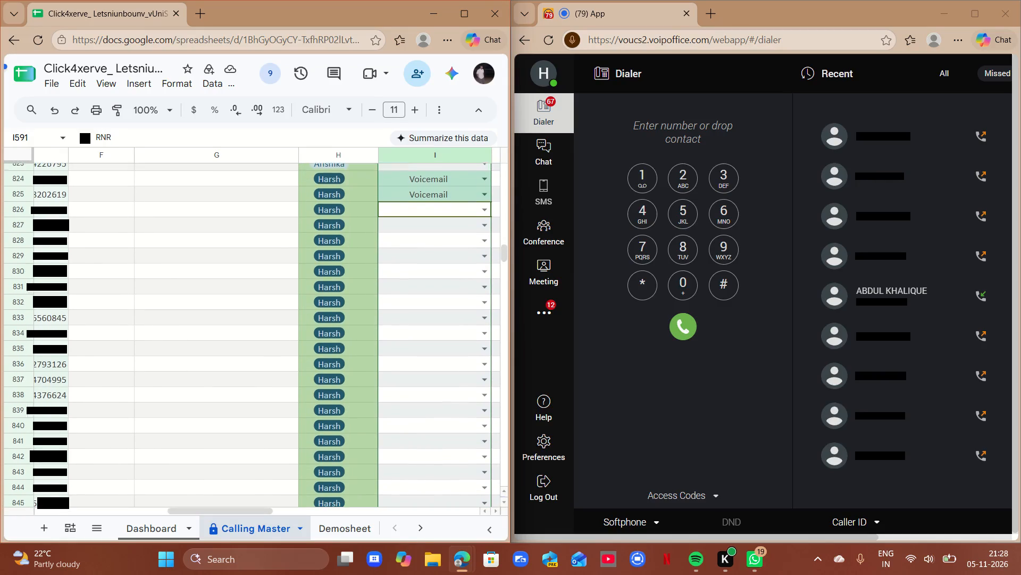
scroll(420, 298, up, 1)
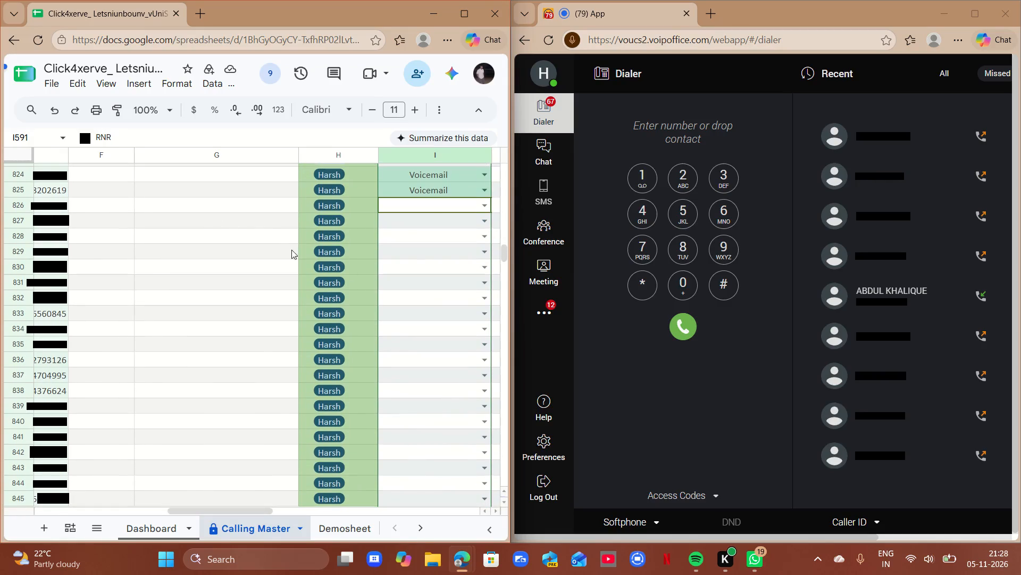
click(57, 176)
key(ctrl+c)
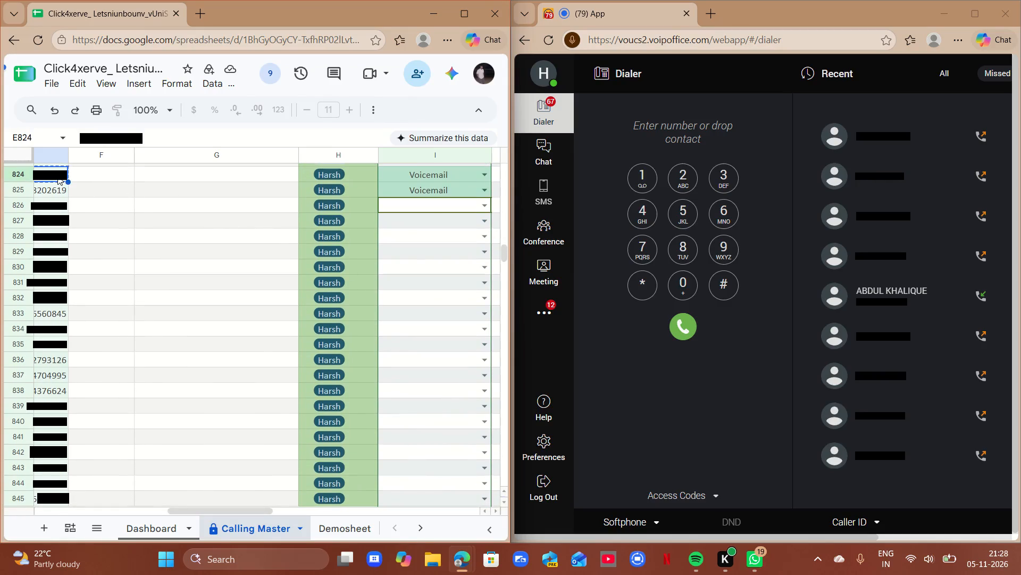
click(687, 122)
key(ctrl+v)
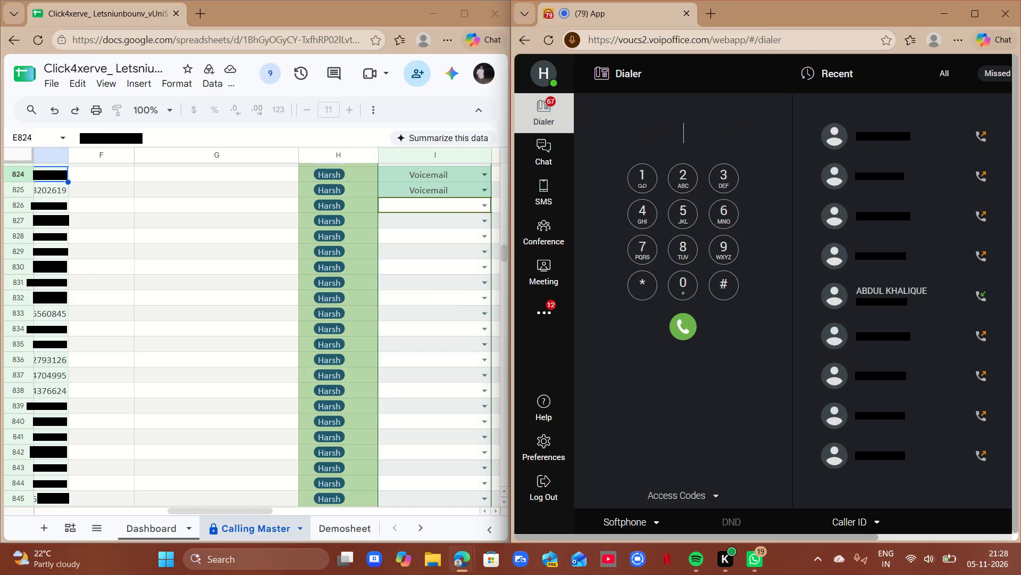
key(Return)
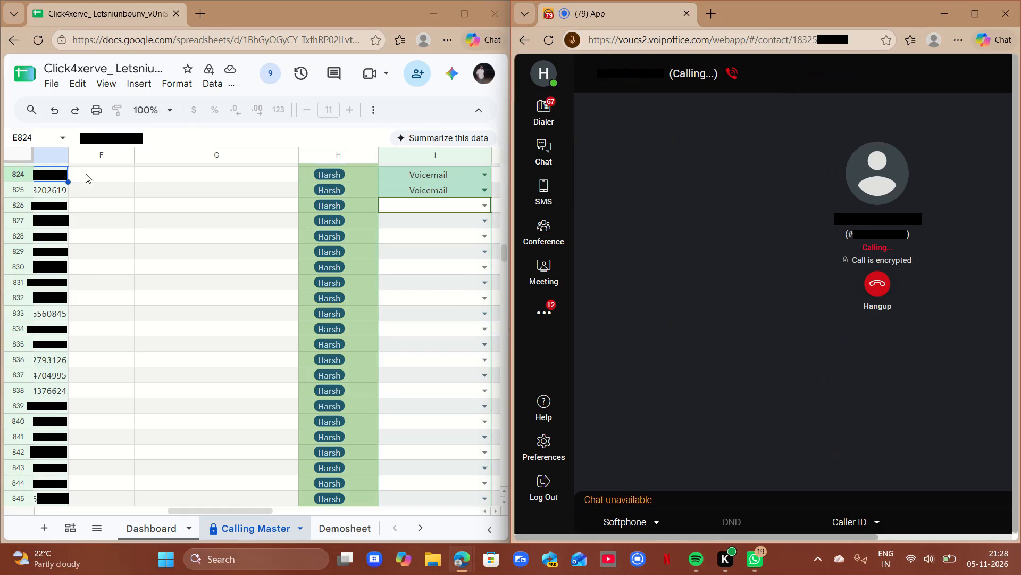
Copy the row 825 lead's phone number, end the ongoing call and call that lead from the dialer.
click(60, 192)
key(ctrl+c)
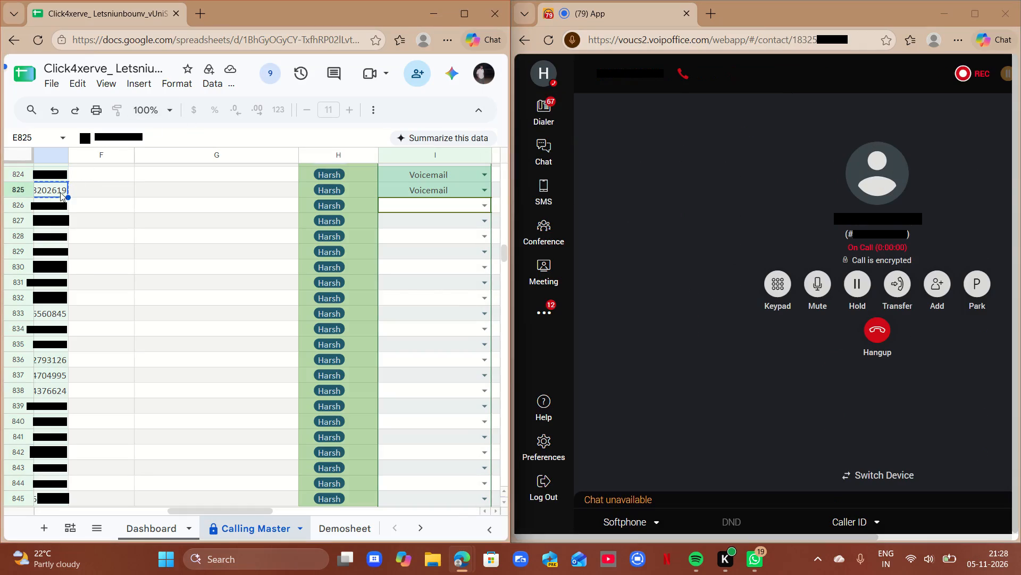
click(881, 335)
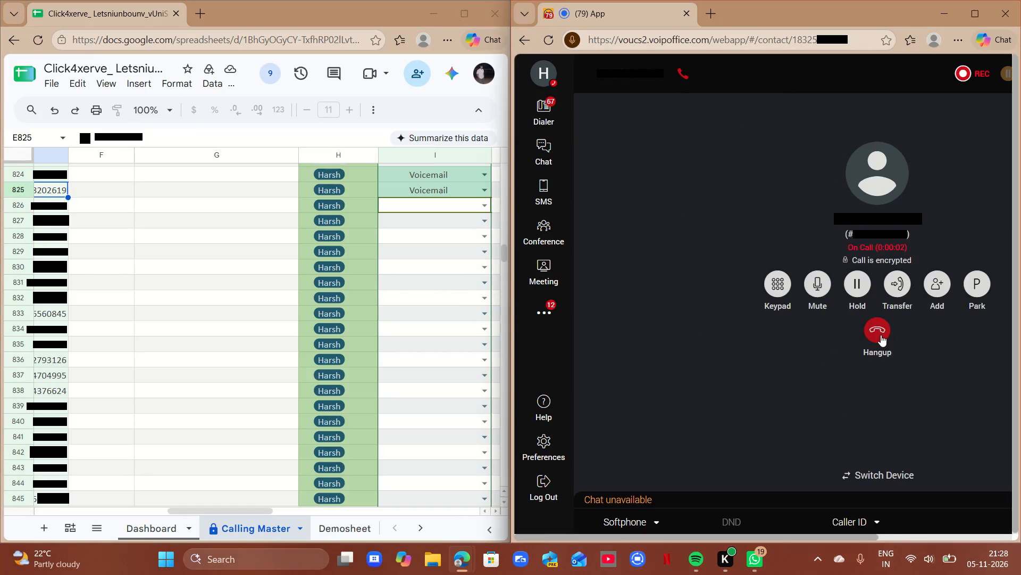
click(665, 143)
key(ctrl+v)
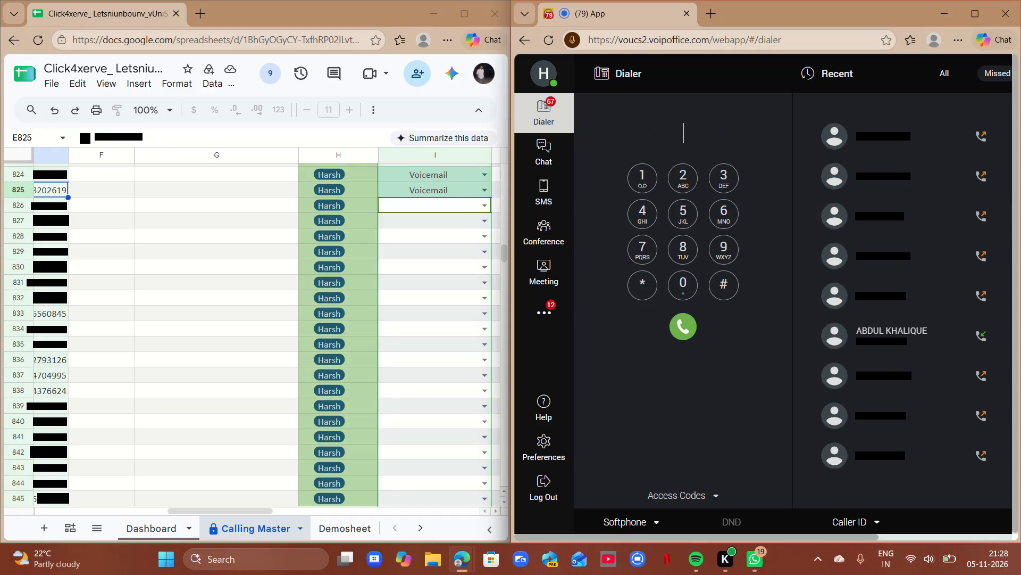
key(Return)
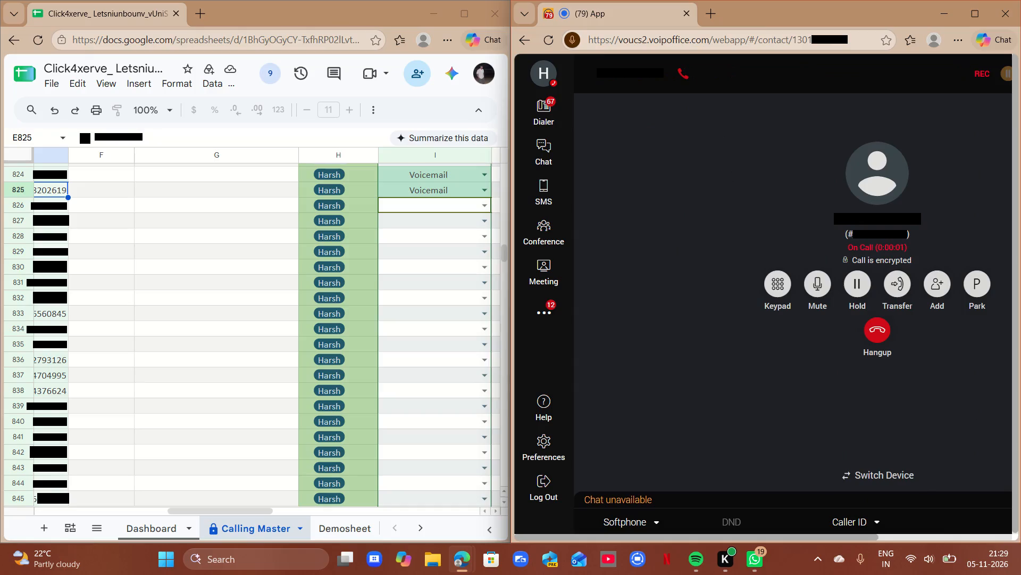
End the ongoing call with the row 825 lead.
scroll(428, 225, right, 1)
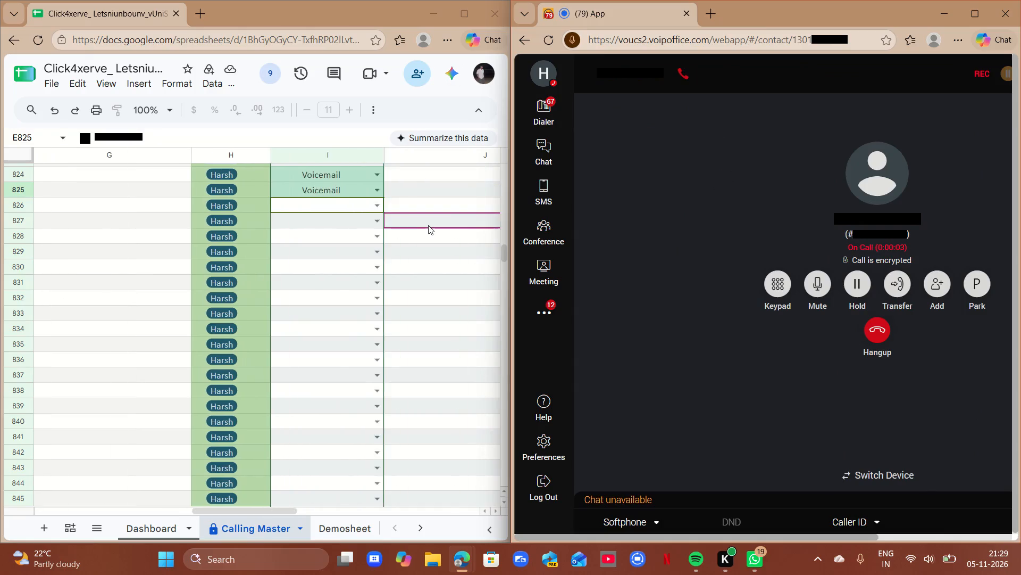
scroll(428, 225, right, 1)
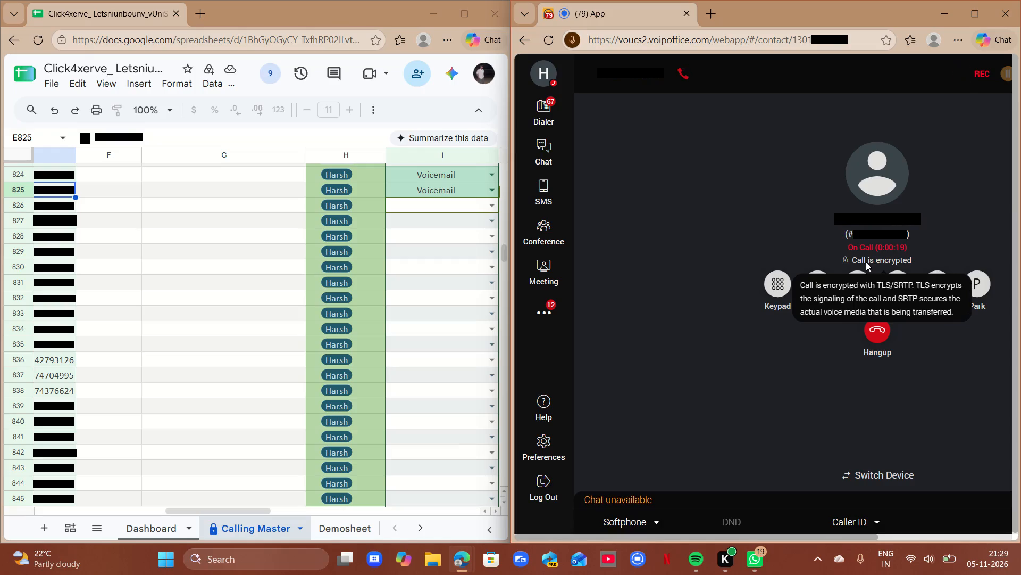
click(877, 330)
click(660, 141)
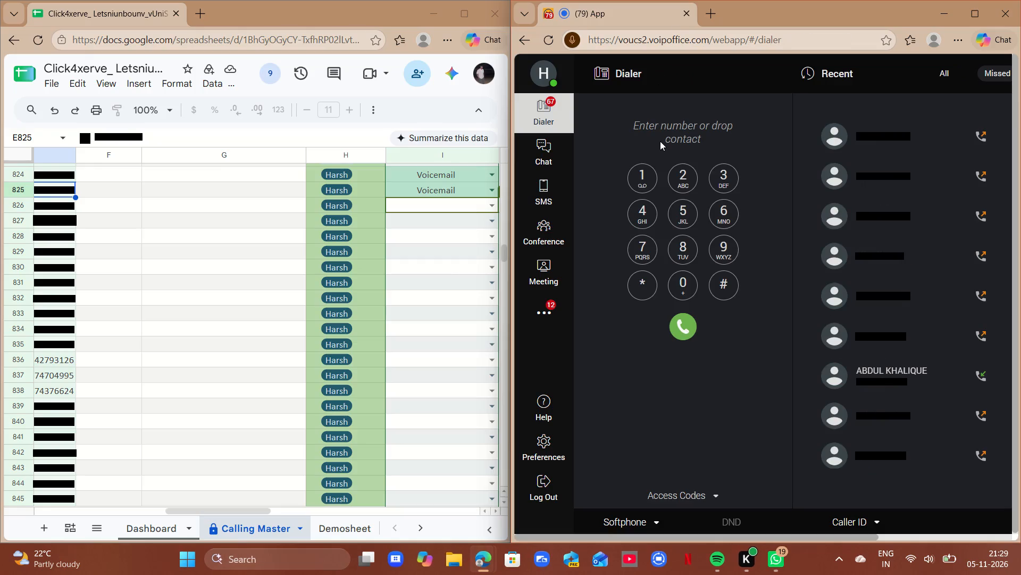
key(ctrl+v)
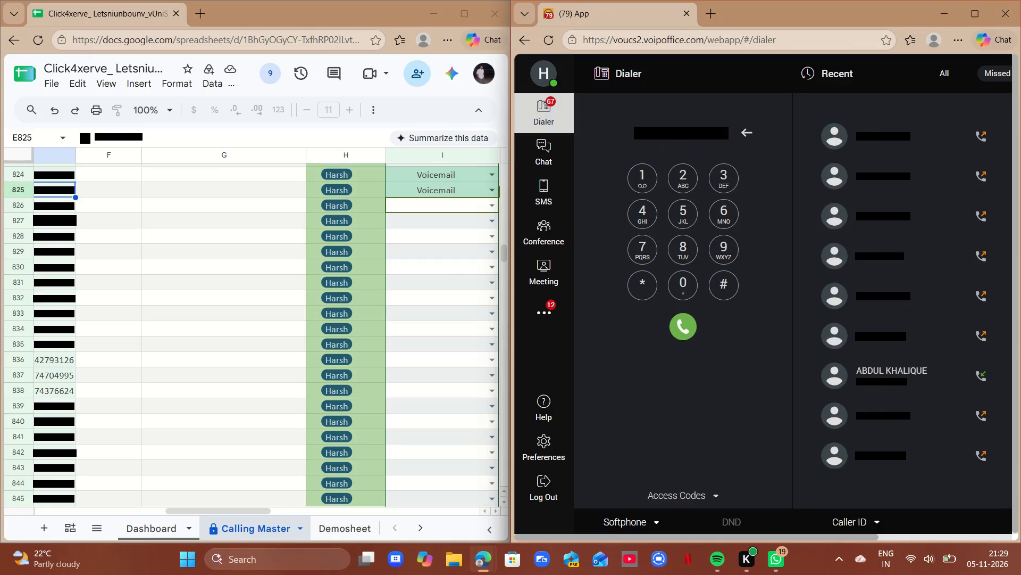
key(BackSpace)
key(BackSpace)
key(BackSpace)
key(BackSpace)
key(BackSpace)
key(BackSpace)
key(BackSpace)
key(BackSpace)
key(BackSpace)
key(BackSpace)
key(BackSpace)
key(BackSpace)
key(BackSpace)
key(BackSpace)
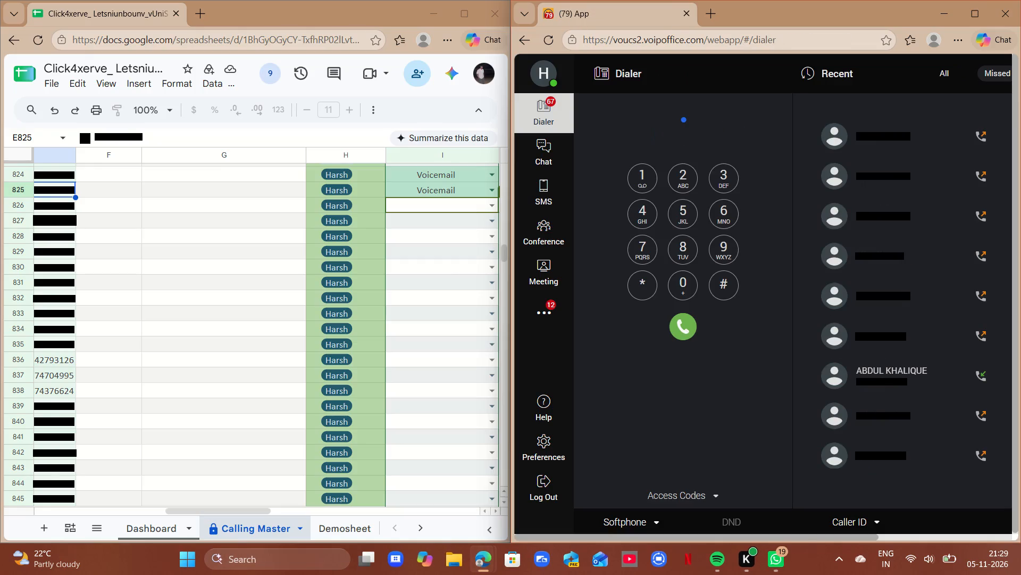
Copy the row 824 lead's number from the recent calls and redial that lead.
double_click(869, 172)
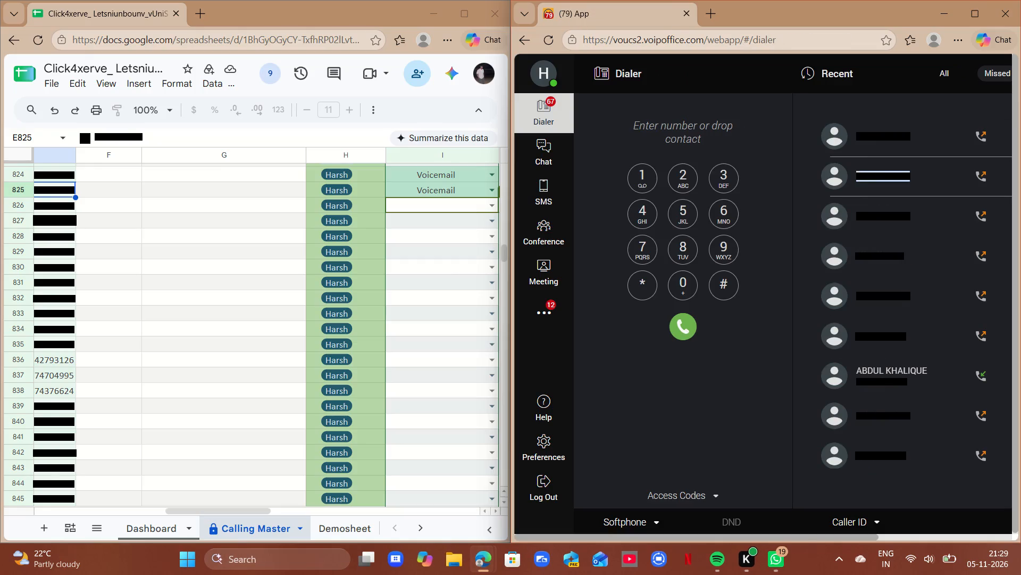
key(ctrl+c)
click(679, 126)
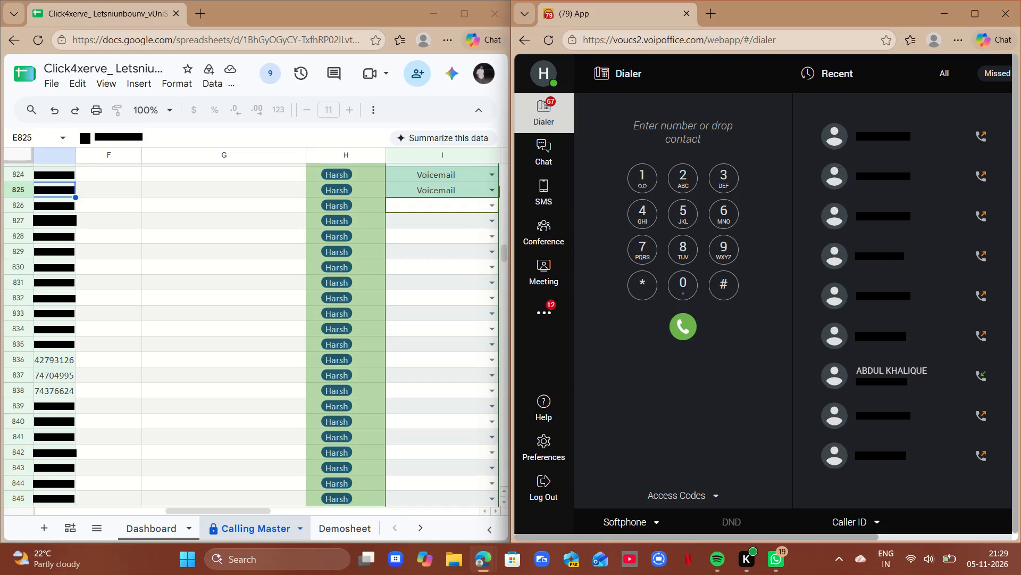
key(ctrl+v)
key(Return)
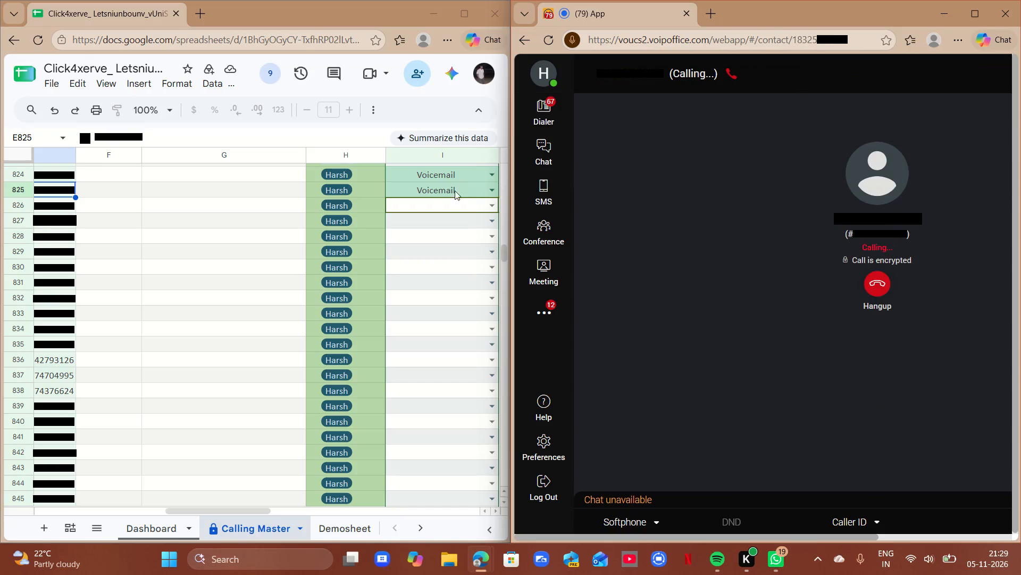
Set the call status of the row 825 lead to "Ni (Not Intersted)".
click(446, 190)
key(n)
key(Return)
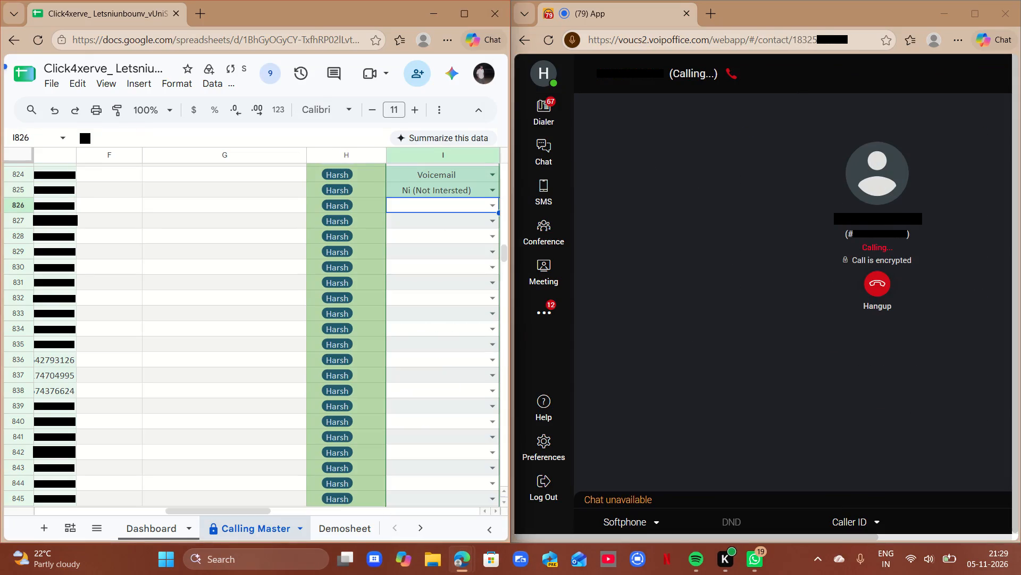
Copy the row 826 lead's phone number, end the ongoing call and call that lead from the dialer.
scroll(446, 190, down, 1)
scroll(446, 190, up, 1)
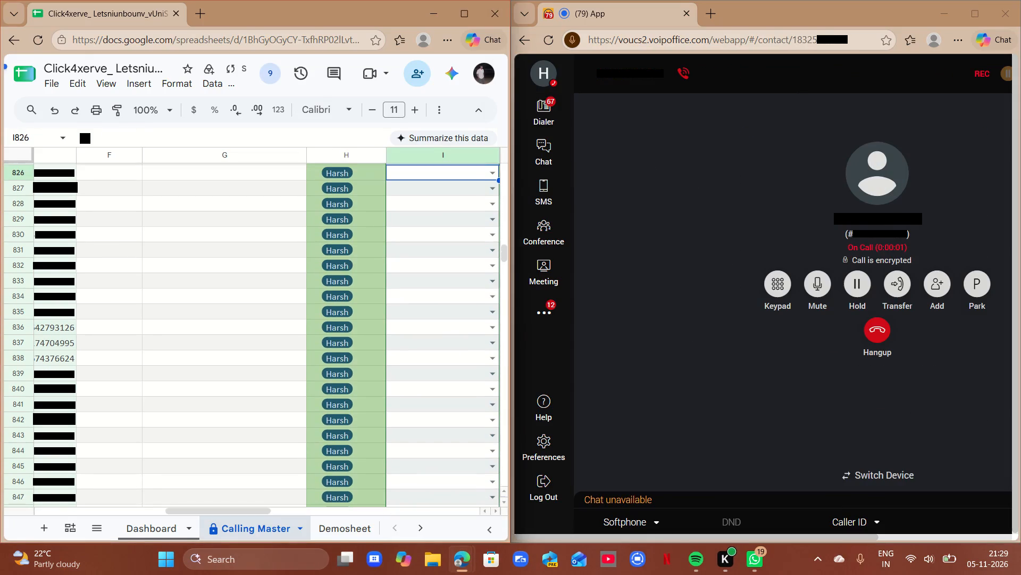
scroll(446, 190, up, 1)
click(71, 178)
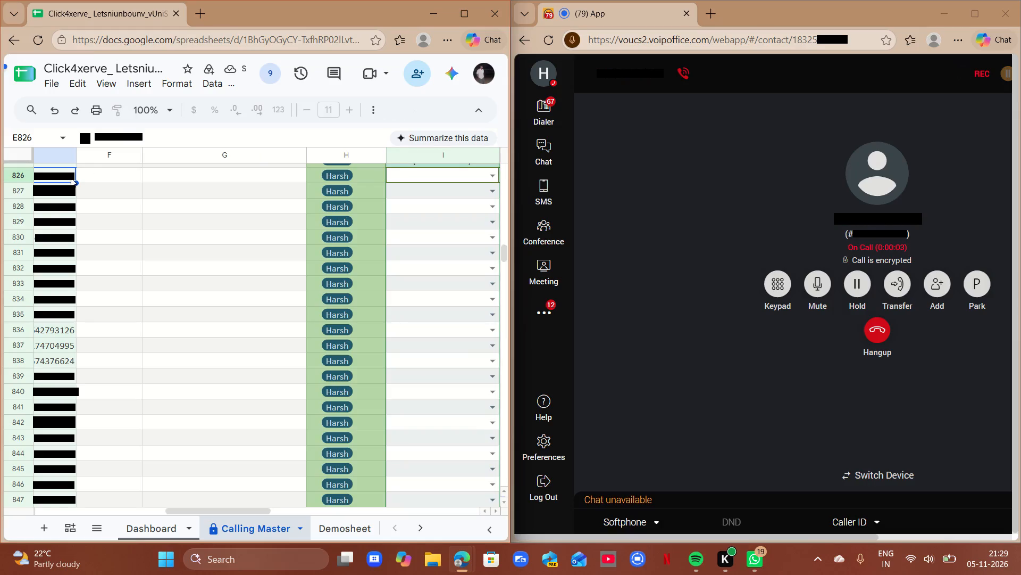
key(ctrl+c)
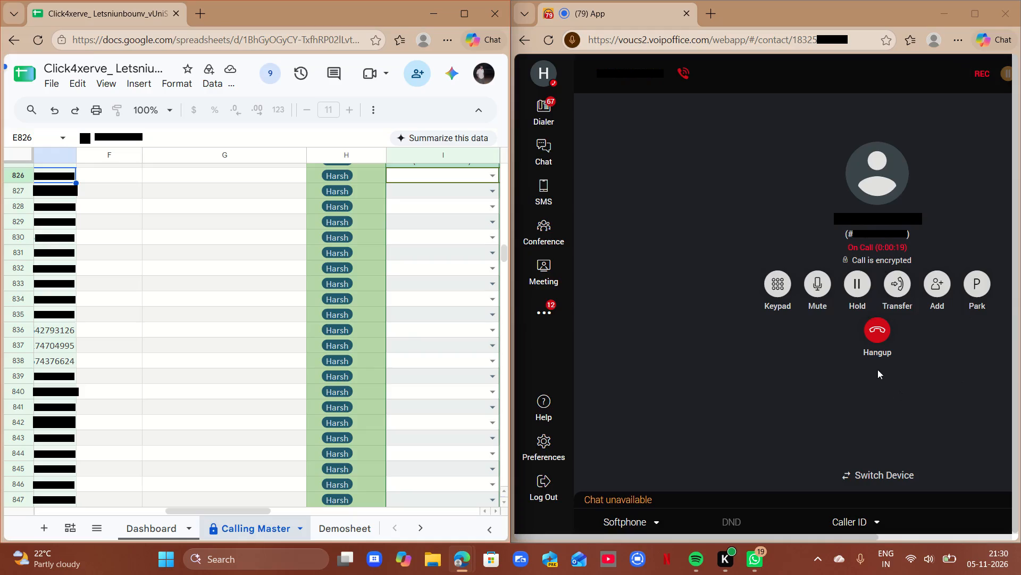
click(877, 335)
click(672, 112)
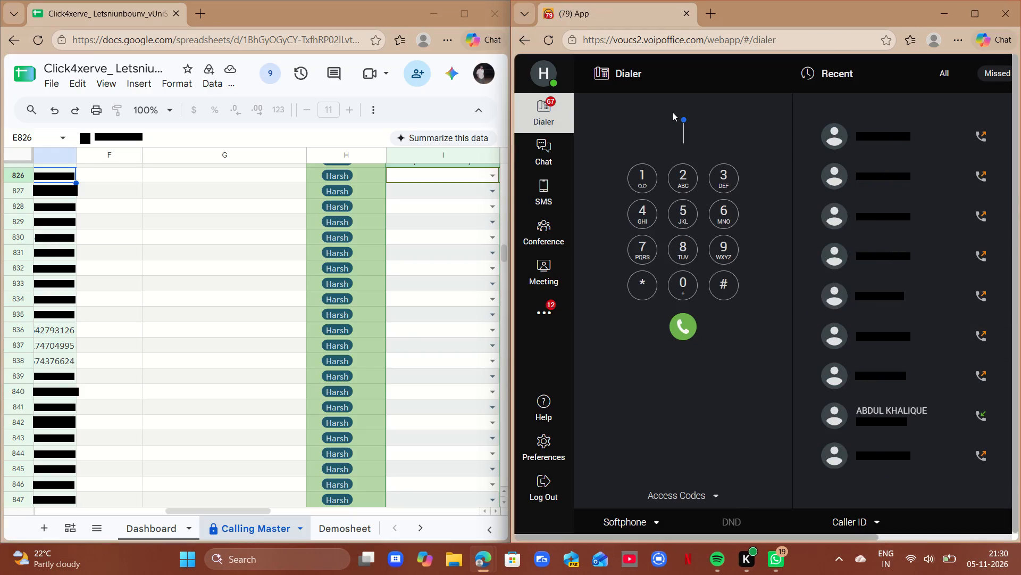
key(ctrl+v)
key(Return)
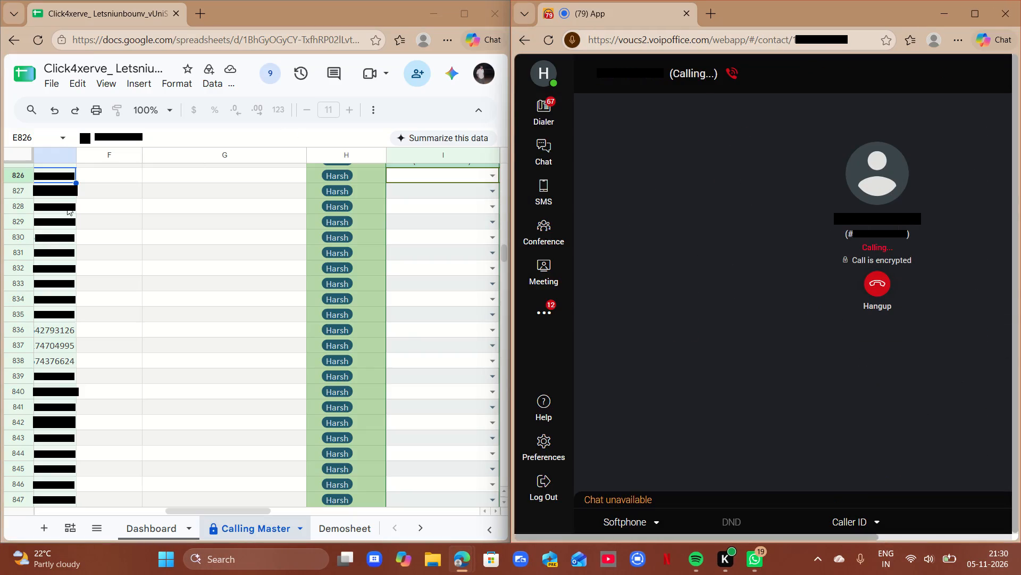
Copy the row 827 lead's phone number.
click(64, 183)
click(60, 188)
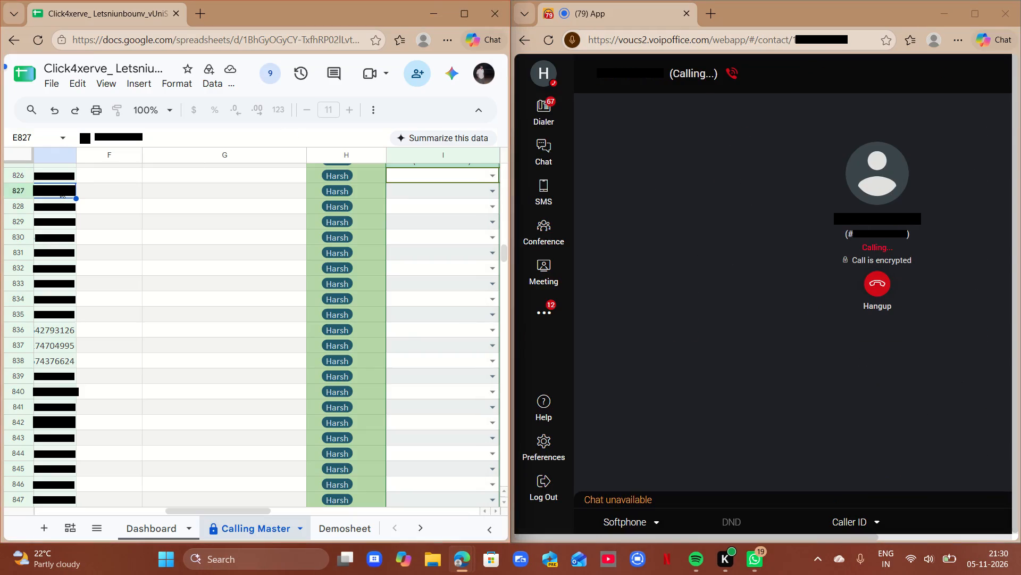
key(ctrl+c)
Check the team's lead figures on the Dashboard sheet and who is viewing the spreadsheet, and return to Calling Master.
click(149, 523)
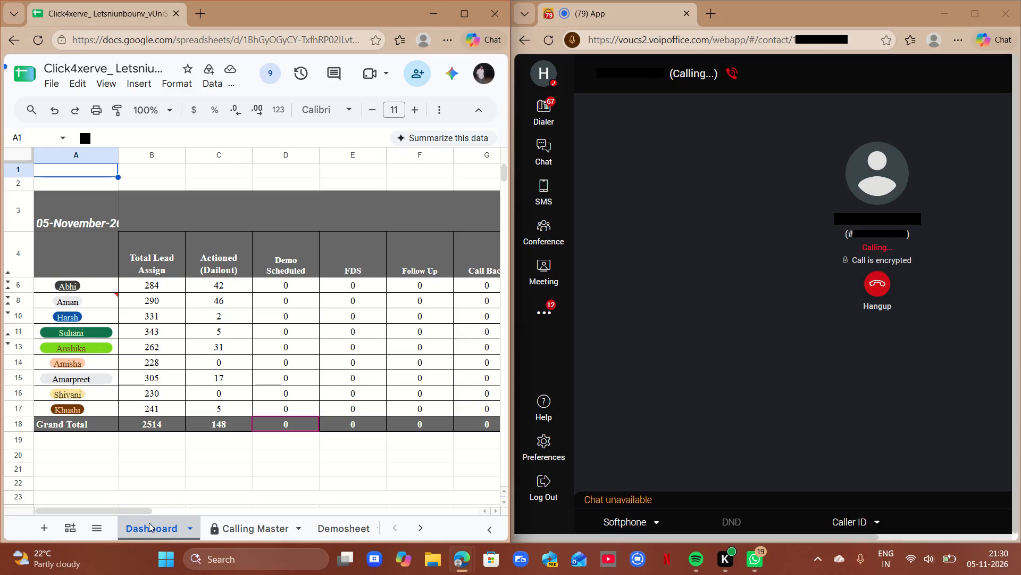
click(274, 64)
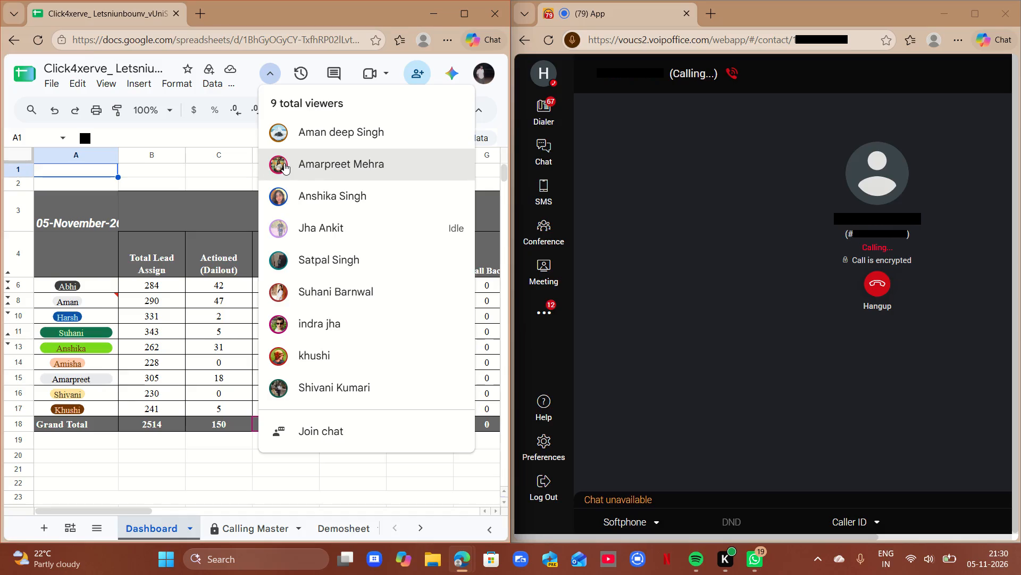
click(740, 163)
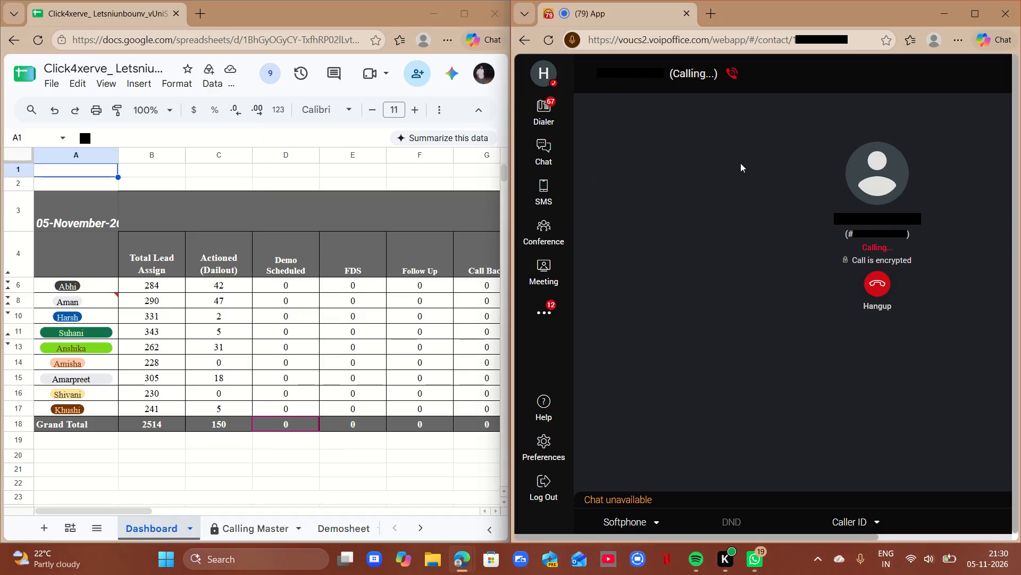
click(240, 524)
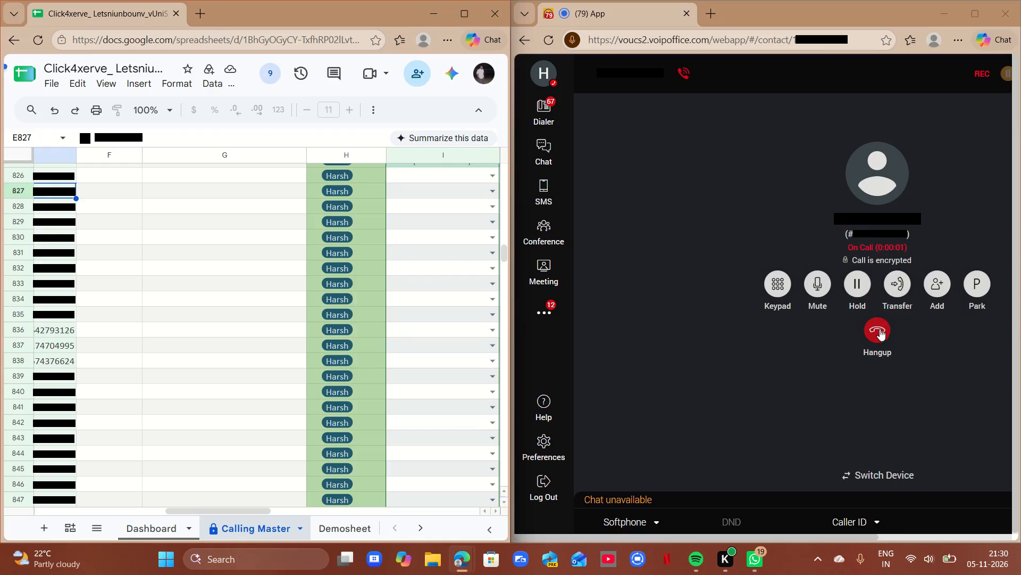
End the ongoing call and call the row 827 lead from the dialer using the copied phone number.
click(879, 328)
click(697, 135)
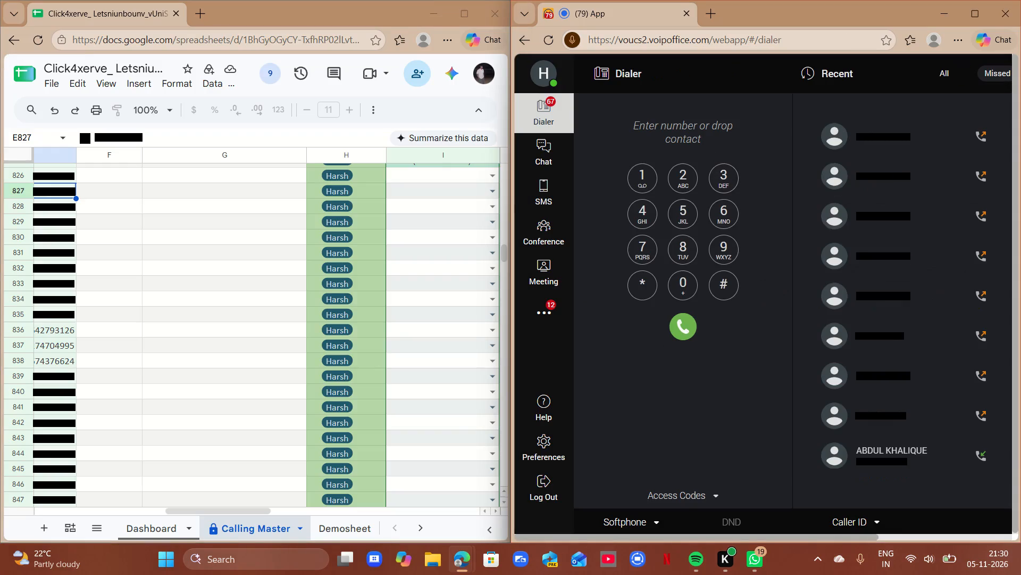
key(ctrl+v)
key(Return)
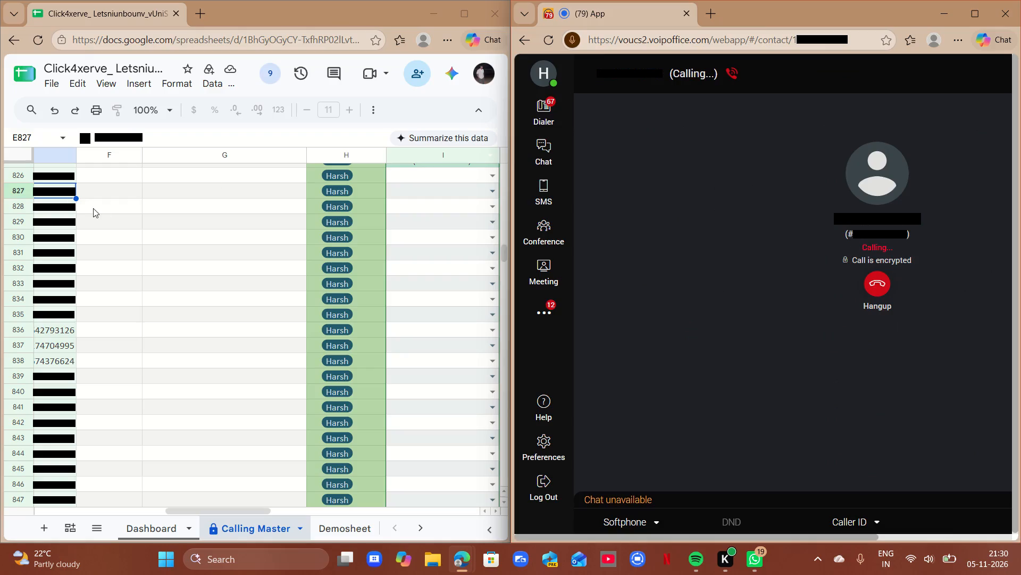
Copy the row 828 lead's phone number from the Calling Master sheet.
click(62, 206)
key(ctrl+c)
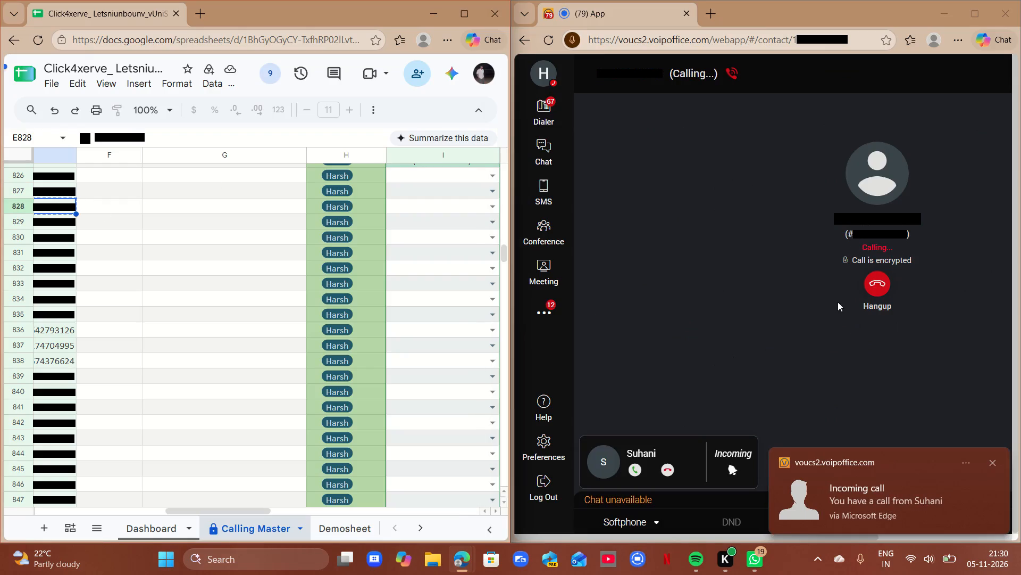
Hang up the outgoing call to the row 827 lead, then take Suhani's incoming call, dismissing the error notification before ending it.
click(874, 291)
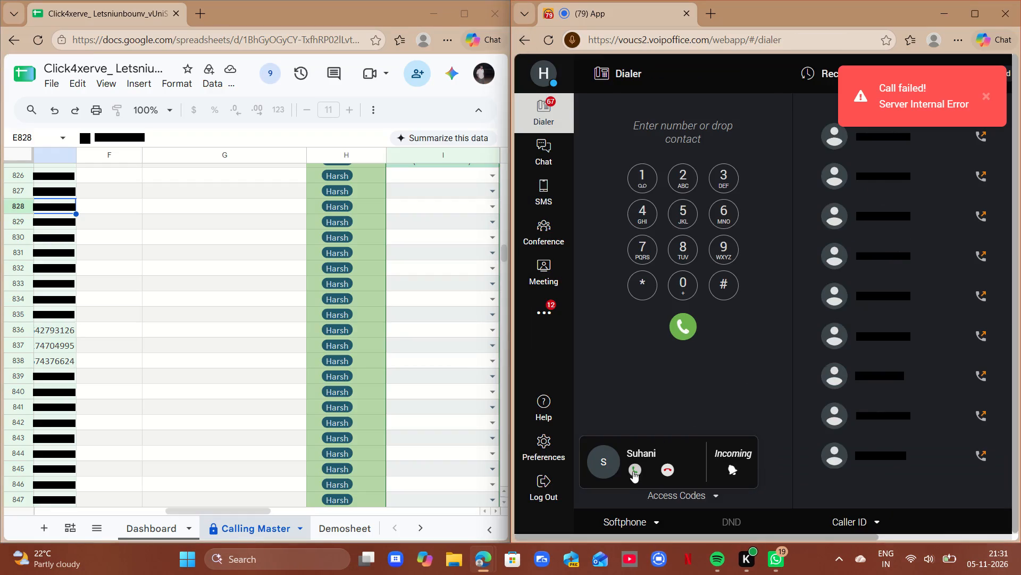
click(632, 474)
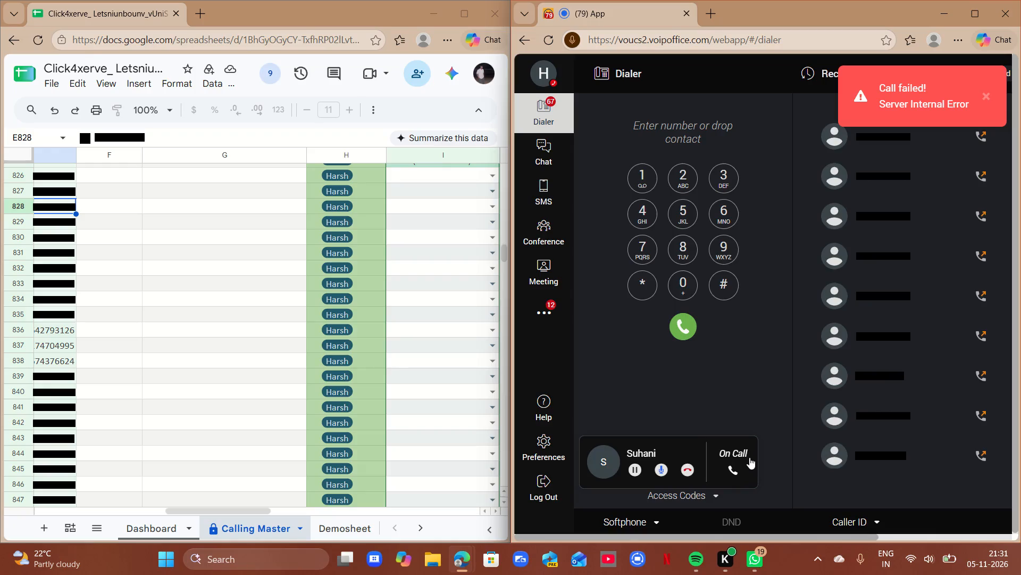
click(749, 457)
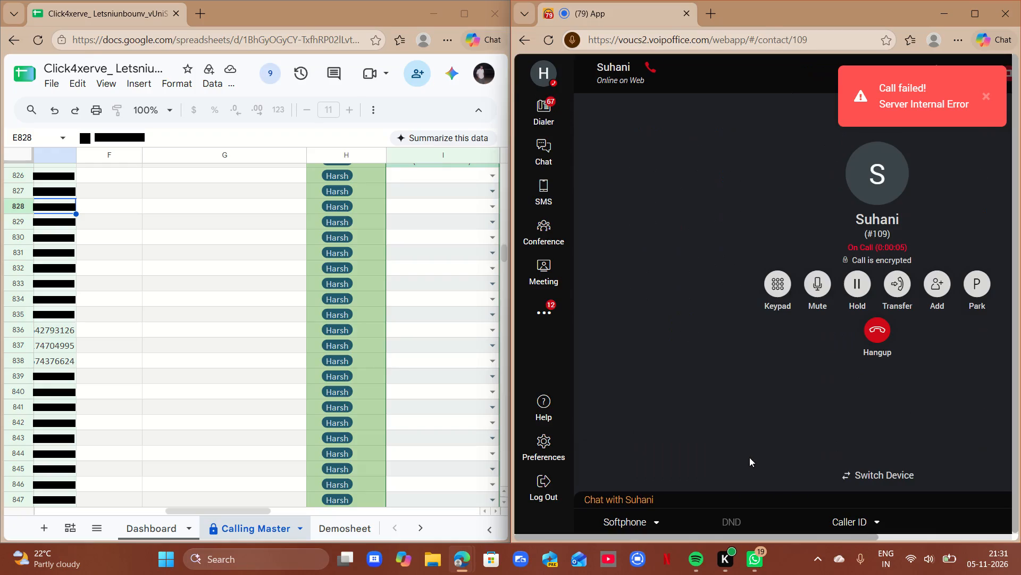
click(986, 97)
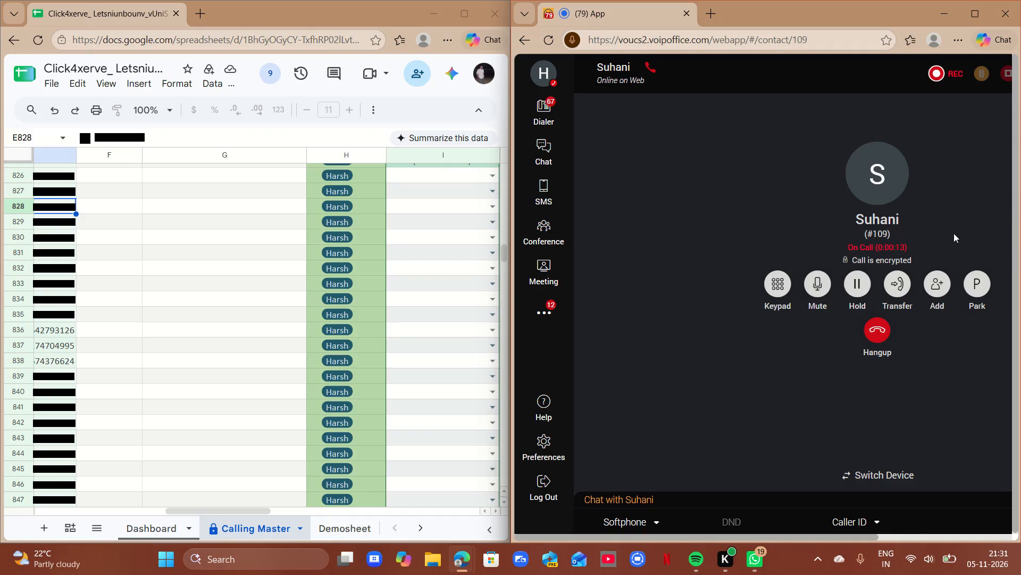
click(875, 324)
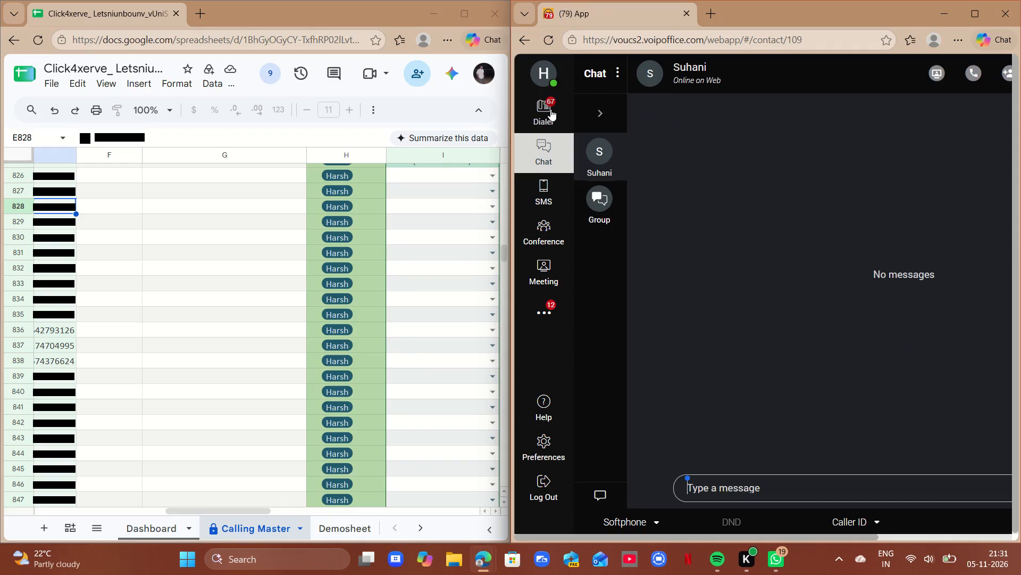
Return to the dialer and call the row 828 lead using the copied phone number.
click(550, 109)
click(687, 135)
key(ctrl+v)
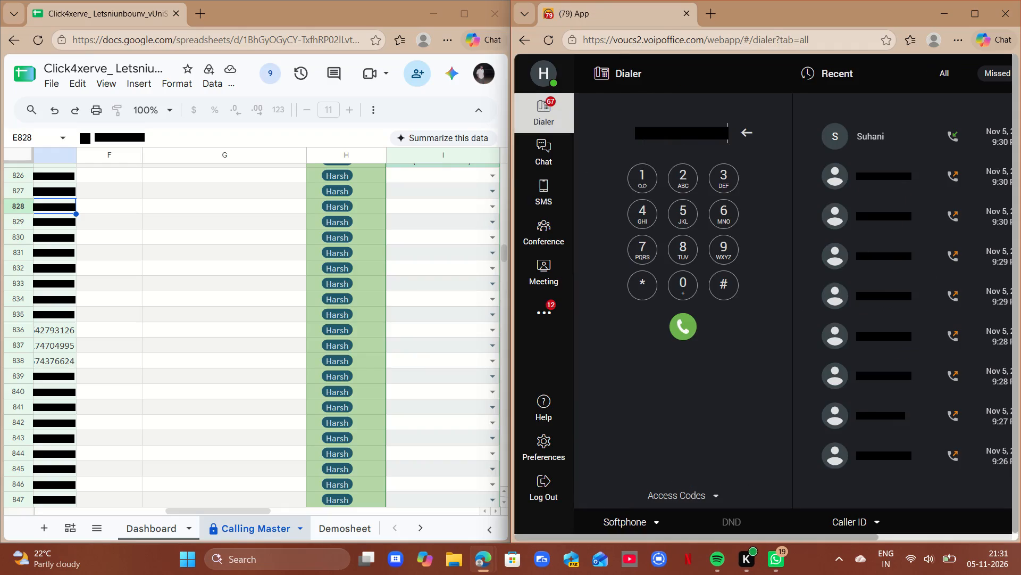
key(Return)
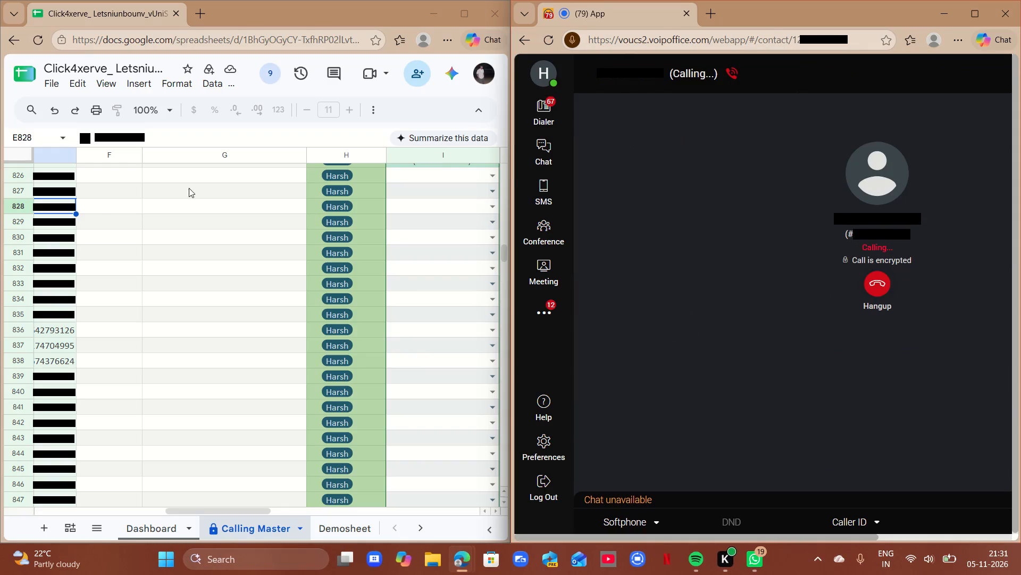
Copy the row 829 lead's phone number from the Calling Master sheet.
click(63, 221)
key(ctrl+c)
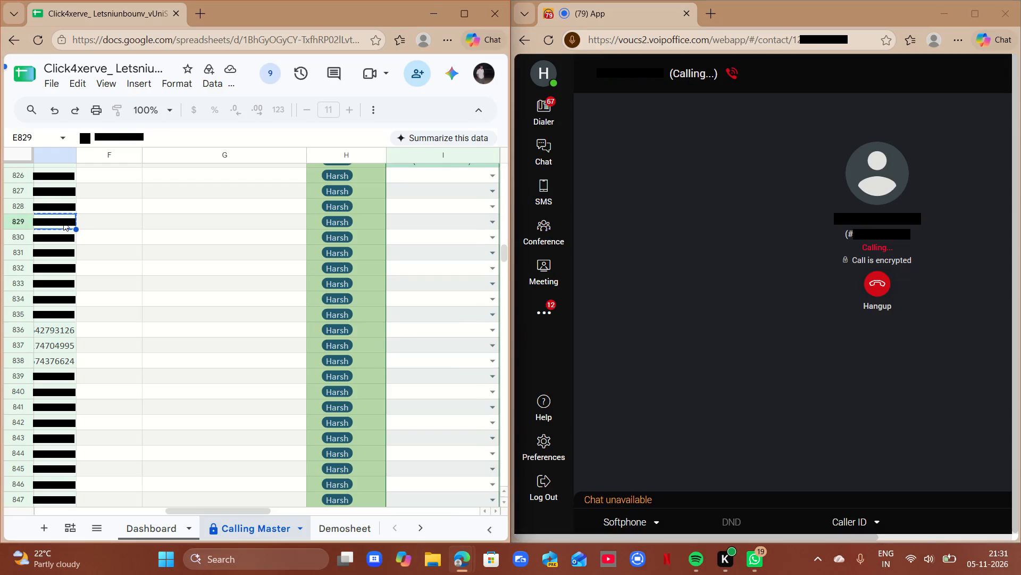
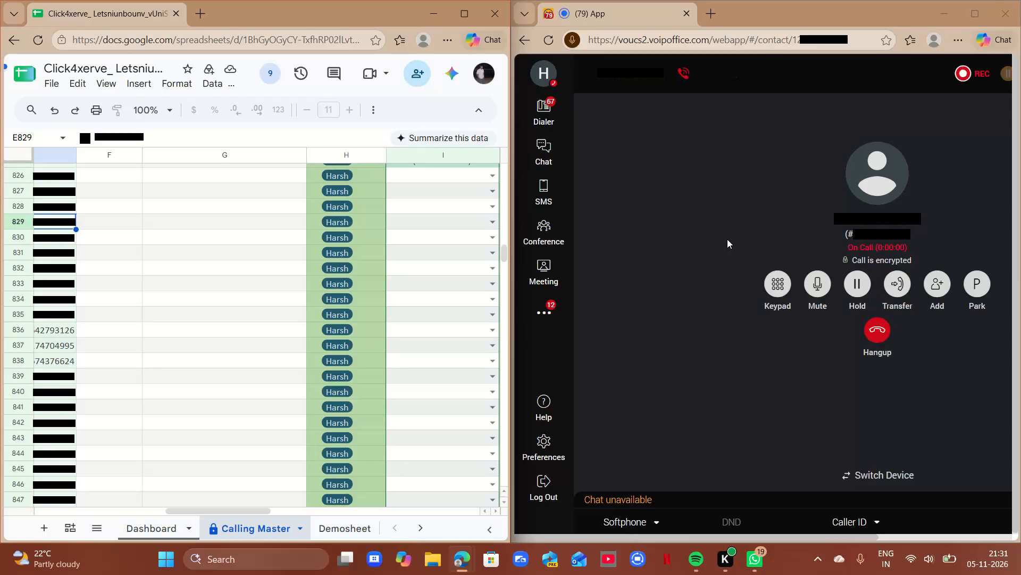
Hang up the call to the row 828 lead and call the row 829 lead using the copied phone number.
click(878, 328)
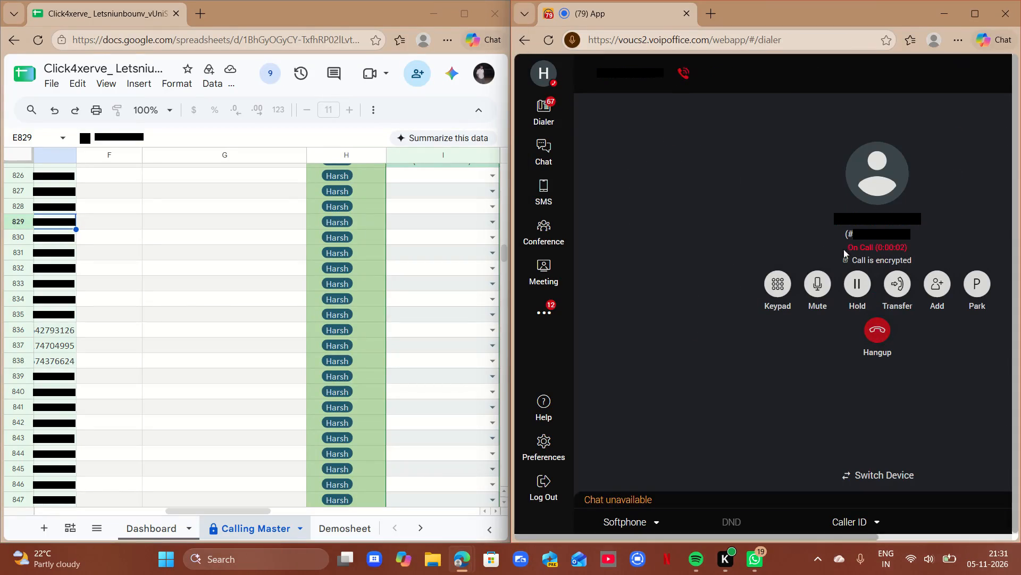
click(671, 133)
key(ctrl+v)
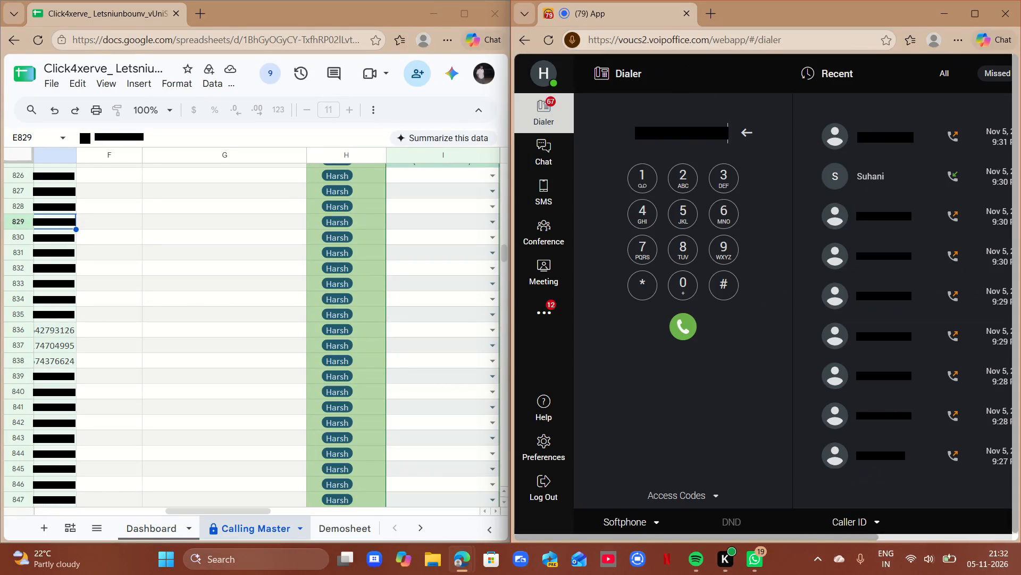
key(Return)
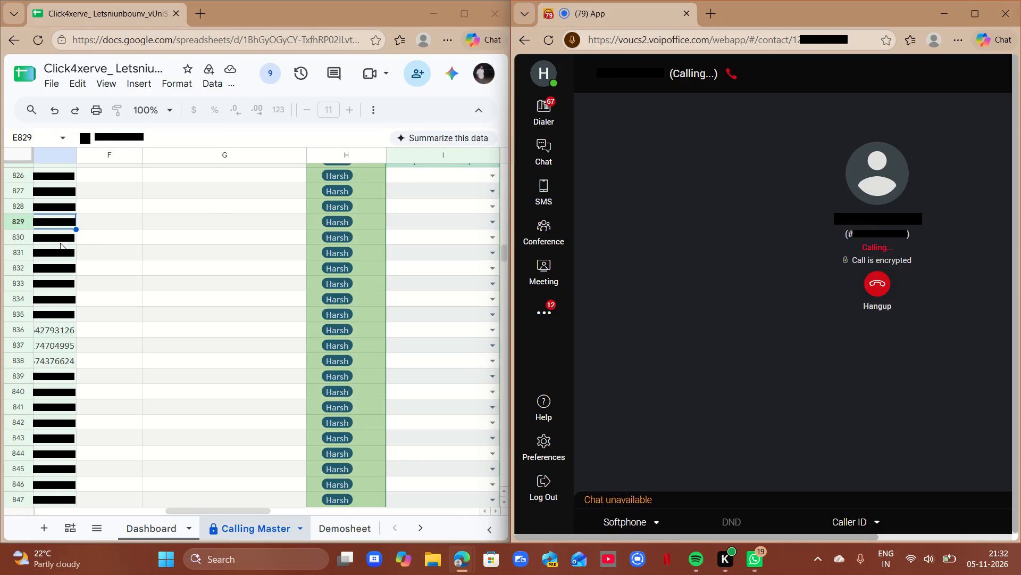
Copy the row 830 lead's phone number from the Calling Master sheet.
click(60, 243)
key(ctrl+c)
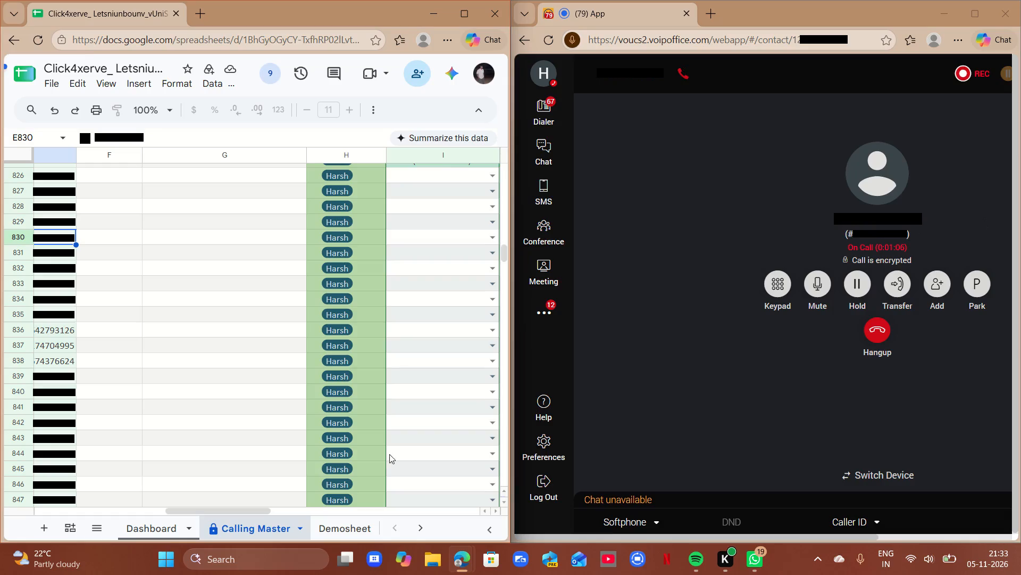
Check the Demosheet's latest booking entries, including their date and time columns, and return to the Calling Master sheet.
click(330, 529)
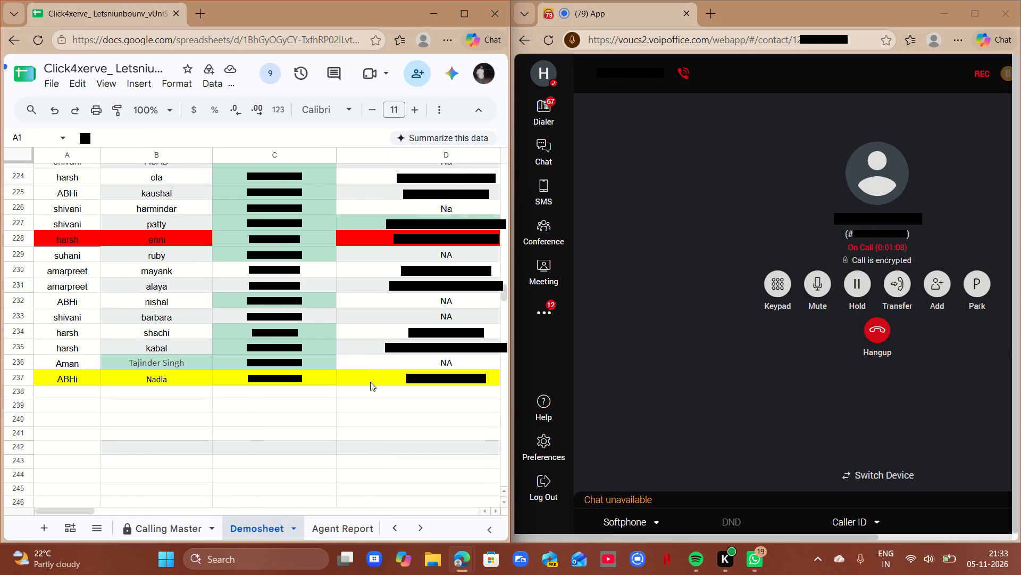
click(354, 393)
scroll(354, 393, left, 4)
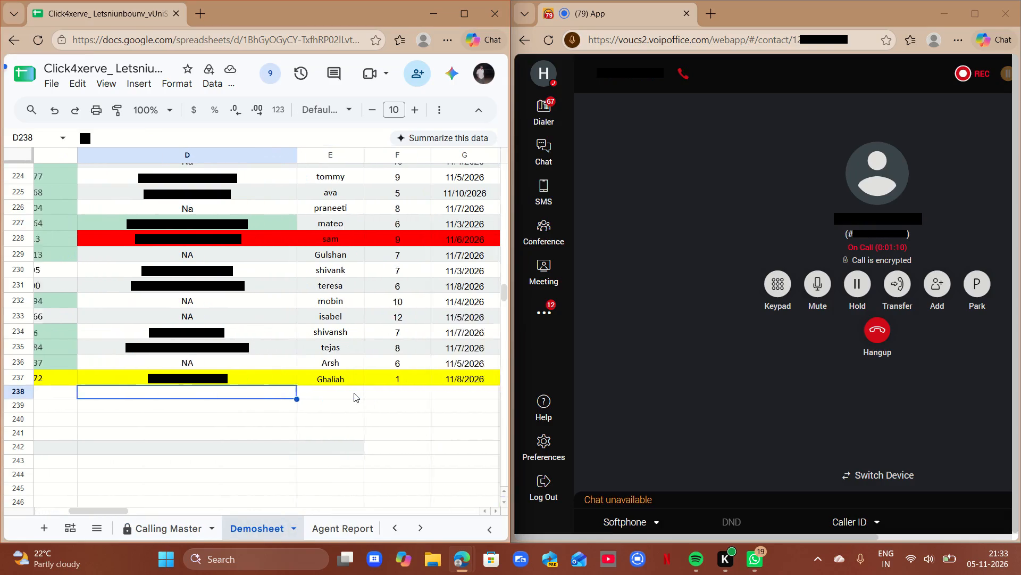
scroll(354, 393, left, 1)
click(422, 393)
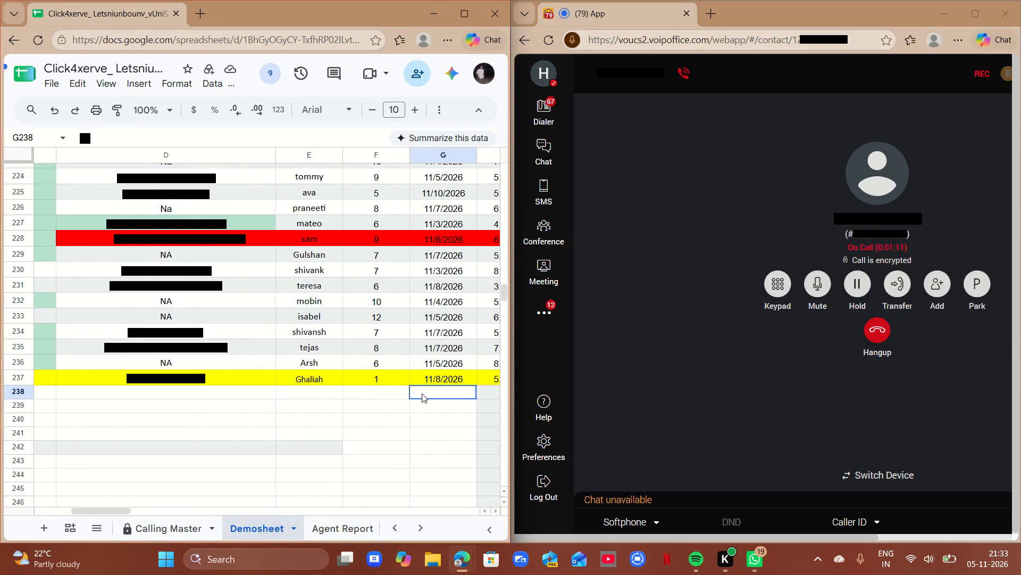
scroll(422, 393, left, 1)
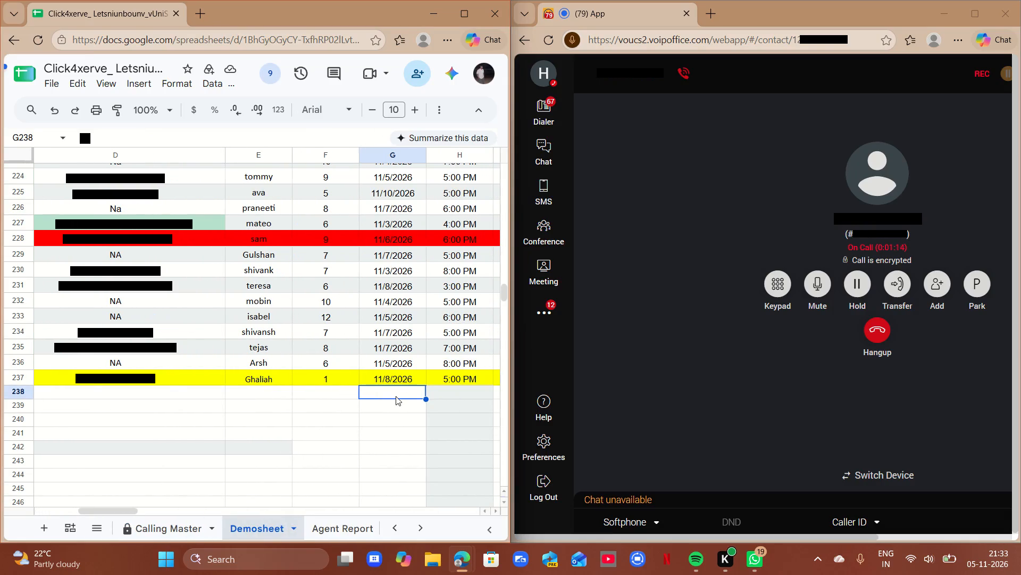
click(172, 528)
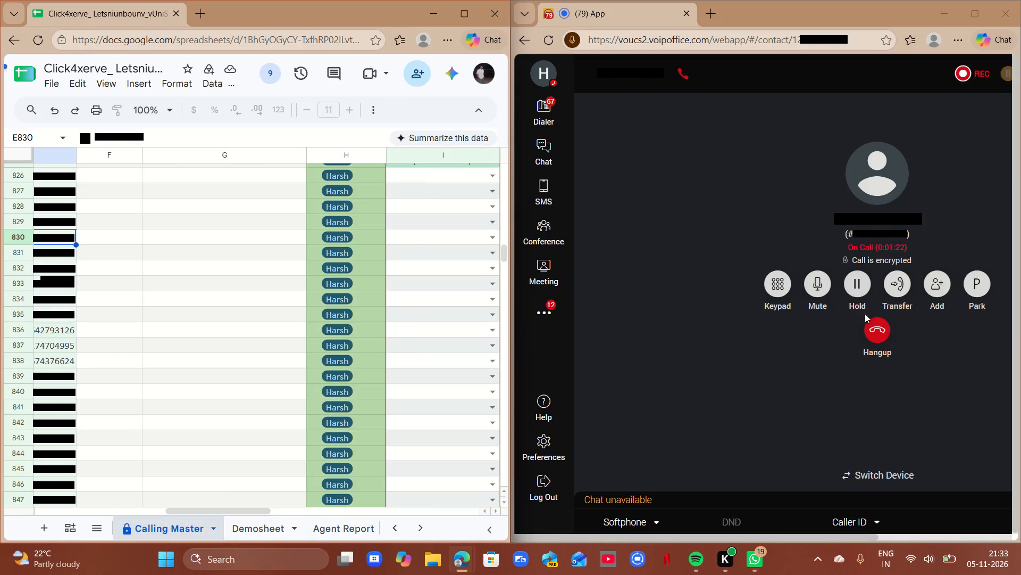
Hang up the call to the row 829 lead and call the row 830 lead using the copied phone number.
click(874, 324)
click(701, 152)
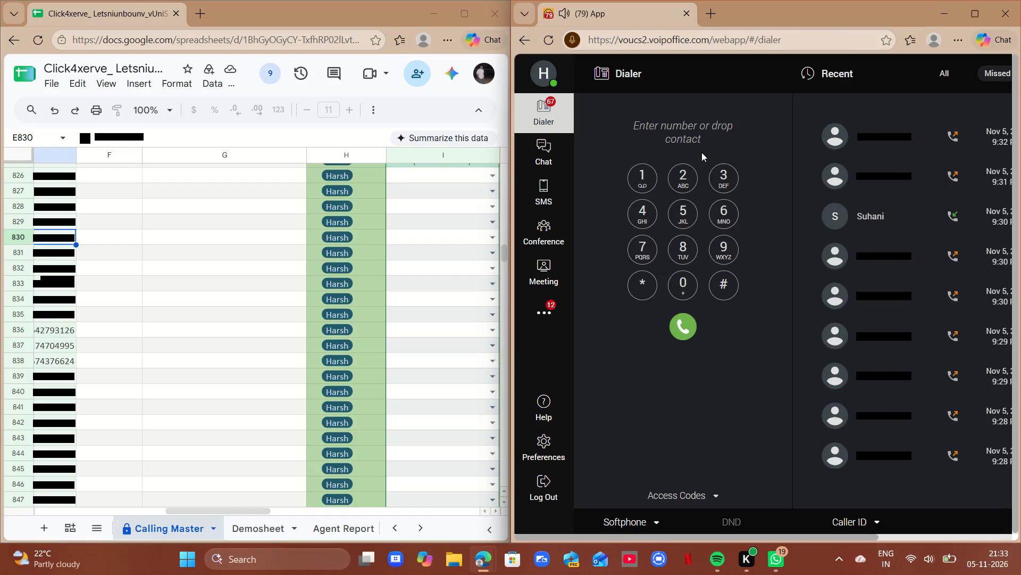
key(ctrl+v)
key(Return)
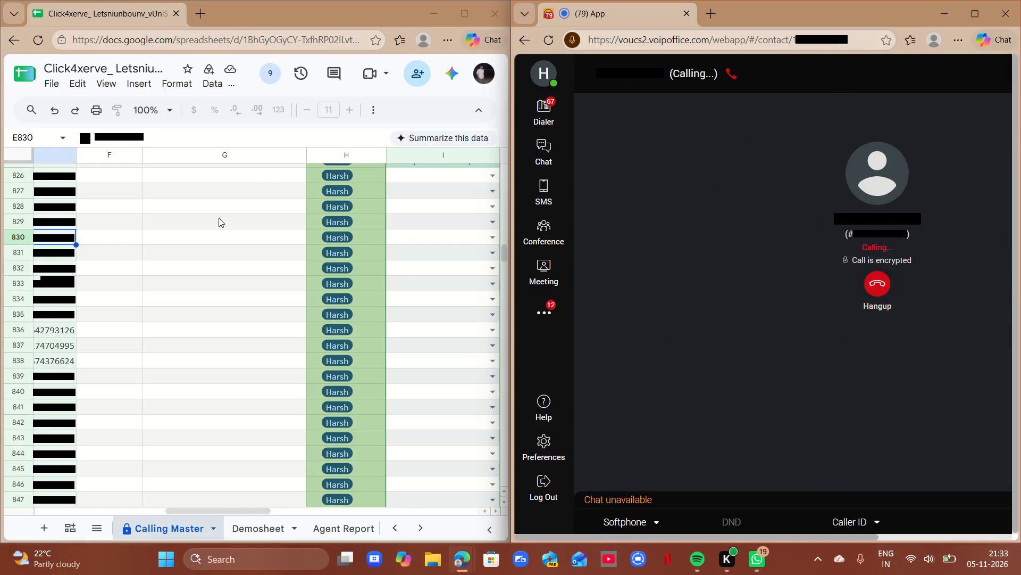
Set the row 829 lead's call status to "Ni (Not Intersted)" in the Calling Master sheet.
click(24, 222)
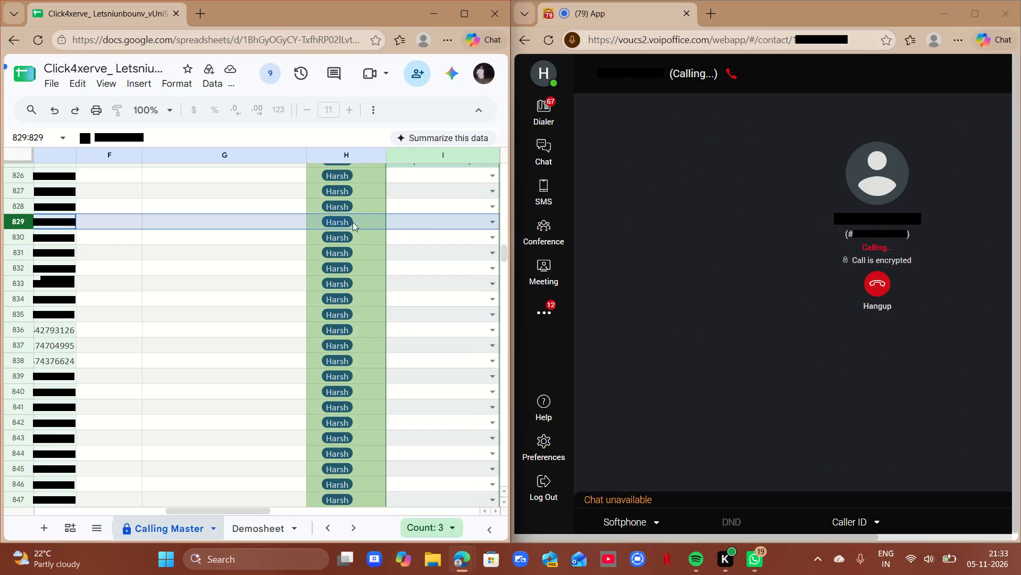
click(423, 221)
key(n)
key(Return)
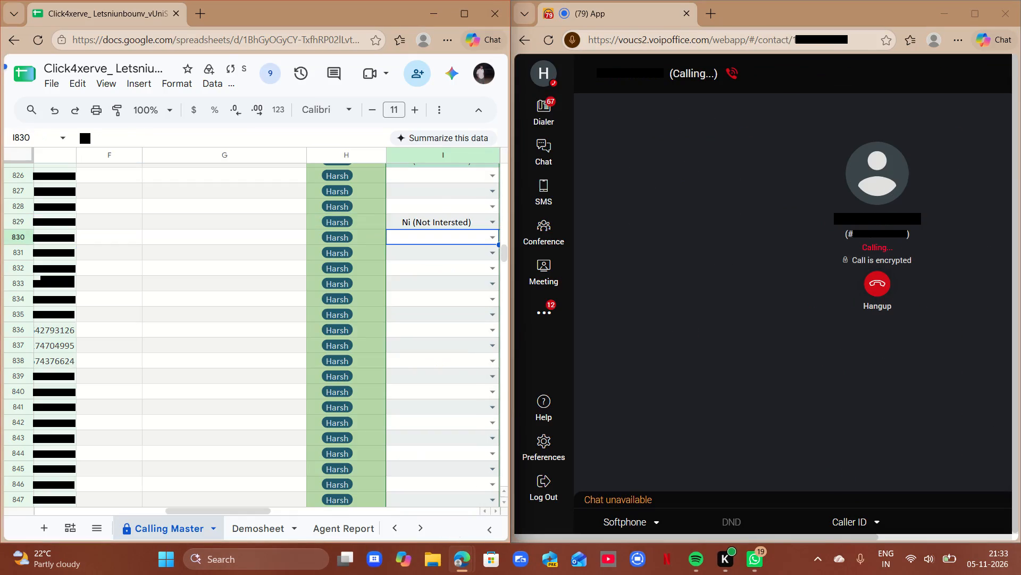
Set the row 828 lead's call status to Voicemail and fill the same status up through rows 827 and 826.
click(432, 208)
key(v)
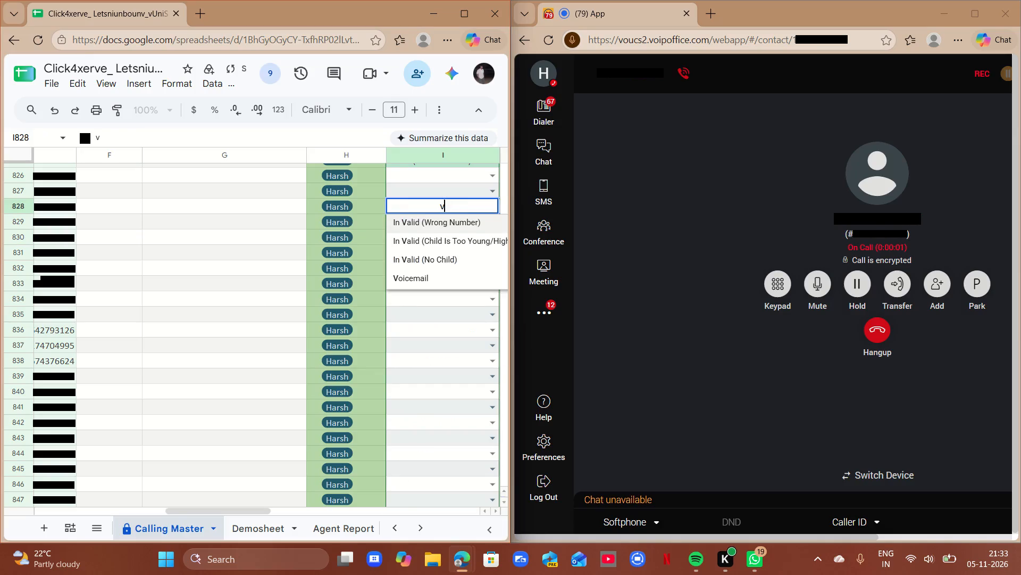
key(Up)
key(Return)
click(442, 207)
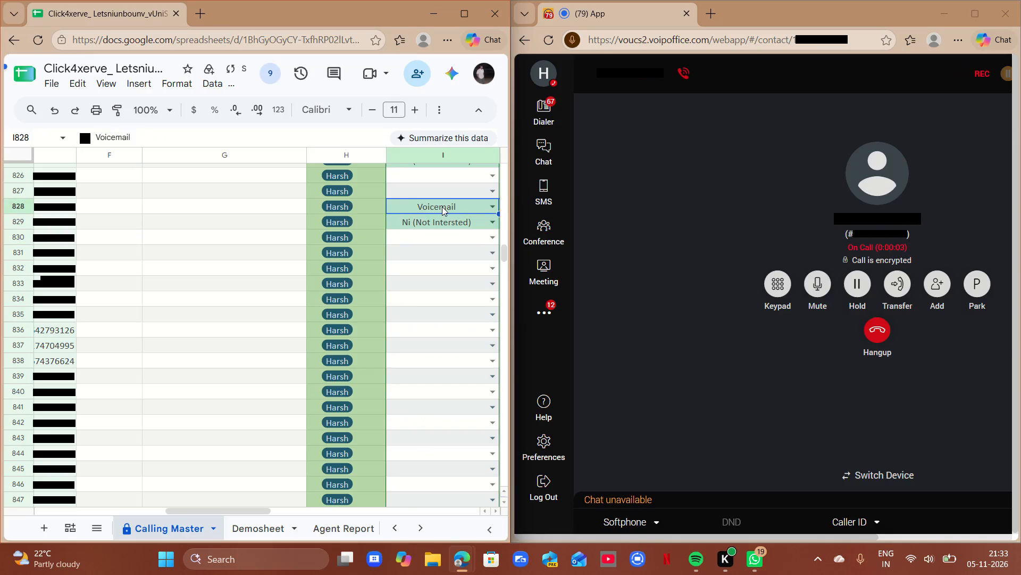
drag(497, 212, 495, 175)
drag(495, 175, 494, 174)
Copy the row 831 lead's phone number from the Calling Master sheet and call it from the dialer.
scroll(494, 174, down, 1)
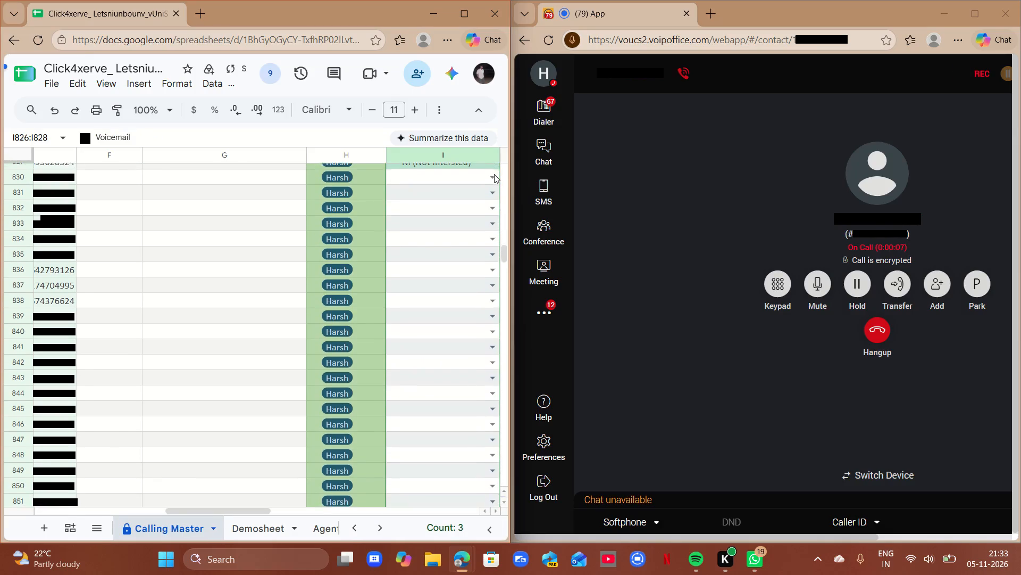
scroll(494, 174, down, 1)
click(56, 185)
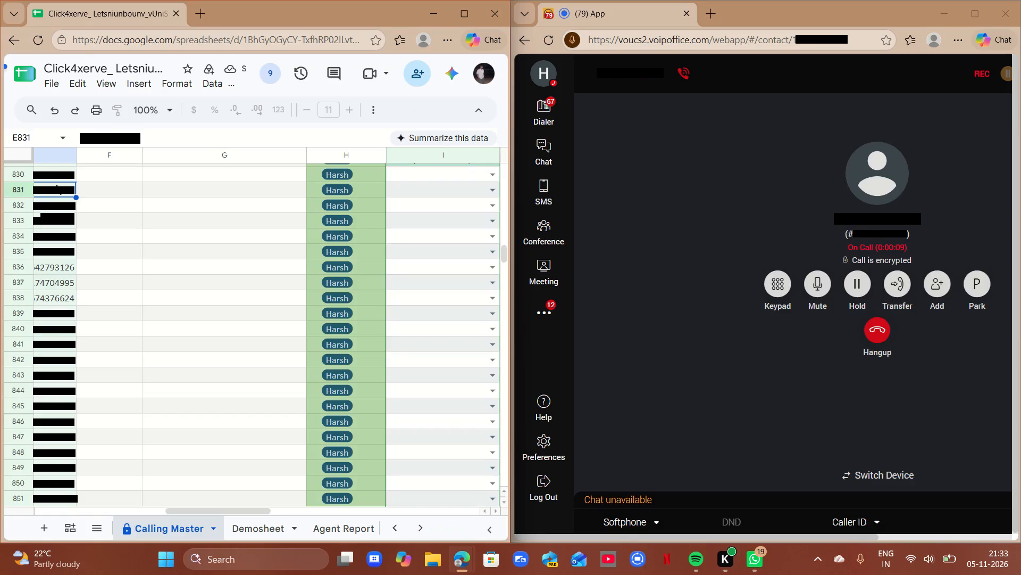
key(ctrl+c)
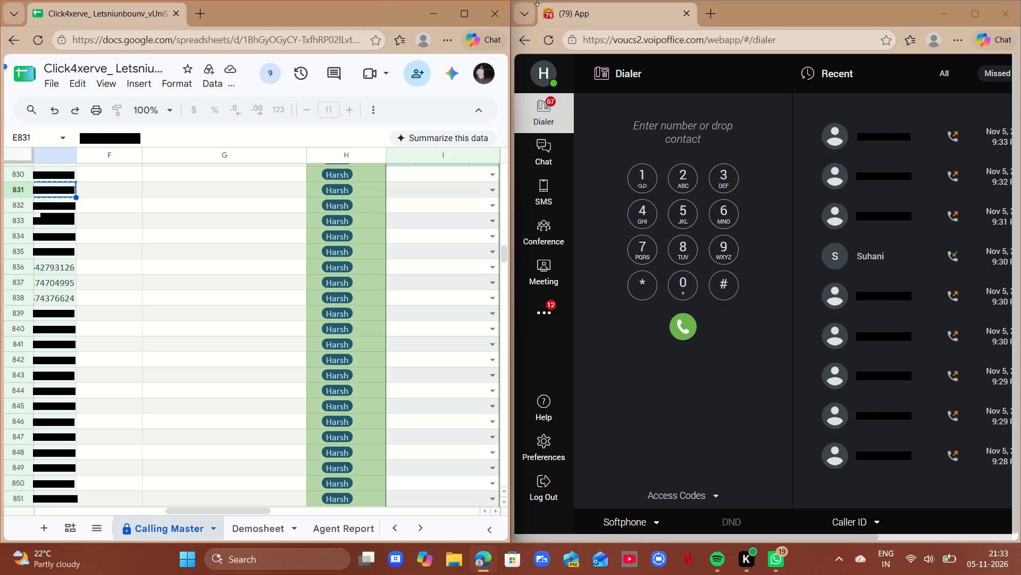
click(639, 112)
key(ctrl+v)
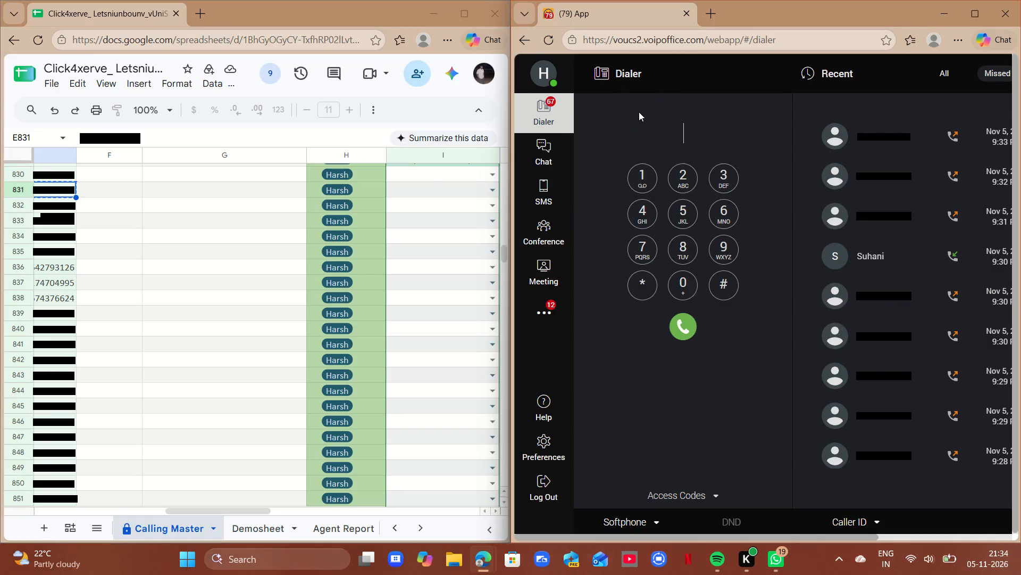
key(Return)
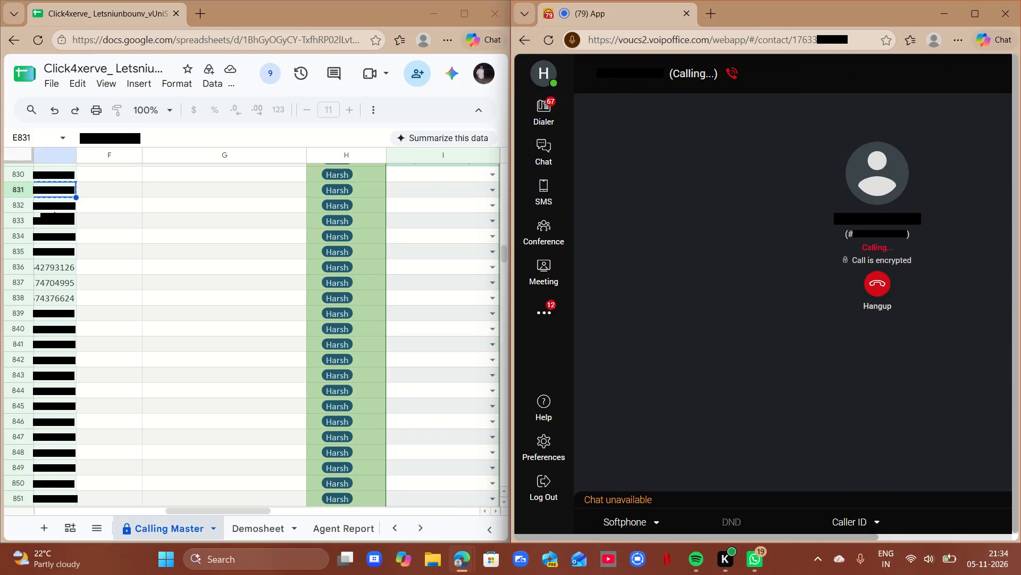
Copy the row 832 lead's phone number from the Calling Master sheet.
click(54, 212)
key(ctrl+c)
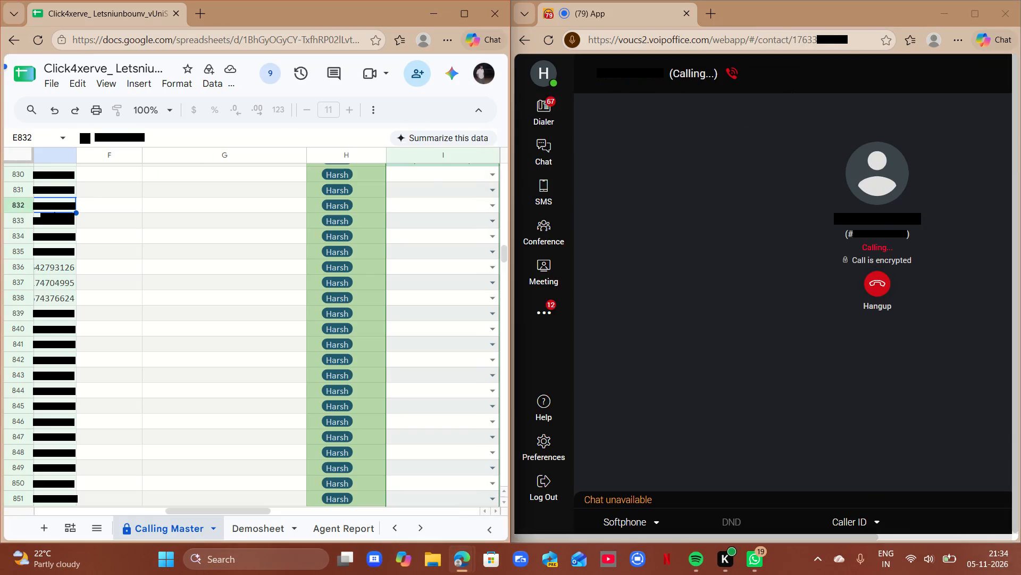
Review the agent and lead entries in the Demosheet's latest rows, then return to the Calling Master sheet.
click(247, 531)
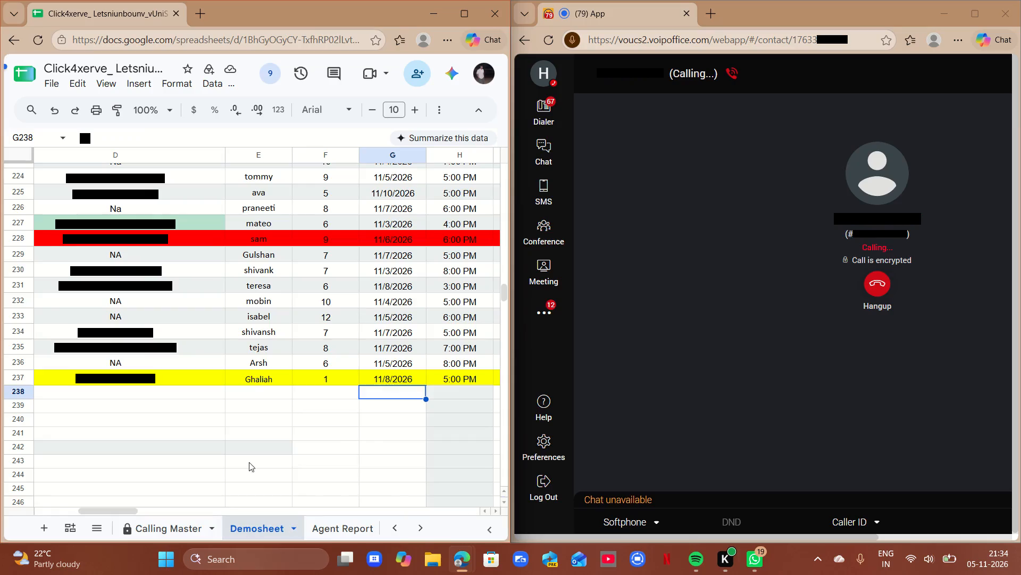
scroll(253, 390, right, 6)
scroll(253, 390, up, 1)
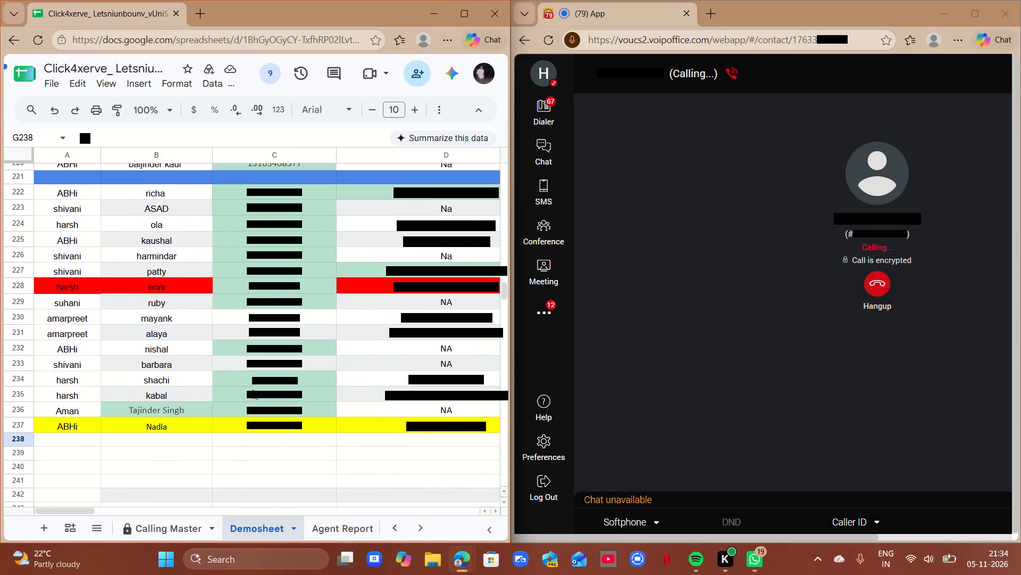
scroll(253, 390, up, 1)
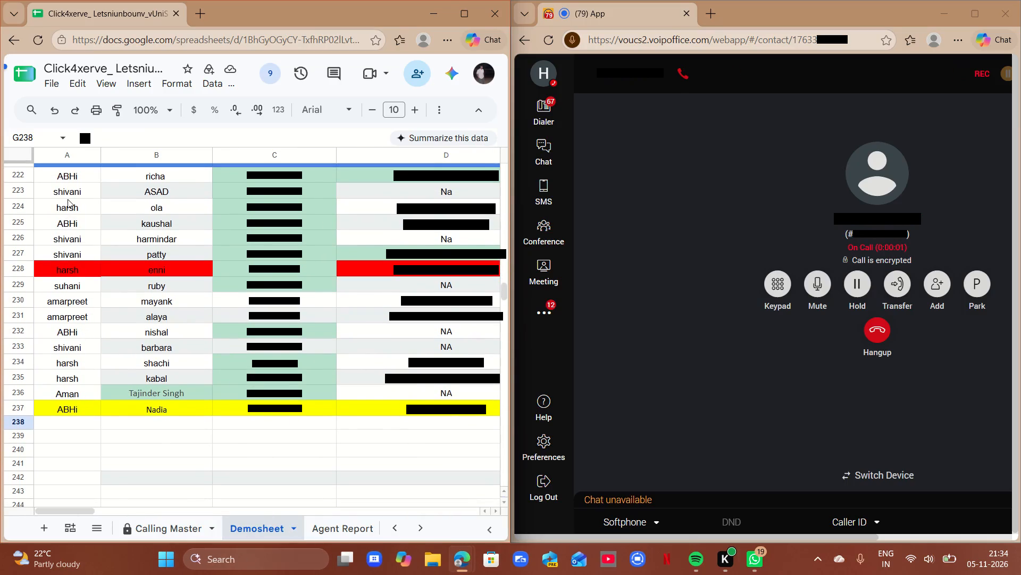
click(165, 523)
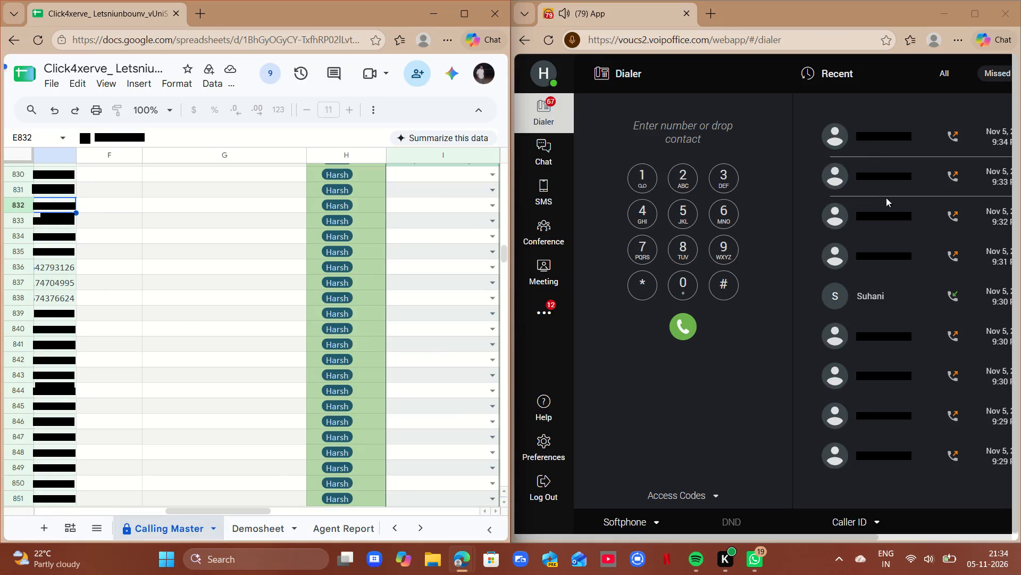
Call the row 832 lead from the dialer using the copied phone number.
click(695, 145)
key(ctrl+v)
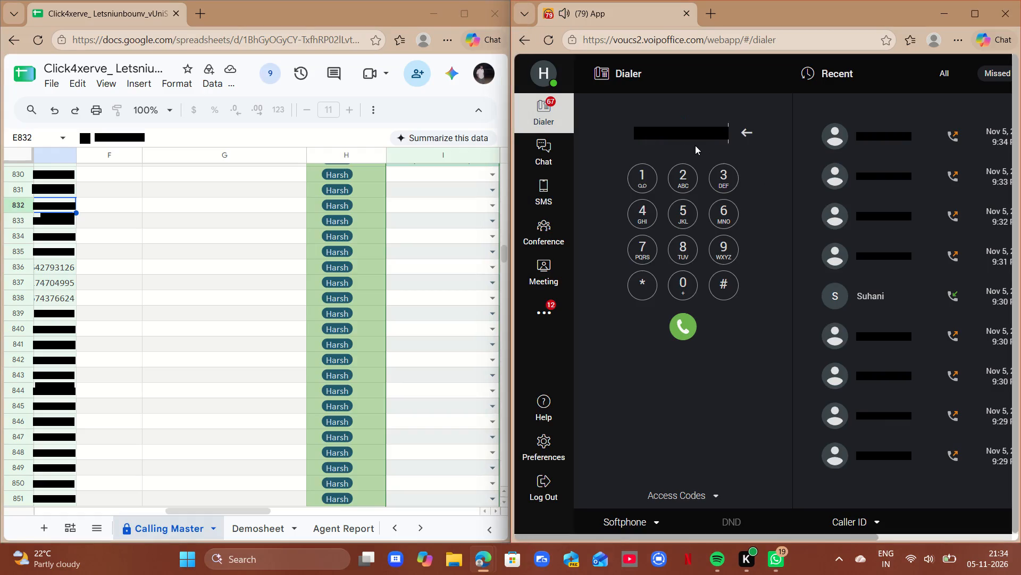
key(Return)
Set the call status to "Hung up/Disconneted" for the row 831 lead and RNR for the row 830 lead.
click(417, 192)
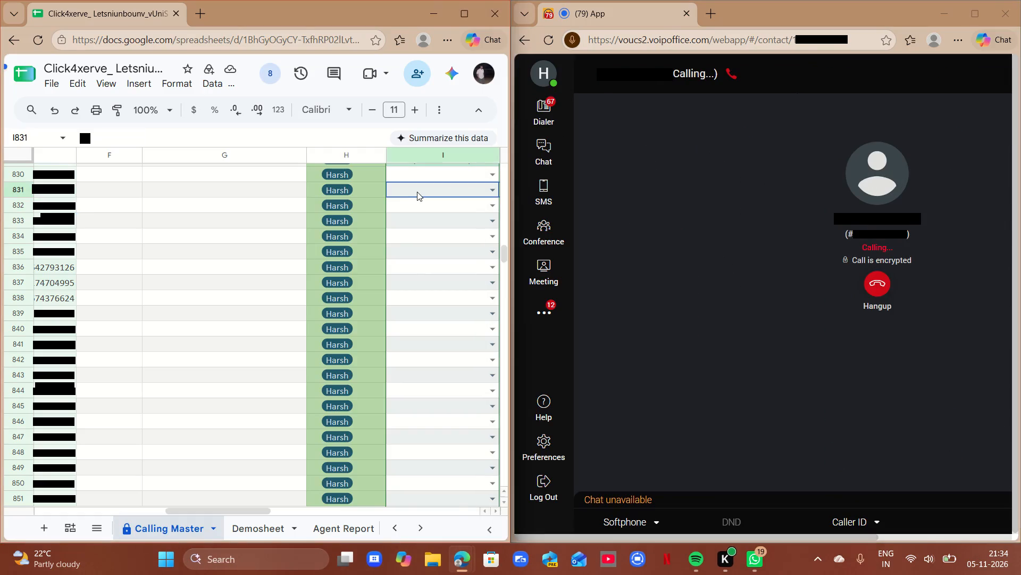
key(h)
key(Up)
key(Return)
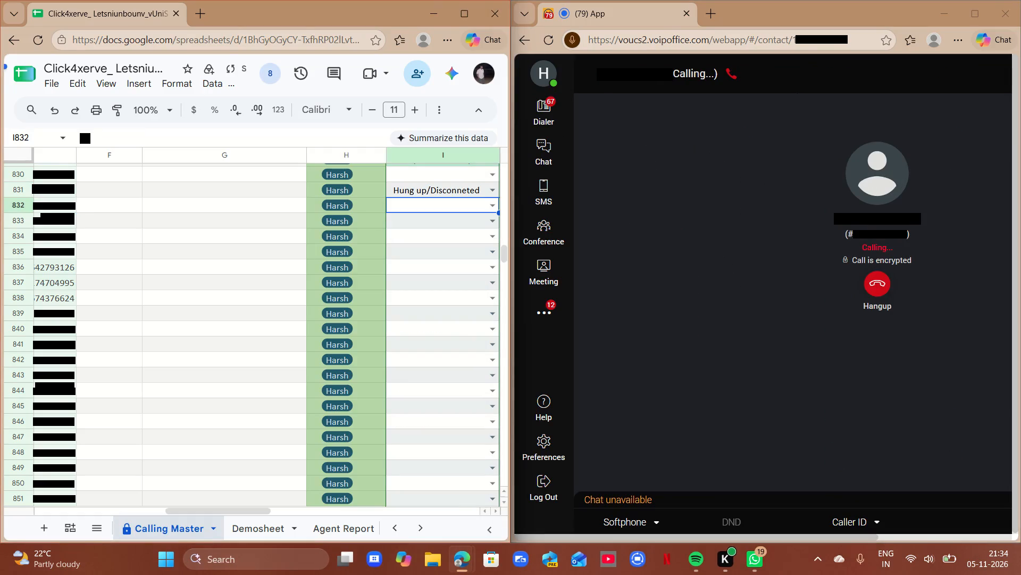
click(437, 176)
key(r)
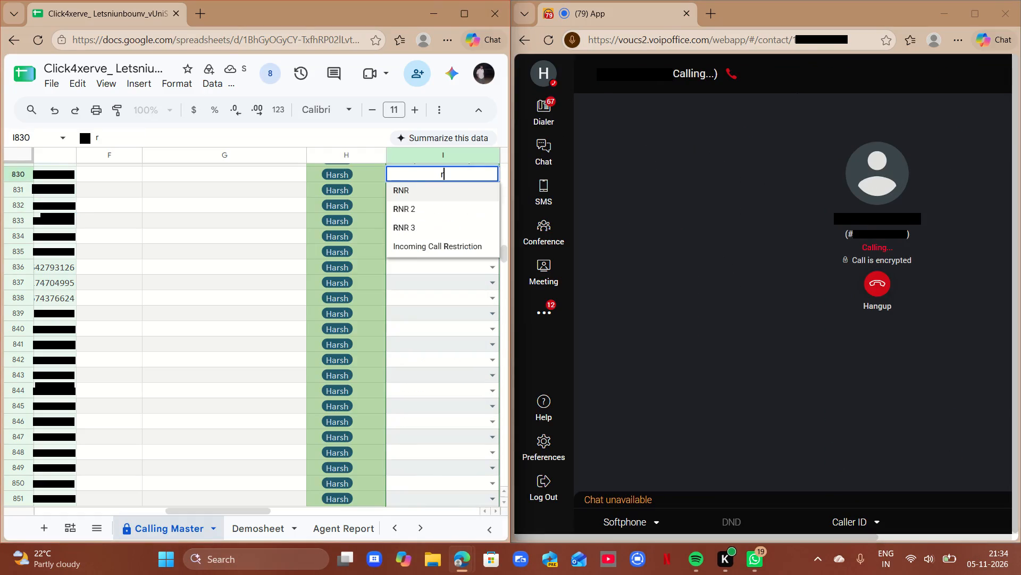
key(Return)
Copy the row 833 lead's phone number from the Calling Master sheet.
scroll(437, 176, down, 1)
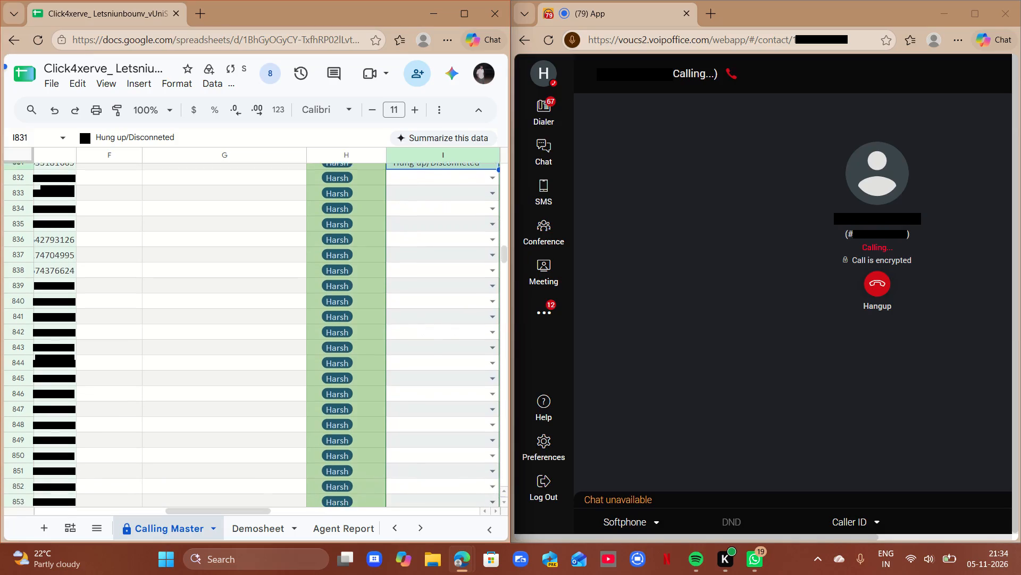
scroll(437, 176, down, 1)
click(58, 194)
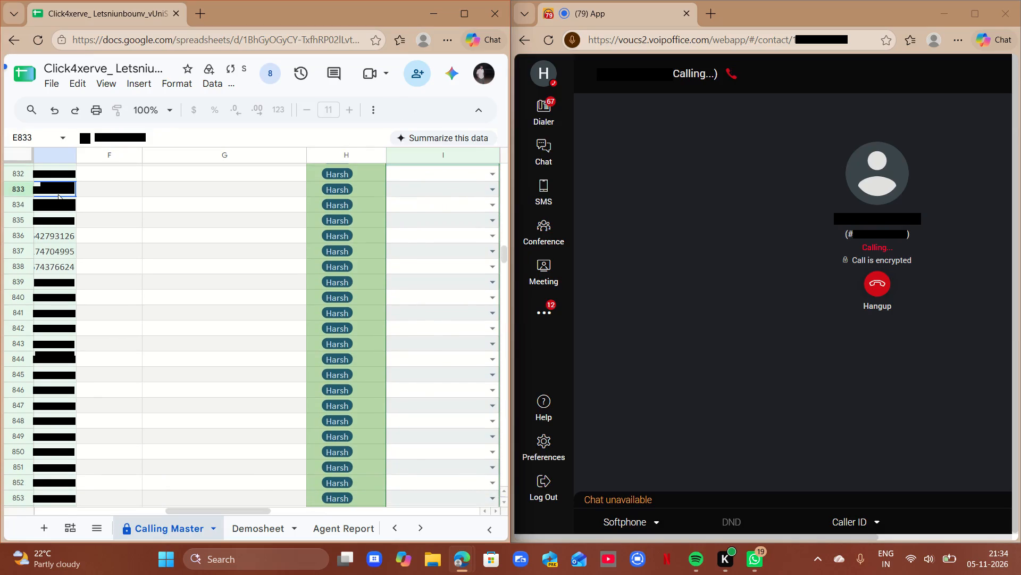
key(ctrl+c)
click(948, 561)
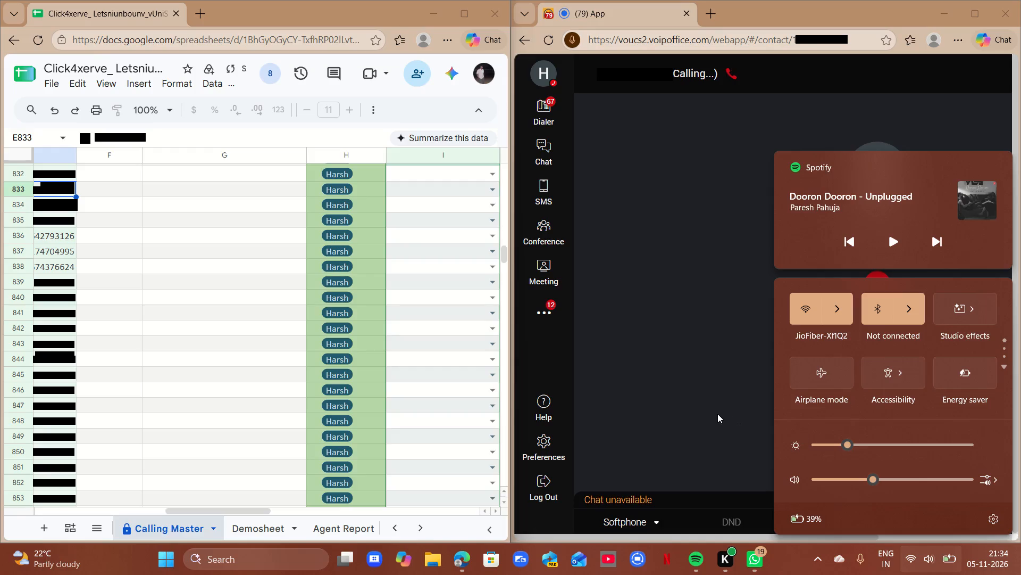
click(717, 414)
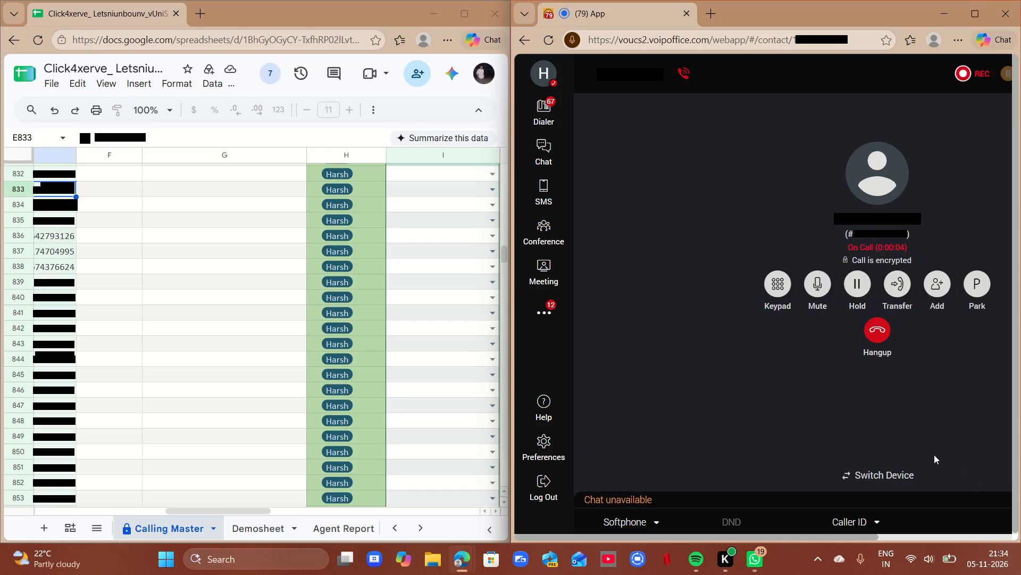
End the current call and call the row 833 lead from the dialer using the copied phone number.
click(882, 336)
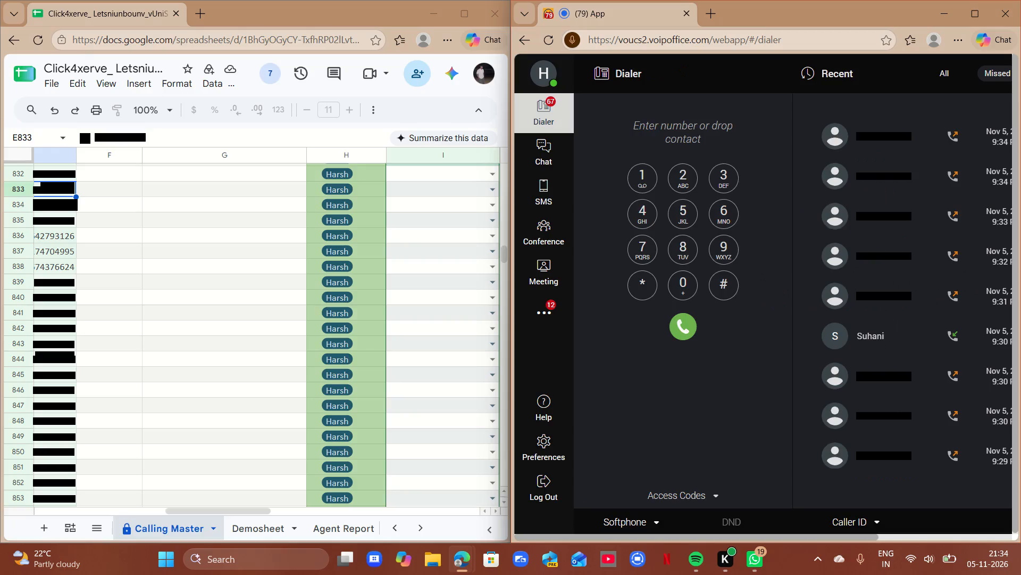
click(691, 128)
key(ctrl+v)
key(Return)
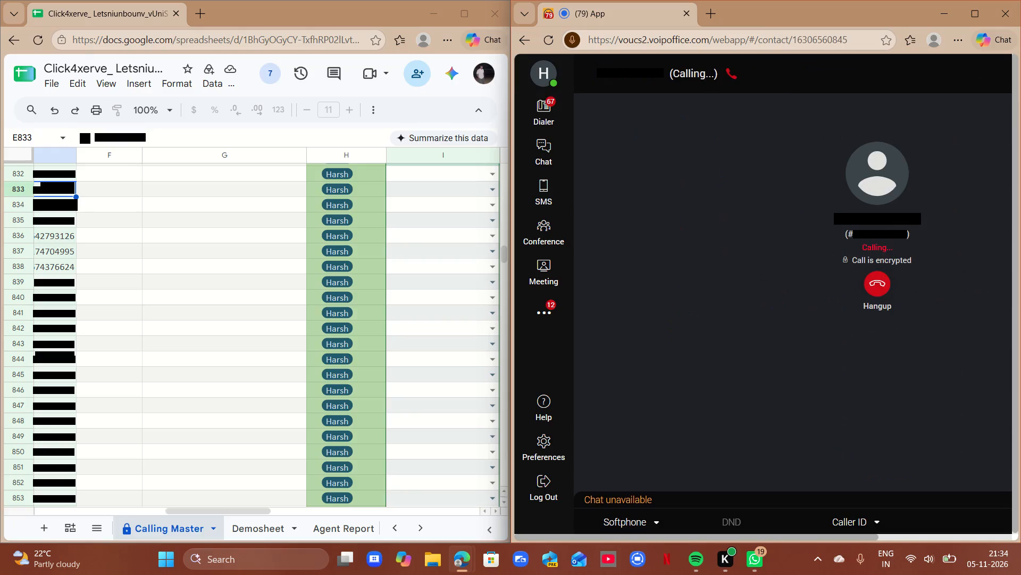
Copy the row 834 lead's phone number from the sheet, then end the current call and dial that number.
click(69, 203)
key(ctrl+c)
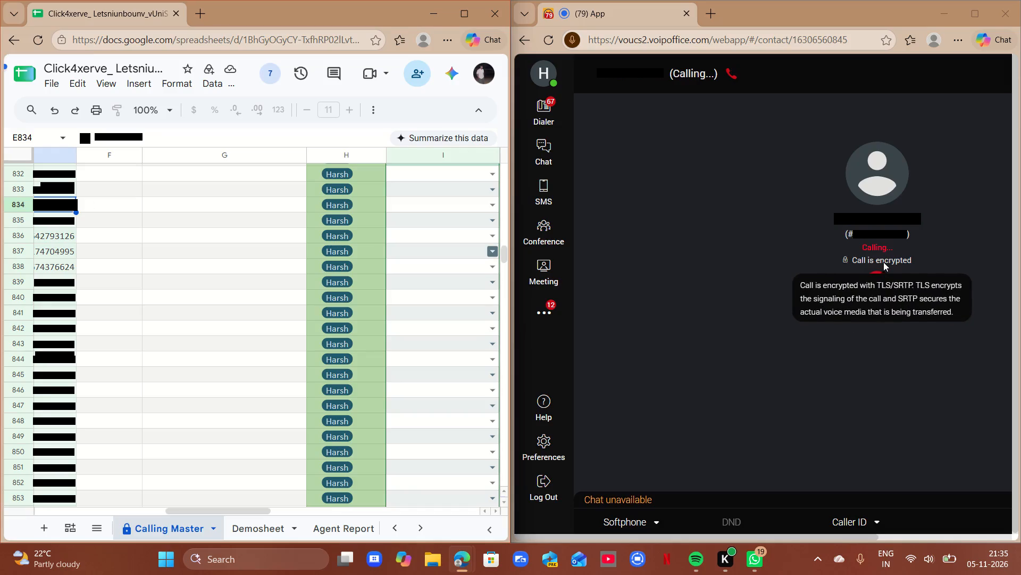
click(883, 284)
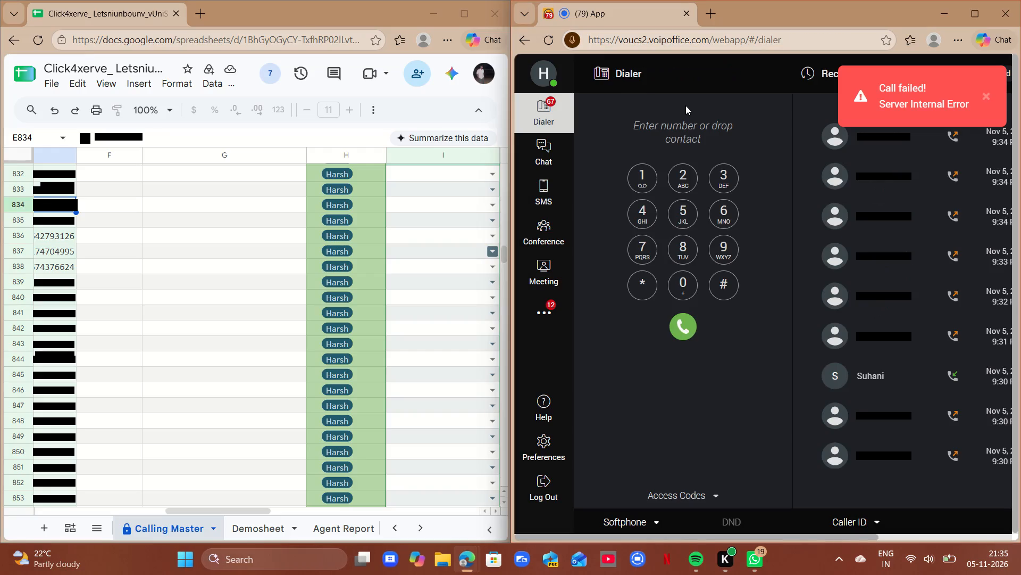
click(684, 105)
key(ctrl+v)
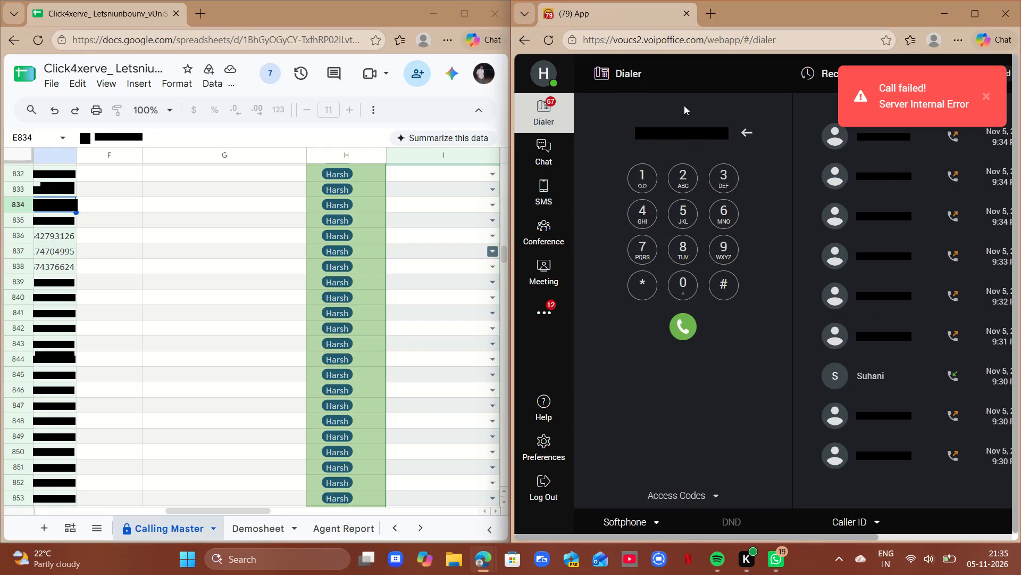
key(Return)
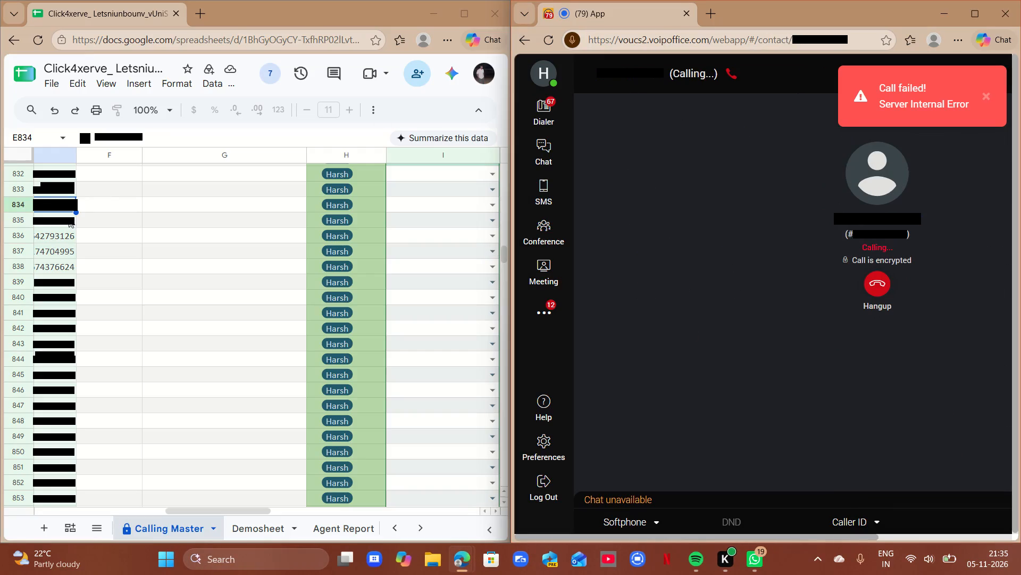
Copy the row 835 lead's phone number from the Calling Master sheet and dismiss the dialer's error notice.
click(69, 218)
key(ctrl+c)
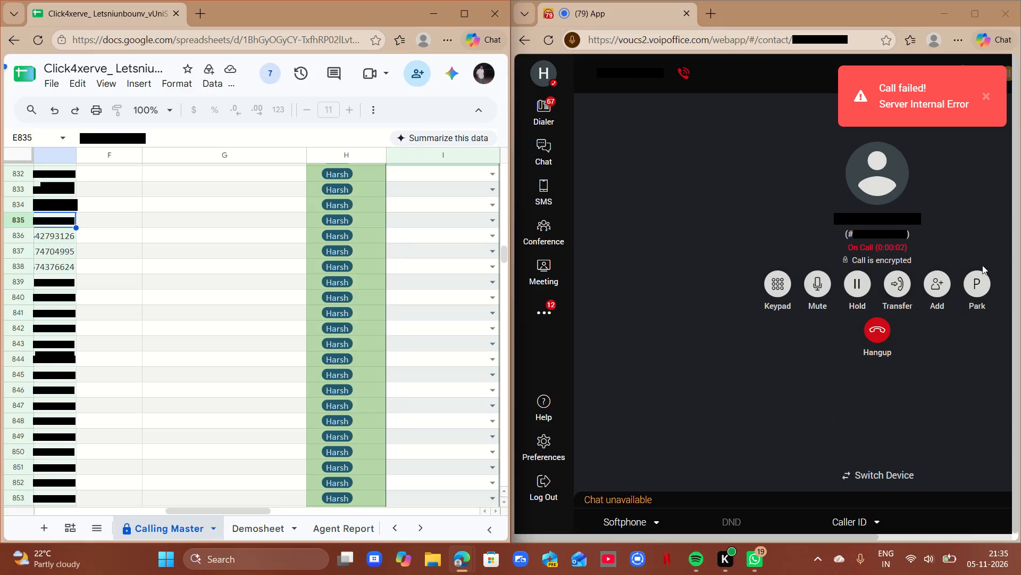
click(984, 97)
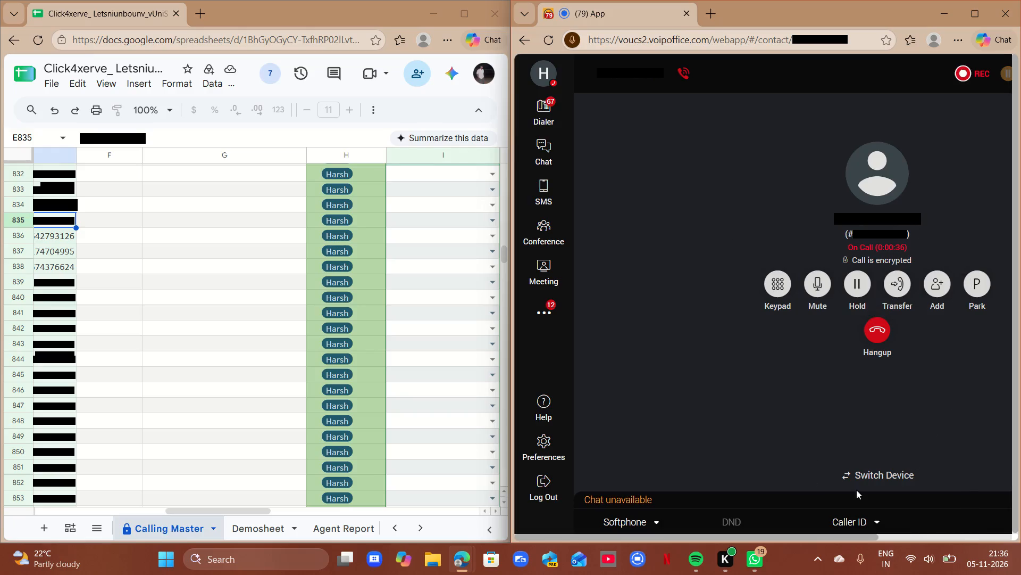
Call the row 835 lead from the dialer using the copied phone number.
click(672, 146)
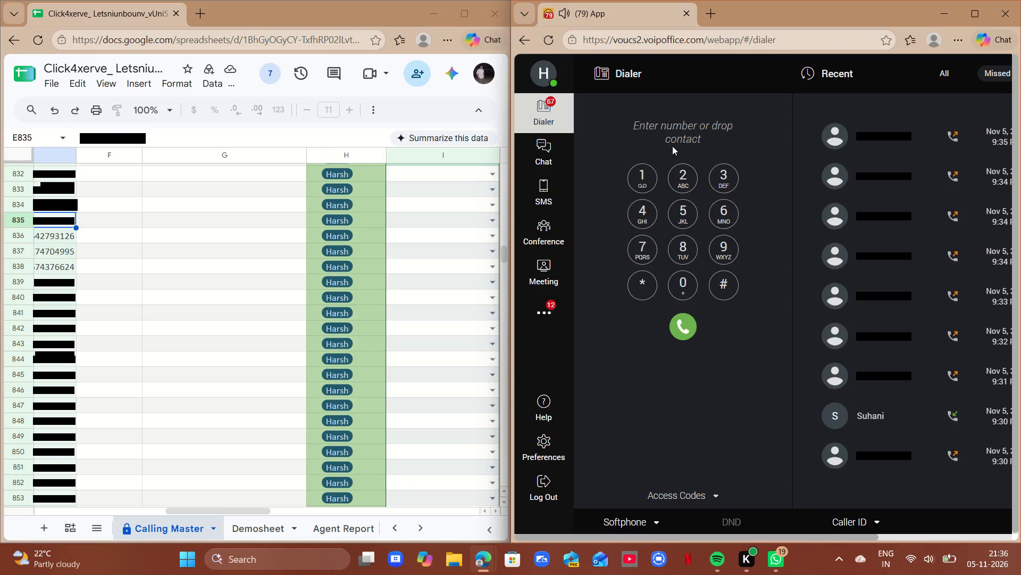
key(ctrl+v)
key(Return)
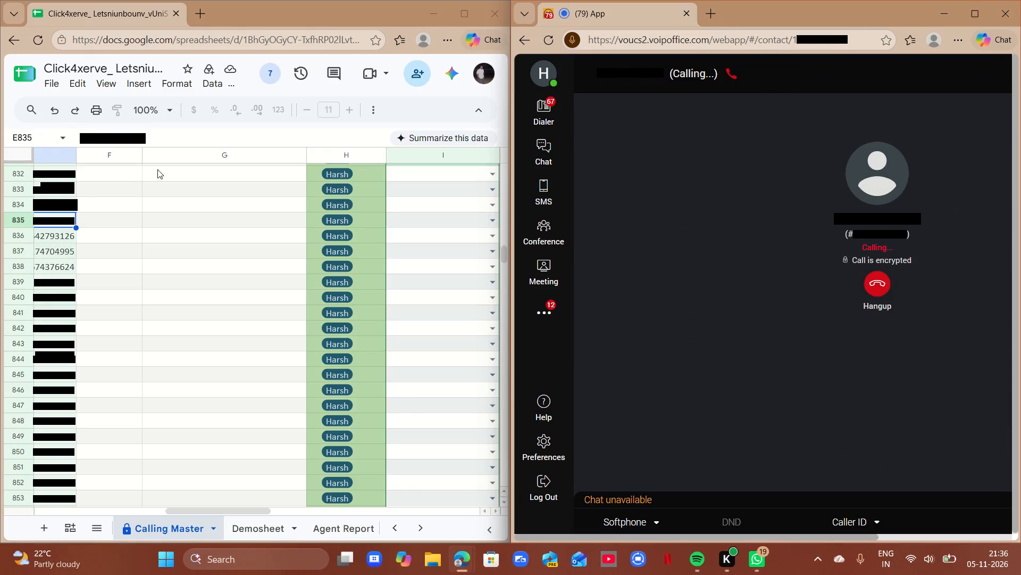
Set the call status to "Ni (Not Intersted)" for the row 834 lead.
click(24, 205)
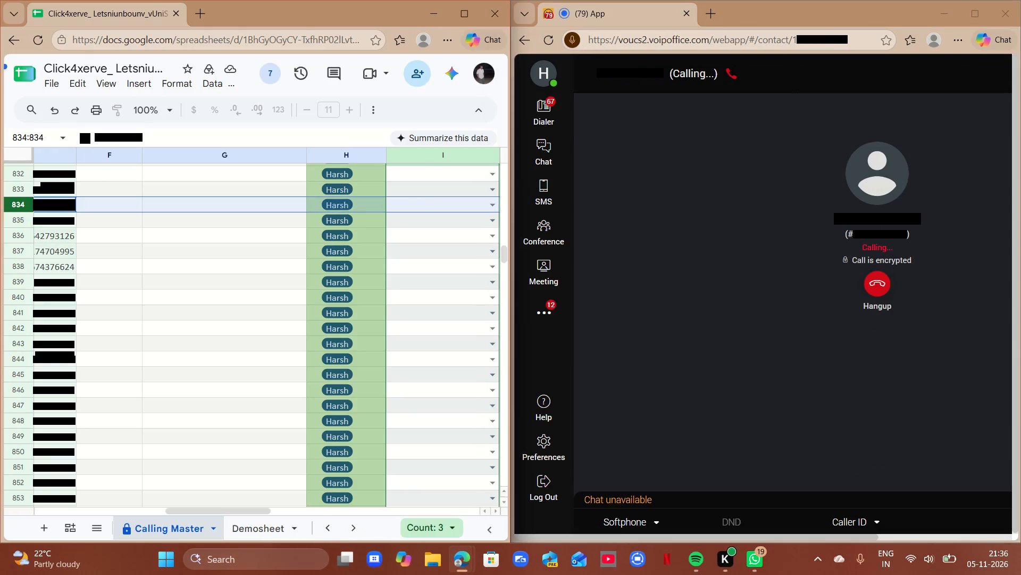
click(419, 208)
key(n)
key(Return)
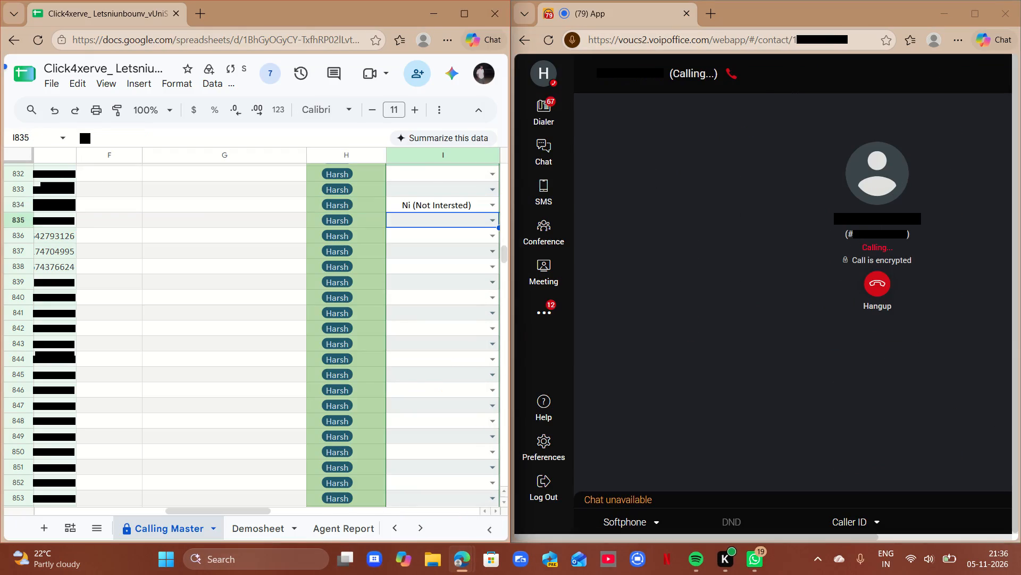
Set the call status to RNR for the row 832 lead and Voicemail for the row 833 lead.
click(443, 175)
key(r)
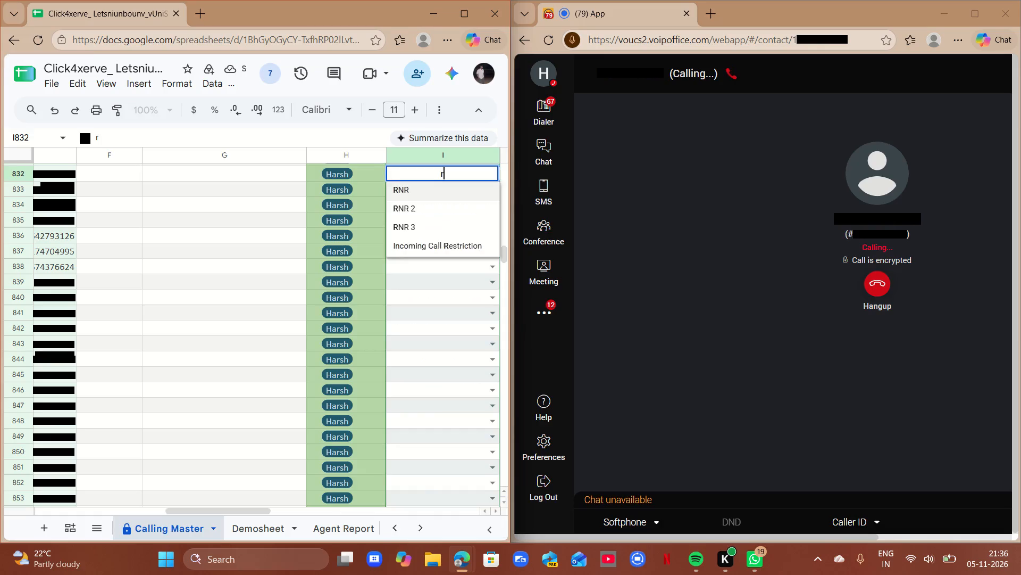
key(Return)
key(v)
key(Up)
key(Return)
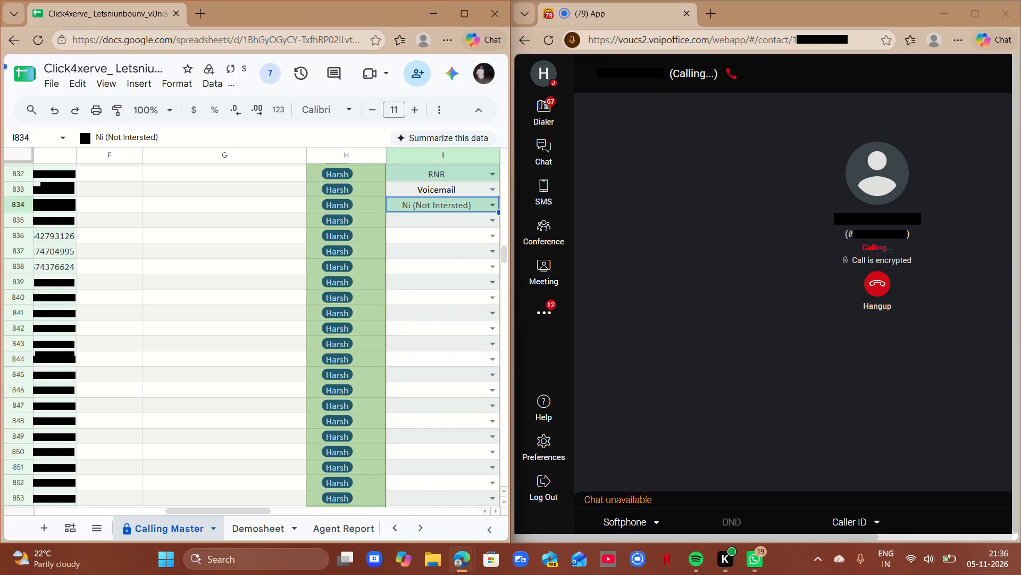
Copy the row 836 lead's phone number from the Calling Master sheet.
scroll(443, 175, down, 1)
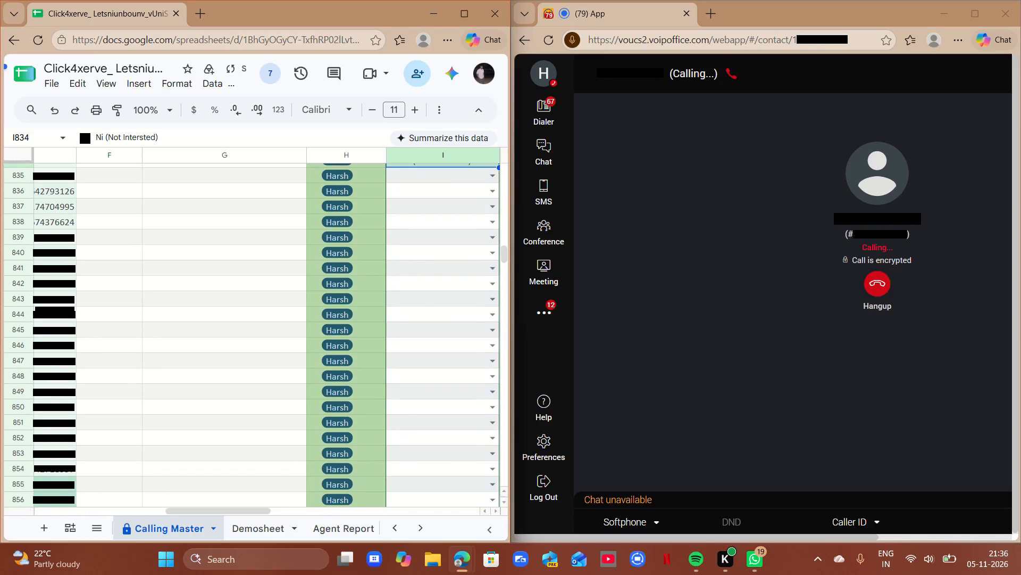
click(70, 189)
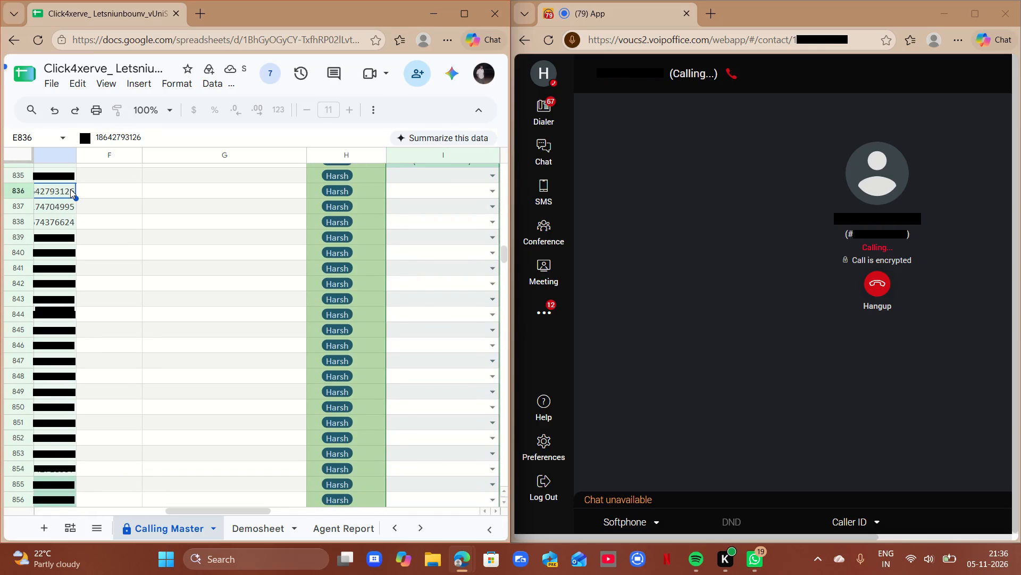
key(ctrl+c)
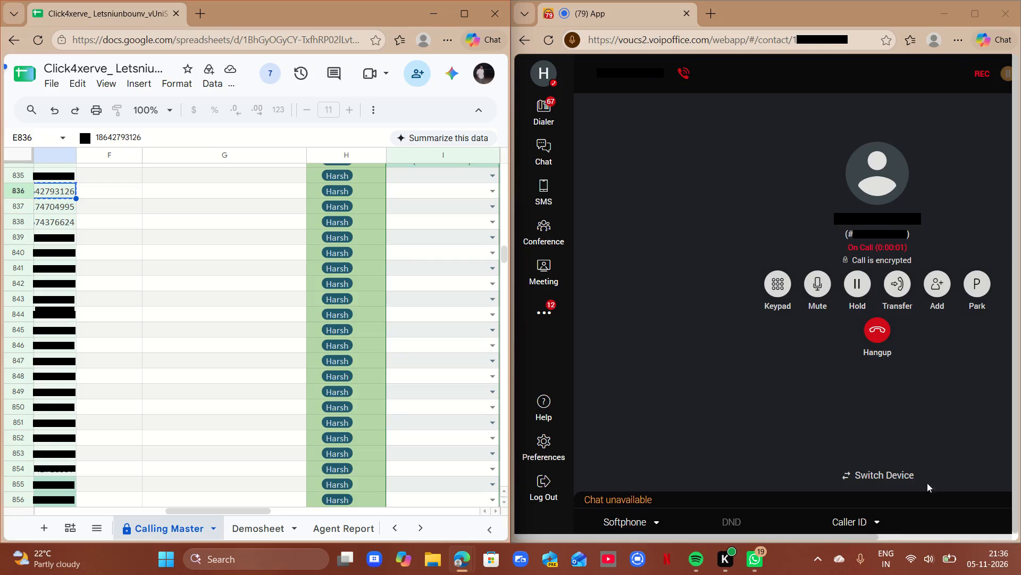
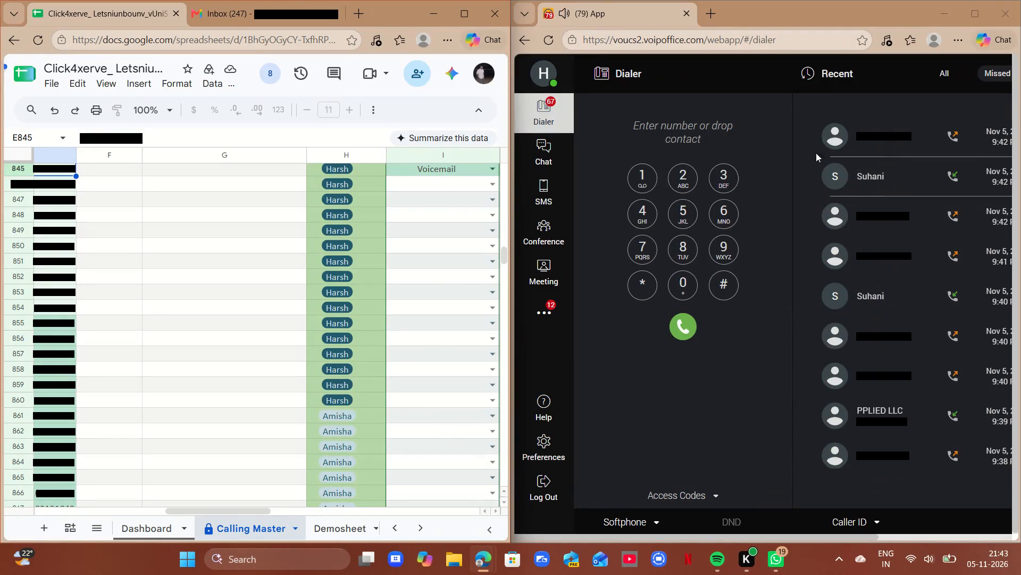
Call the row 845 lead from the dialer using the copied phone number.
click(699, 139)
key(ctrl+v)
key(Return)
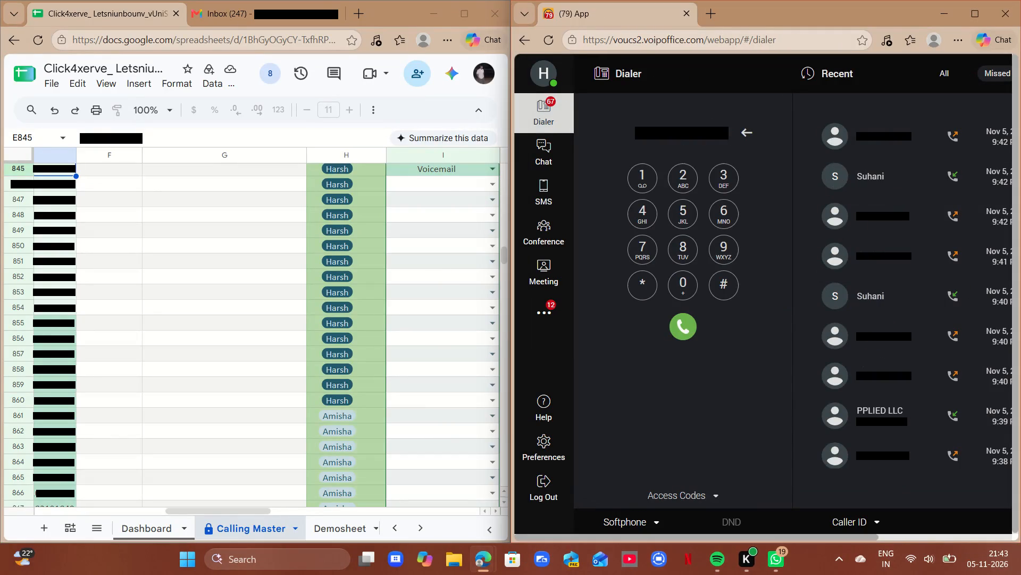
Set the call status to "Hung up/Disconneted" for the row 844 lead in the Calling Master sheet.
scroll(451, 182, up, 1)
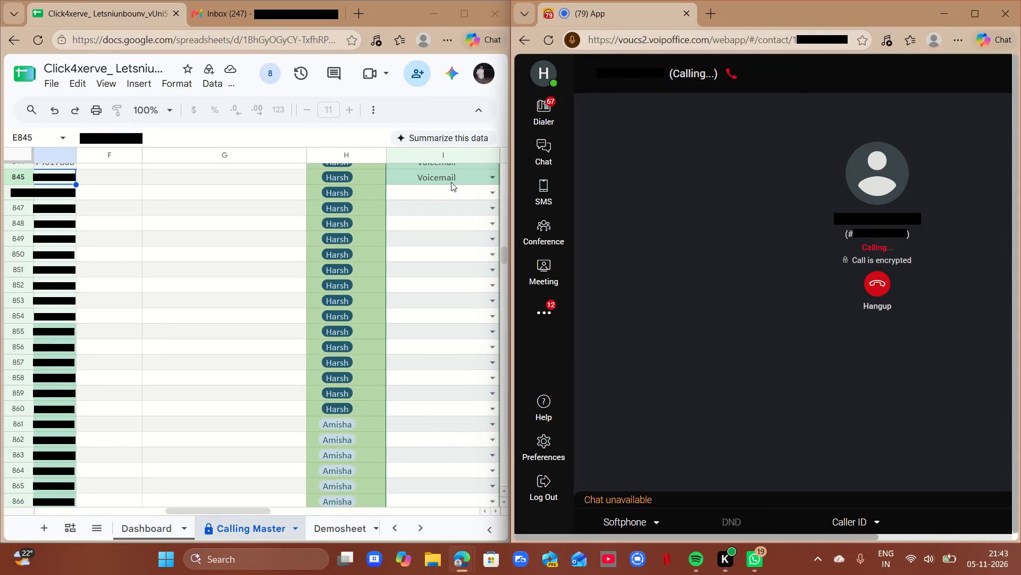
scroll(451, 182, up, 1)
click(442, 177)
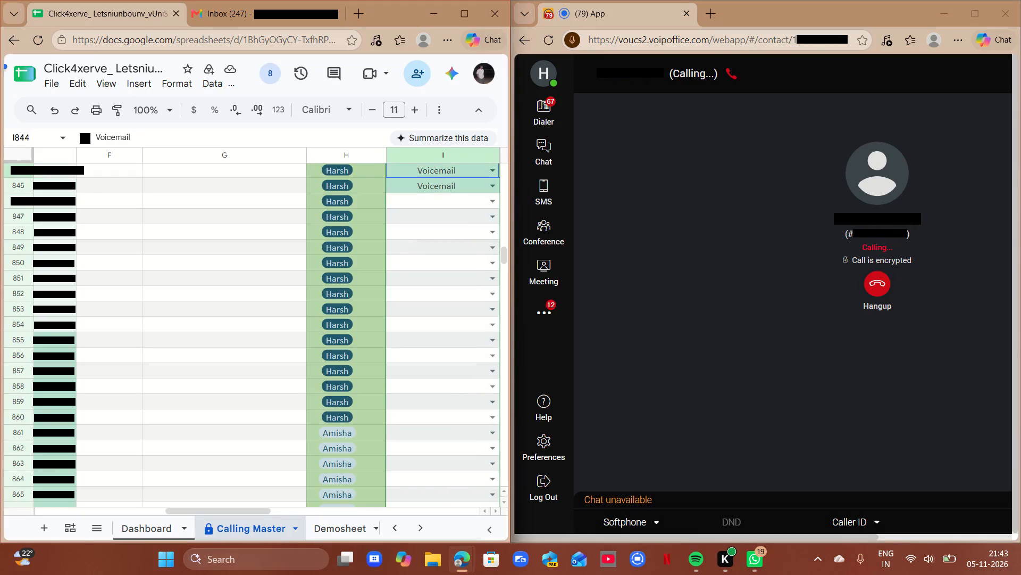
key(h)
key(Up)
key(Return)
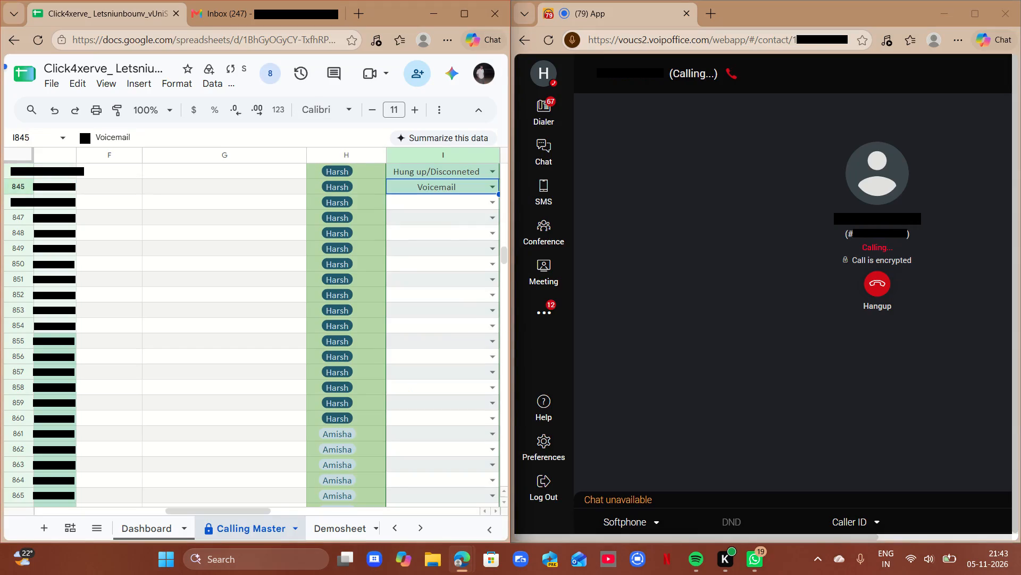
Copy the row 846 lead's phone number from the Calling Master sheet.
scroll(442, 177, down, 1)
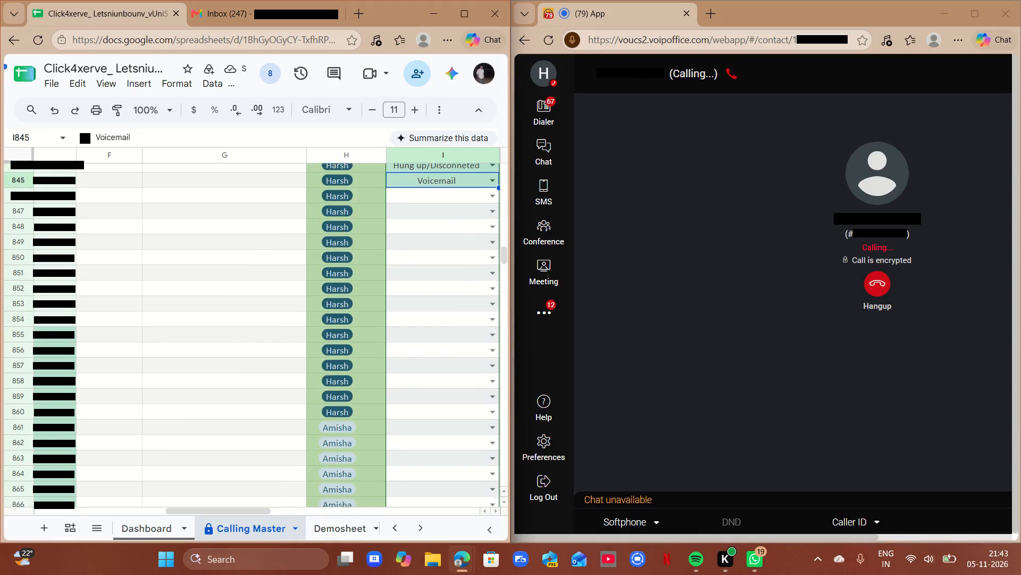
scroll(442, 177, down, 1)
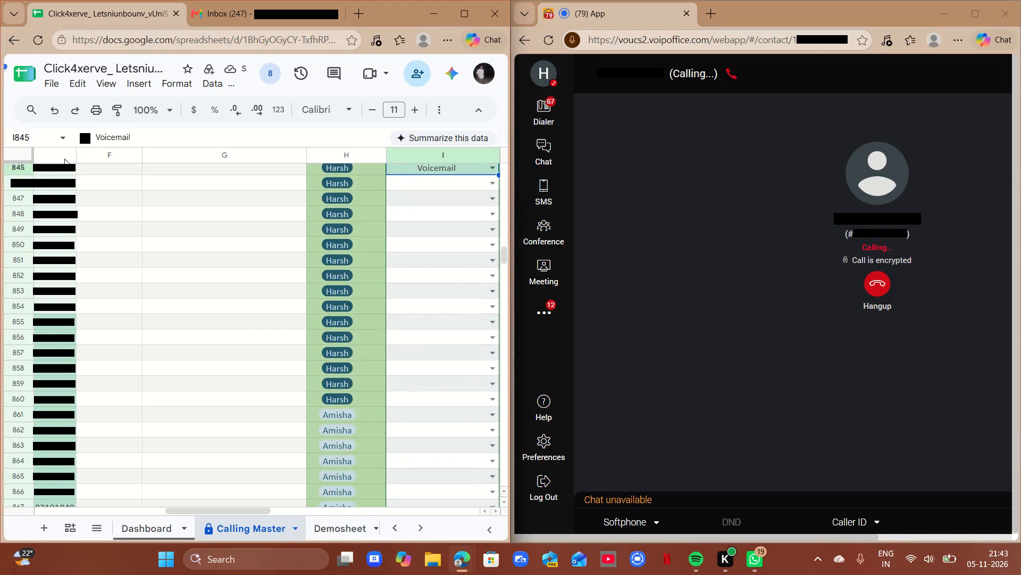
click(49, 184)
key(ctrl+c)
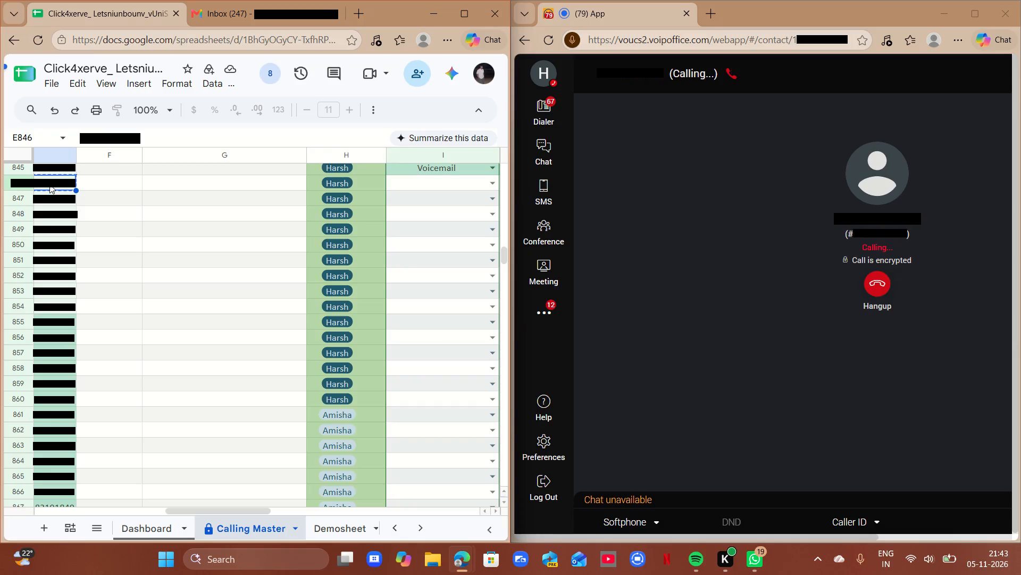
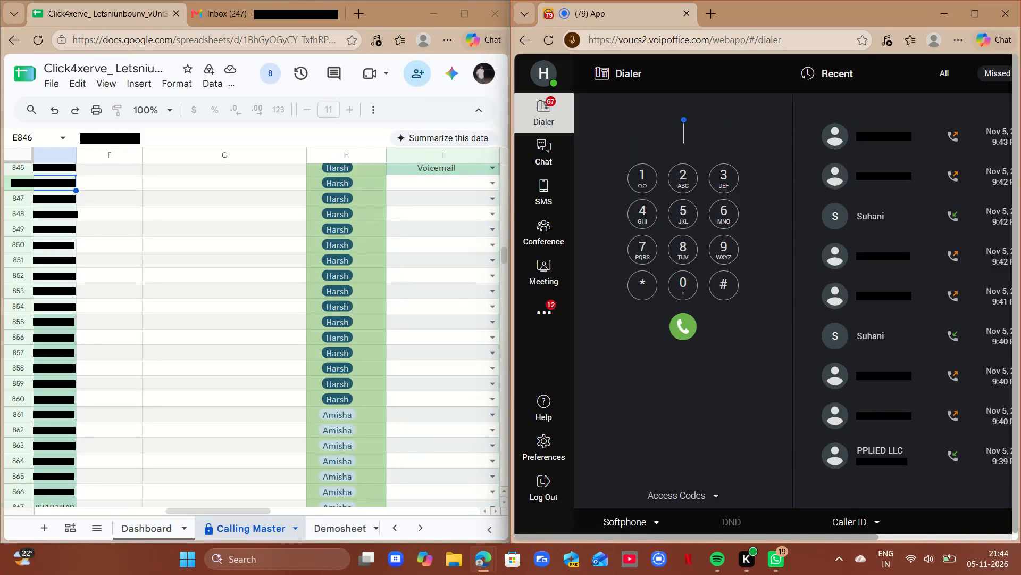
Call the row 846 lead from the dialer using the copied phone number.
key(ctrl+v)
key(Return)
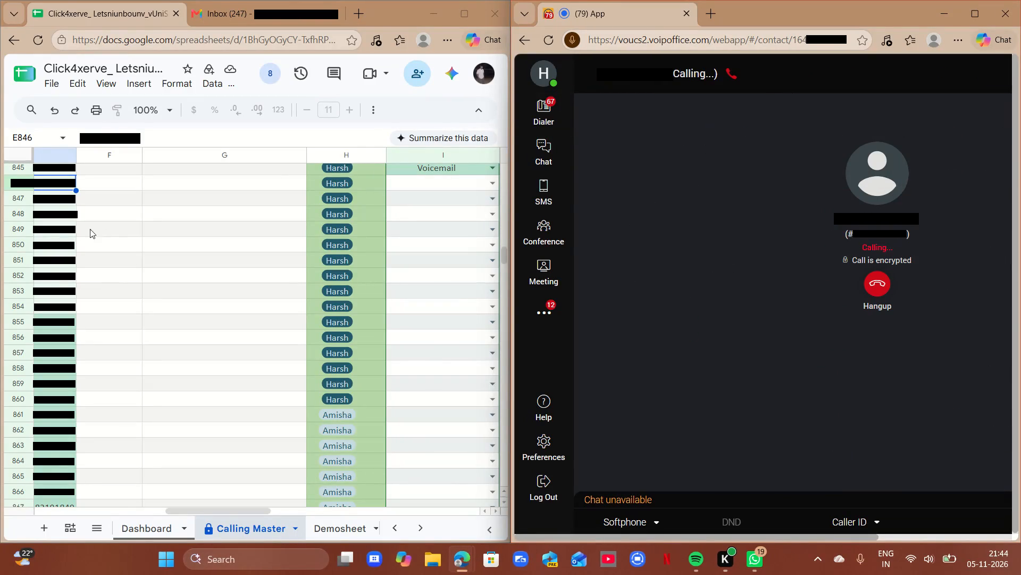
Copy the row 847 lead's phone number from the Calling Master sheet.
click(63, 195)
key(ctrl+c)
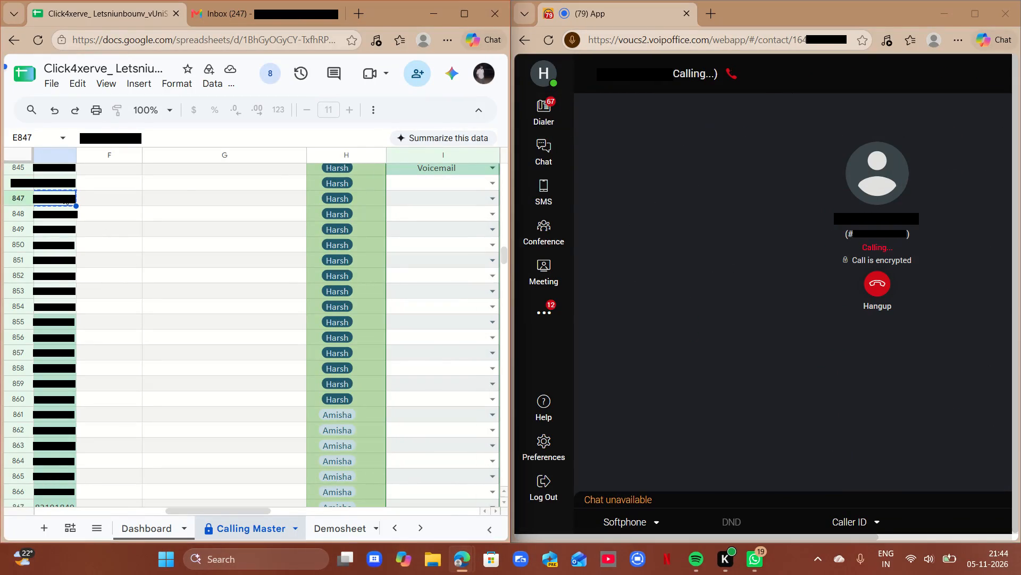
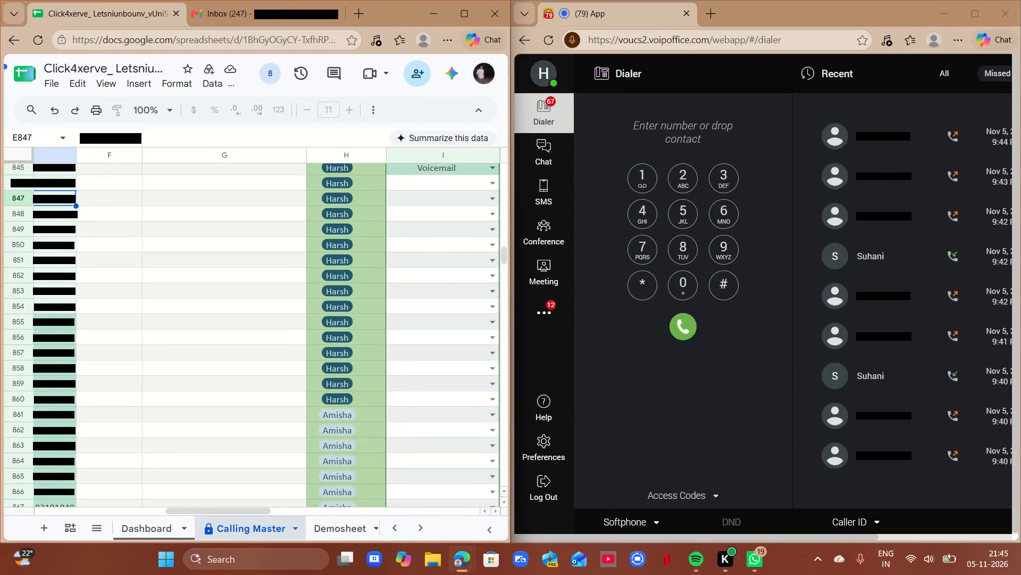
Call the row 847 lead from the dialer using the copied phone number.
click(666, 143)
key(ctrl+v)
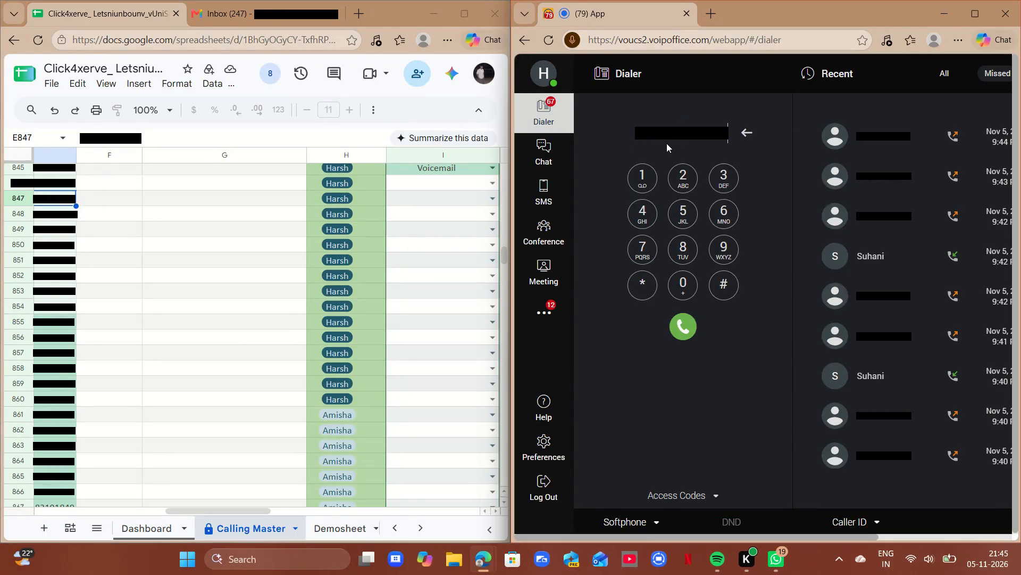
key(Return)
Copy the row 848 lead's phone number from the Calling Master sheet.
click(66, 211)
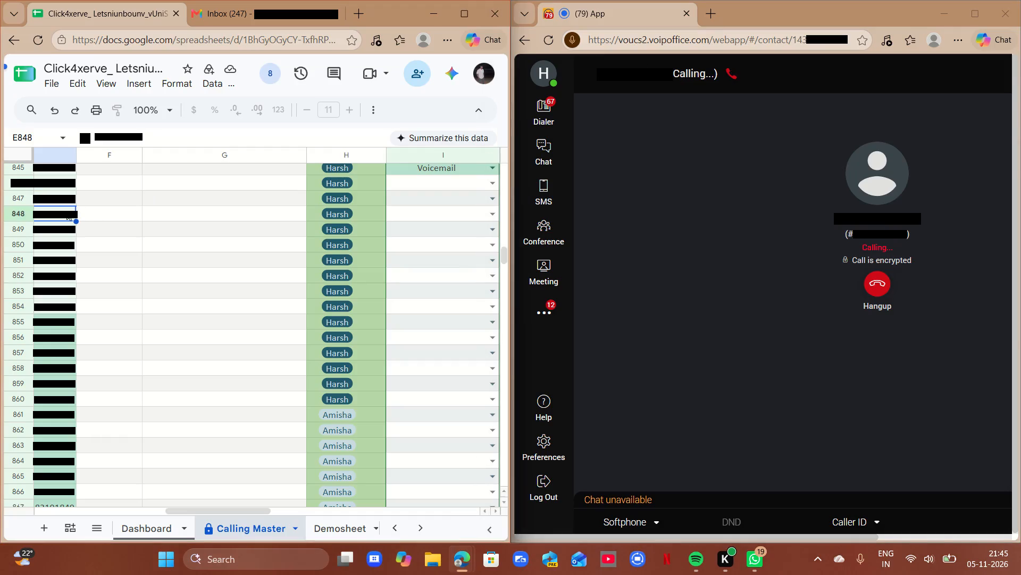
key(ctrl+c)
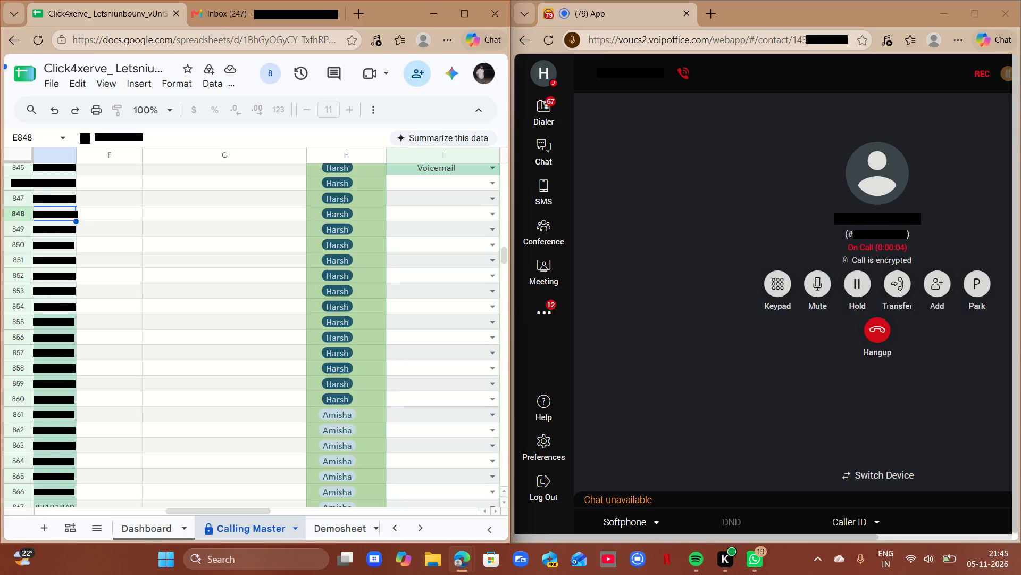
Set the row 846 lead's call status to Ni (Not Intersted) in column I.
click(430, 184)
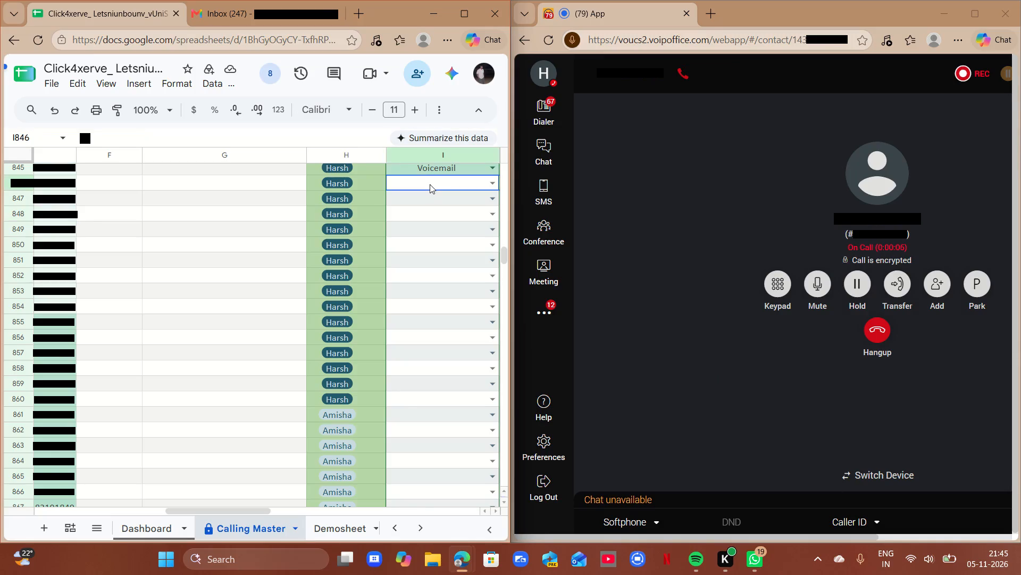
key(n)
key(Return)
scroll(430, 184, down, 1)
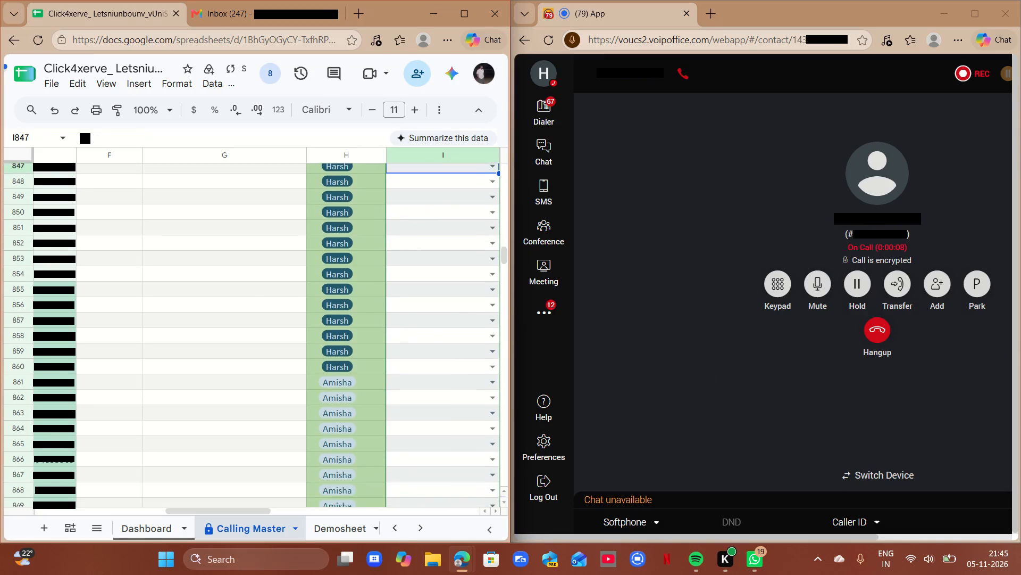
scroll(430, 184, down, 1)
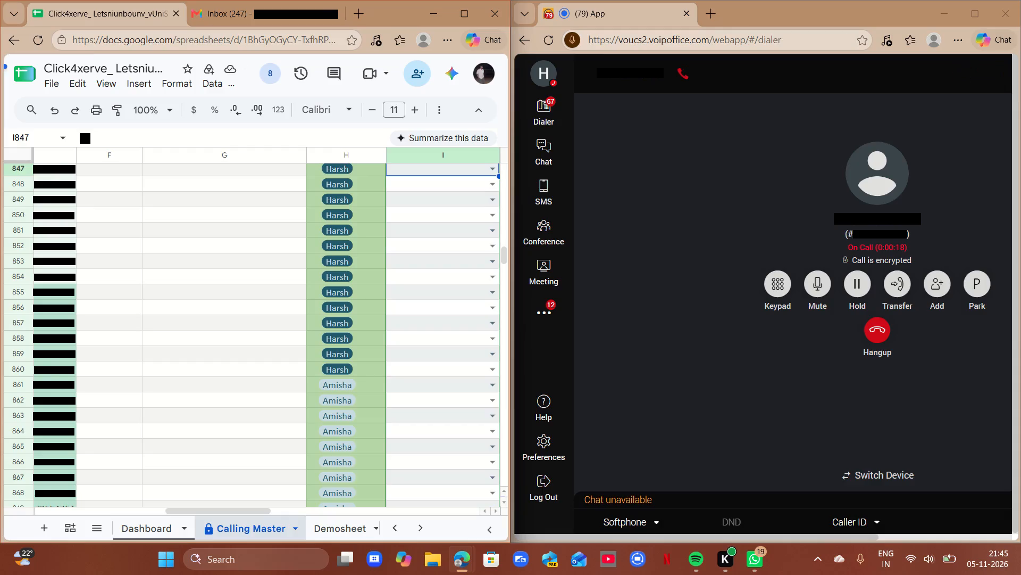
Call the row 848 lead from the dialer using the copied phone number.
click(705, 146)
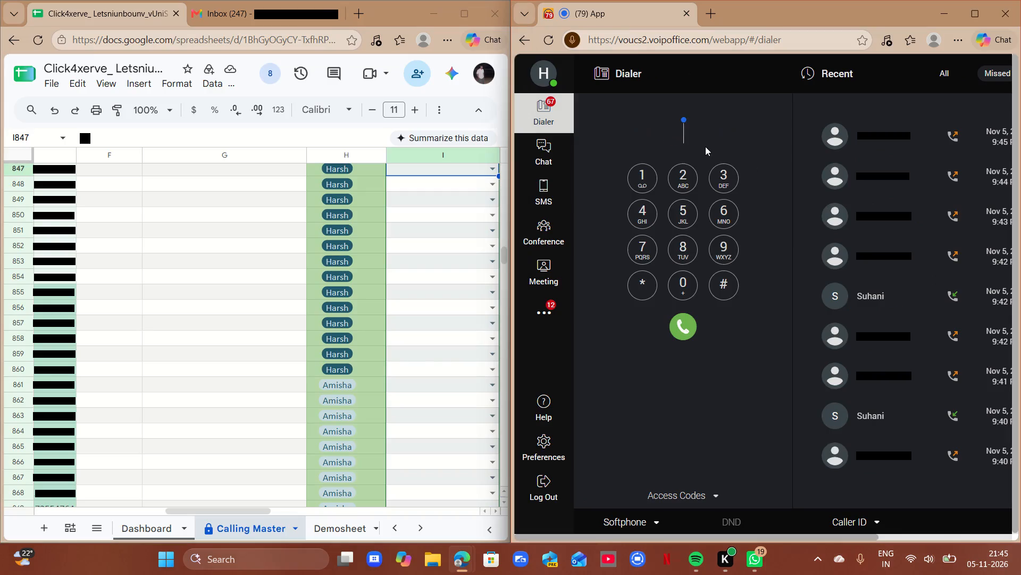
key(ctrl+v)
key(Return)
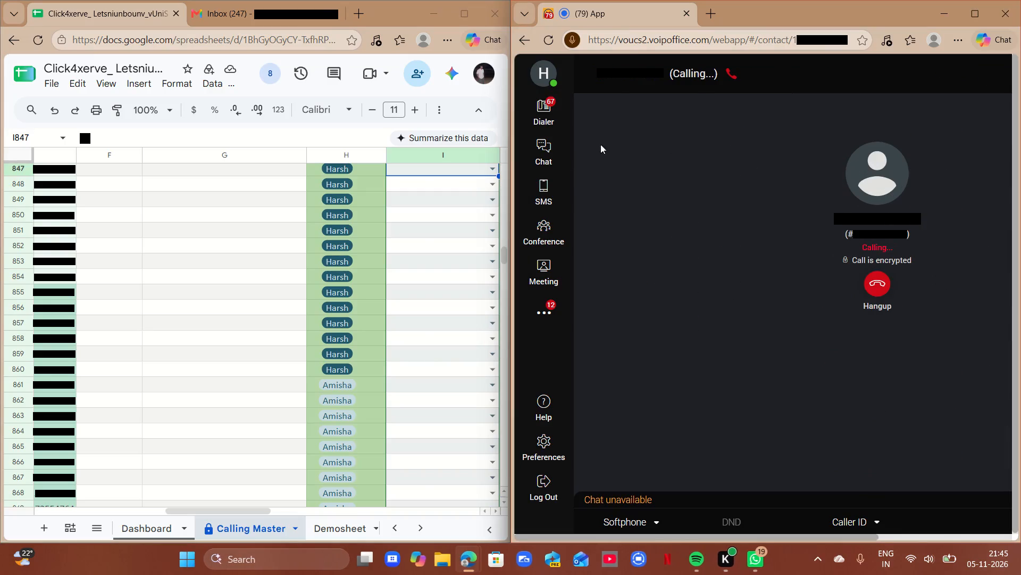
Set the row 847 lead's call status to Ni (Not Intersted) in column I.
click(450, 170)
key(n)
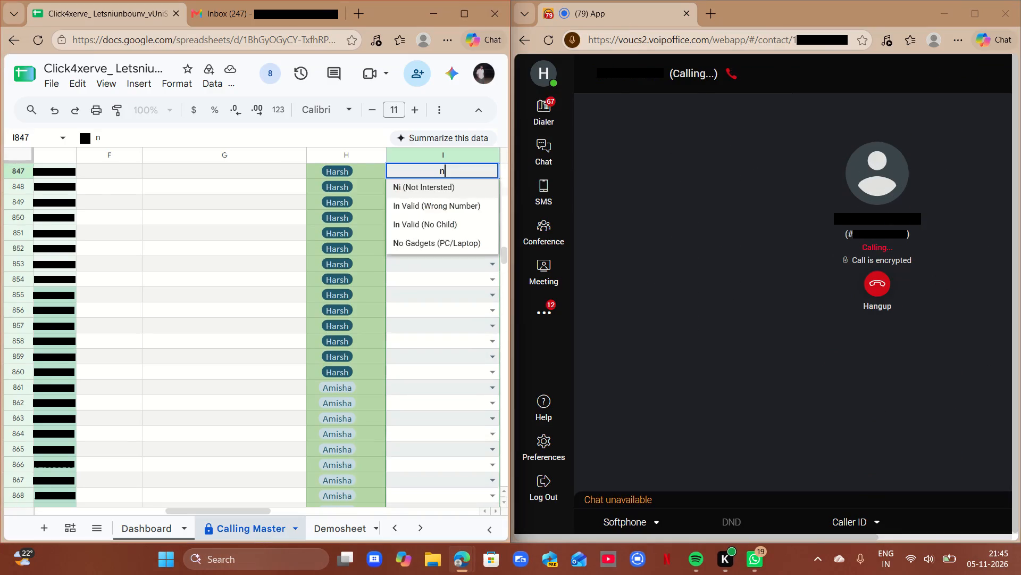
key(Return)
Copy the row 849 lead's phone number from the Calling Master sheet.
scroll(450, 170, down, 1)
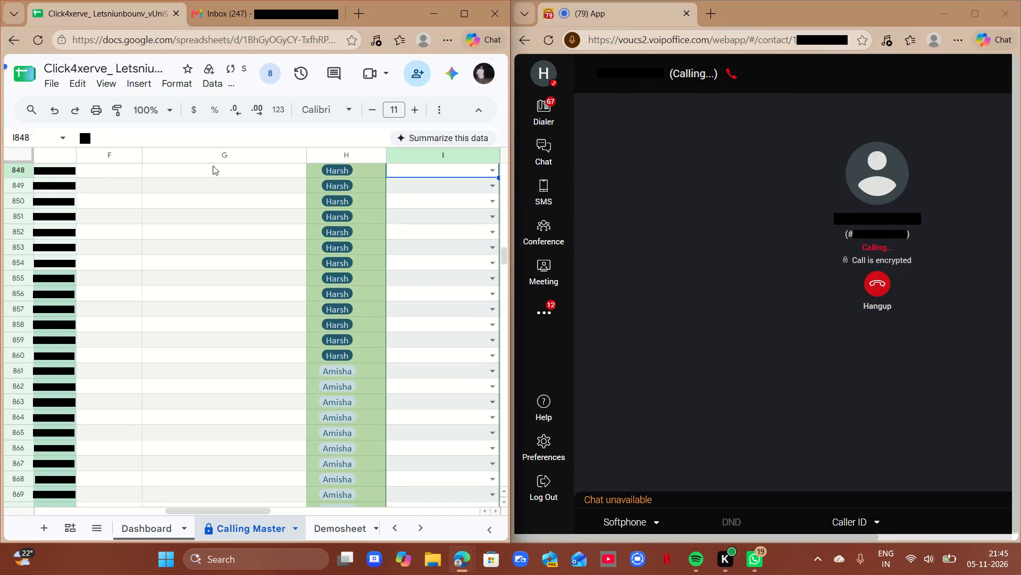
click(56, 190)
key(ctrl+c)
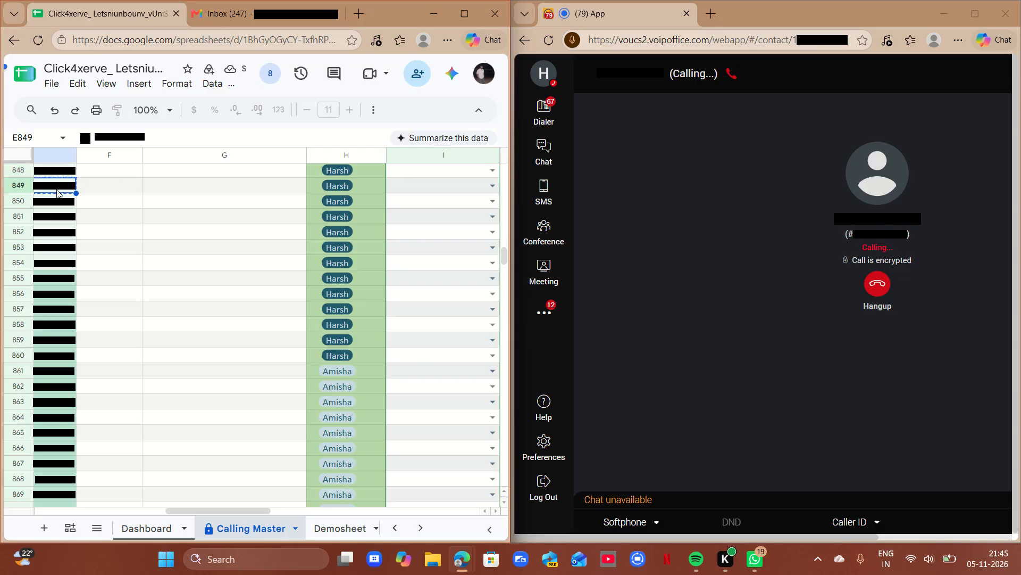
Check the team's calling figures on the Dashboard sheet and return to the Calling Master sheet.
click(140, 530)
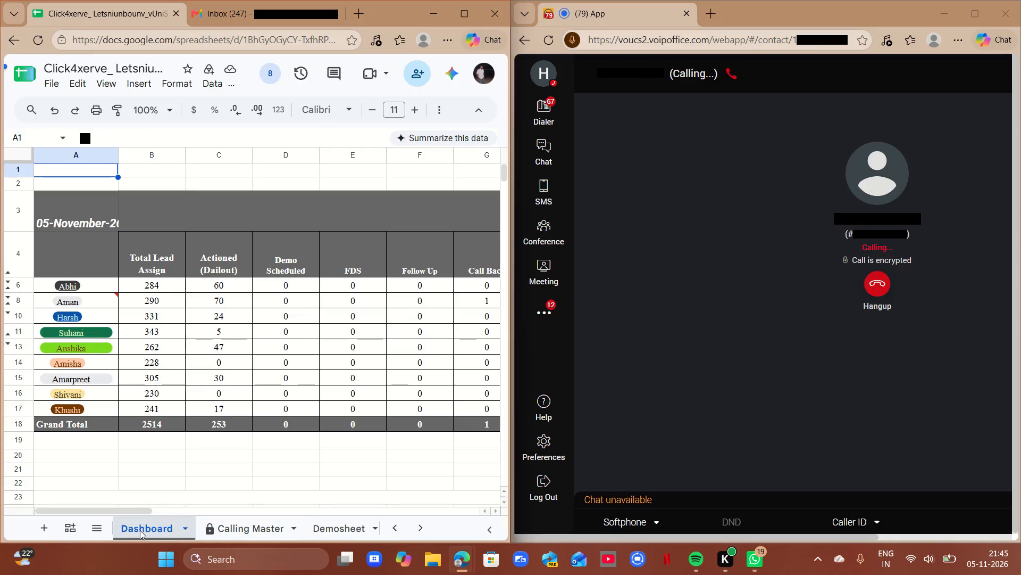
click(239, 531)
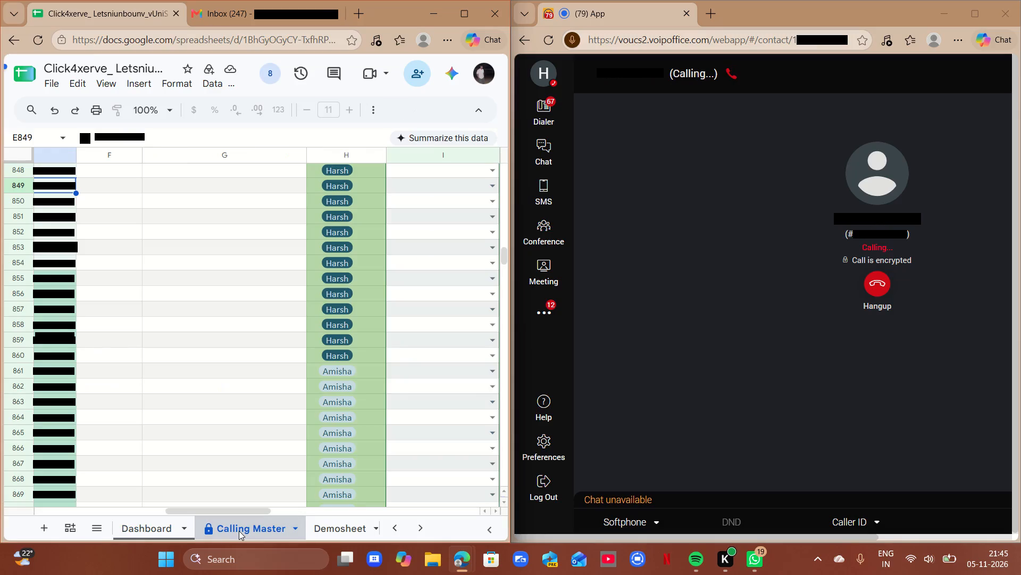
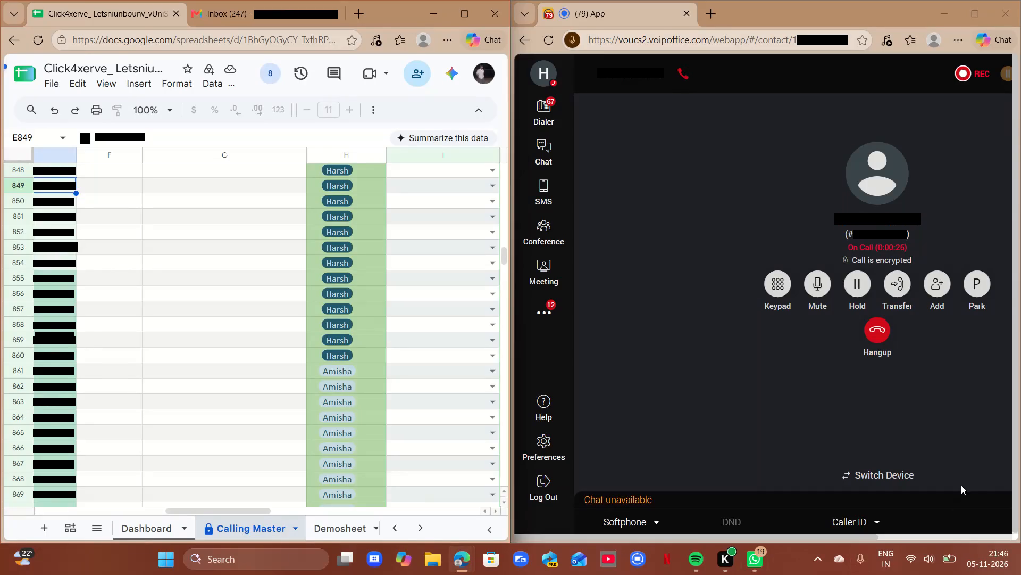
End the current call and call the row 849 lead from the dialer using the copied phone number.
click(878, 331)
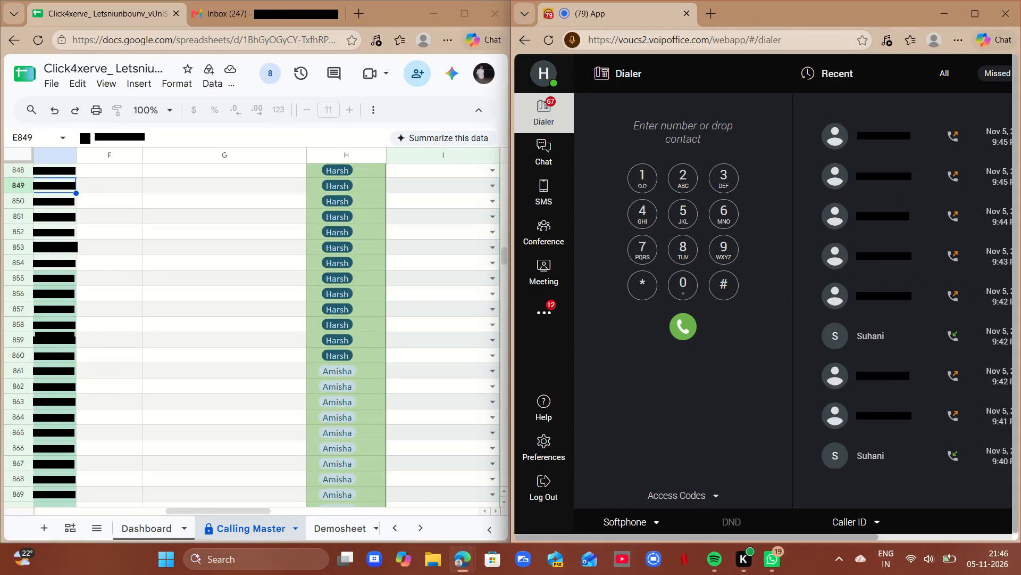
click(675, 116)
key(ctrl+v)
key(Return)
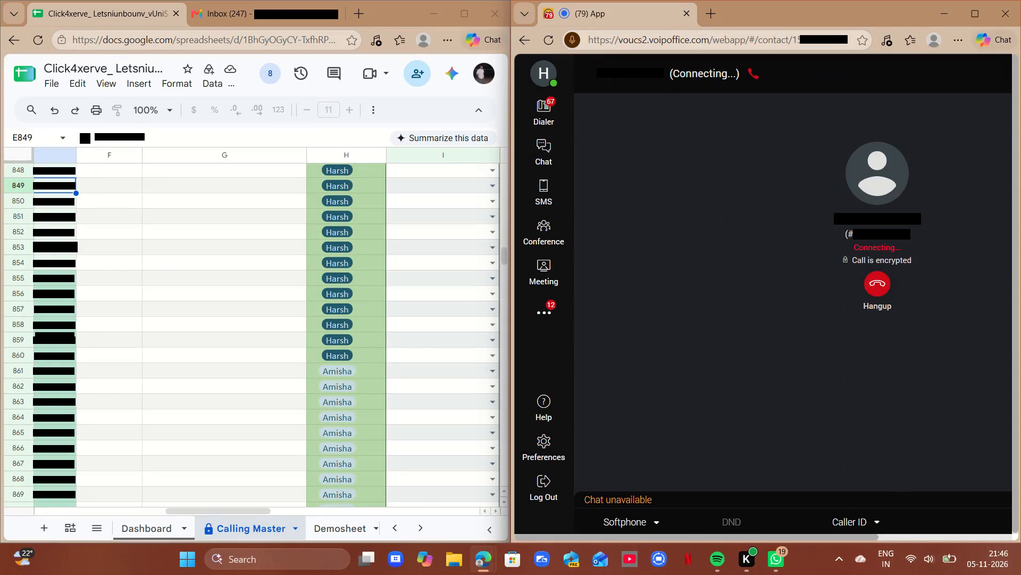
Copy the row 850 lead's phone number from column E and, once the ongoing call is ended, call that lead.
click(57, 203)
key(ctrl+c)
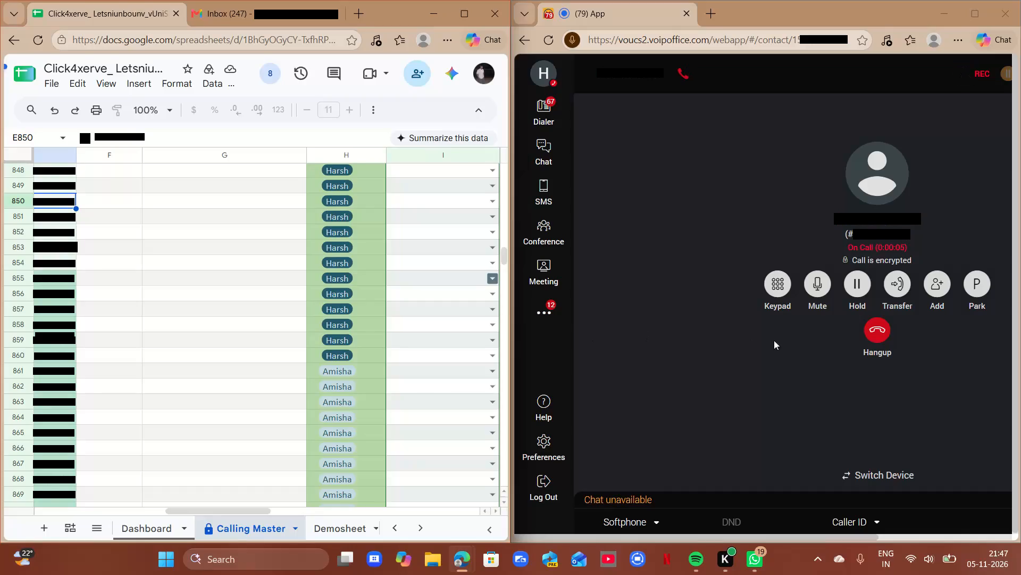
click(877, 324)
click(682, 136)
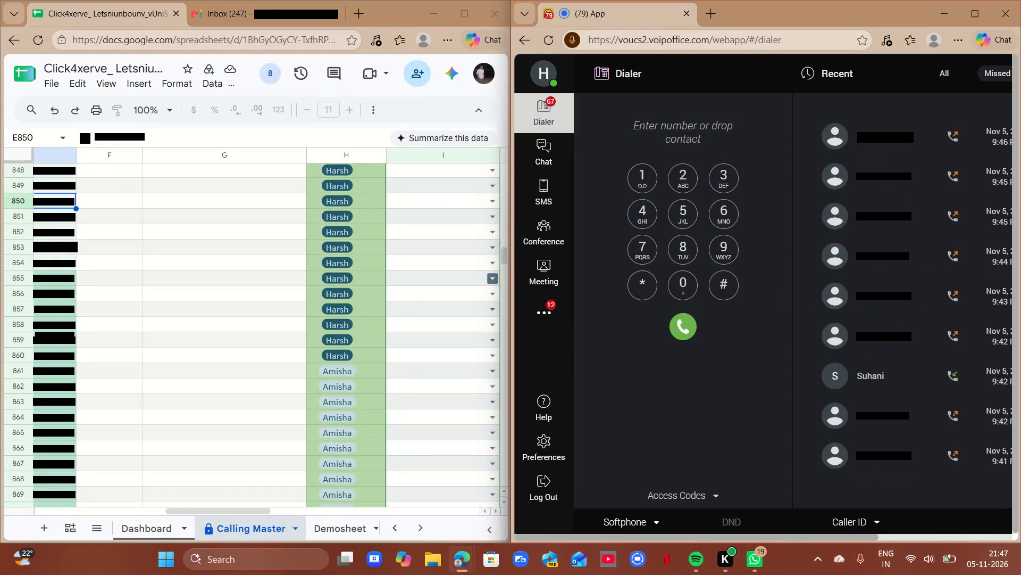
key(ctrl+v)
key(Return)
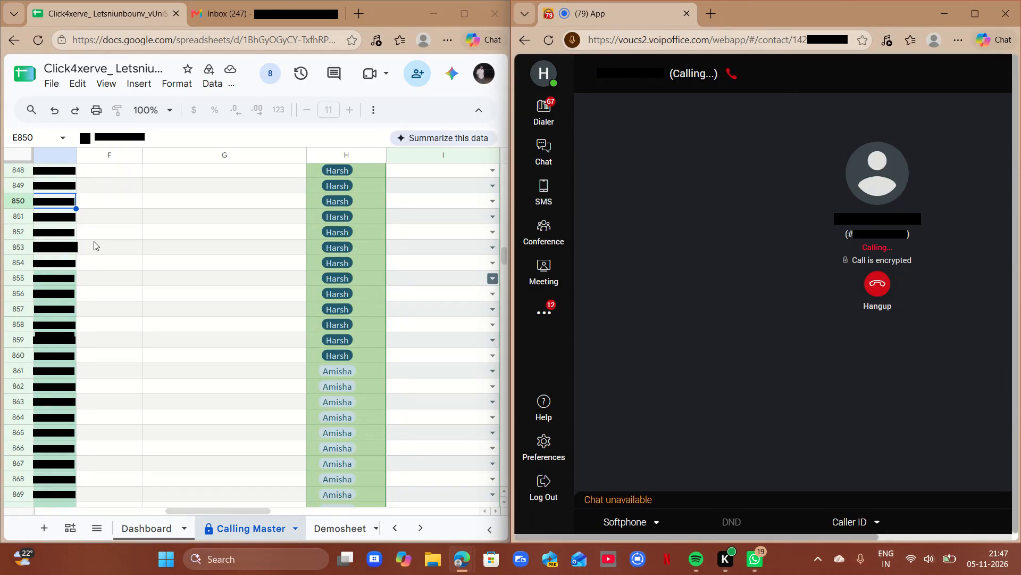
Copy the row 851 lead's phone number from column E and, once the ongoing call is ended, call that lead.
click(64, 212)
key(ctrl+c)
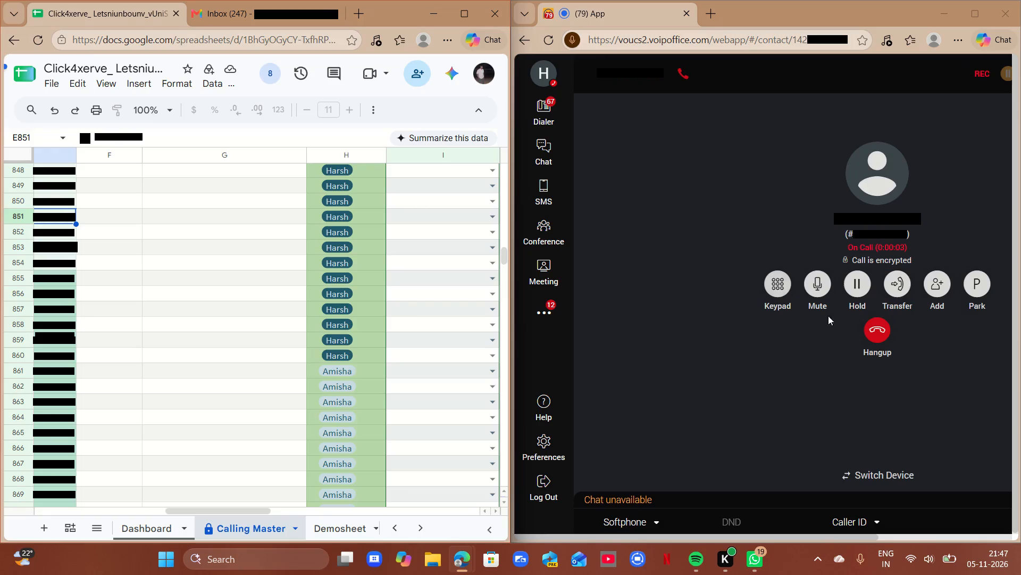
click(870, 323)
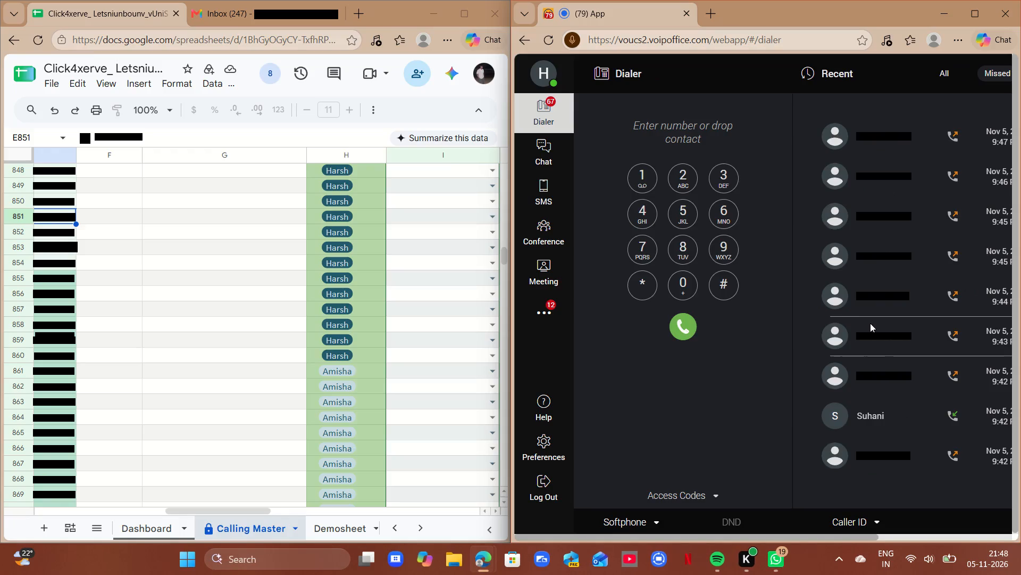
click(698, 146)
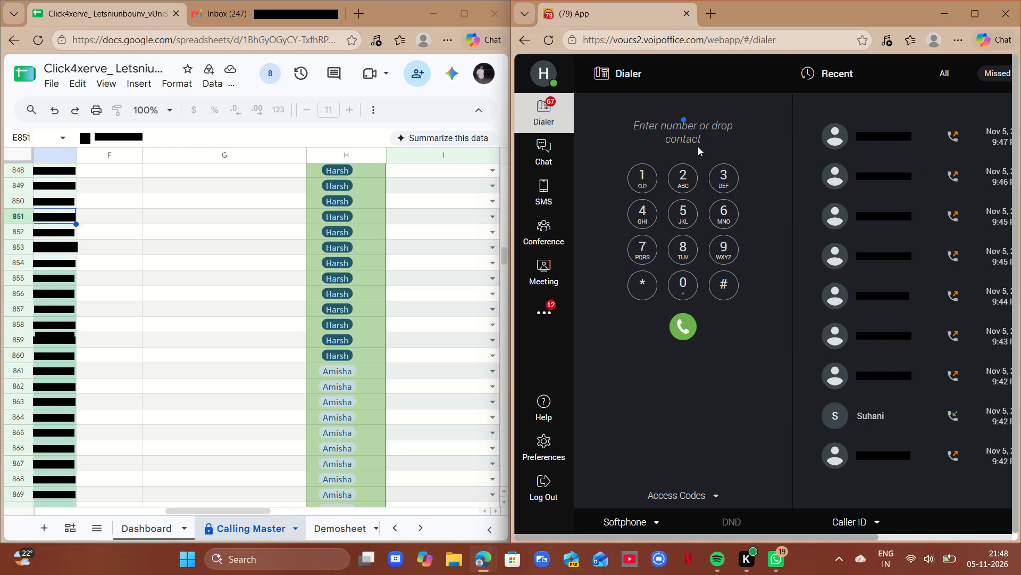
key(ctrl+v)
key(Return)
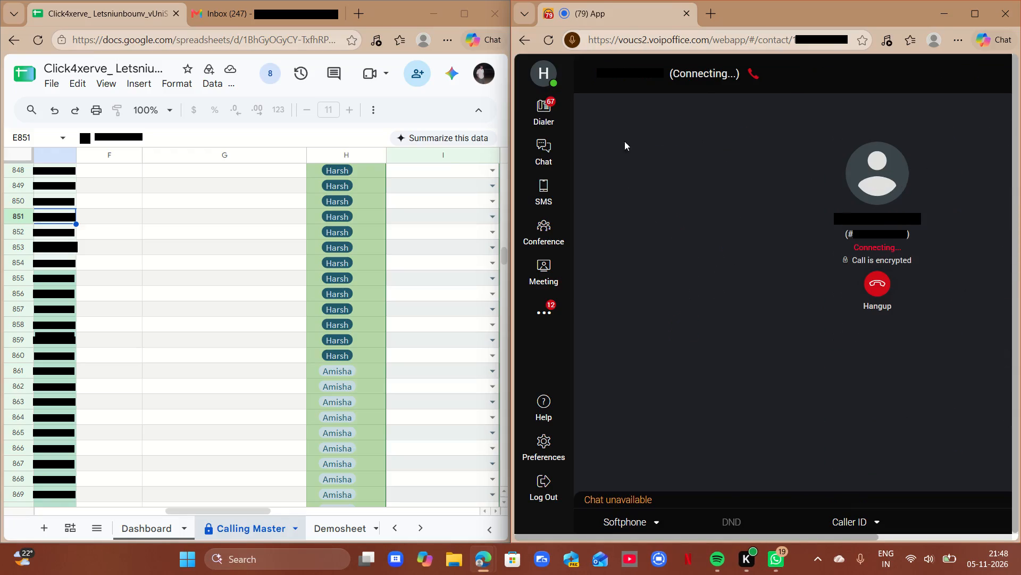
Copy the row 852 lead's phone number from column E of the Calling Master sheet.
click(66, 229)
key(ctrl+c)
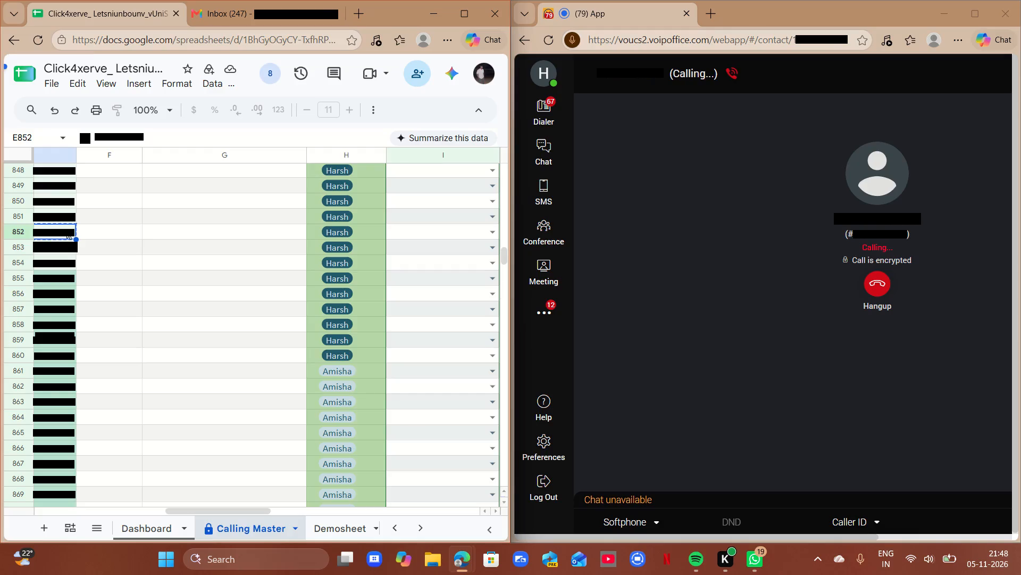
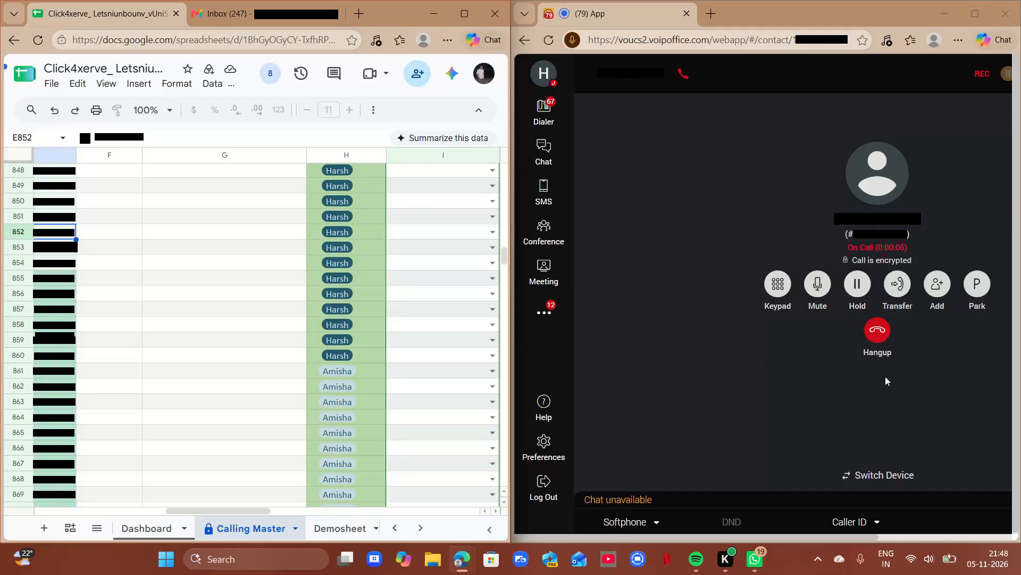
End the current call and call the row 852 lead from the dialer using the copied phone number.
click(871, 334)
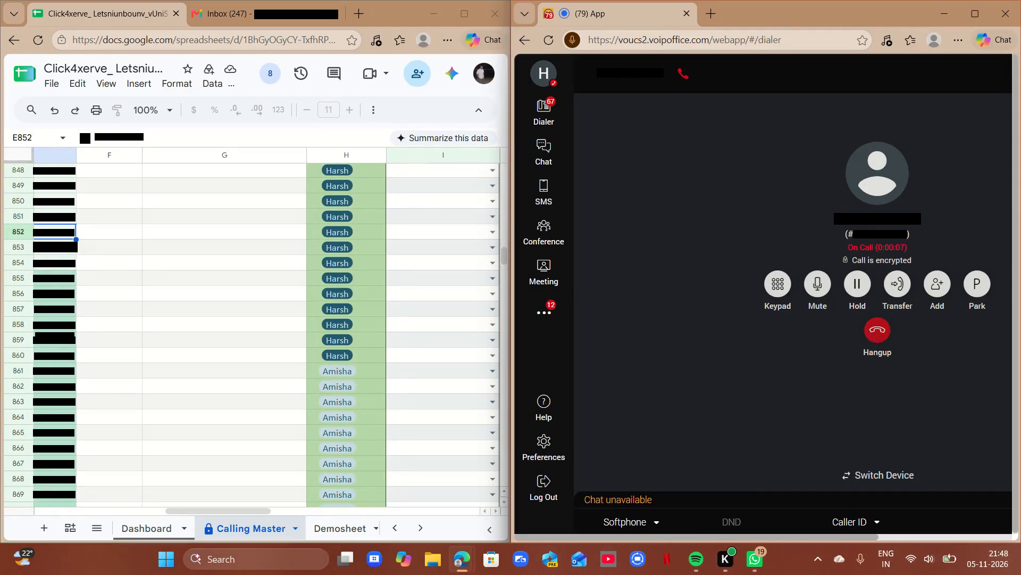
click(699, 141)
key(ctrl+v)
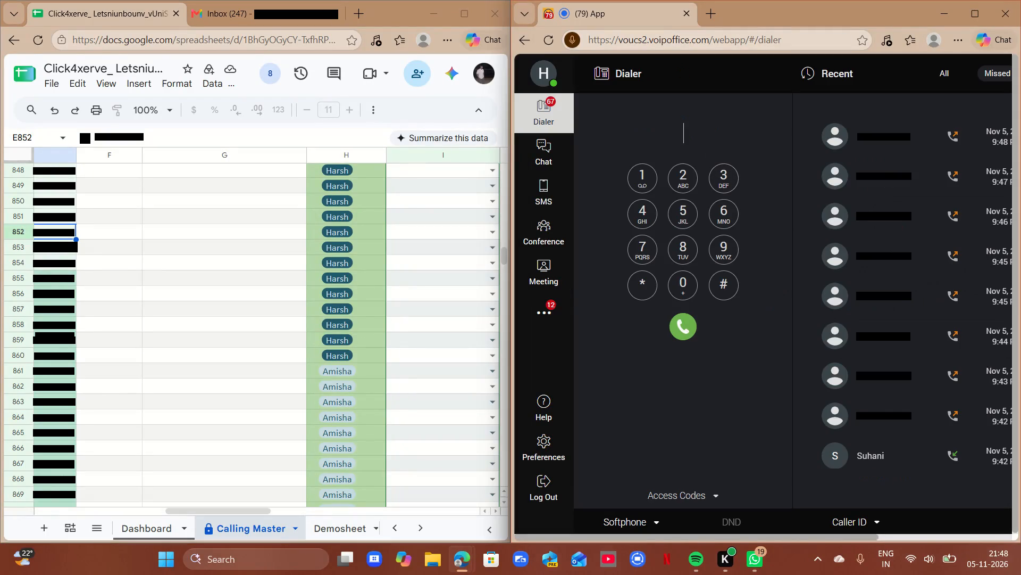
key(Return)
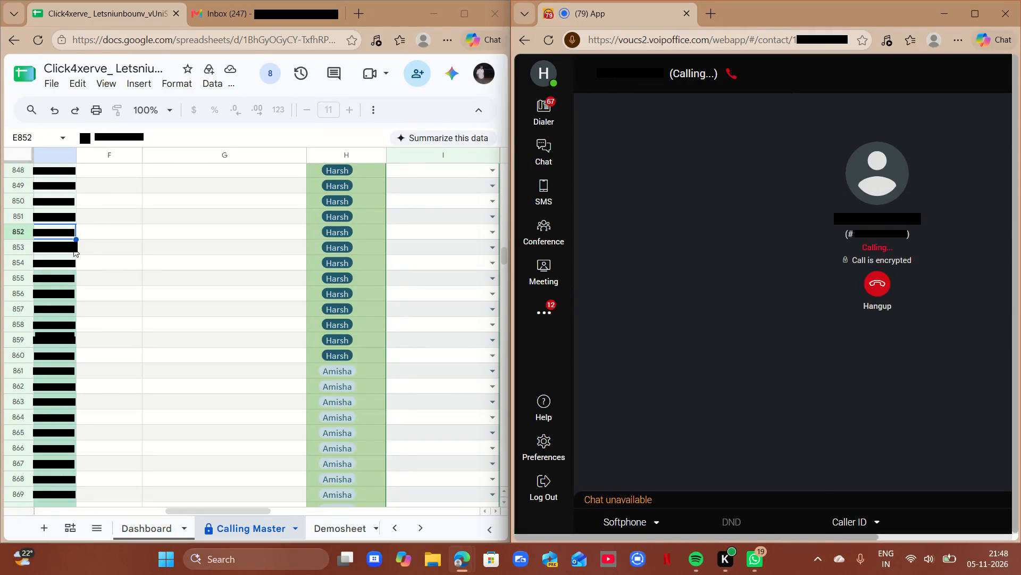
Copy the row 853 lead's phone number from column E and, once the ongoing call is ended, call that lead.
click(73, 248)
key(ctrl+c)
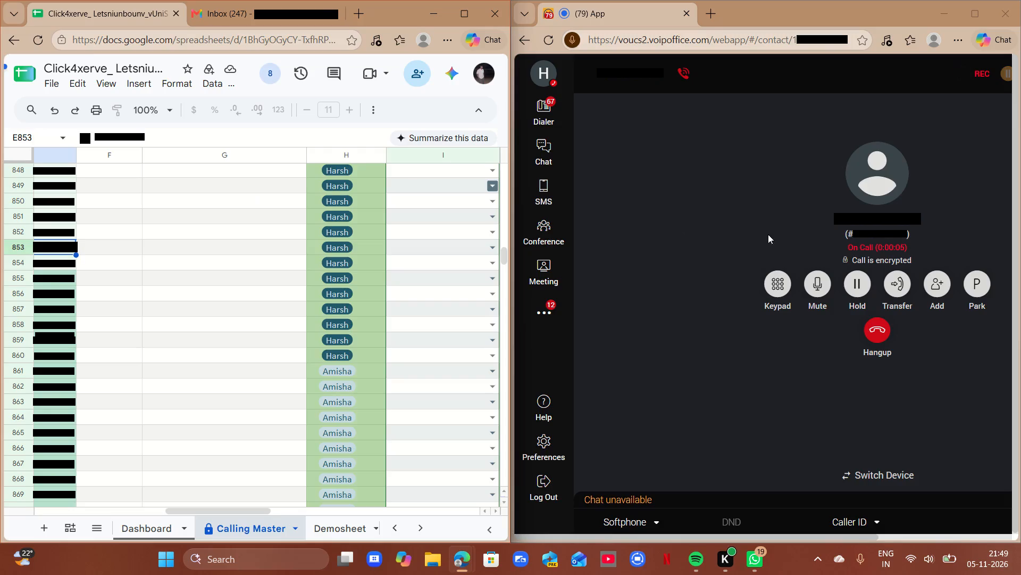
click(876, 236)
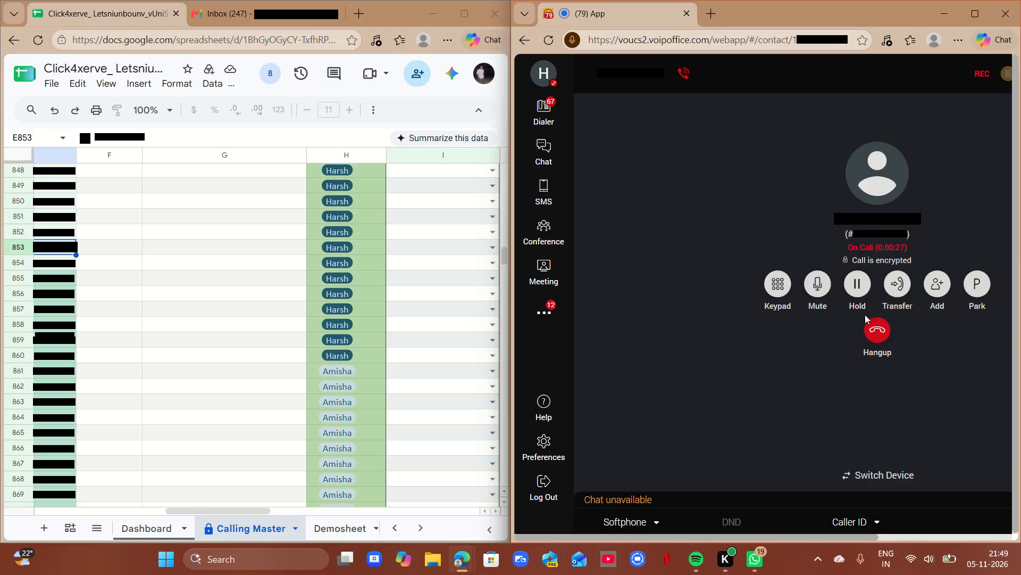
click(878, 333)
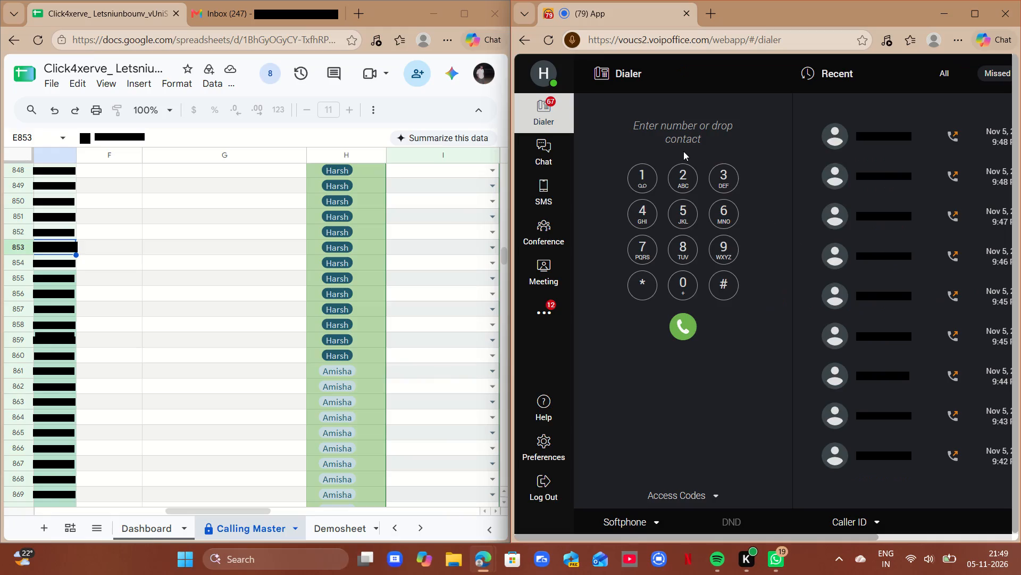
click(683, 151)
key(ctrl+v)
key(Return)
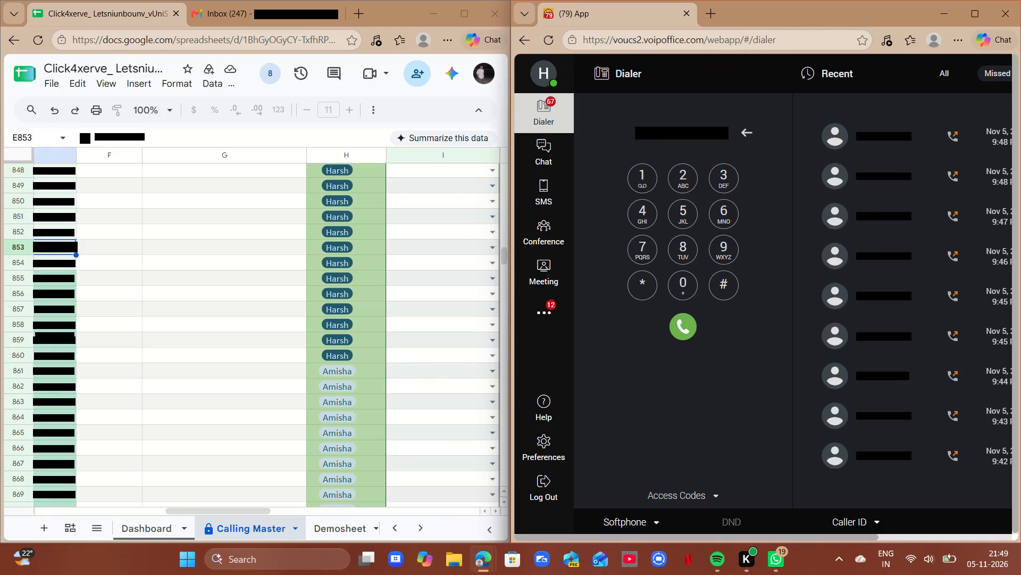
Set the row 852 lead's status in column I to Ni (Not Intersted).
click(19, 235)
click(438, 238)
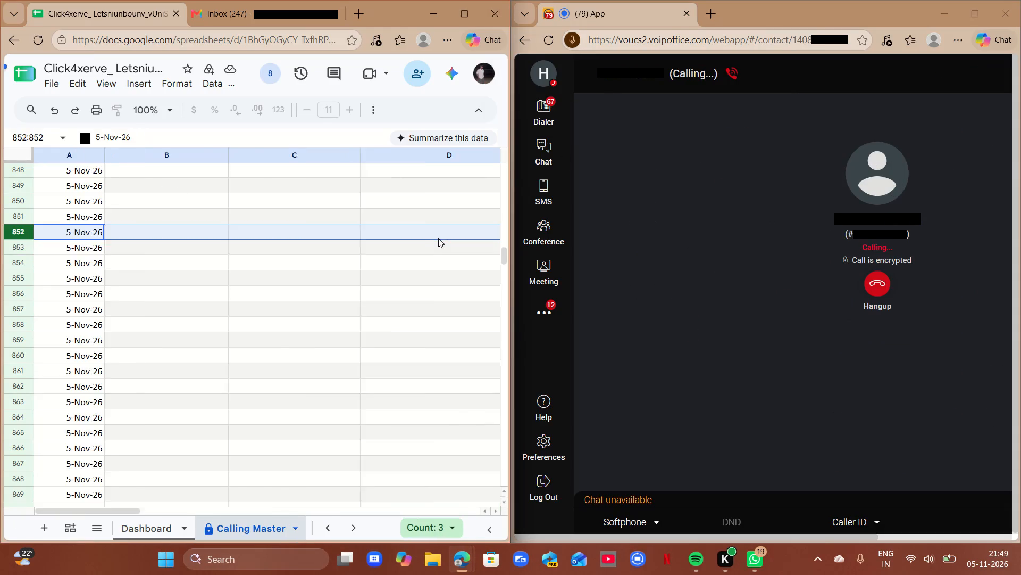
scroll(438, 238, left, 7)
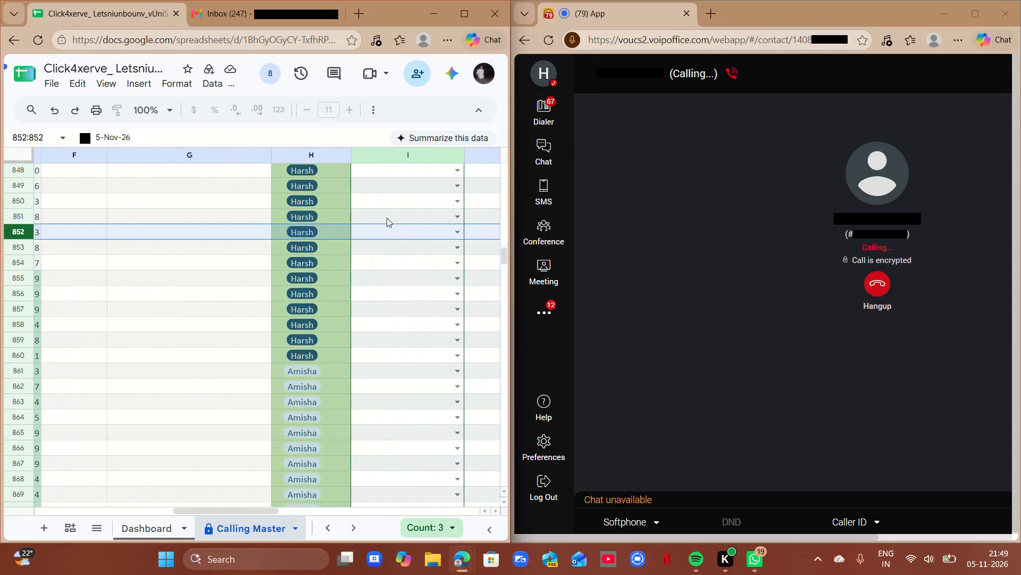
click(376, 228)
key(n)
key(Return)
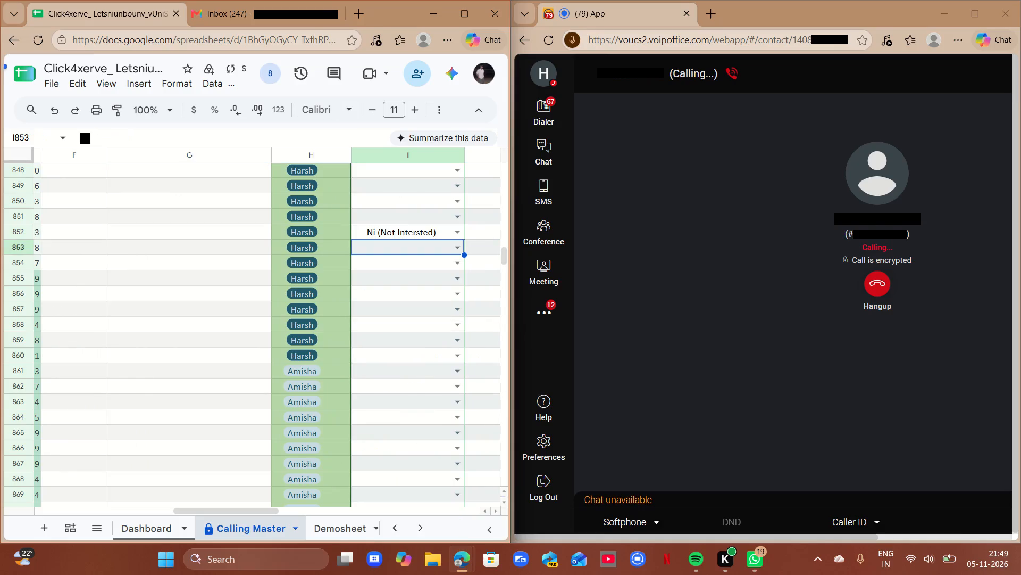
Set the row 851 lead's status in column I to Voicemail and fill the same status up through row 848.
click(392, 221)
key(v)
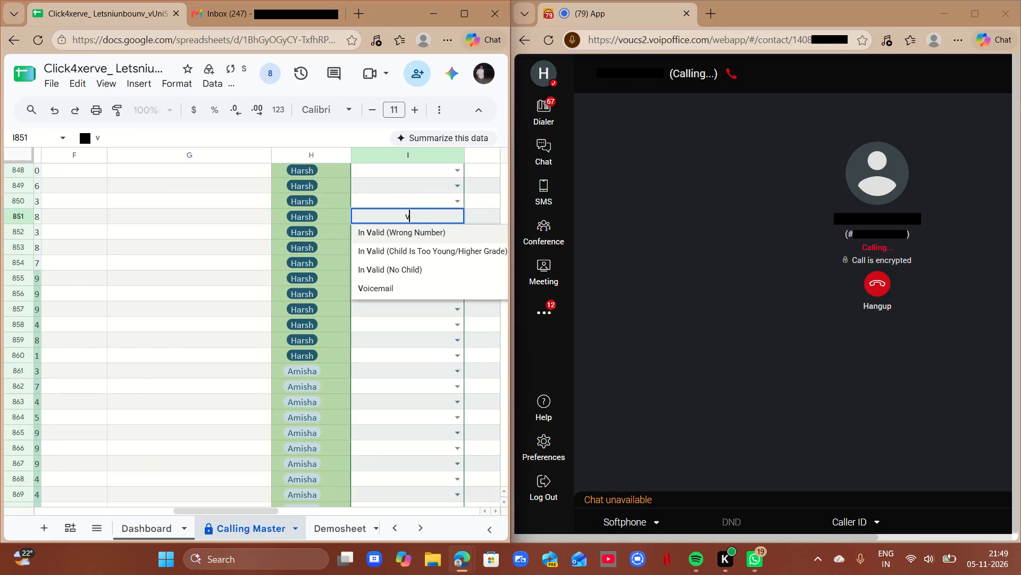
key(Up)
key(Return)
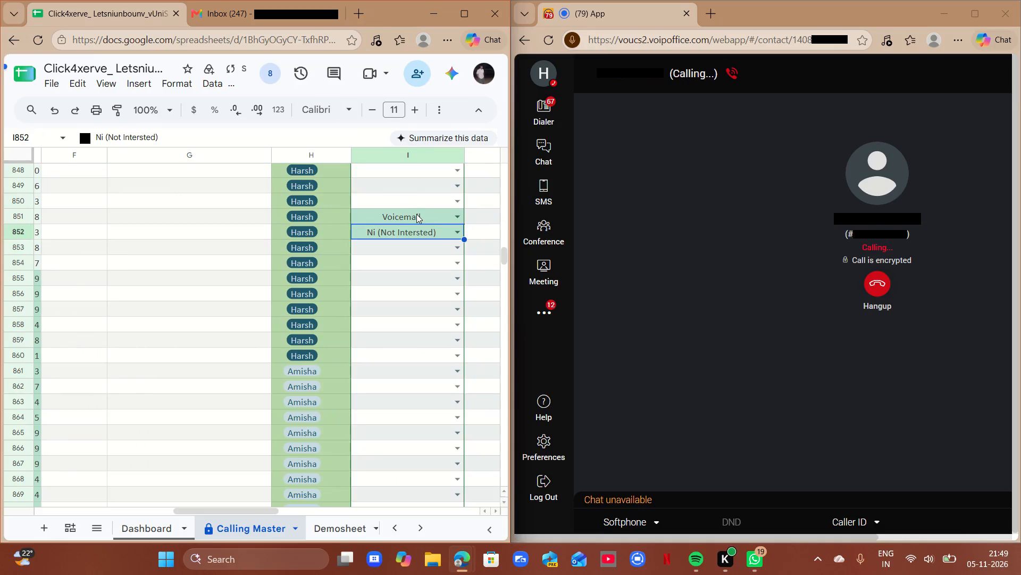
click(416, 214)
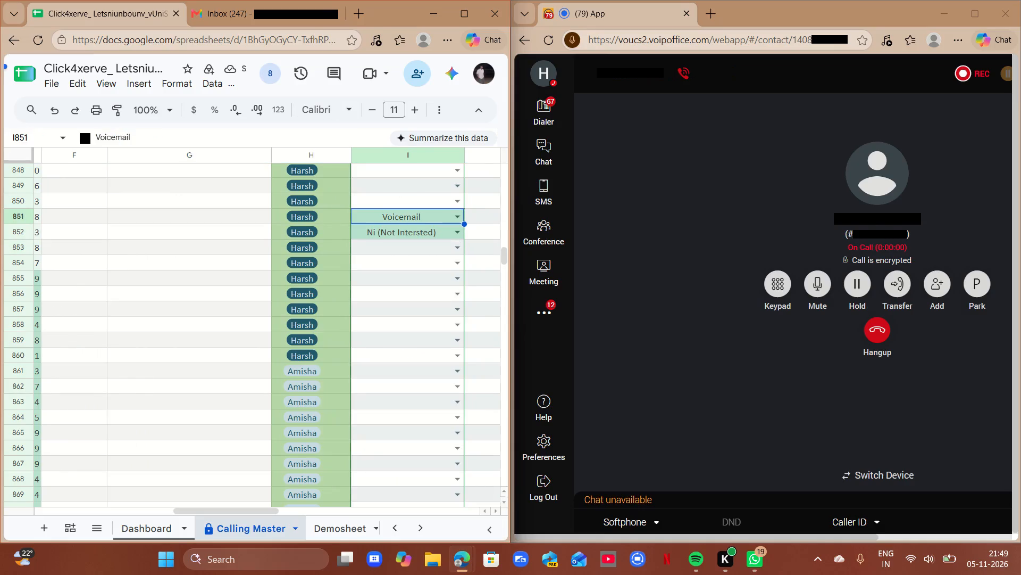
drag(465, 224, 433, 171)
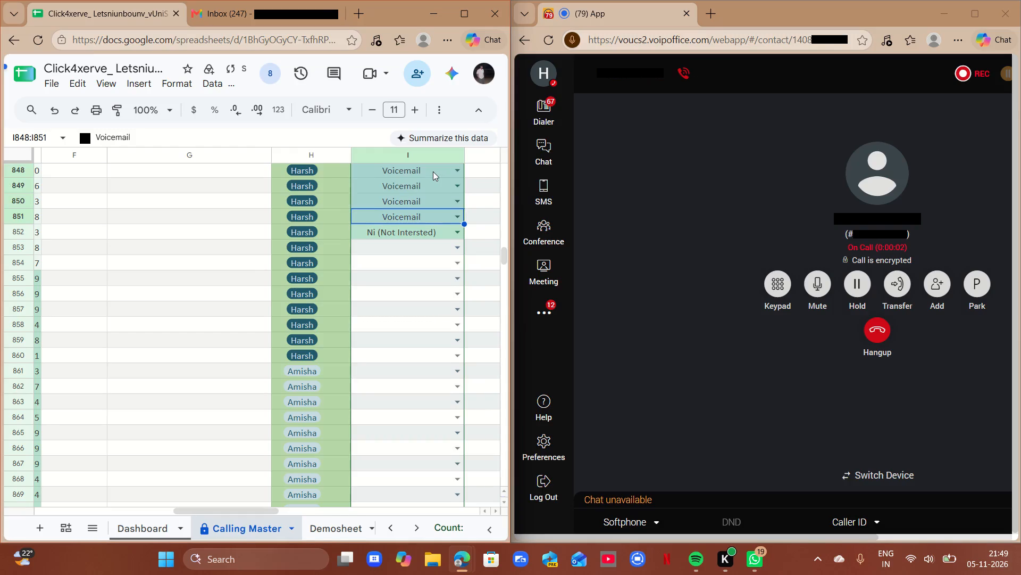
Copy the row 854 lead's phone number from column E and, once the ongoing call is ended, call that lead.
scroll(433, 171, down, 2)
scroll(433, 171, right, 2)
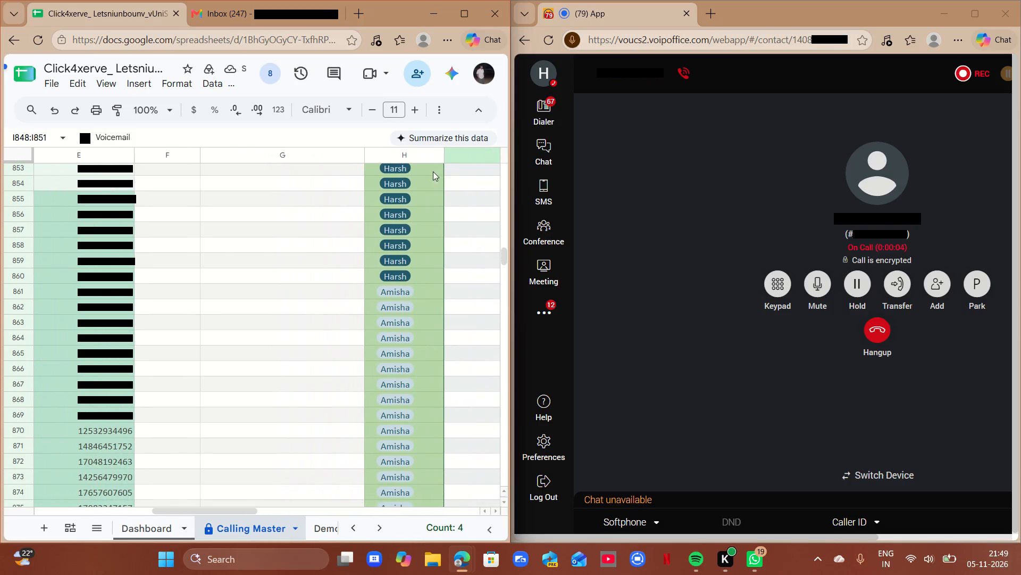
click(130, 186)
key(ctrl+c)
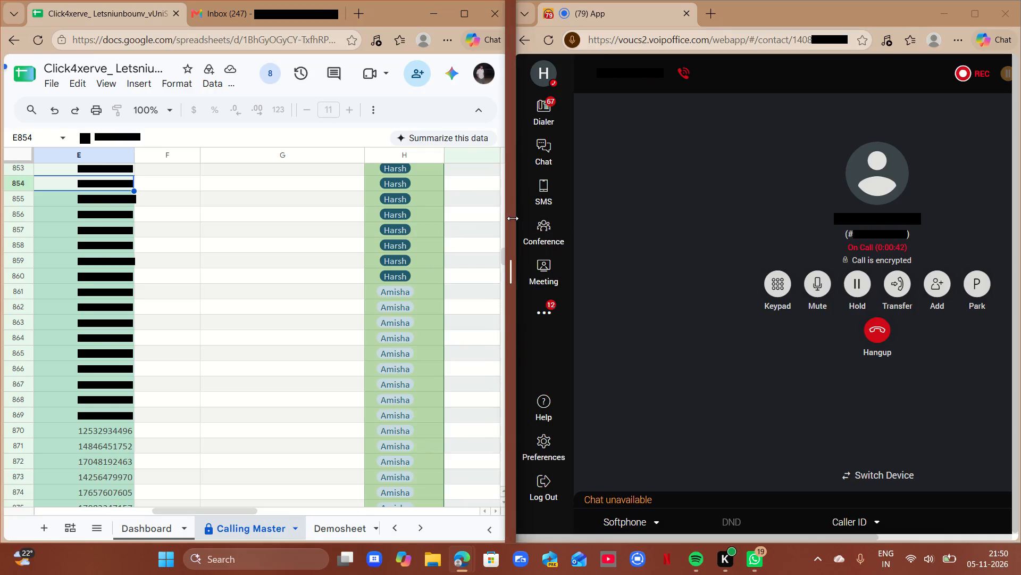
click(882, 324)
click(675, 124)
key(ctrl+v)
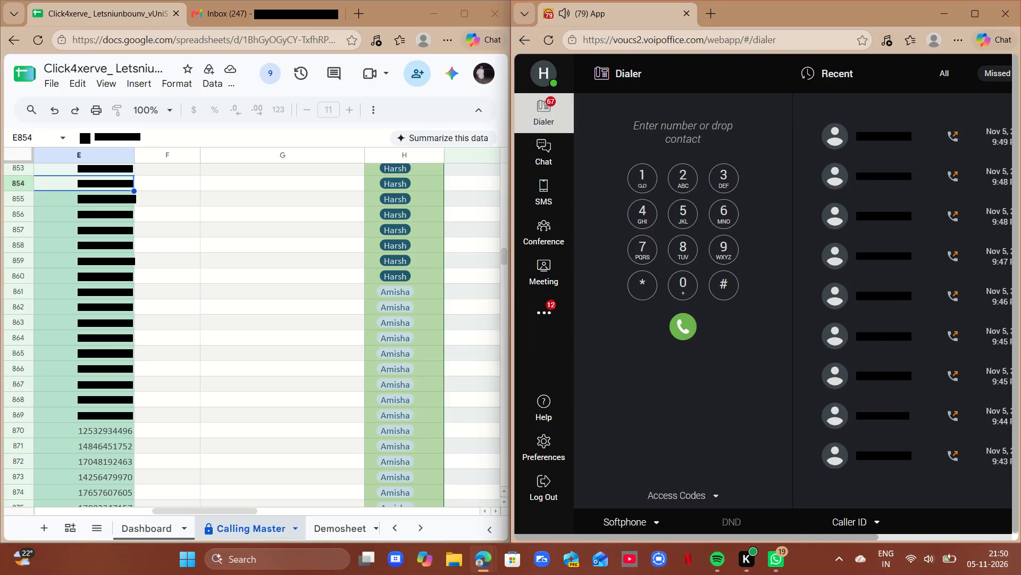
key(Return)
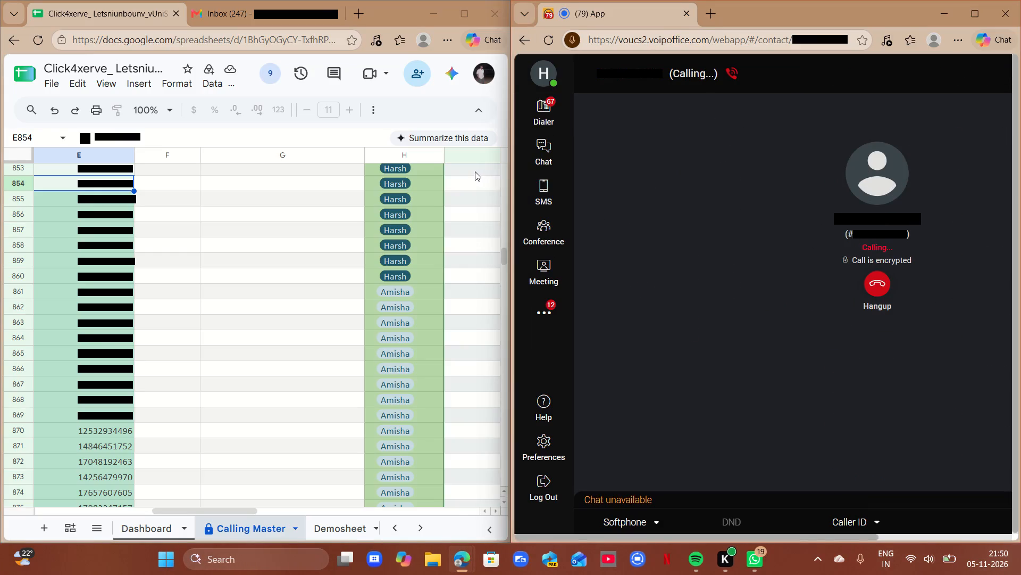
Set the row 853 lead's status in column I to Call Back ( With in 7 Days).
click(475, 171)
key(c)
key(Return)
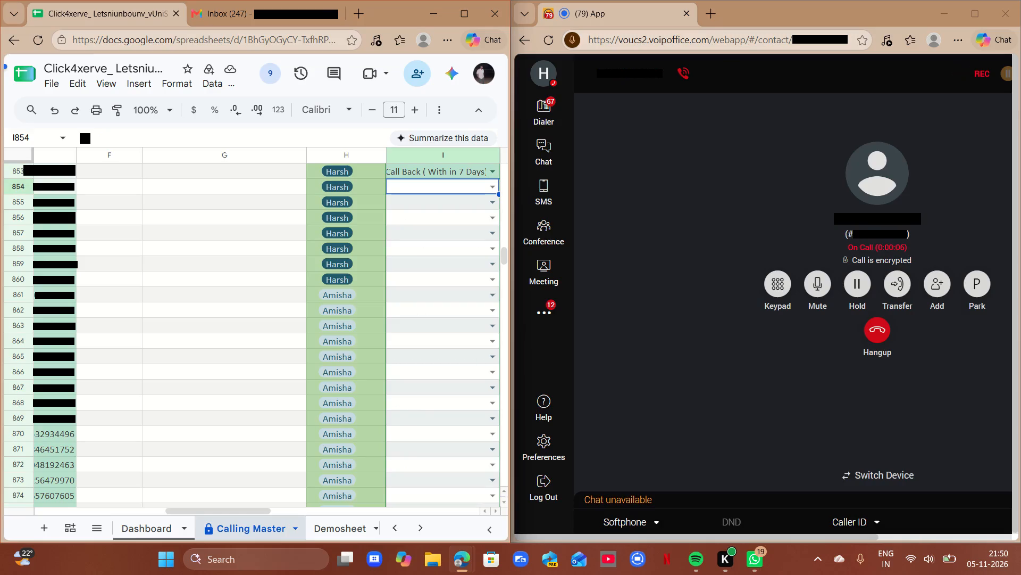
End the ongoing call with the row 854 lead.
double_click(882, 332)
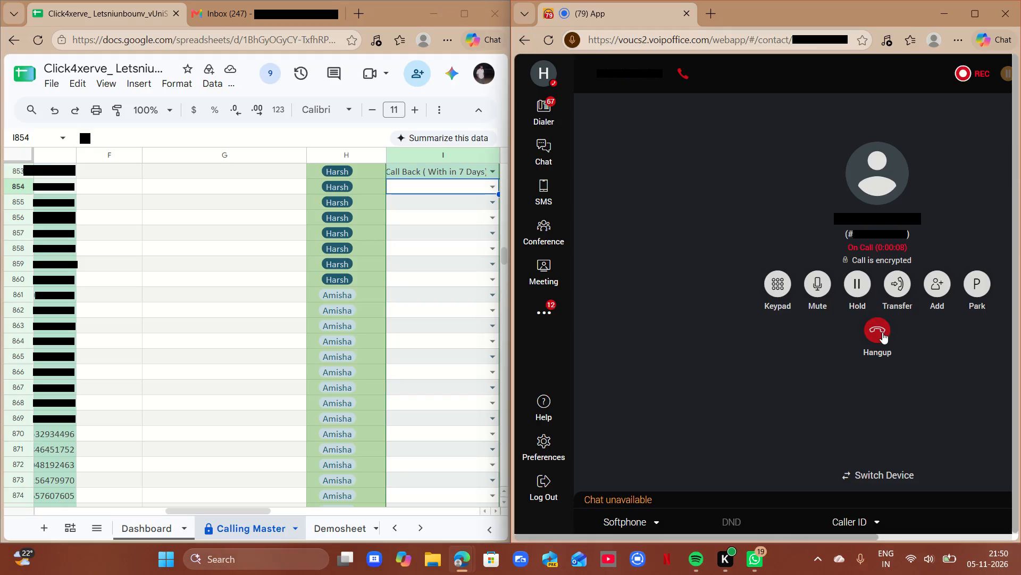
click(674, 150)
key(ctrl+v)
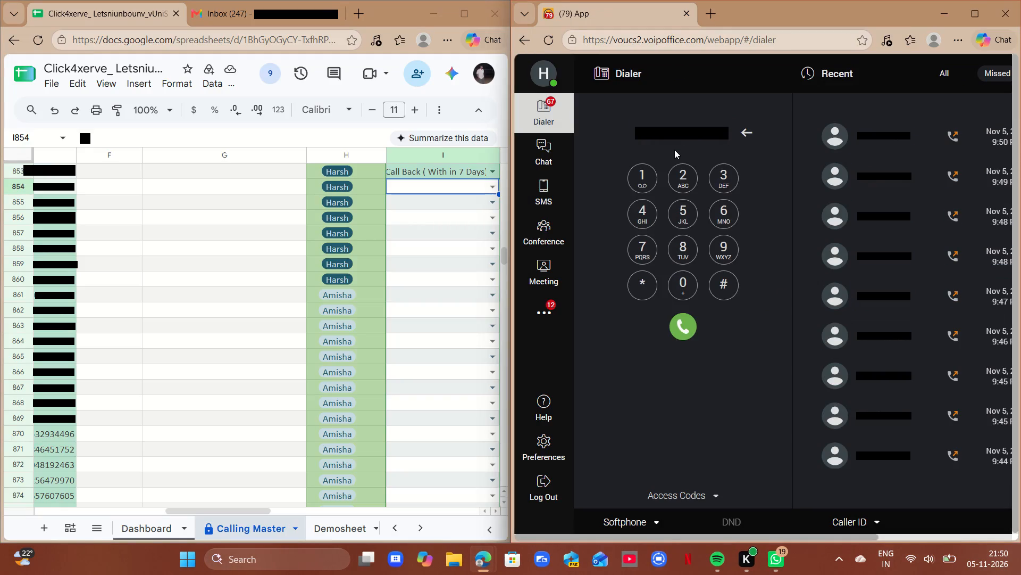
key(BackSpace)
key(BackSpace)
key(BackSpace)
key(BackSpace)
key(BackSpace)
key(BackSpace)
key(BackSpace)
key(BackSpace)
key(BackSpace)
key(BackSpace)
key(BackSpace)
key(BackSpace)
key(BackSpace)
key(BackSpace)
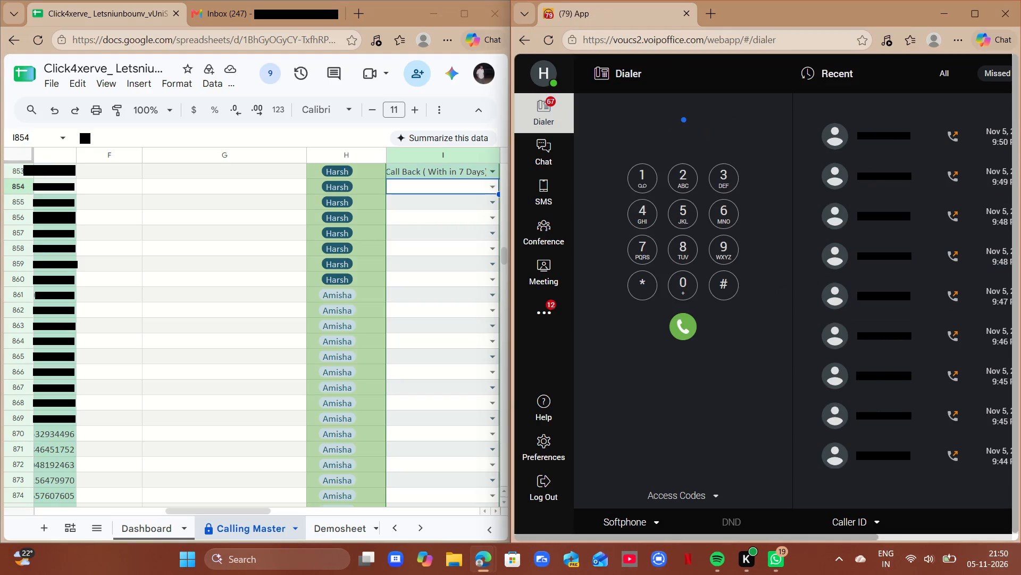
Copy the row 855 lead's phone number from column E and call that lead from the dialer.
scroll(415, 173, down, 1)
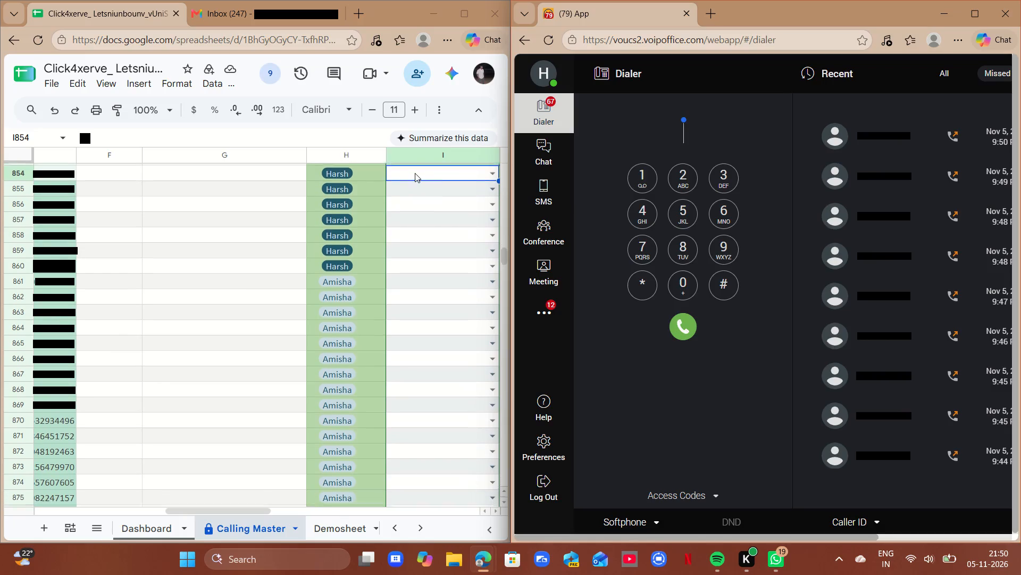
scroll(415, 173, down, 1)
click(73, 194)
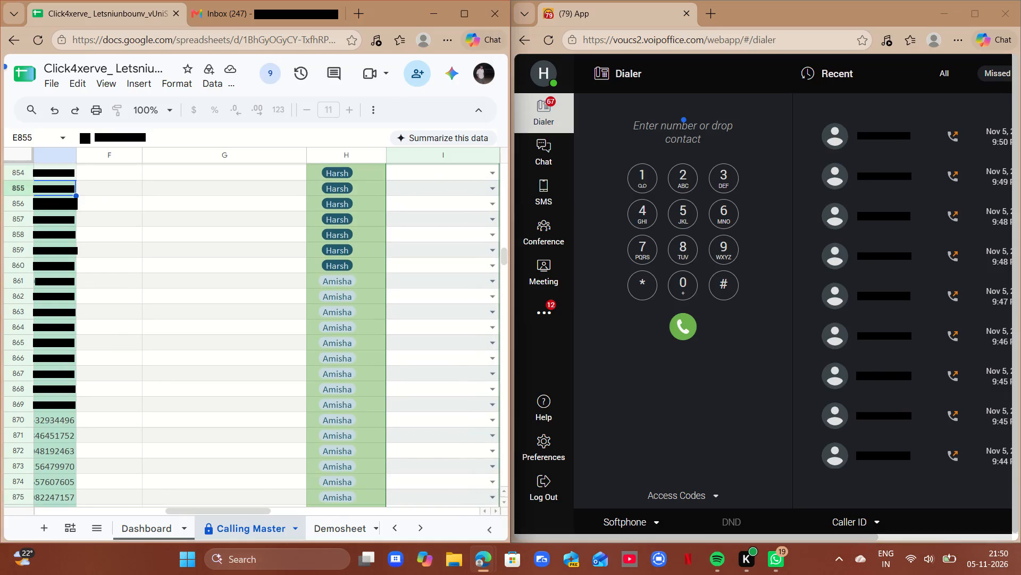
key(ctrl+c)
click(643, 158)
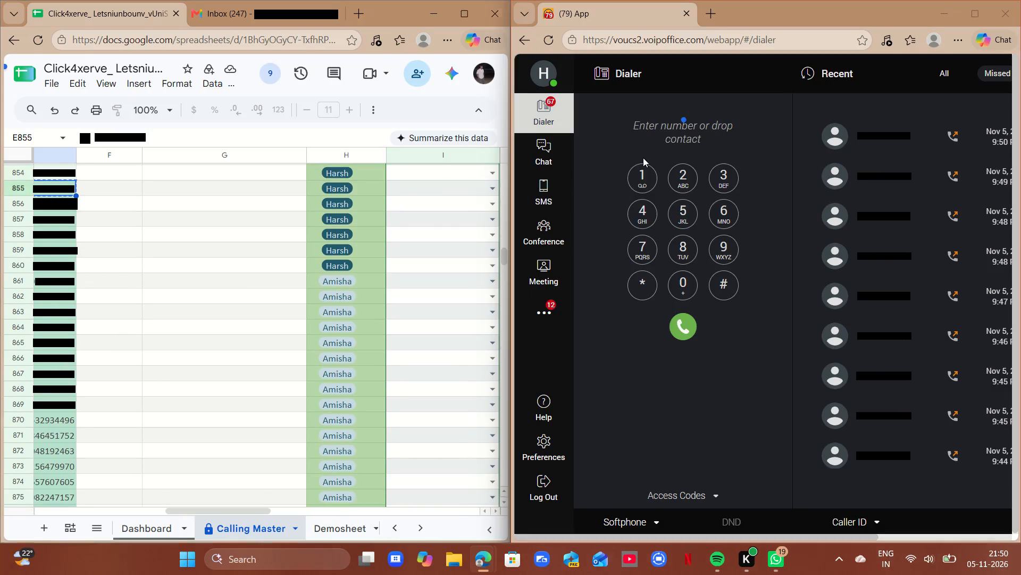
key(ctrl+v)
key(Return)
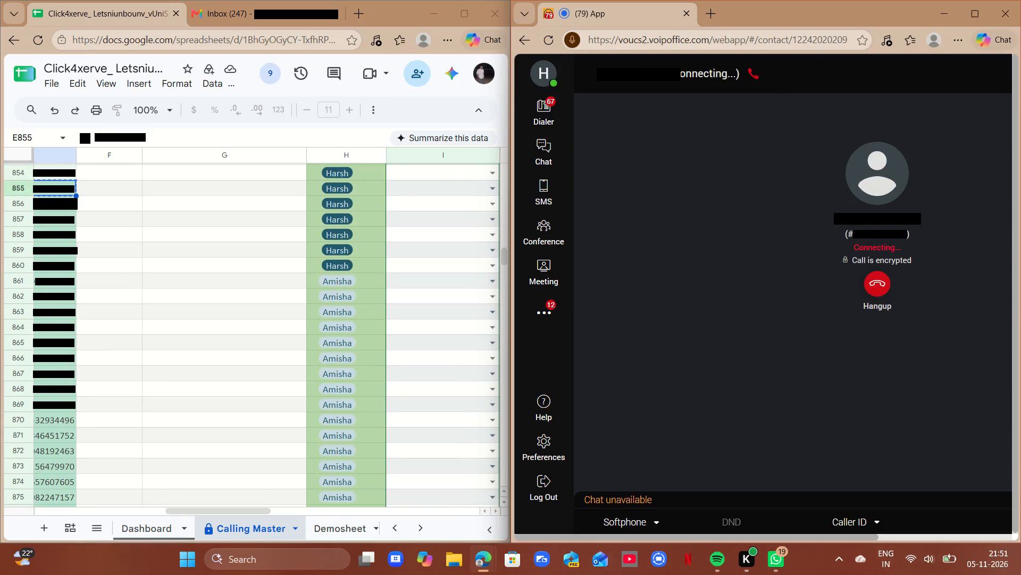
Copy the row 856 lead's phone number from column E and, once the ongoing call is ended, call that lead.
click(69, 209)
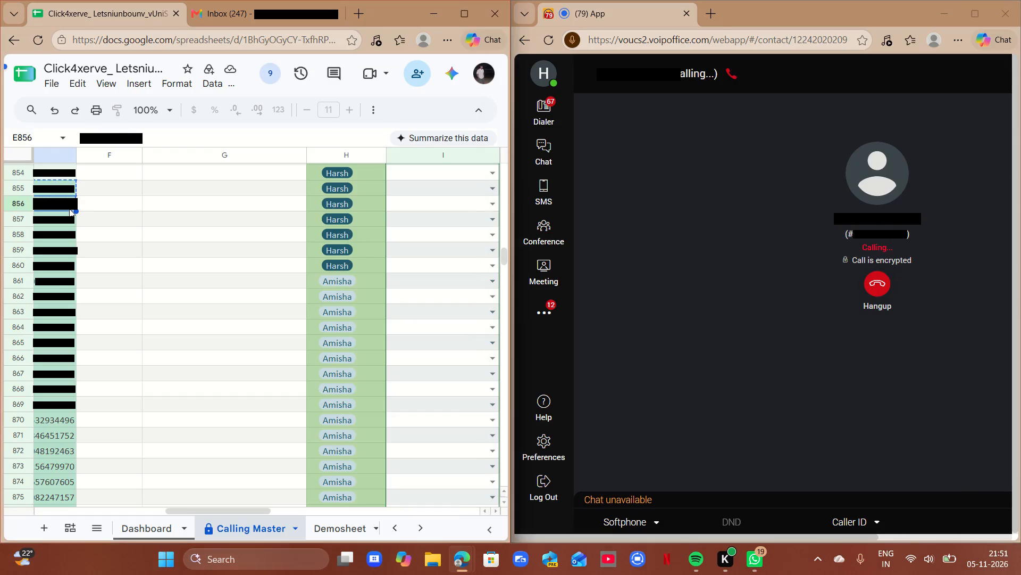
key(ctrl+c)
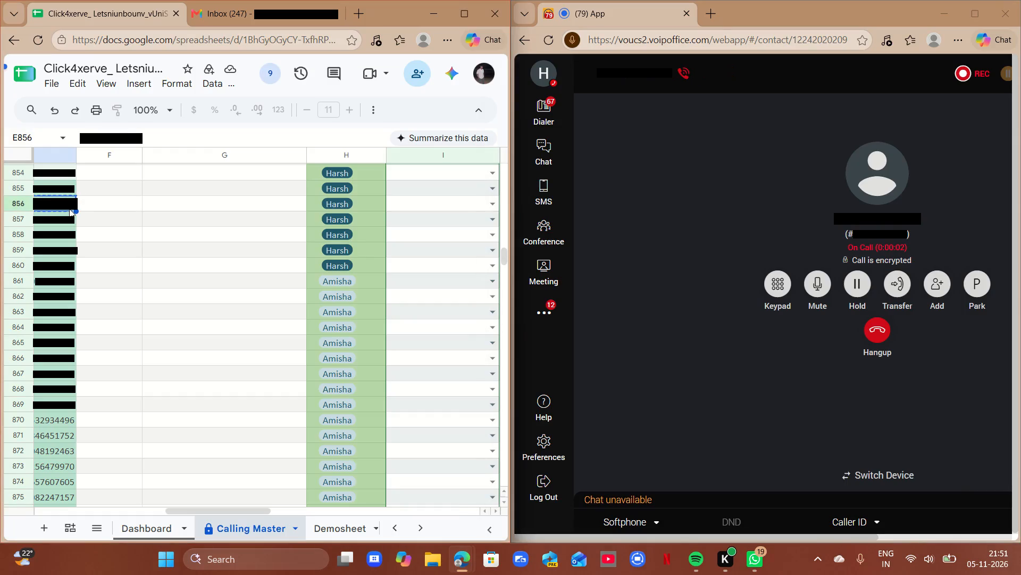
click(877, 329)
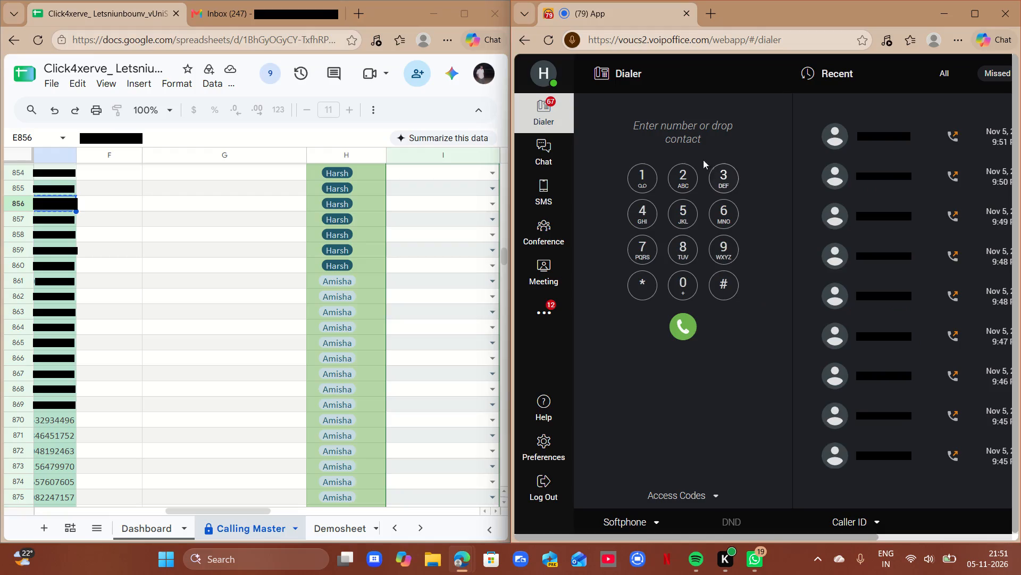
click(691, 128)
key(ctrl+v)
key(Return)
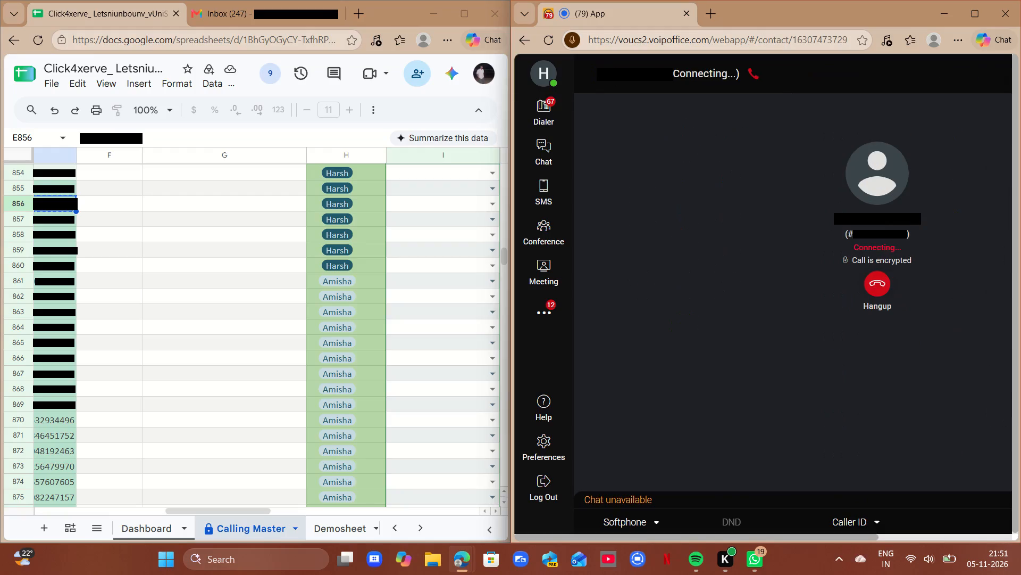
Copy the row 857 lead's phone number from column E of the Calling Master sheet.
click(72, 221)
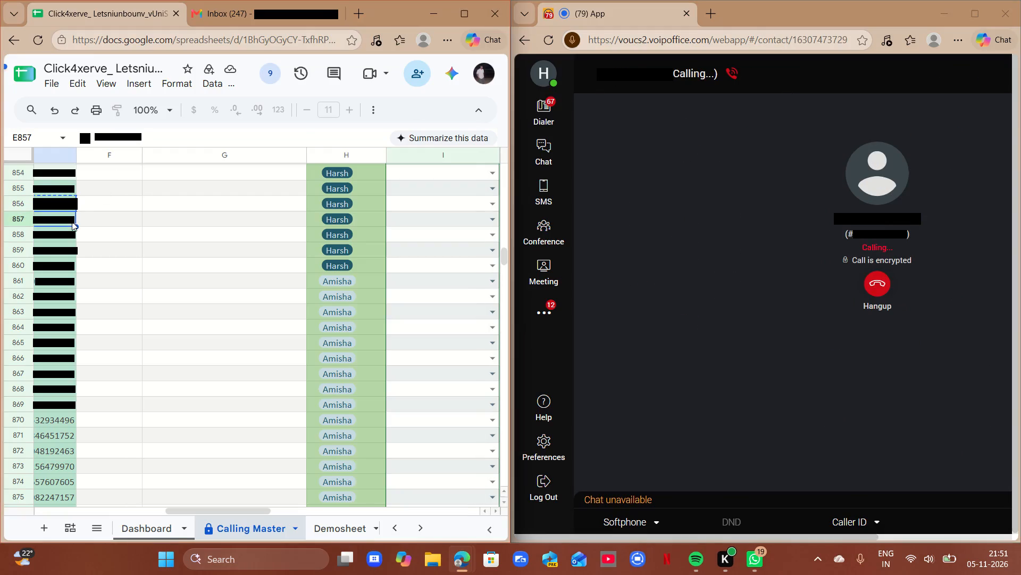
key(ctrl+c)
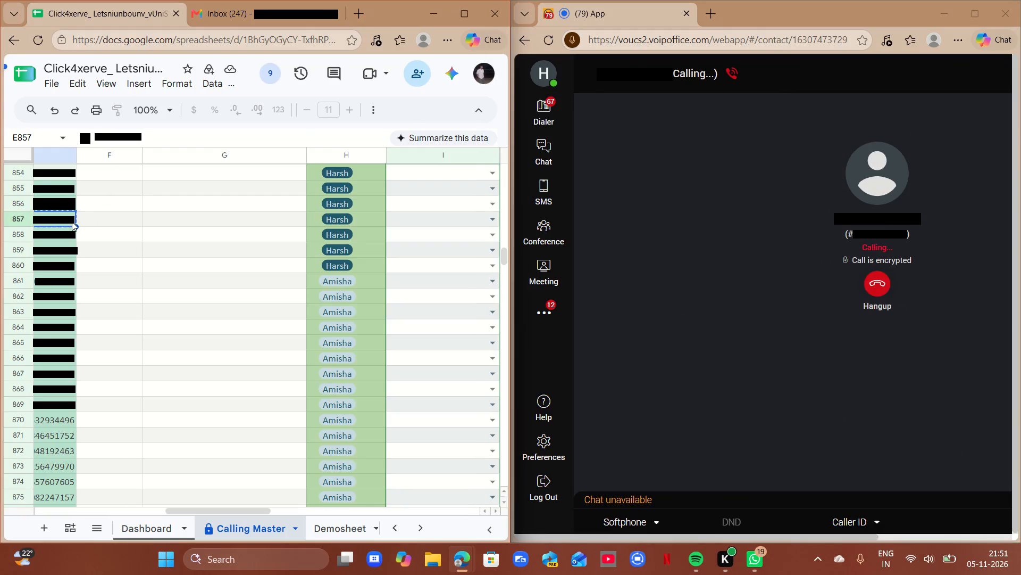
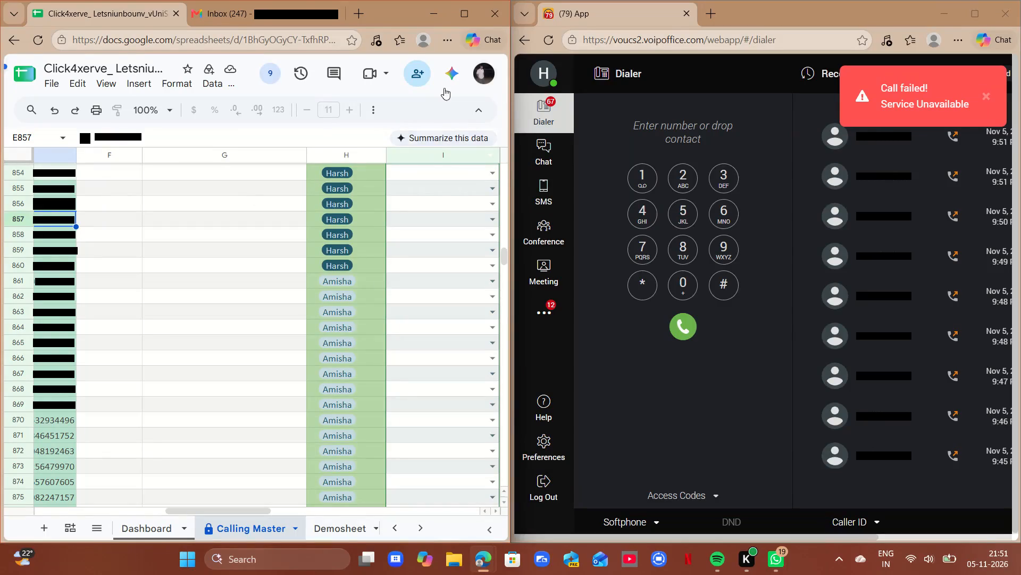
Call the row 857 lead from the dialer using the copied phone number.
click(680, 144)
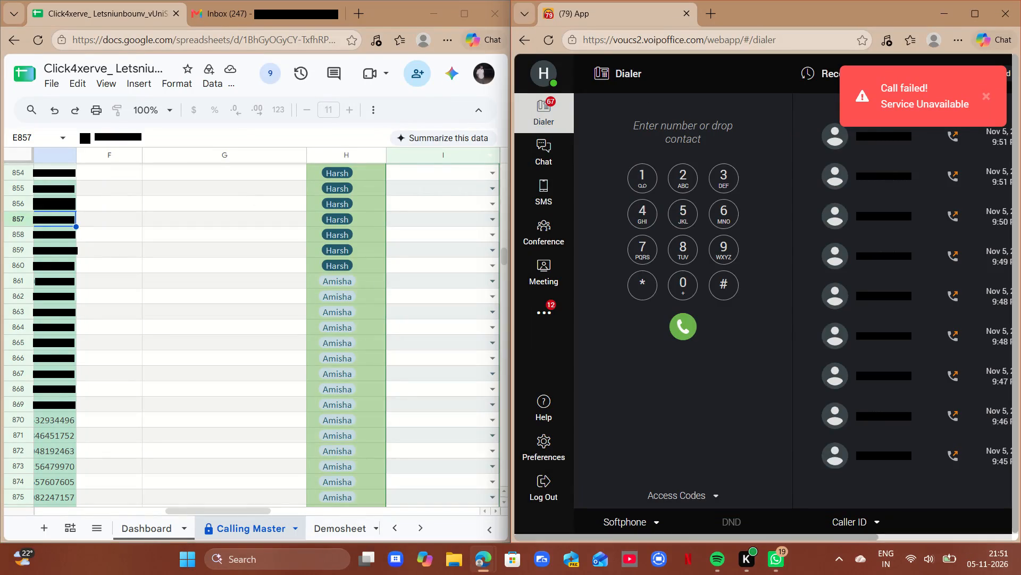
key(ctrl+v)
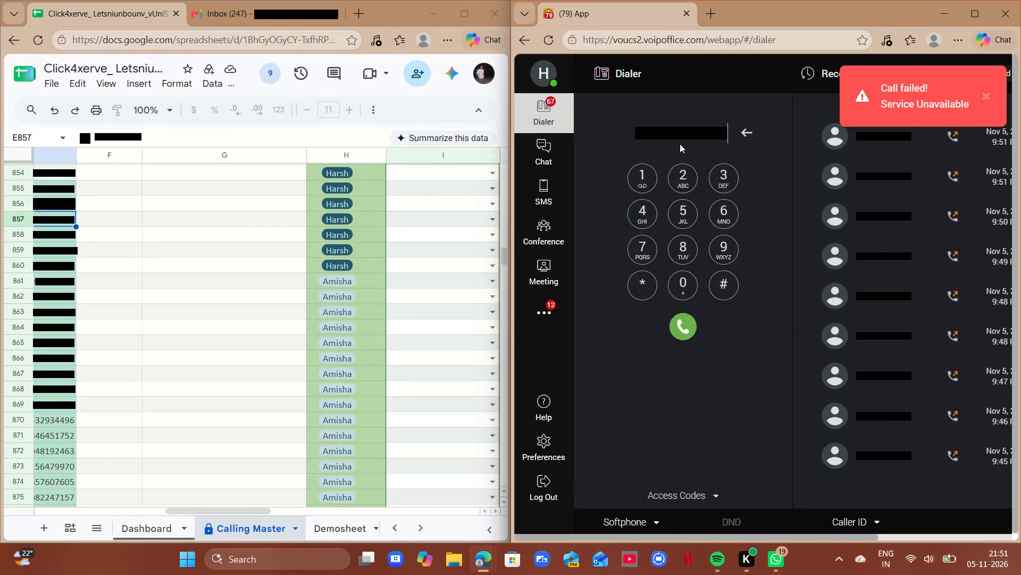
key(Return)
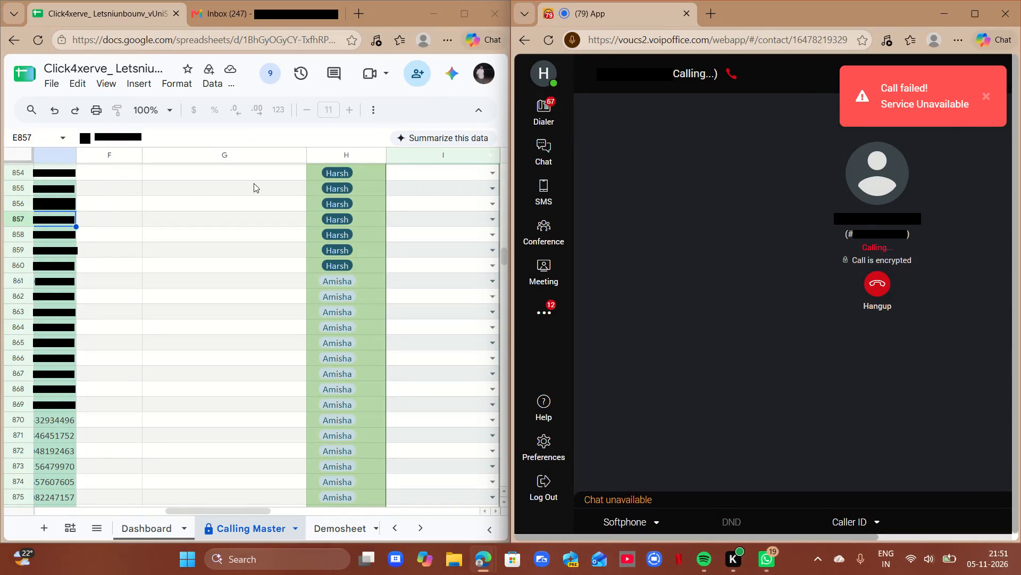
Copy the row 858 lead's phone number from column E and call that lead from the dialer.
click(58, 235)
key(ctrl+c)
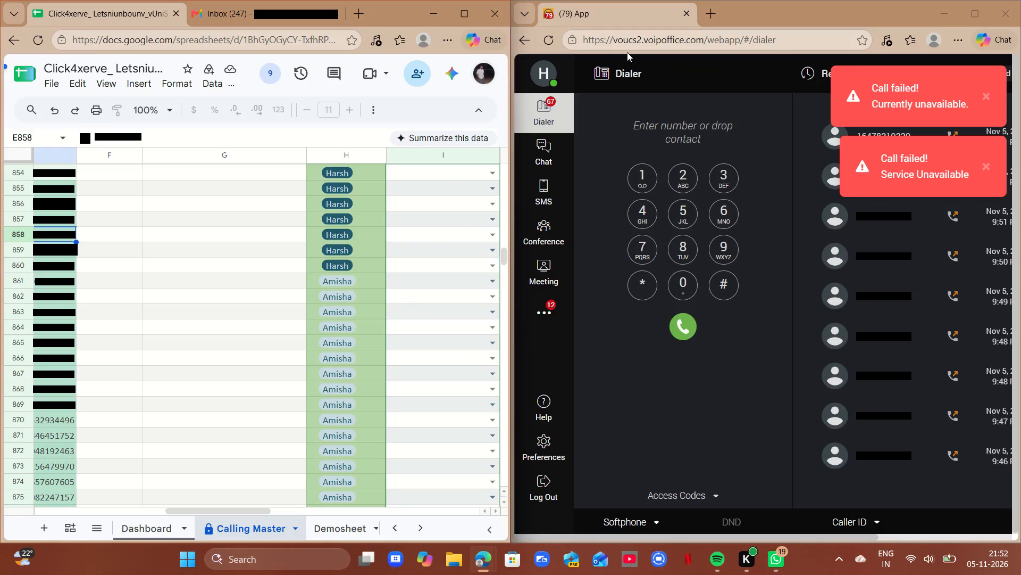
click(649, 110)
key(ctrl+v)
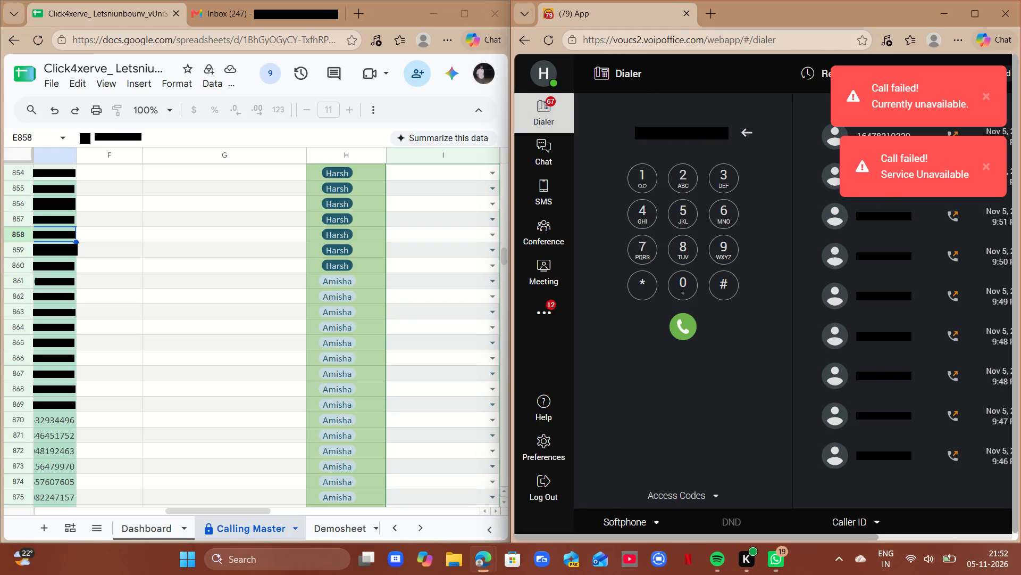
key(Return)
Dismiss both failed-call notifications in the dialer.
click(986, 97)
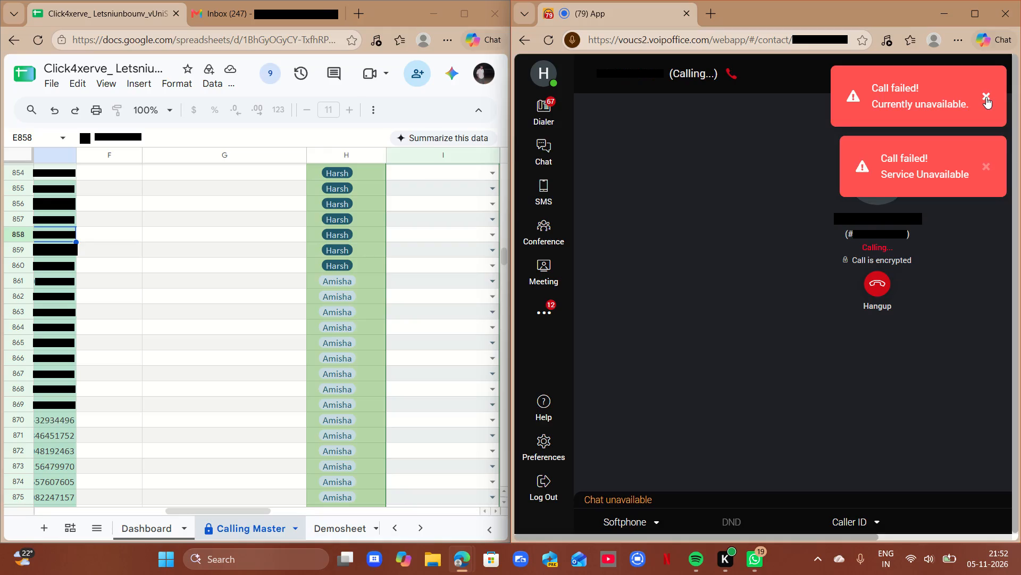
click(989, 100)
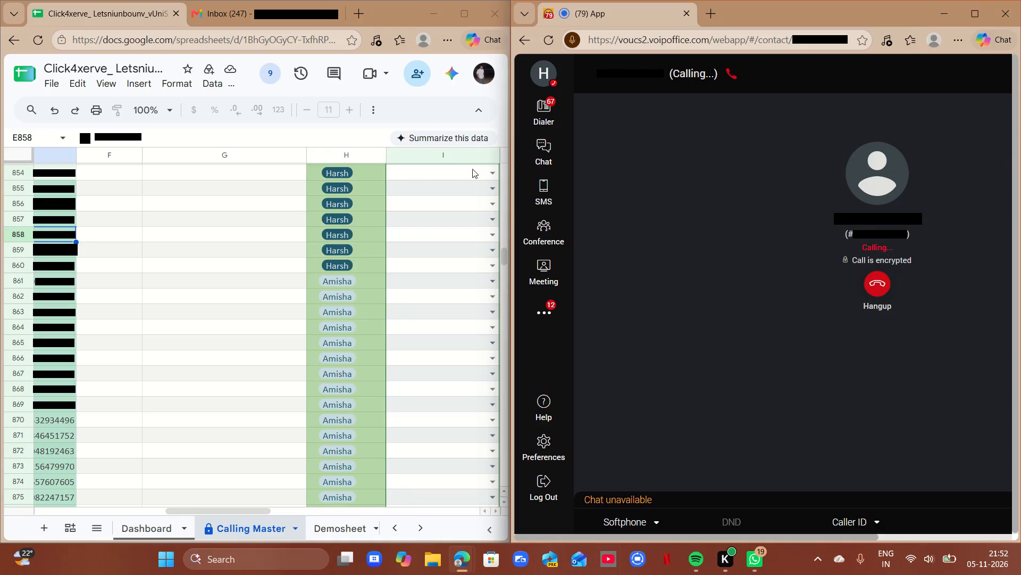
Copy the row 859 lead's phone number from column E and, once the ongoing call is ended, call that lead.
click(18, 233)
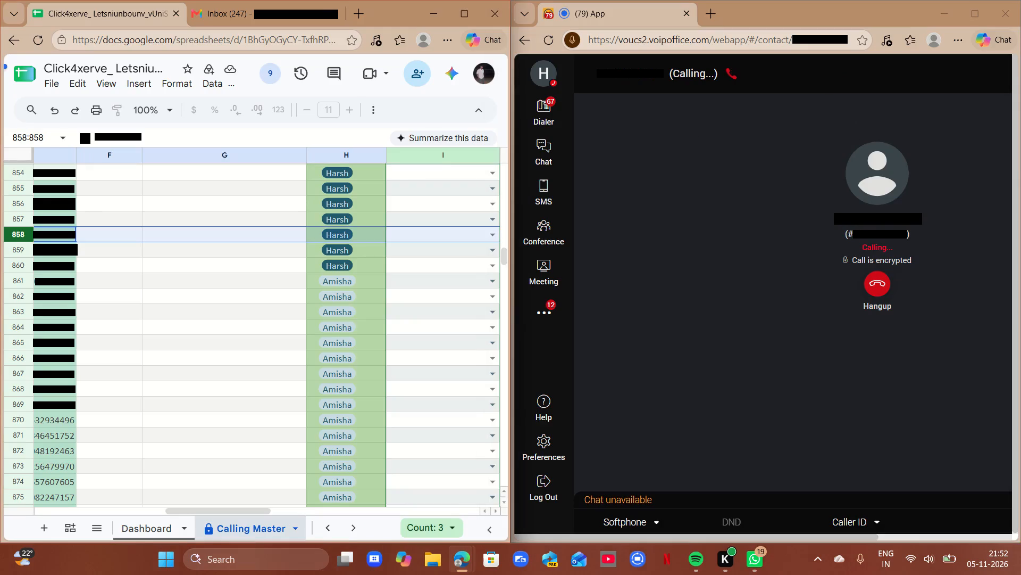
click(72, 250)
key(ctrl+c)
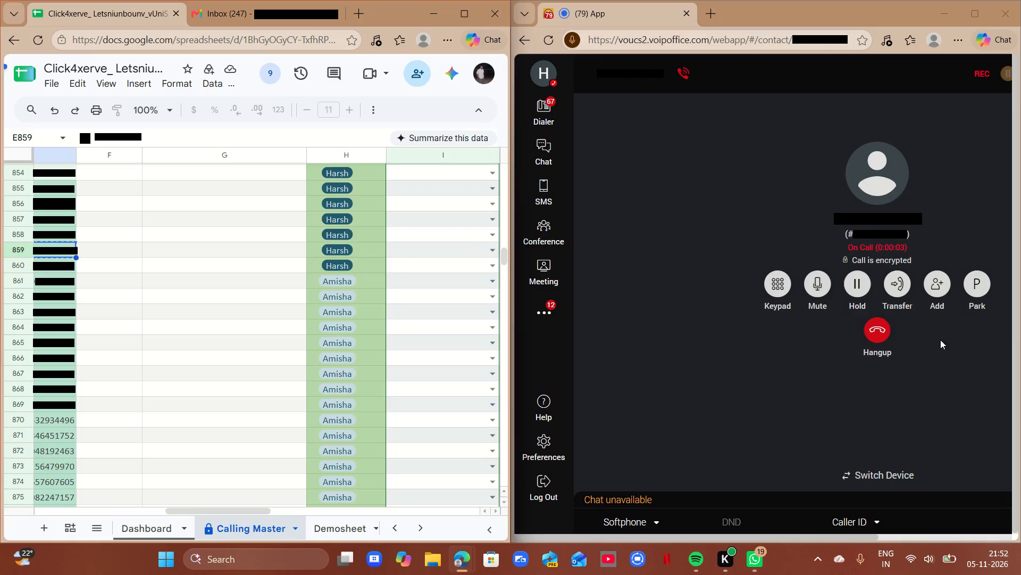
click(870, 332)
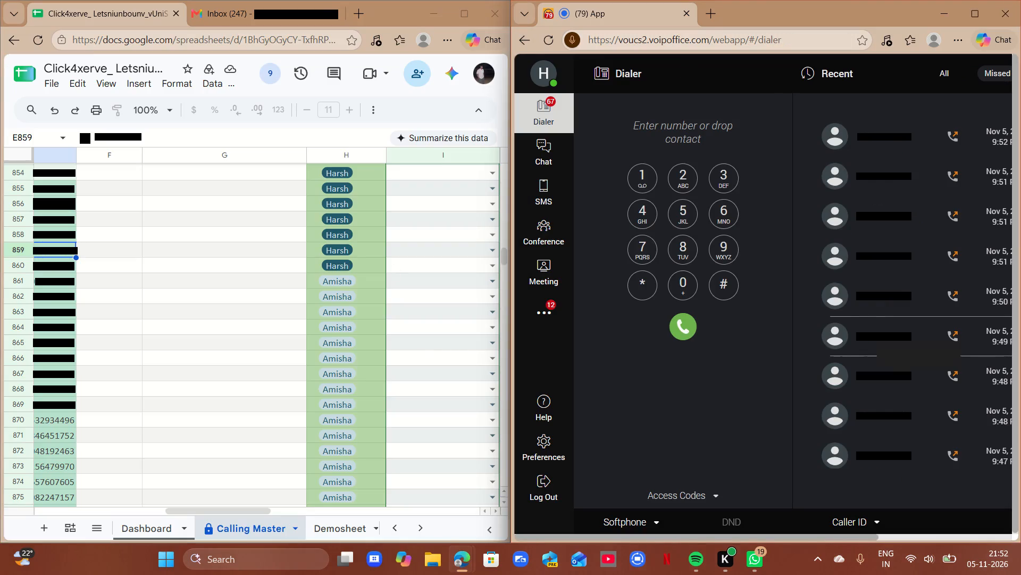
click(723, 142)
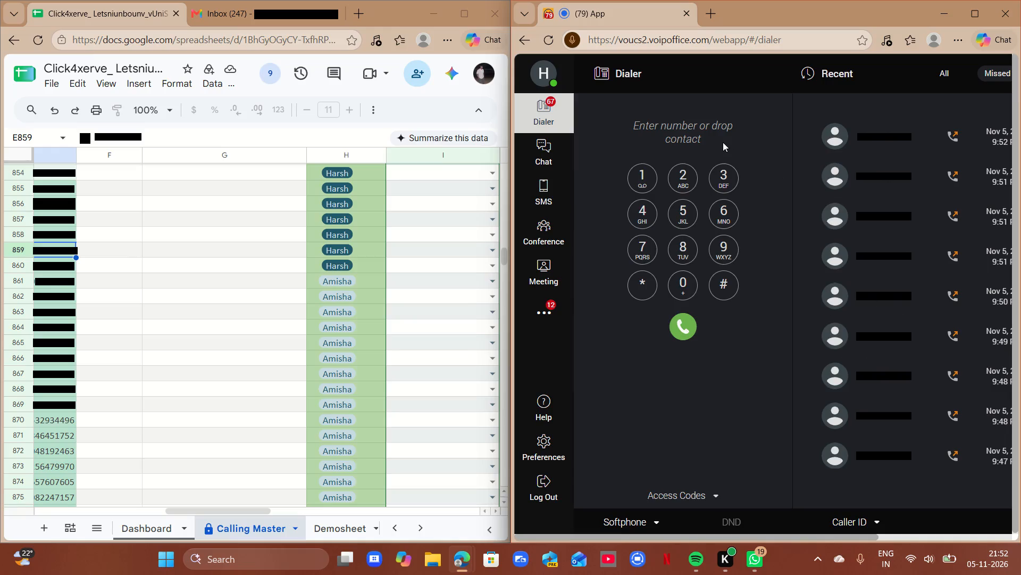
key(ctrl+v)
key(Return)
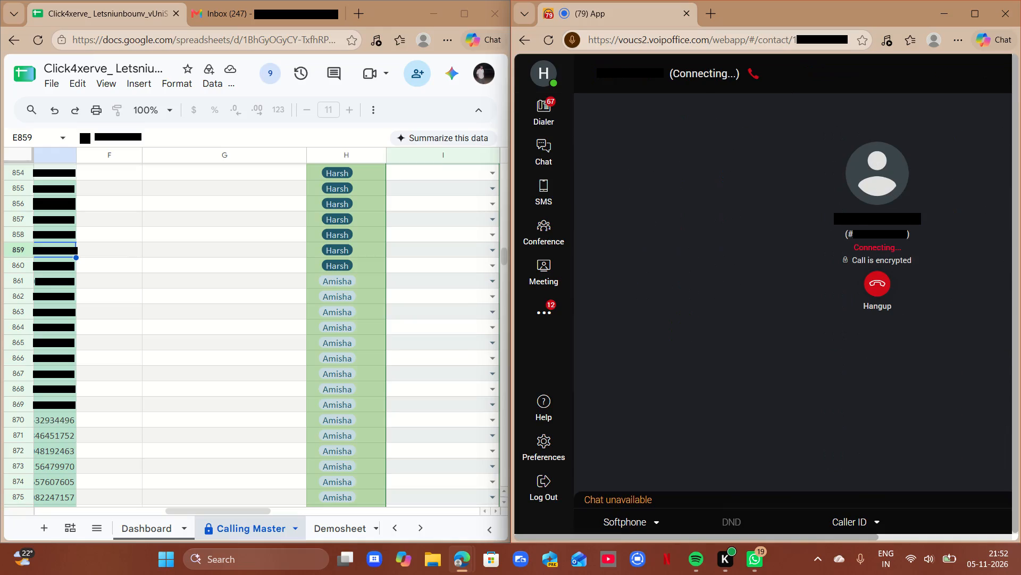
Copy the row 860 lead's phone number from column E of the Calling Master sheet.
click(7, 248)
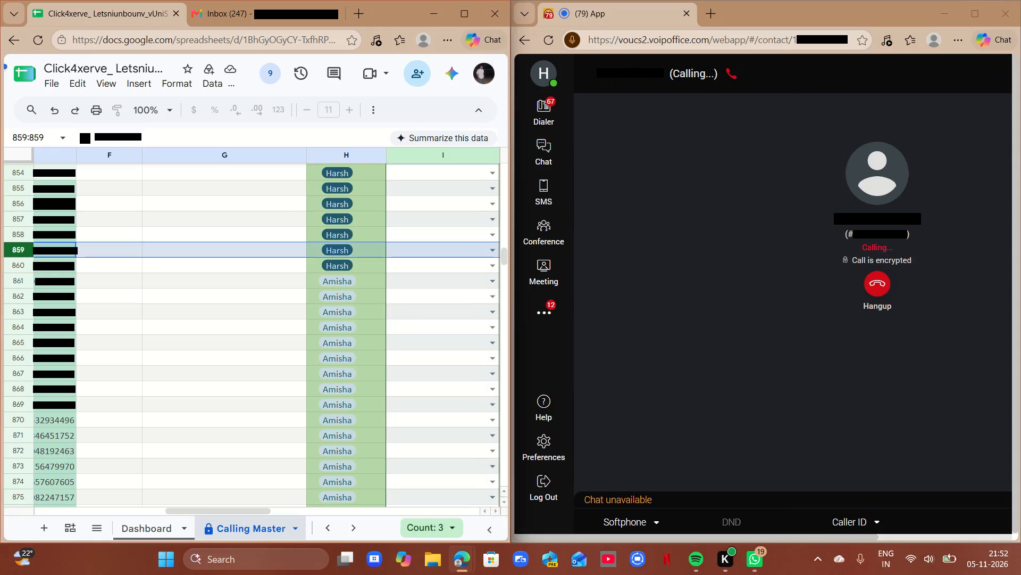
click(51, 269)
key(ctrl+c)
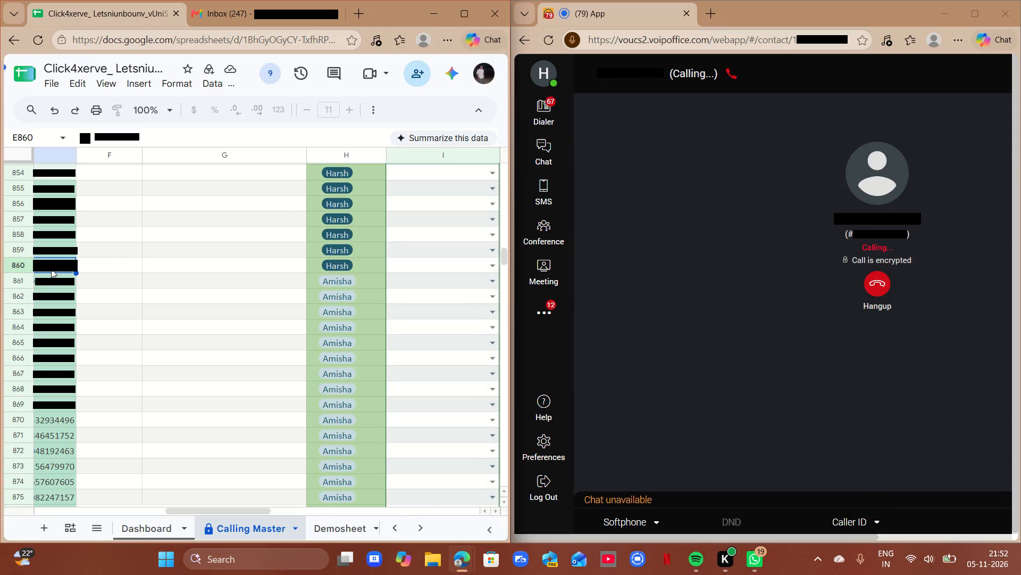
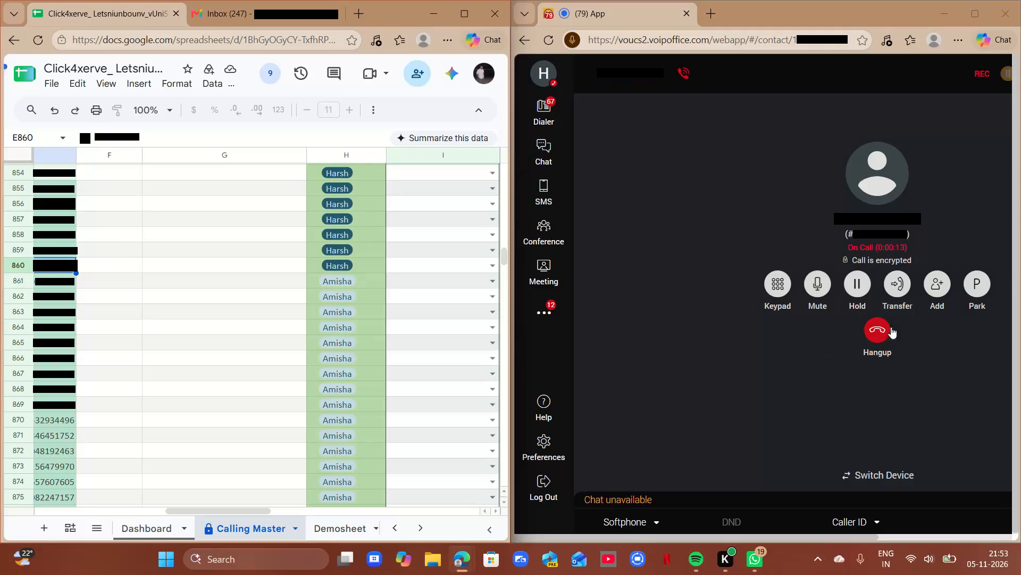
End the ongoing call and call the row 860 lead with the copied phone number.
click(880, 331)
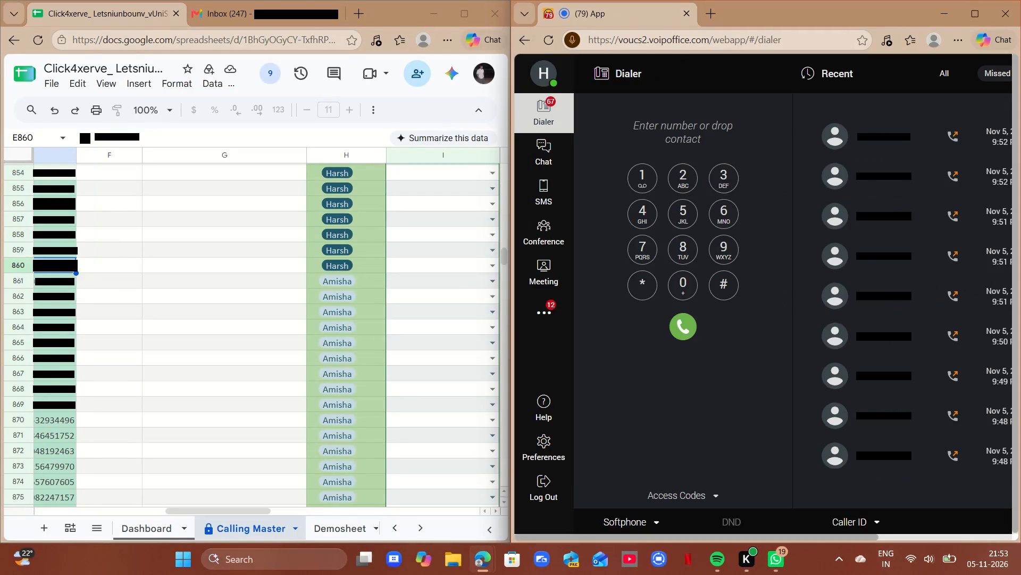
click(678, 143)
key(ctrl+v)
key(Return)
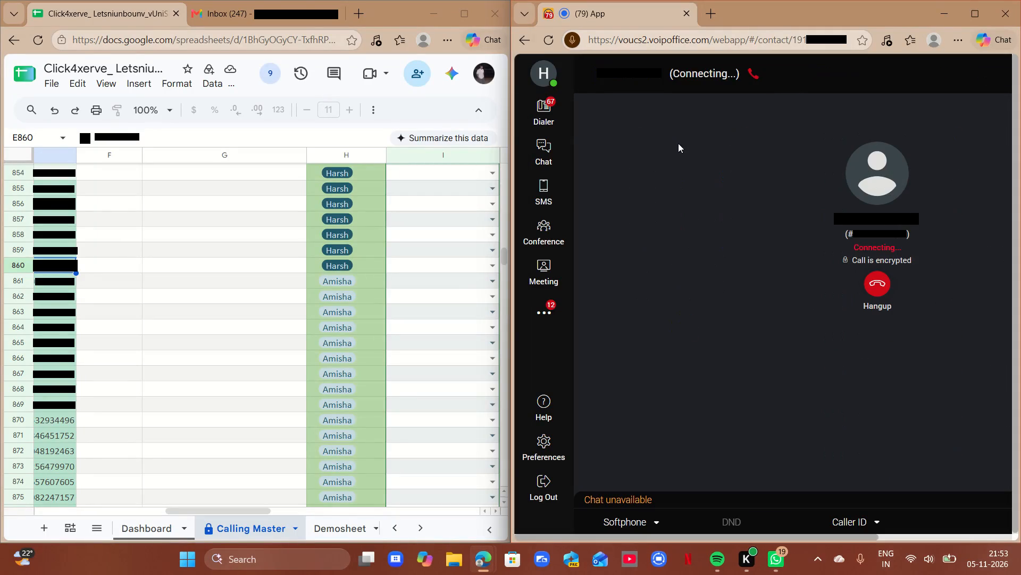
Set the row 860 lead's status in column I to Voicemail and fill it upward through row 854.
click(12, 260)
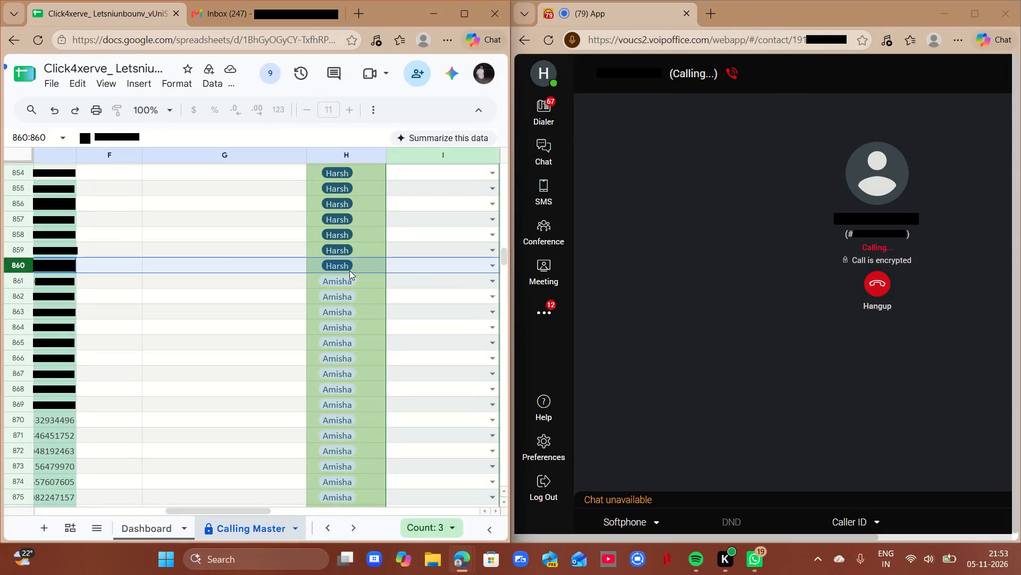
click(421, 266)
key(v)
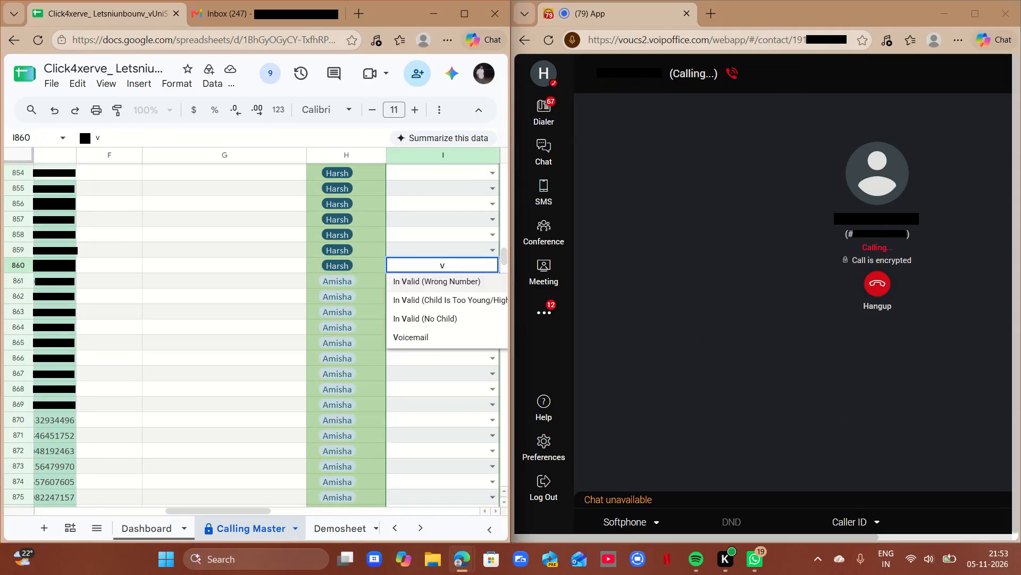
key(Up)
key(Return)
click(425, 264)
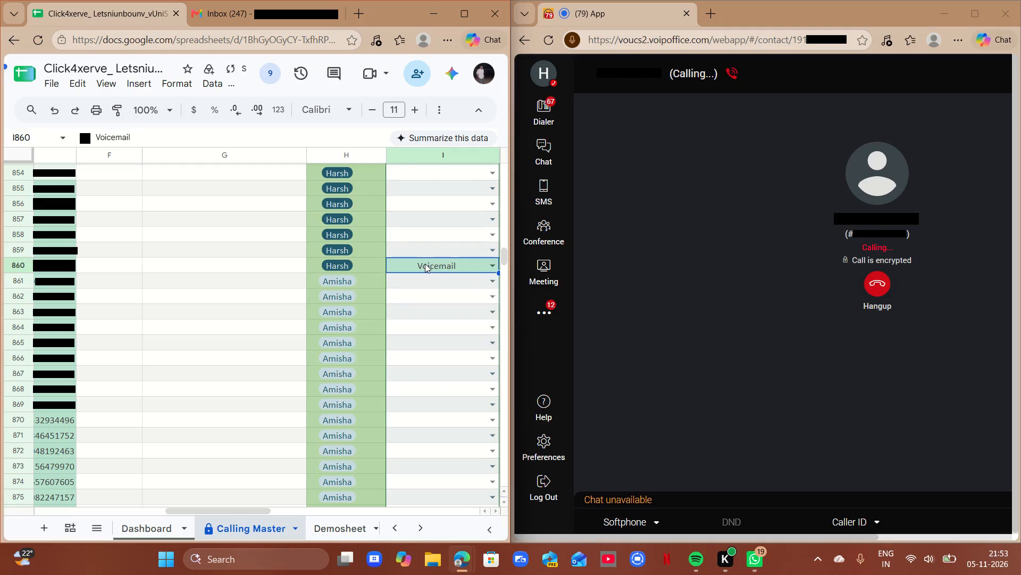
drag(498, 269, 467, 178)
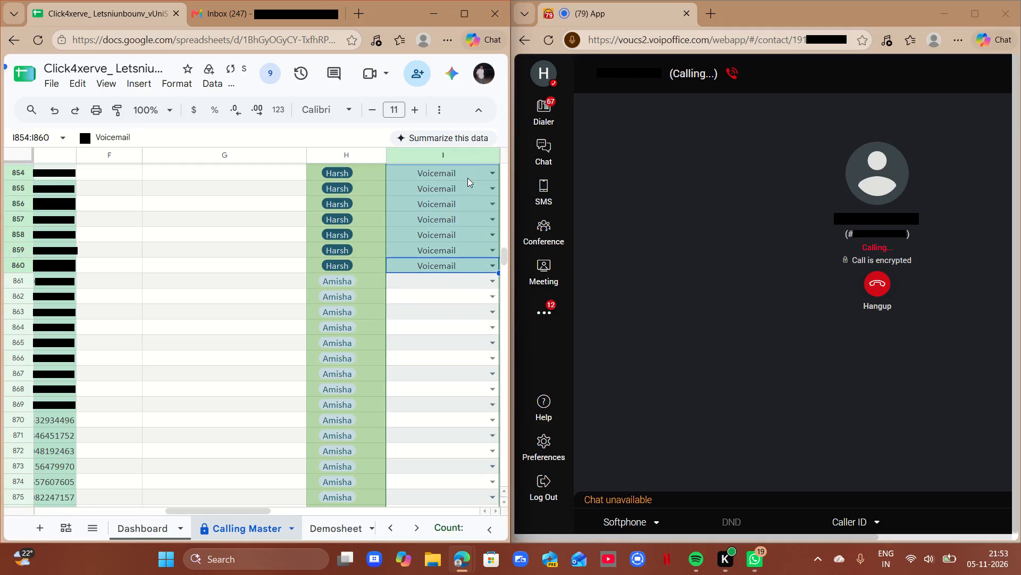
End the ongoing call, copy the phone number of Harsh's lead in row 1160 from column E, and call that lead.
scroll(467, 178, down, 7)
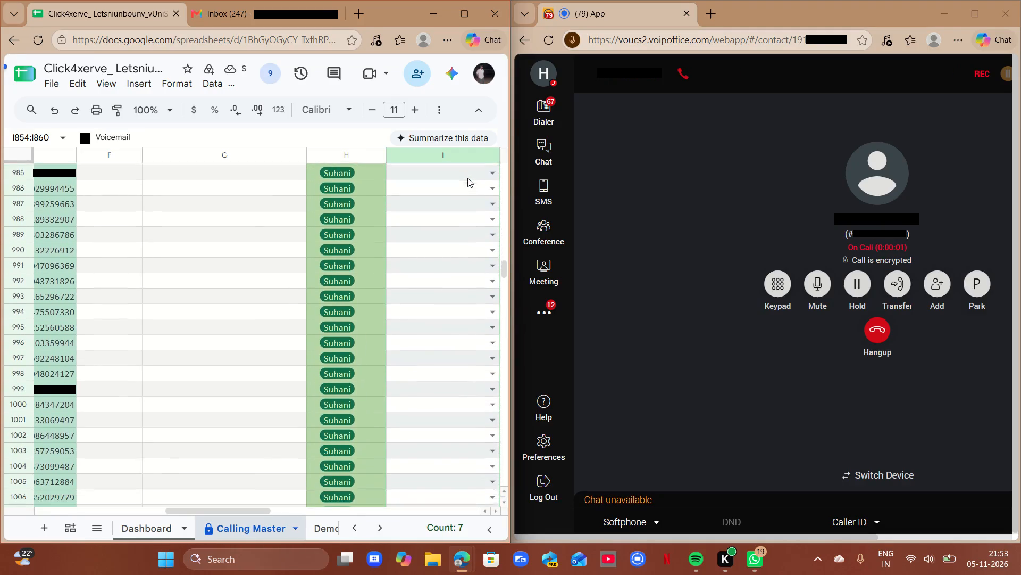
scroll(467, 178, down, 14)
scroll(467, 178, up, 1)
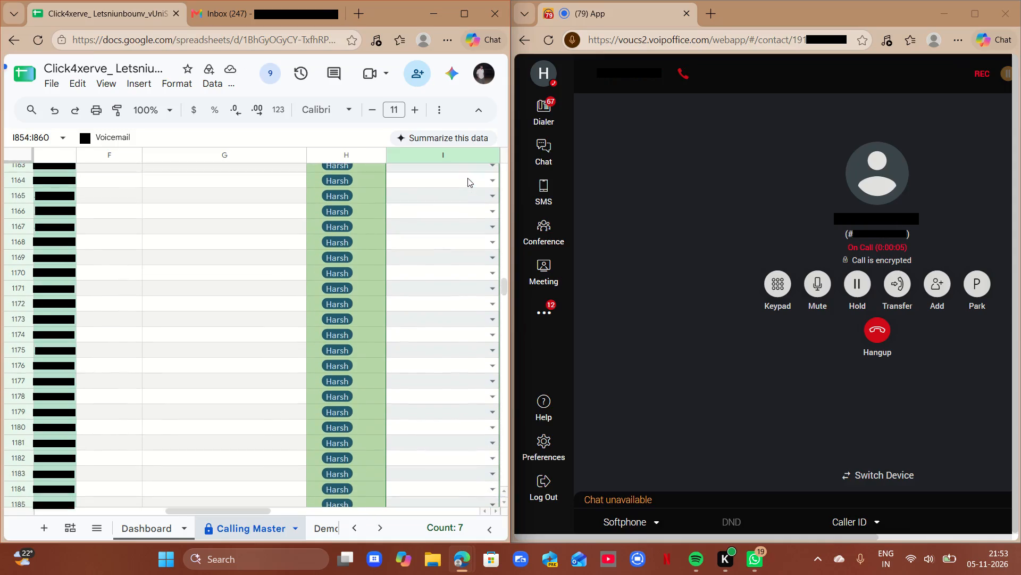
scroll(467, 178, up, 1)
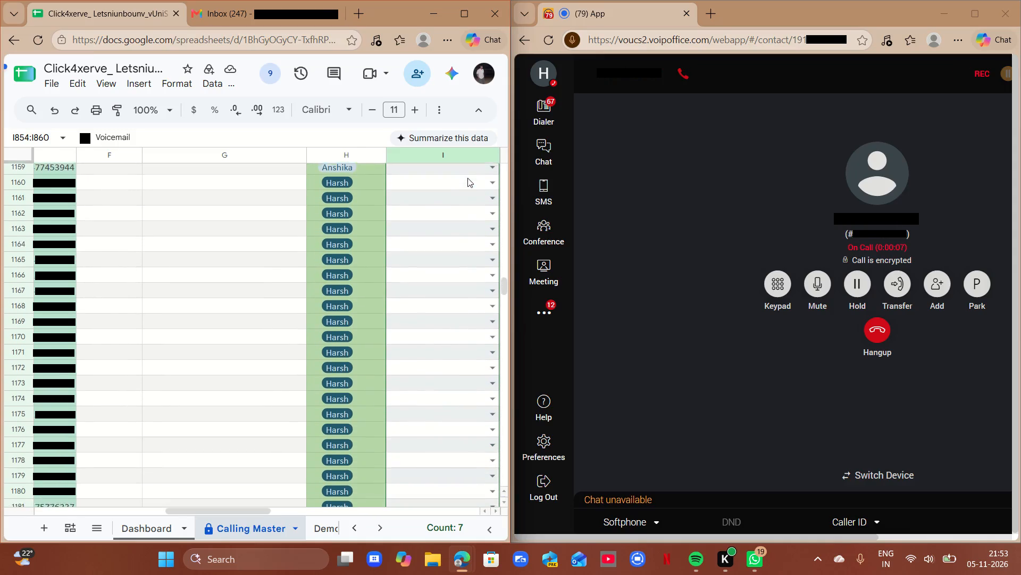
click(876, 327)
click(62, 172)
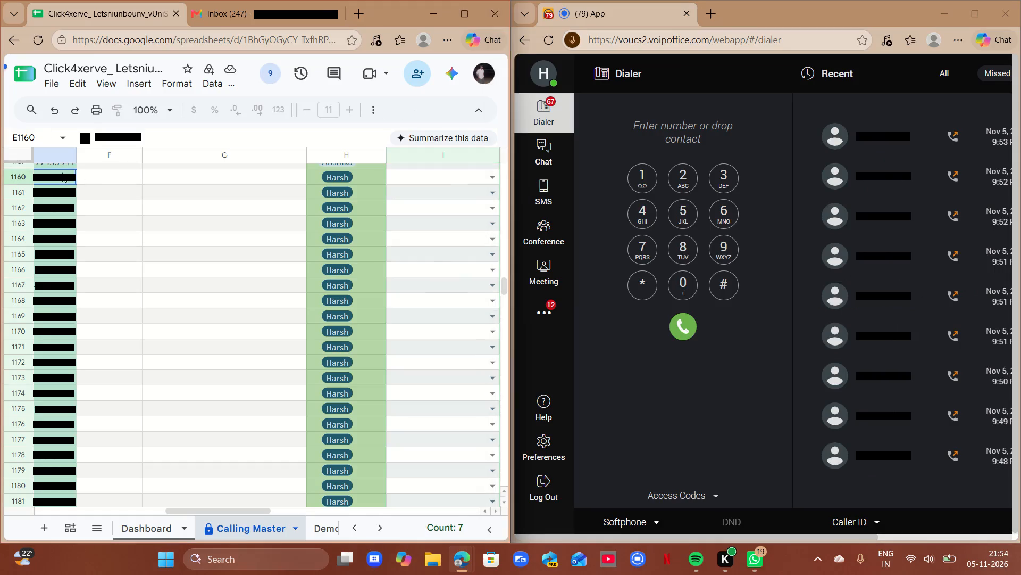
key(ctrl+c)
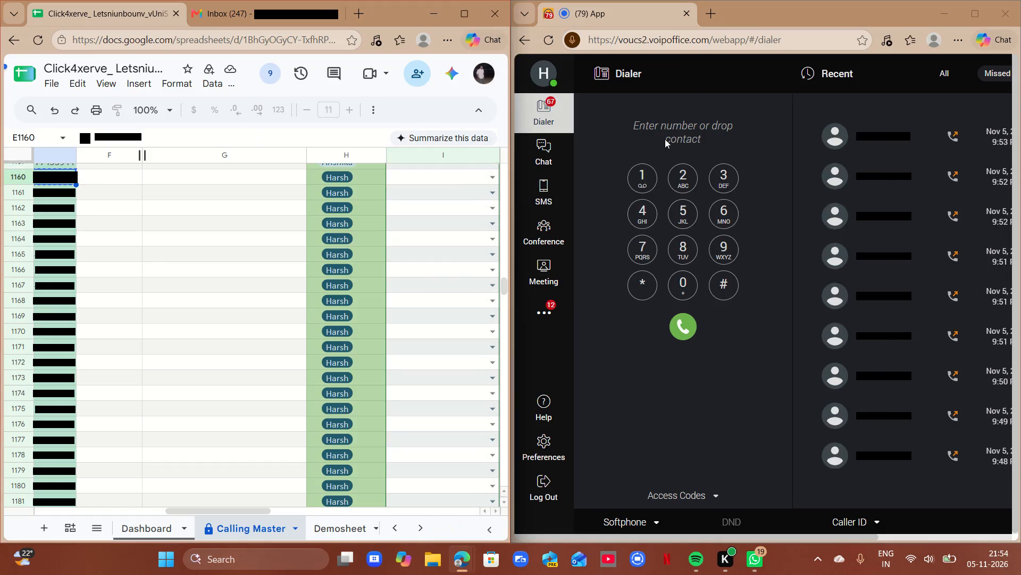
click(665, 139)
key(ctrl+v)
key(Return)
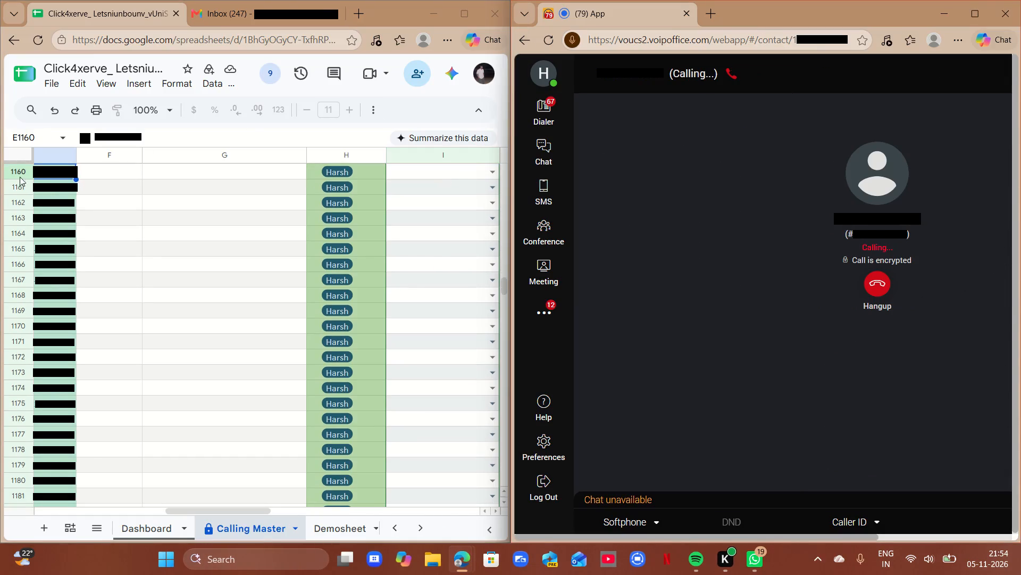
Copy the row 1161 lead's phone number from column E of the Calling Master sheet.
click(45, 185)
key(ctrl+c)
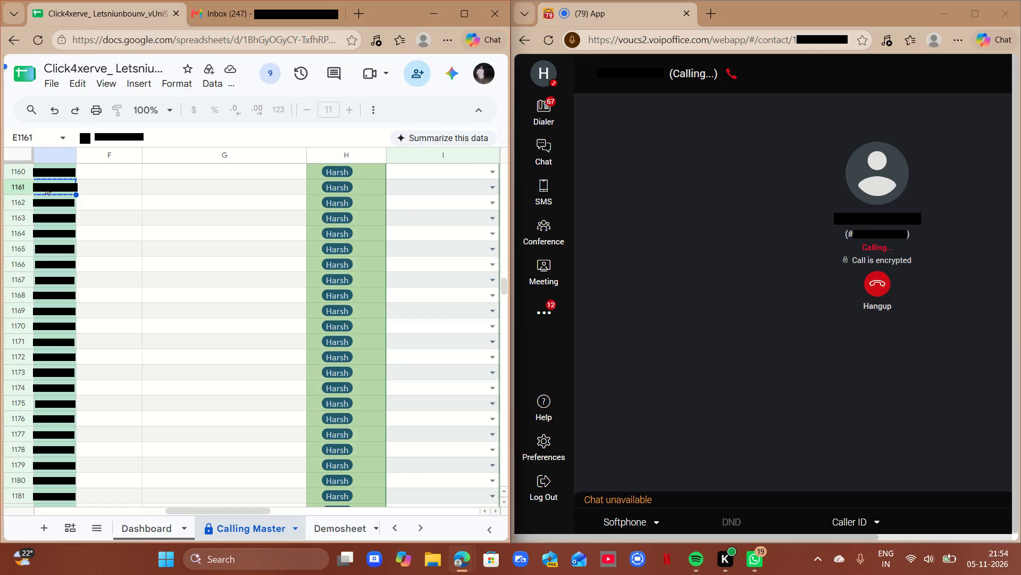
Open the Dashboard sheet to view the lead and call figures per agent.
click(153, 532)
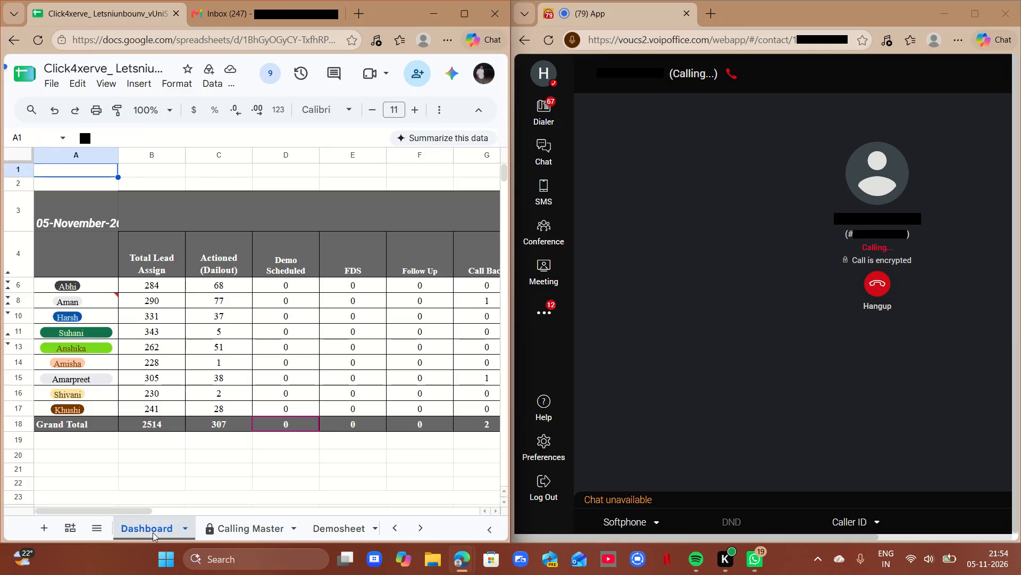
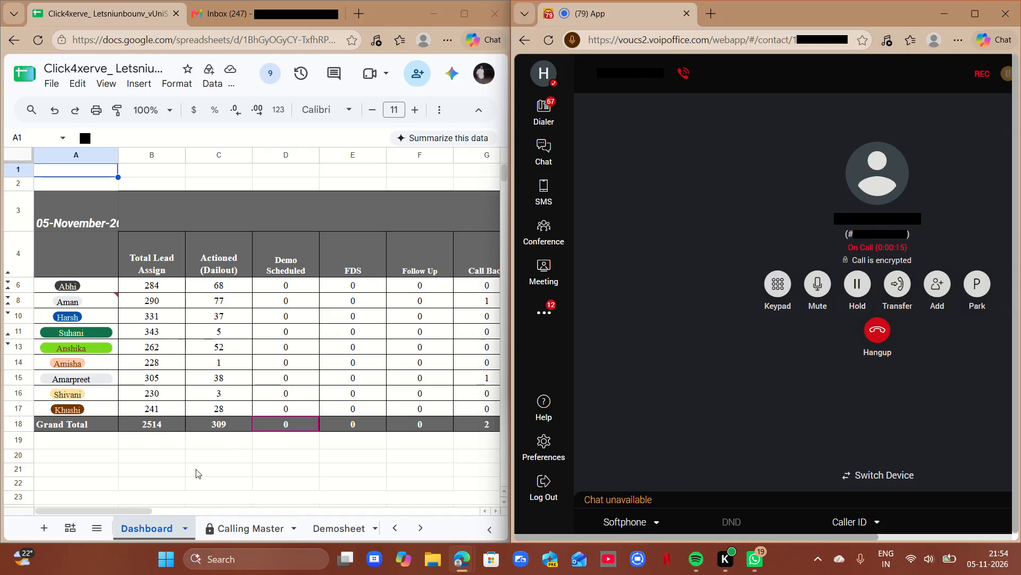
Return from the Dashboard to the Calling Master sheet with Harsh's assigned leads.
click(230, 524)
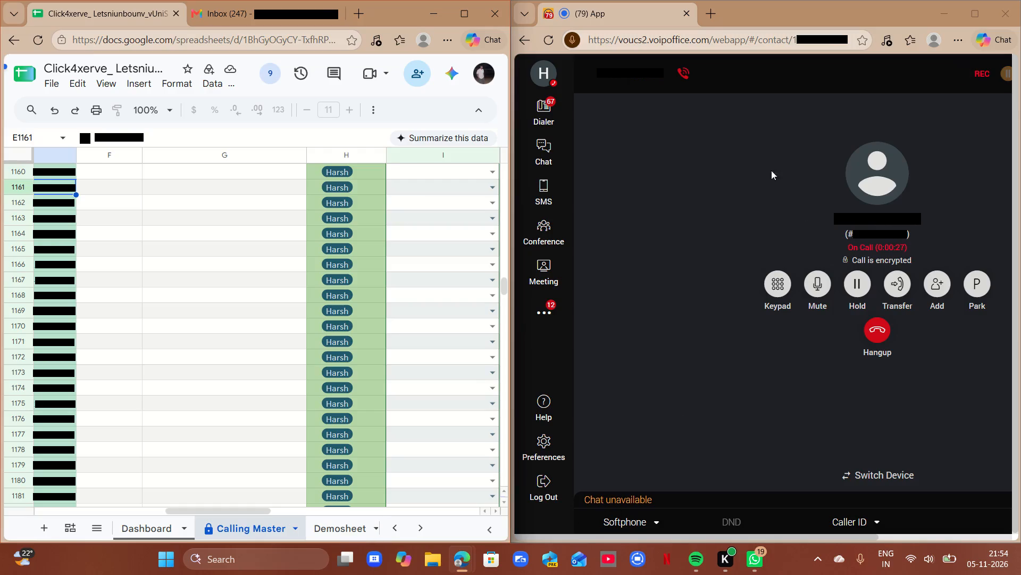
End the ongoing call and call the row 1161 lead using the copied phone number.
click(870, 329)
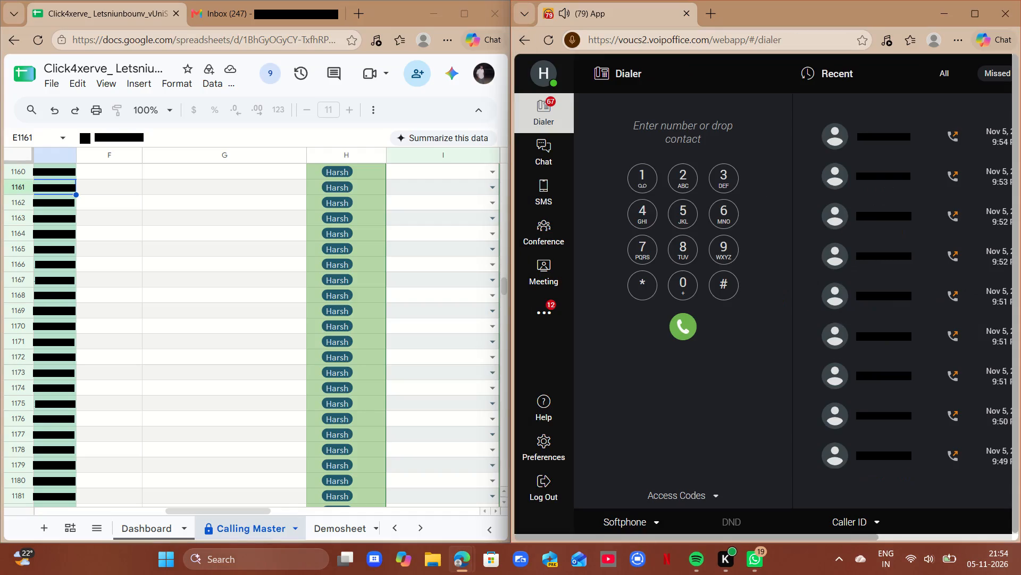
click(676, 136)
key(ctrl+v)
key(Return)
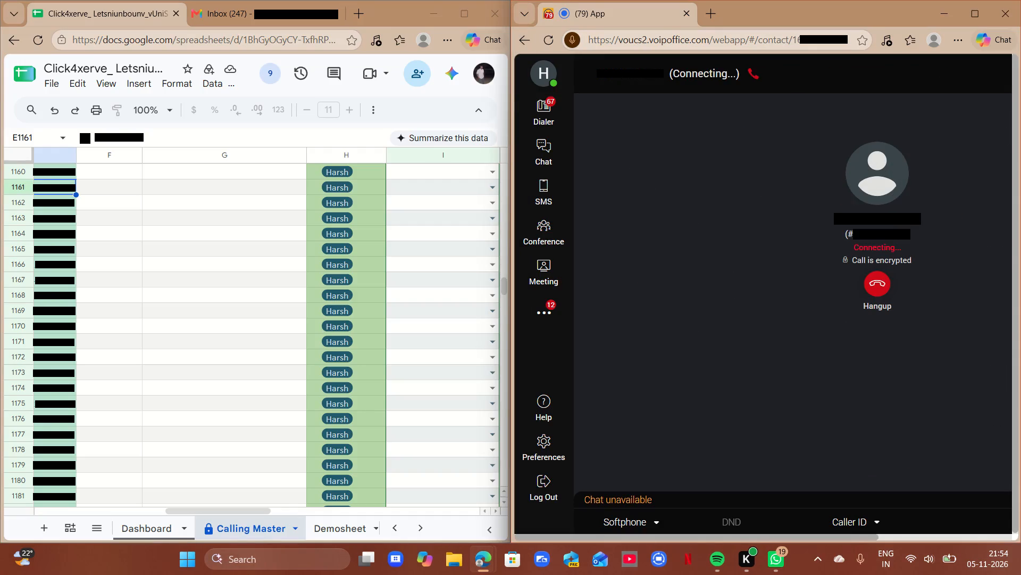
Log the call status of Harsh's lead in row 1160, column I, using the option that matches "al".
click(445, 169)
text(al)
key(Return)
Copy the row 1162 lead's phone number from column E of the Calling Master sheet.
scroll(445, 169, down, 1)
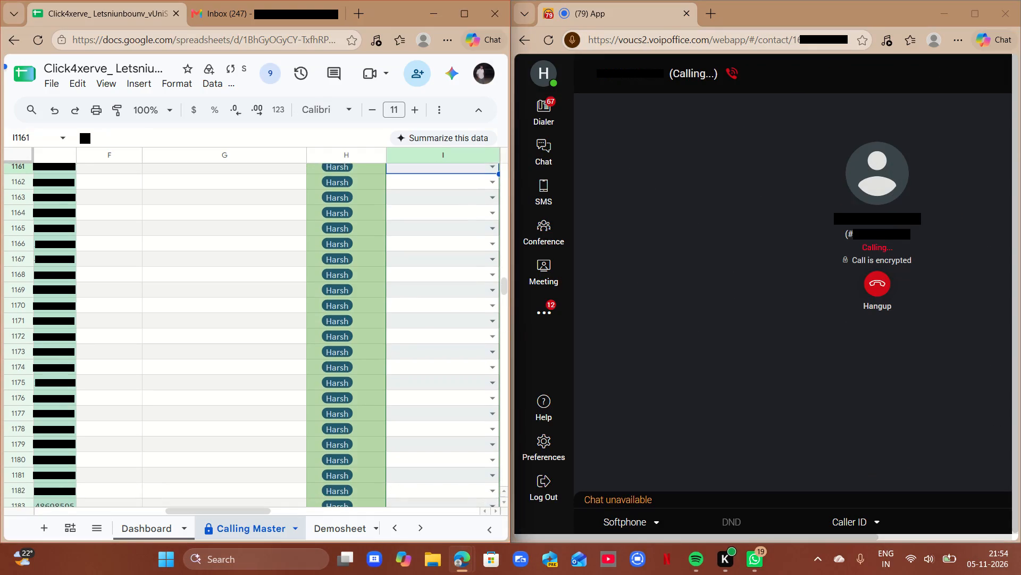
scroll(445, 169, down, 1)
click(56, 183)
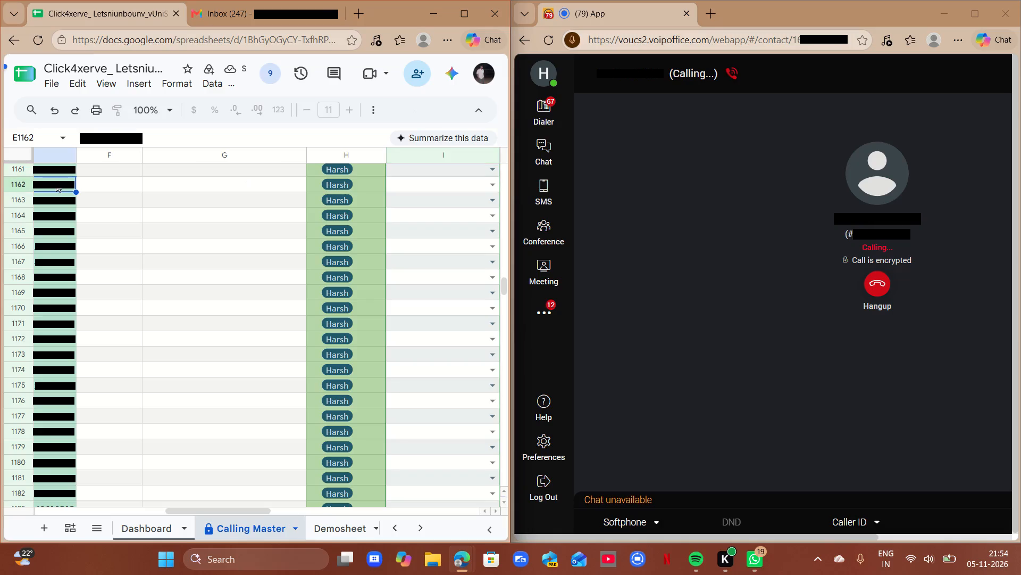
key(ctrl+c)
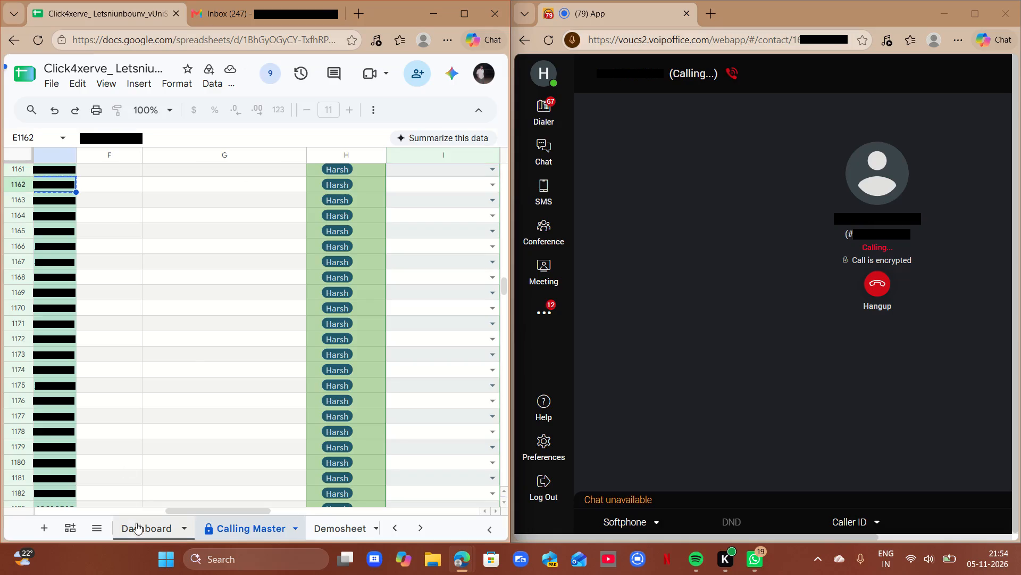
Check the lead and call figures per agent on the Dashboard sheet, and return to the Calling Master sheet.
click(132, 533)
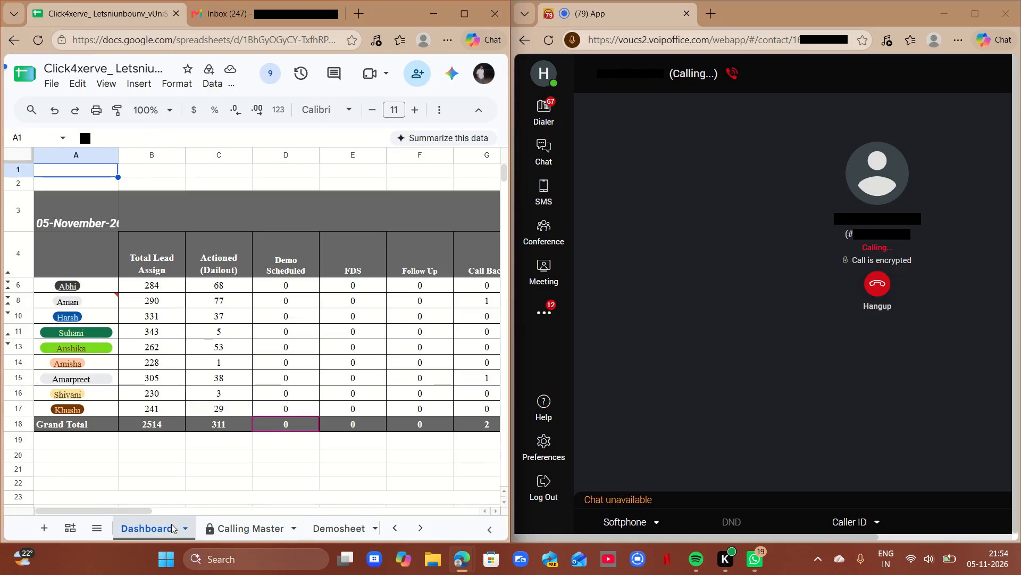
click(250, 536)
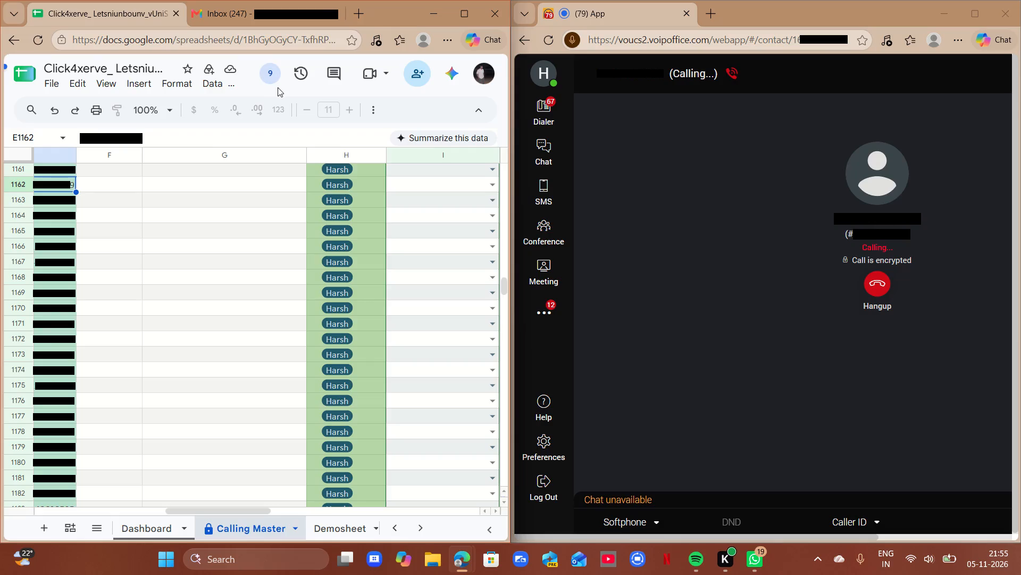
Open the list of people currently viewing the spreadsheet.
click(273, 81)
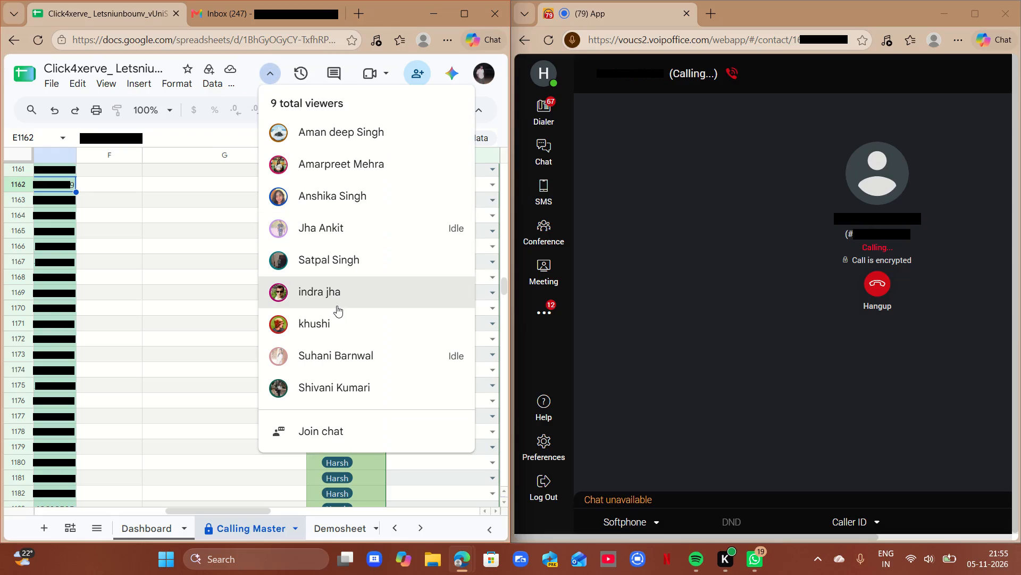
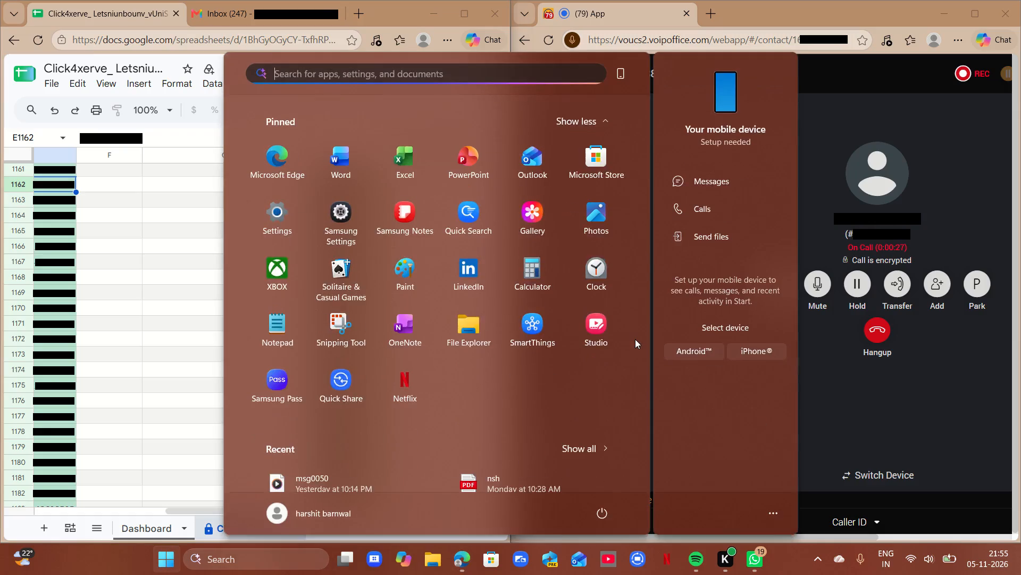
Open Notepad to consult the rebuttal script during the ongoing call, then put its window away.
key(n)
key(Return)
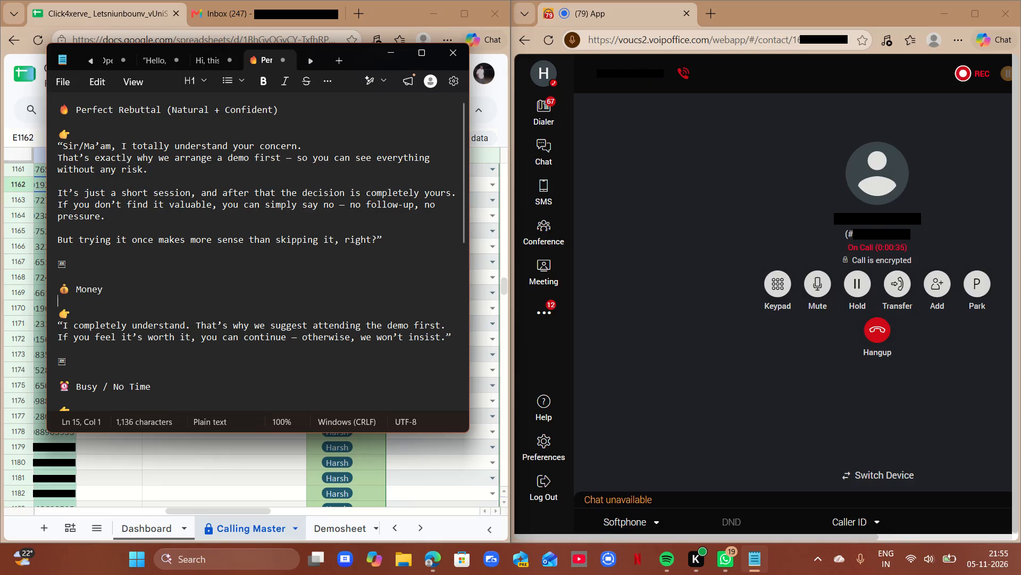
click(393, 52)
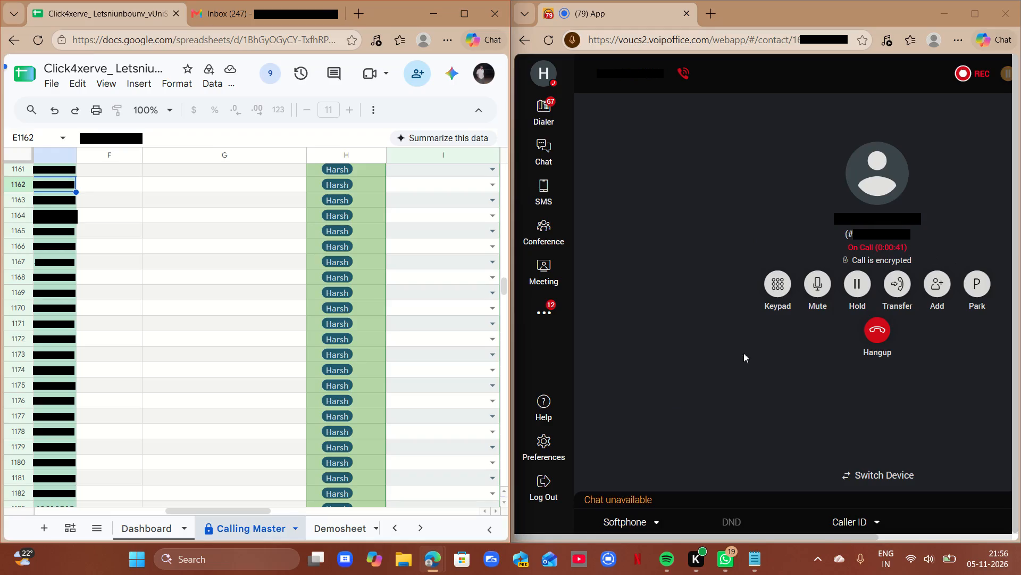
End the current call and call the copied phone number of the lead in row 1162.
click(873, 336)
click(658, 133)
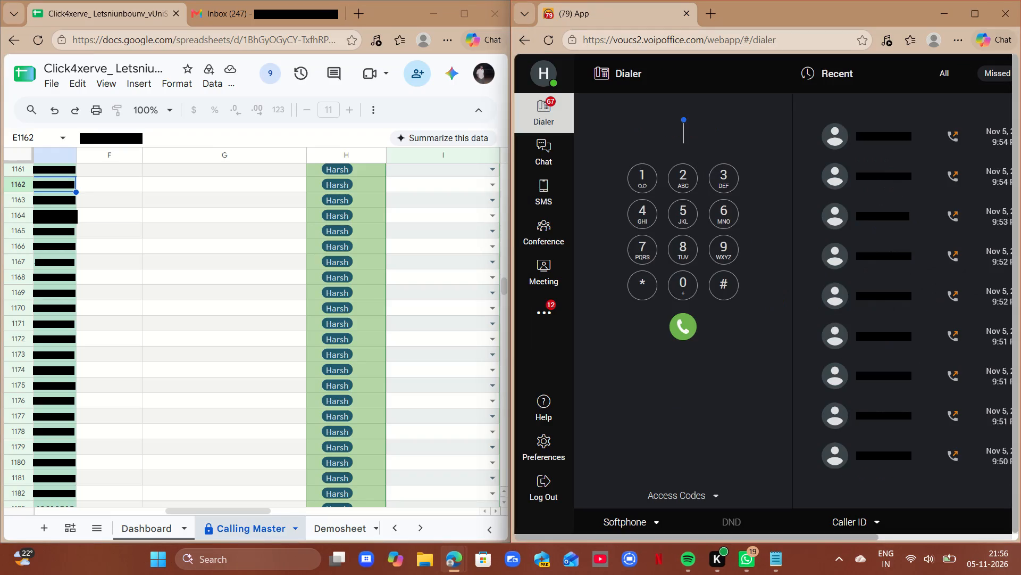
key(ctrl+v)
key(Return)
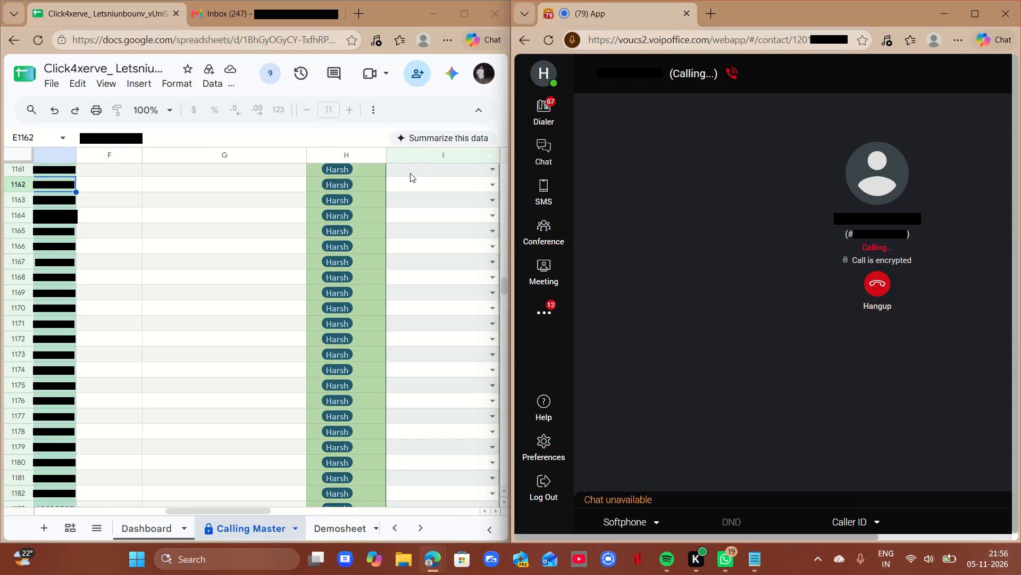
Set the call status of the lead in row 1161 to Ni (Not Intersted).
click(410, 173)
key(n)
key(Return)
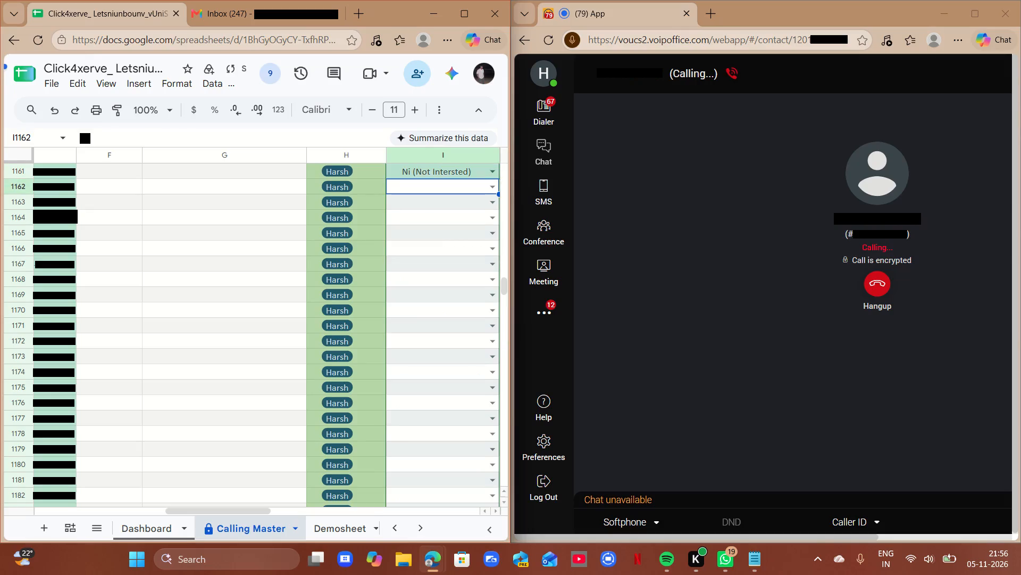
End the row 1162 call and dial the phone number copied from the lead in row 1163.
scroll(410, 173, down, 1)
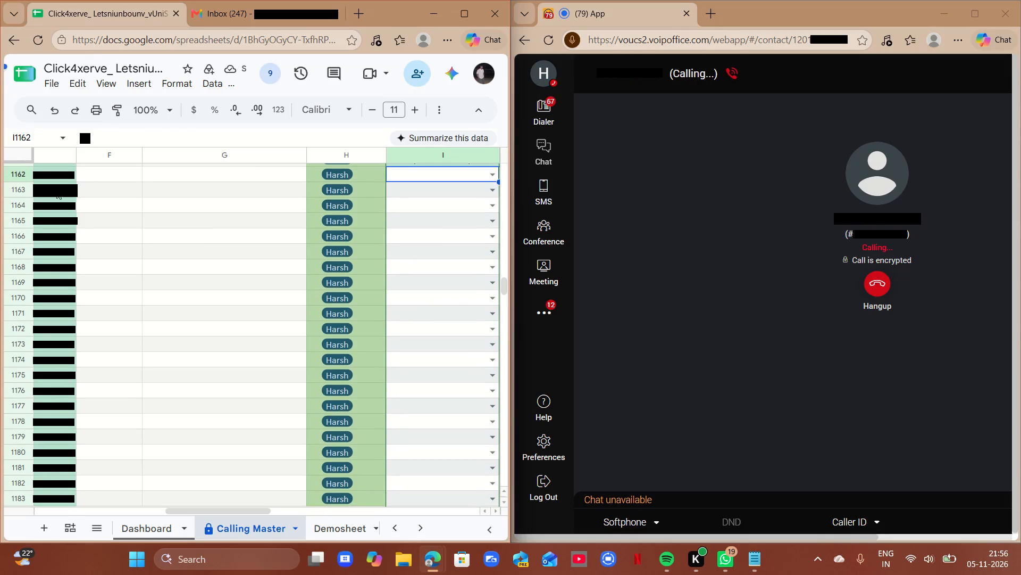
click(56, 190)
key(ctrl+c)
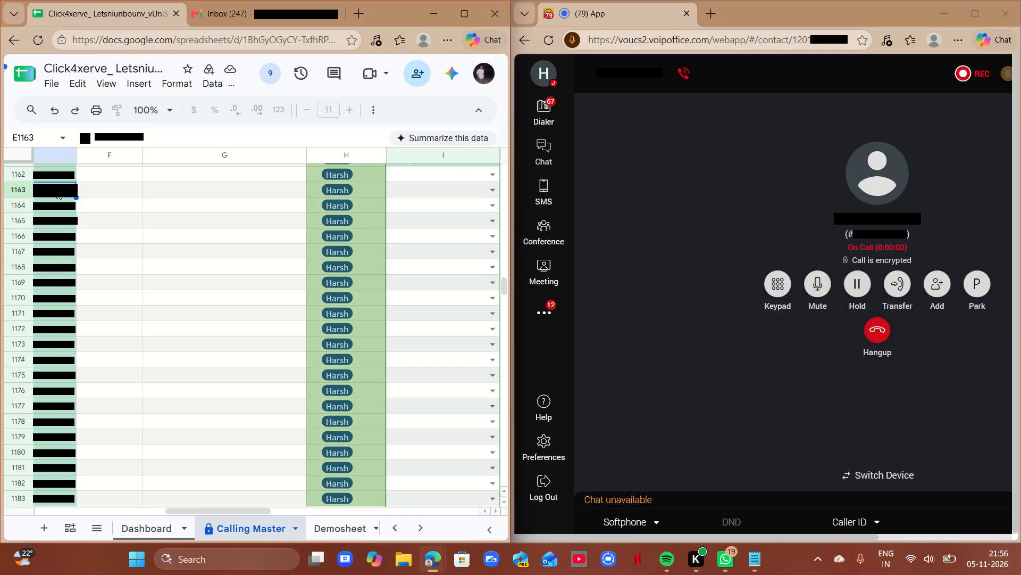
click(881, 329)
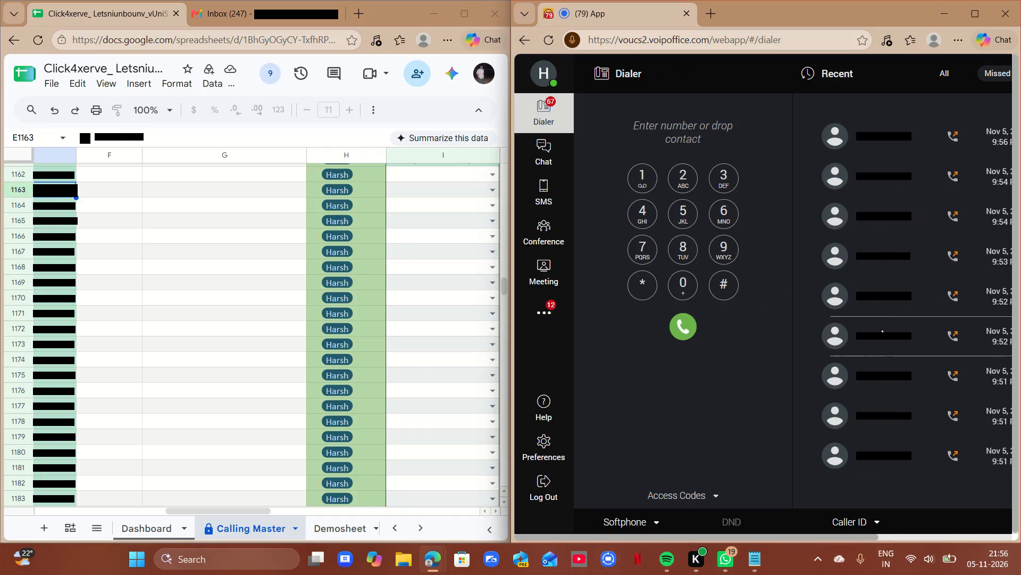
click(688, 143)
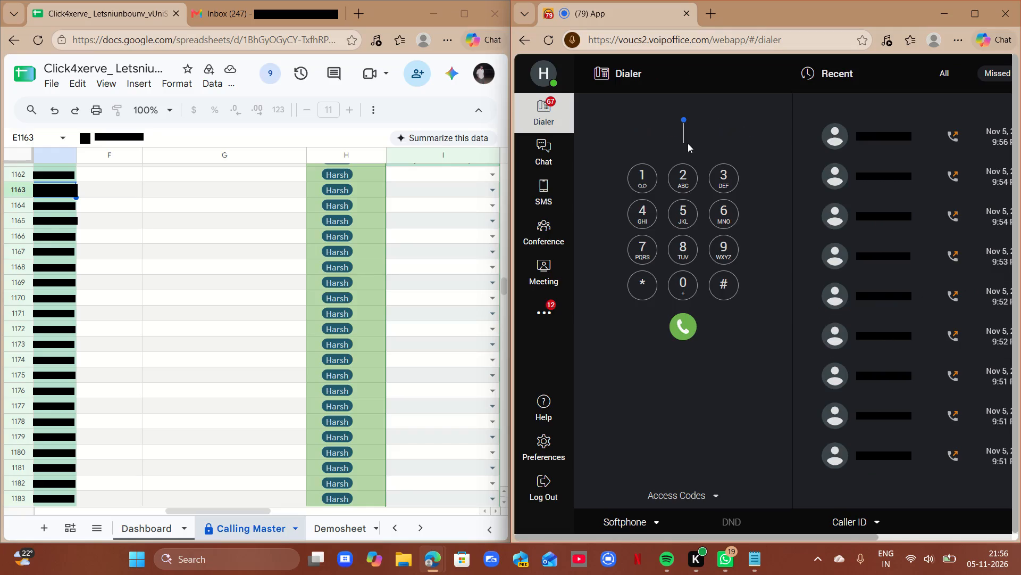
key(ctrl+v)
key(Return)
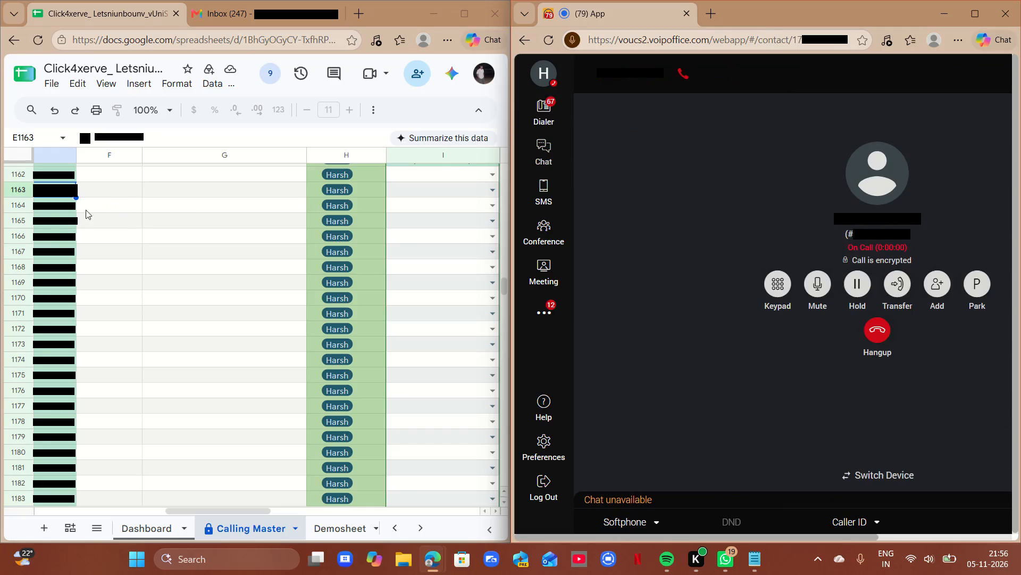
Copy the phone number of the lead in row 1164 for the following call.
click(66, 209)
key(ctrl+c)
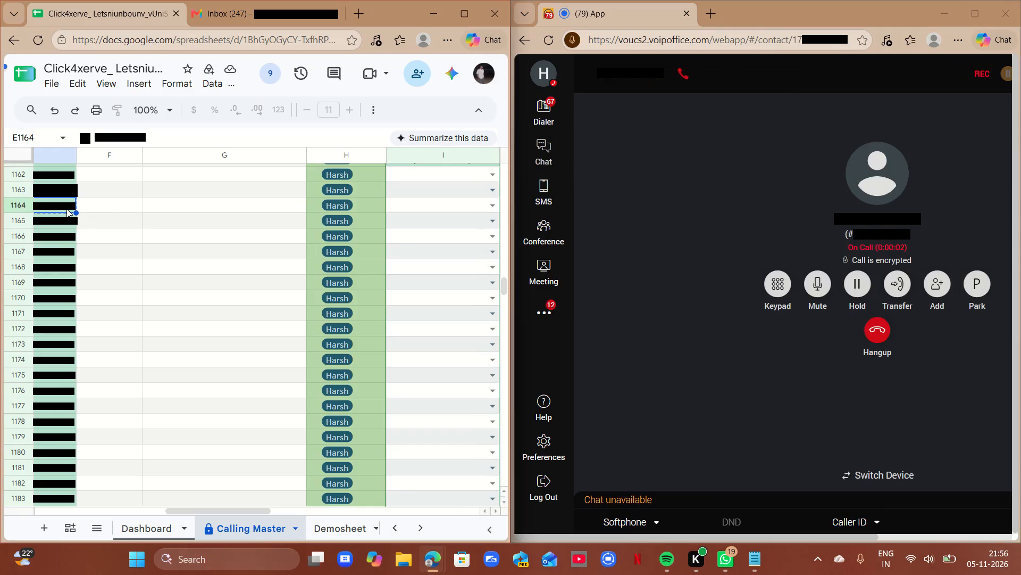
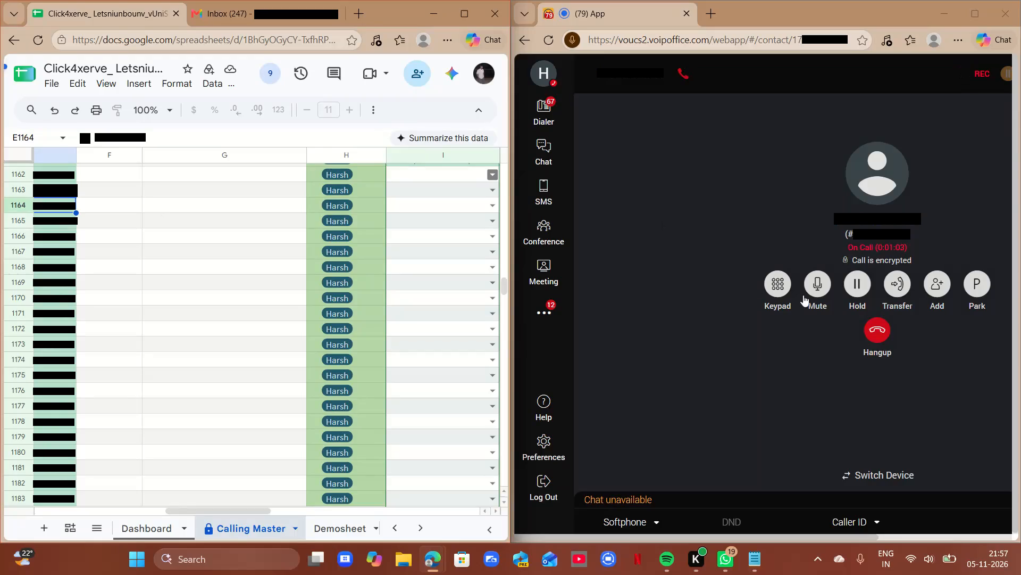
End the current call with the row 1163 lead and call the copied phone number of the lead in row 1164.
click(876, 330)
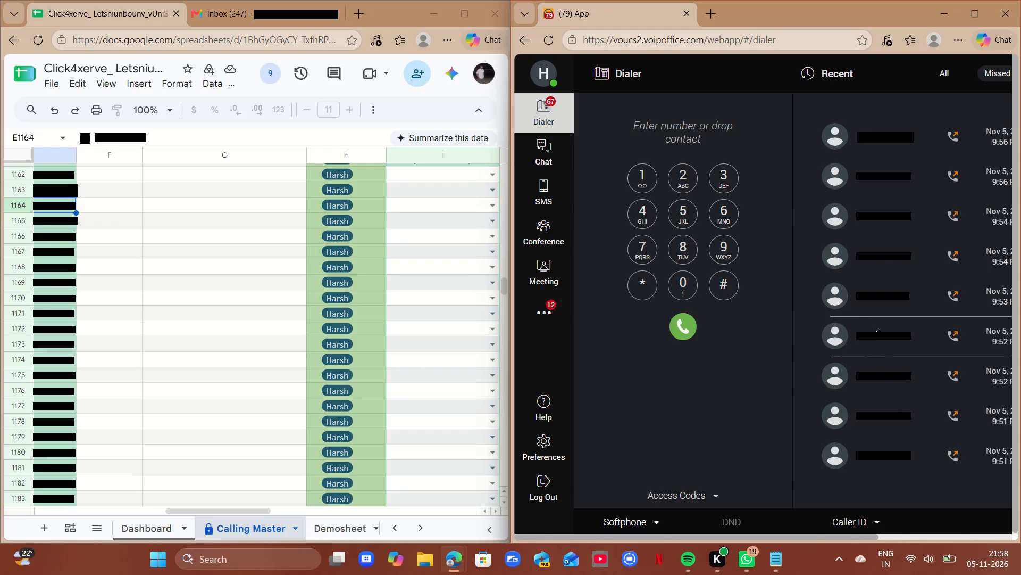
click(724, 123)
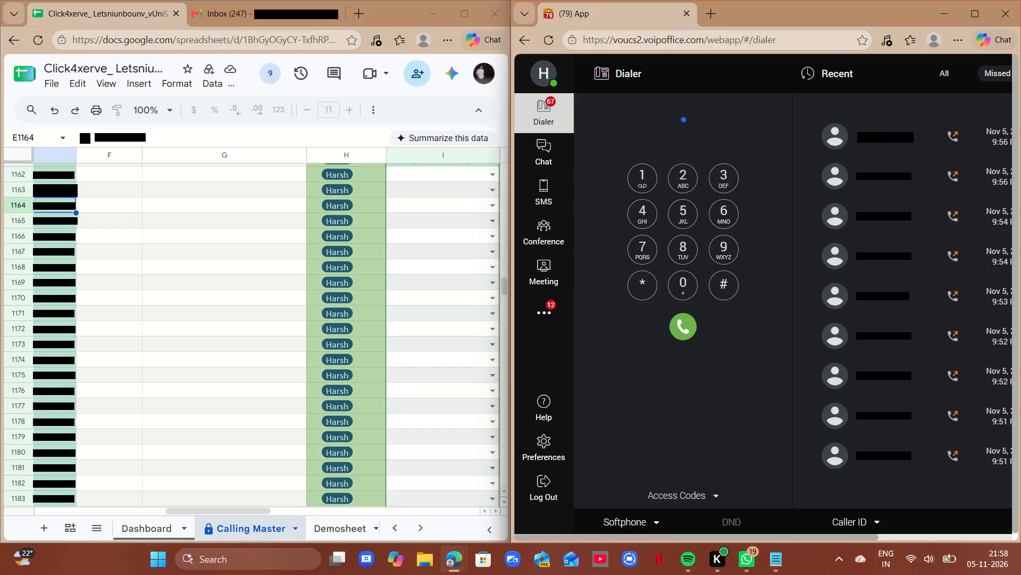
key(ctrl+v)
key(Return)
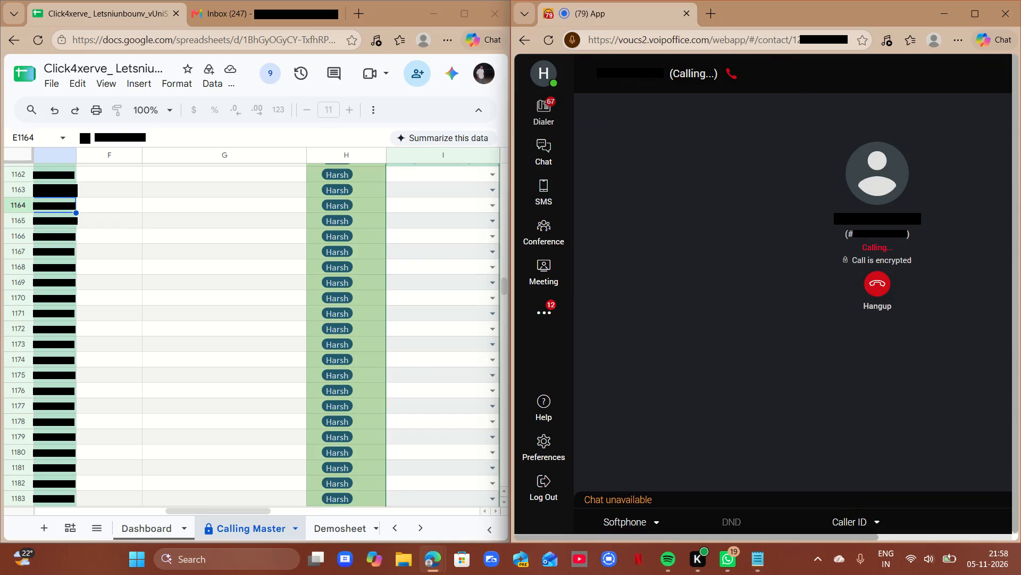
Copy the phone number of the lead in row 1165 of the Calling Master sheet for the following call.
click(46, 223)
key(ctrl+c)
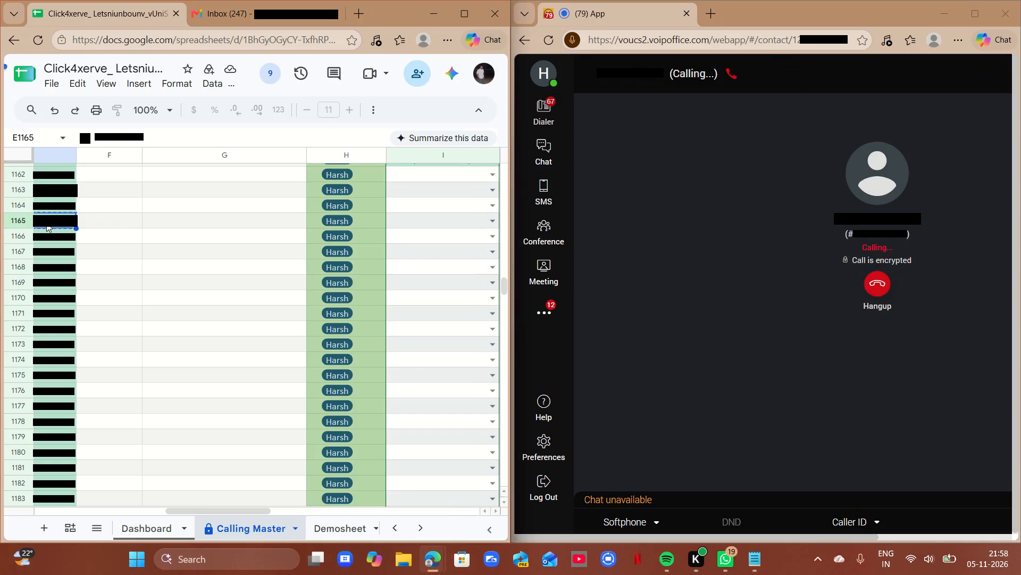
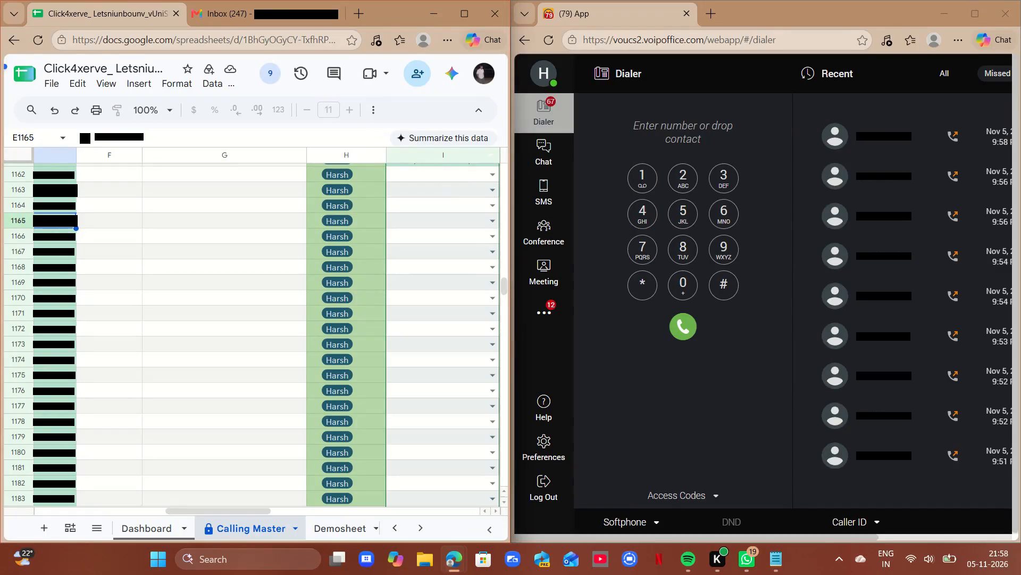
Call the copied phone number of the lead in row 1165 with the VoIP dialer.
click(647, 133)
key(ctrl+v)
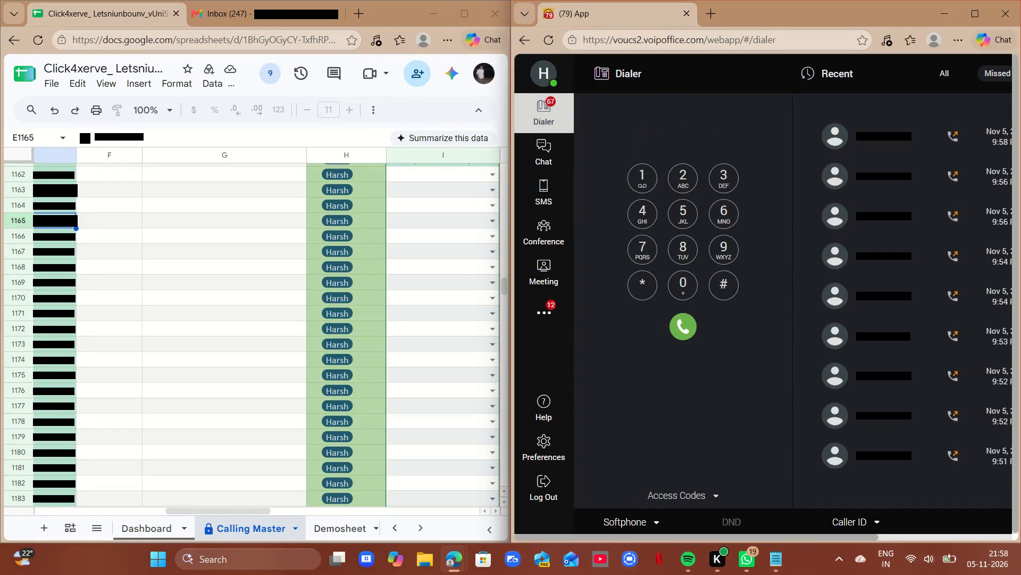
key(Return)
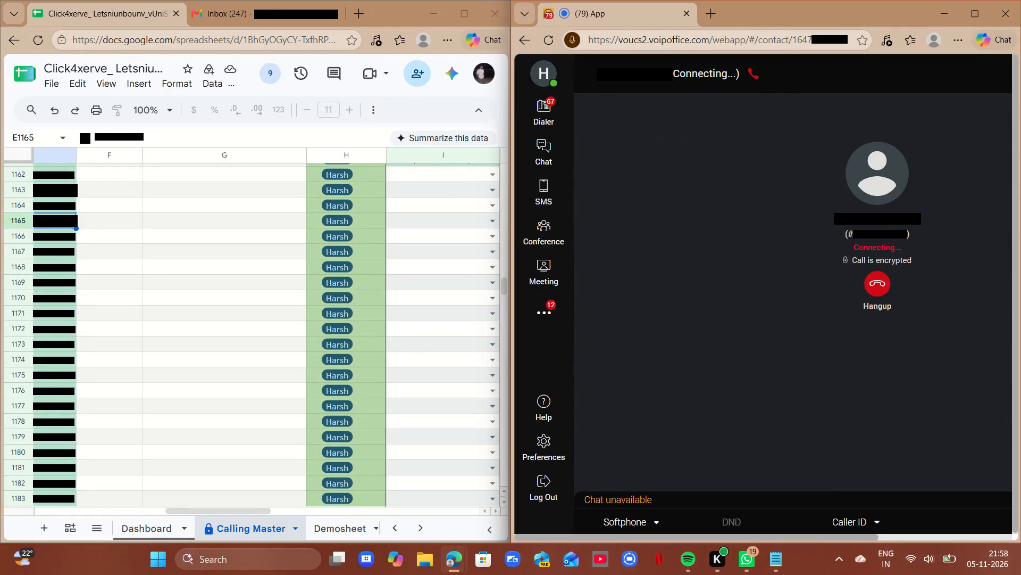
Copy the phone number of the lead in row 1166 of the Calling Master sheet and call it.
click(47, 235)
key(ctrl+c)
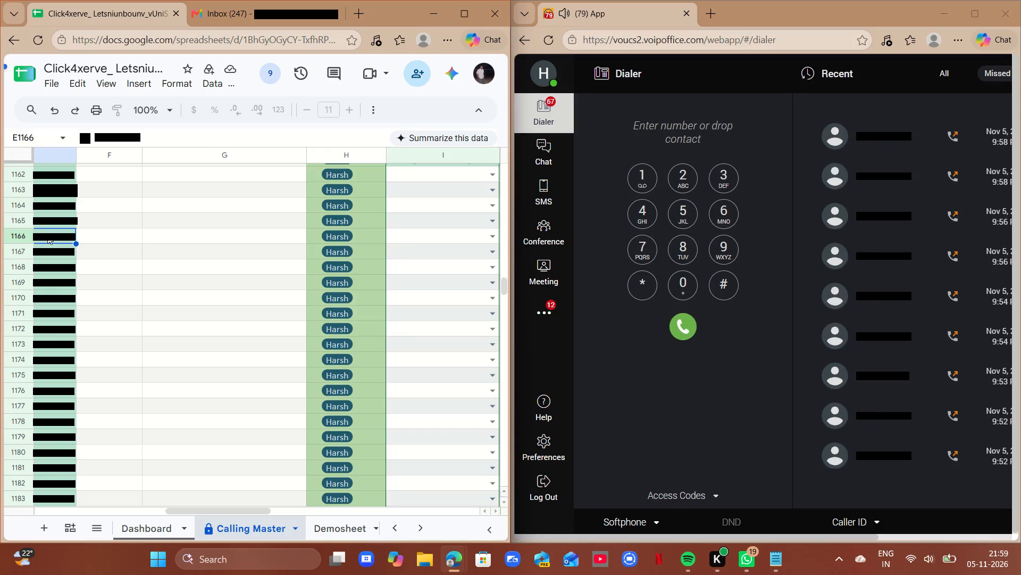
click(664, 123)
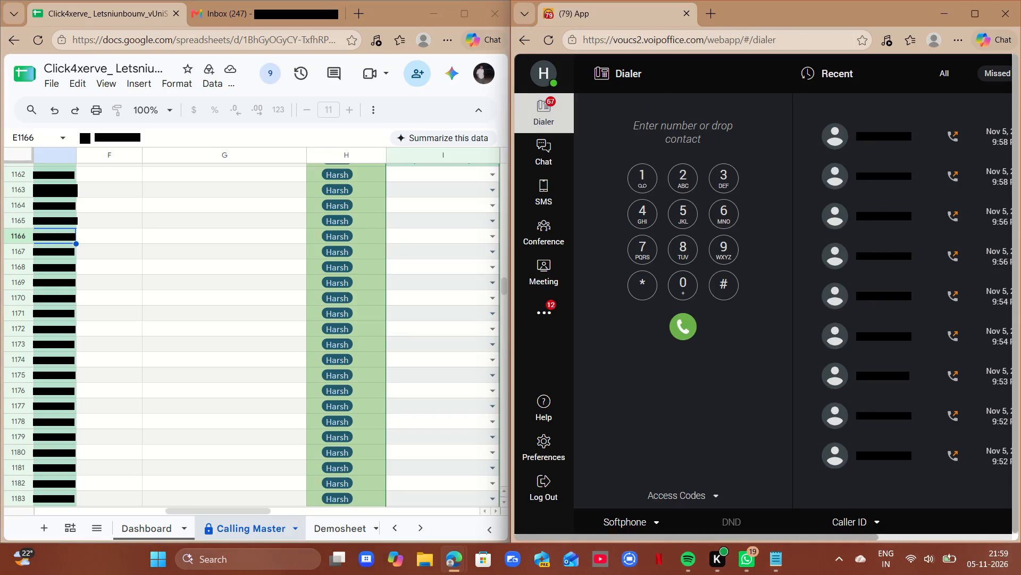
key(ctrl+v)
key(Return)
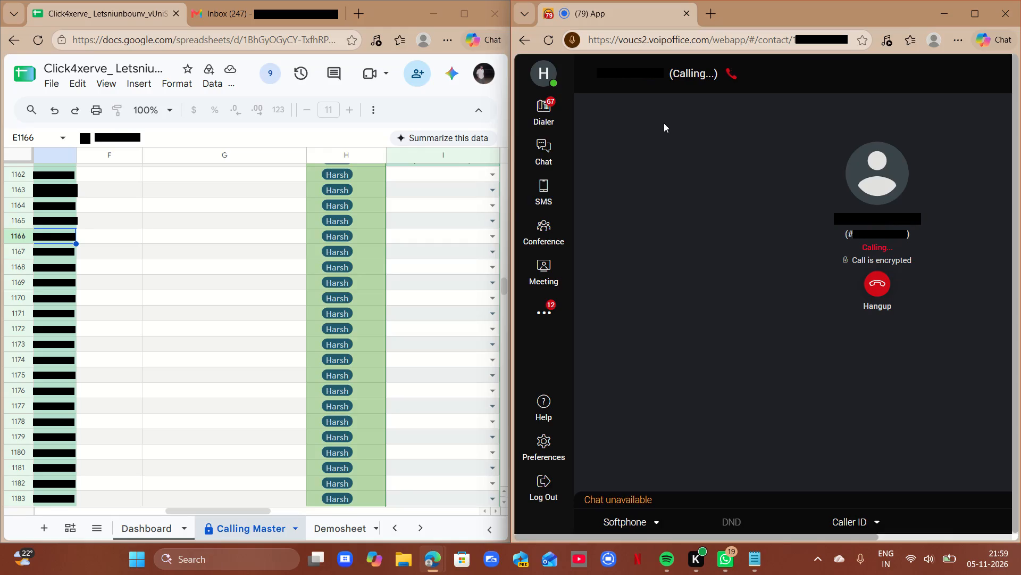
Set the call status of the lead in row 1165 to Hung up/Disconneted.
click(18, 225)
click(417, 219)
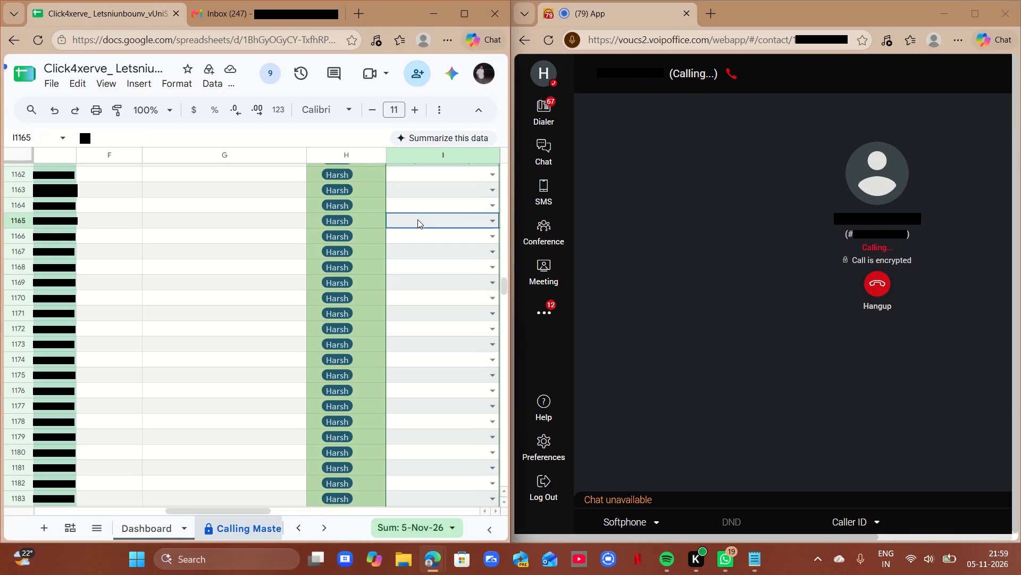
key(h)
key(Up)
key(Return)
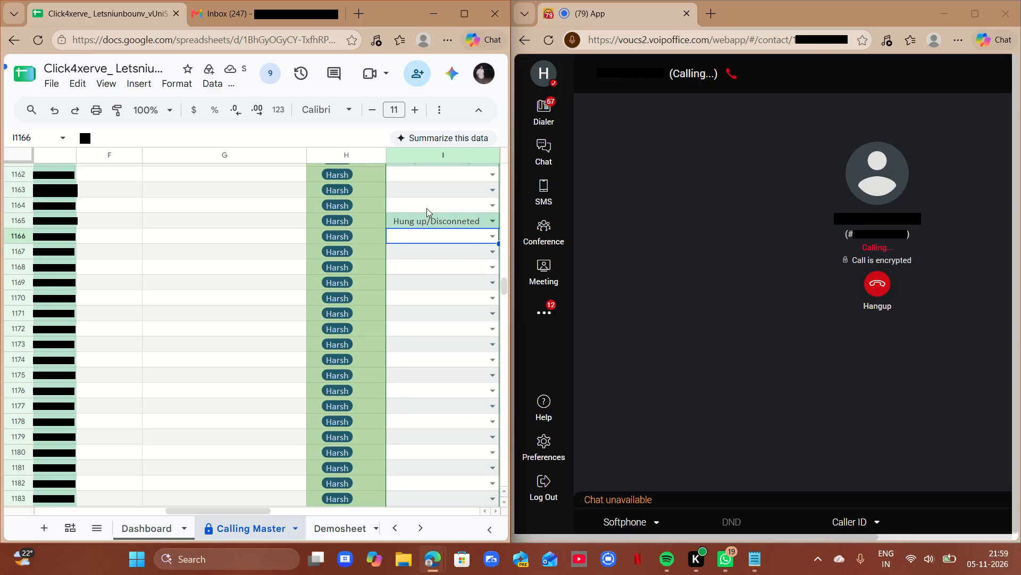
Set the call status of row 1164 to Voicemail and fill it upward through row 1162.
click(426, 207)
key(v)
key(Up)
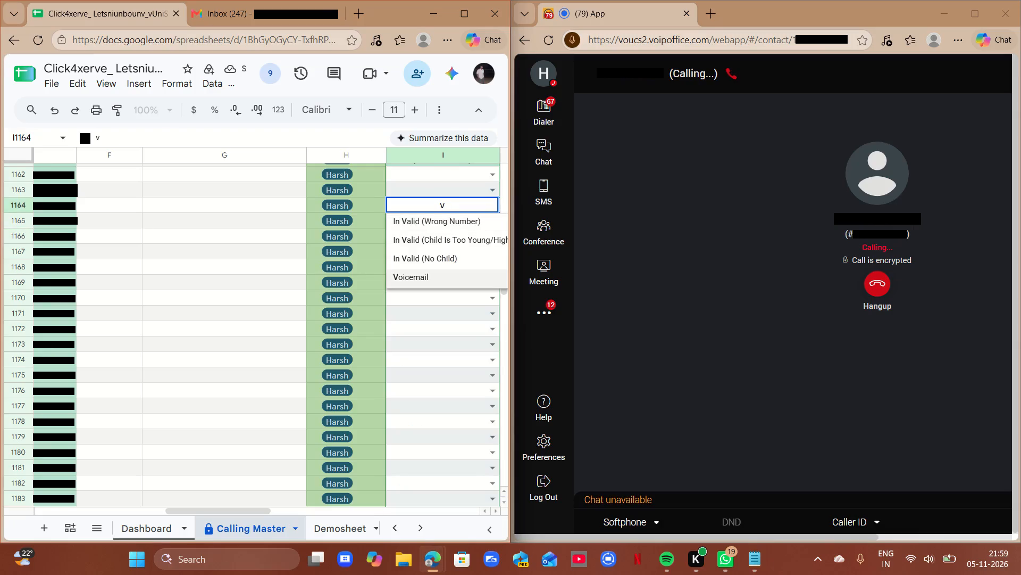
key(Return)
click(432, 206)
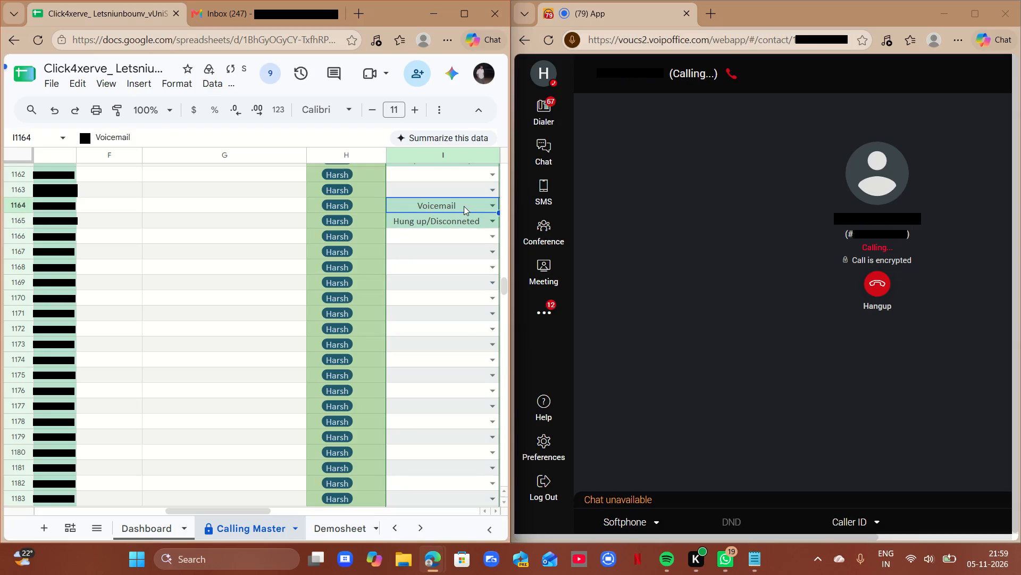
drag(498, 211, 496, 201)
drag(496, 201, 487, 174)
Copy the phone number of the lead in row 1167 of the Calling Master sheet.
scroll(487, 174, down, 1)
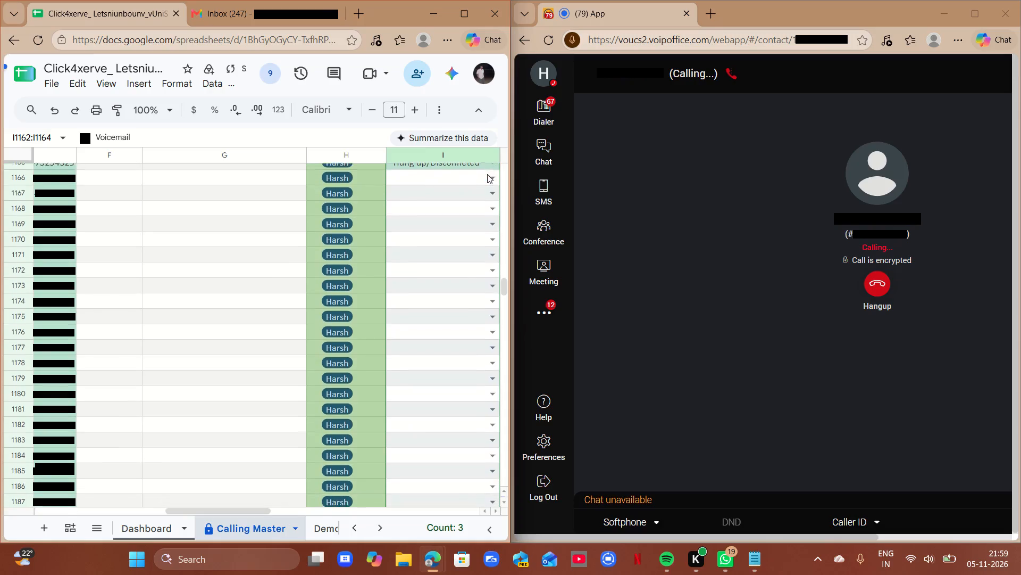
scroll(487, 174, down, 1)
click(67, 193)
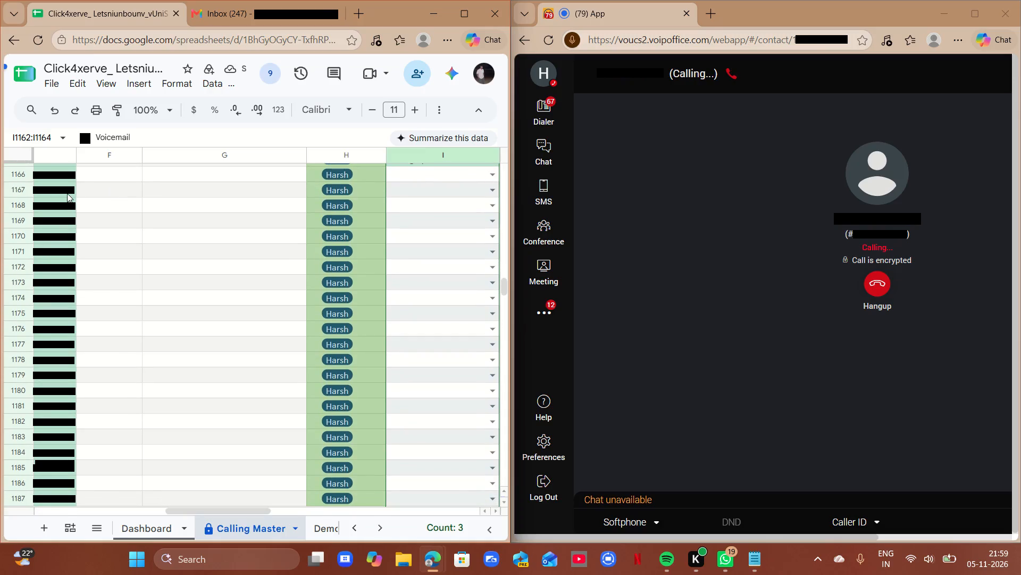
key(ctrl+c)
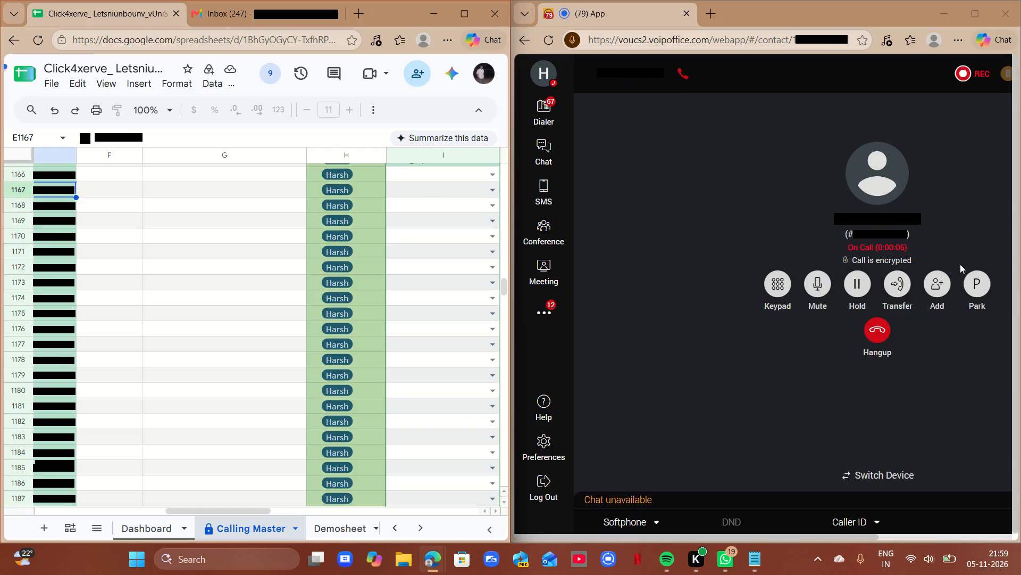
End the current call with the row 1166 lead and call the copied phone number of the lead in row 1167.
click(877, 324)
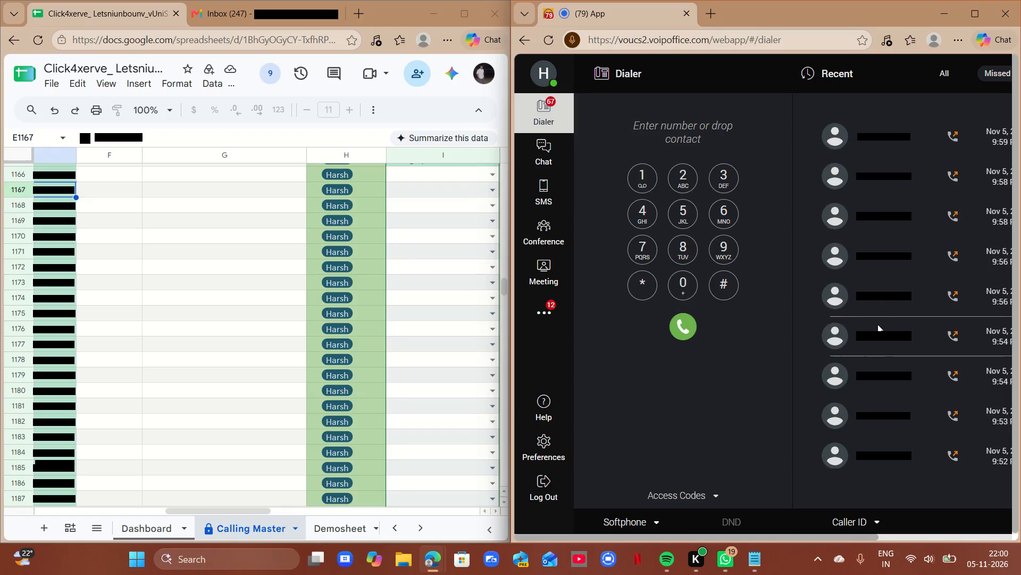
click(709, 147)
key(ctrl+v)
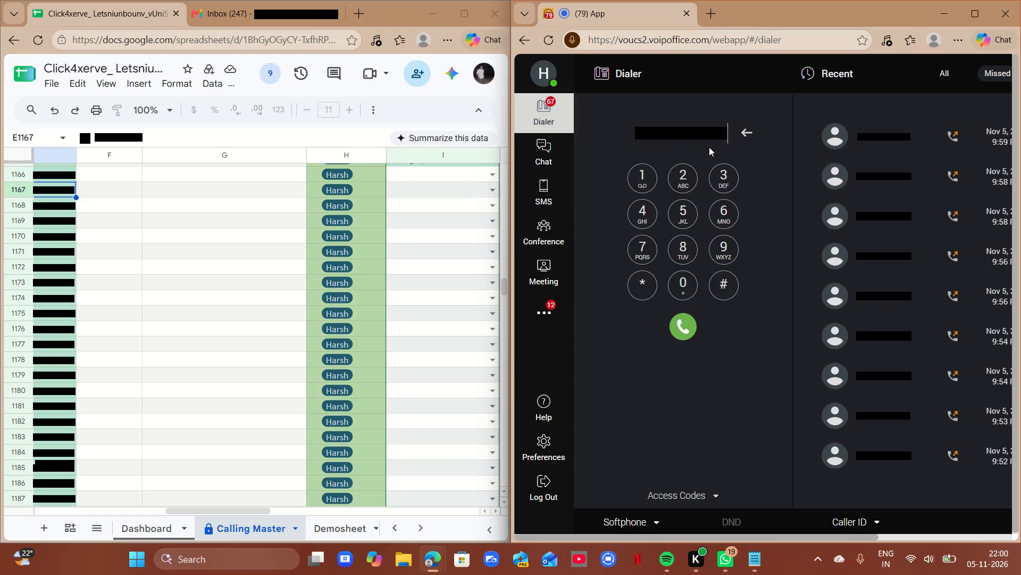
key(Return)
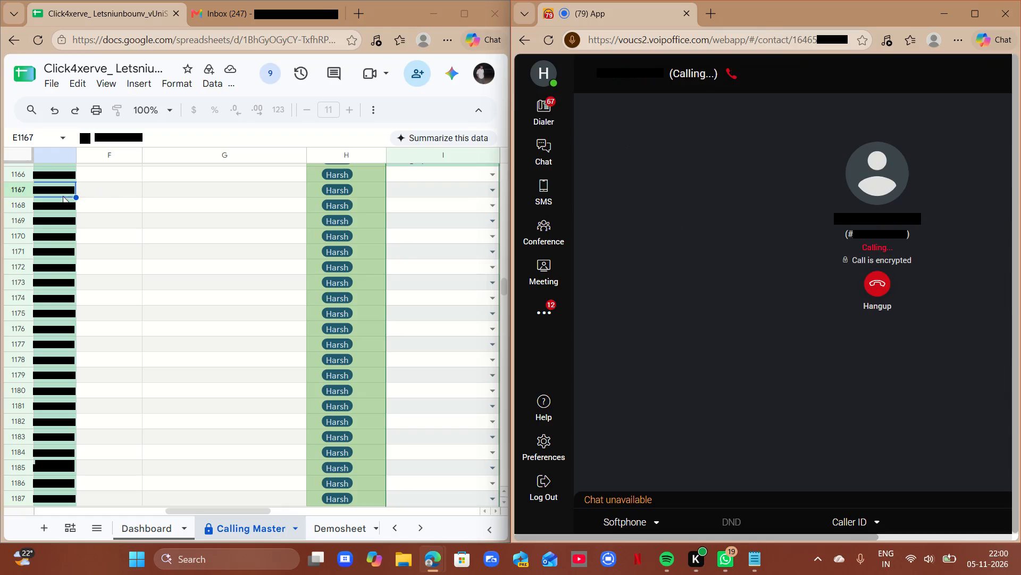
Copy the phone number of the lead in row 1168 of the Calling Master sheet.
click(60, 200)
key(ctrl+c)
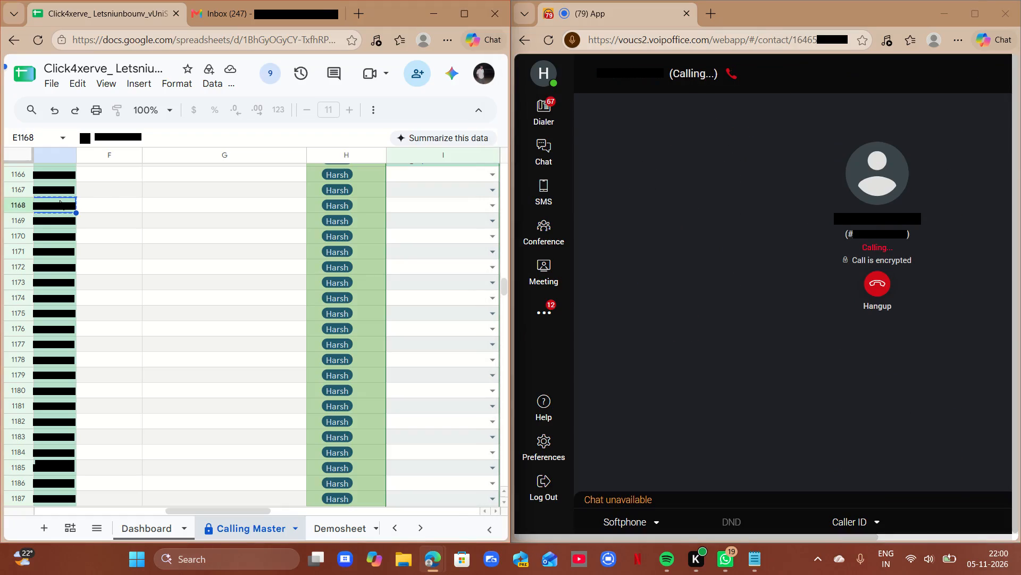
Check the team's calling figures on the Dashboard sheet and return to the Calling Master sheet.
click(147, 522)
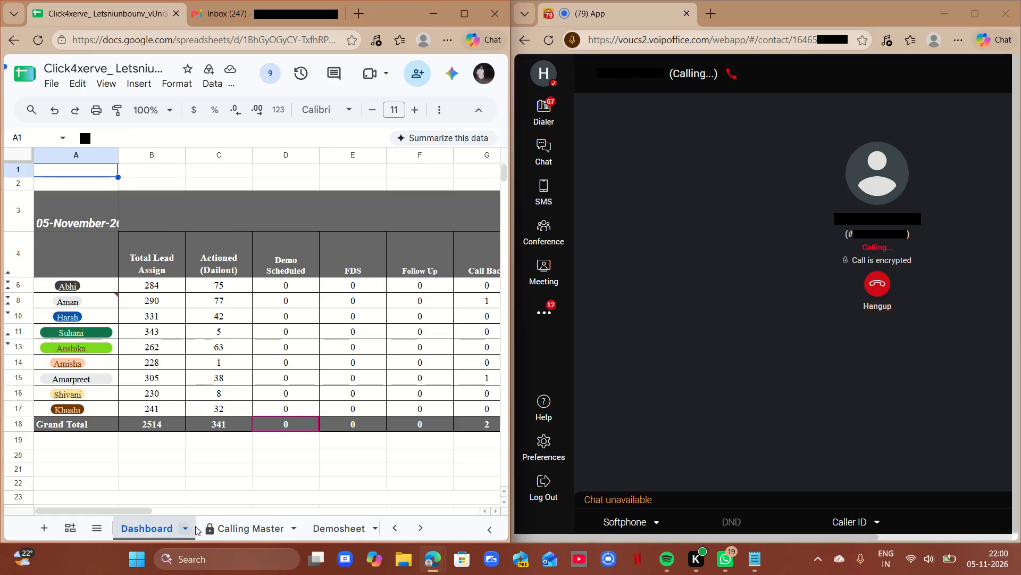
click(235, 527)
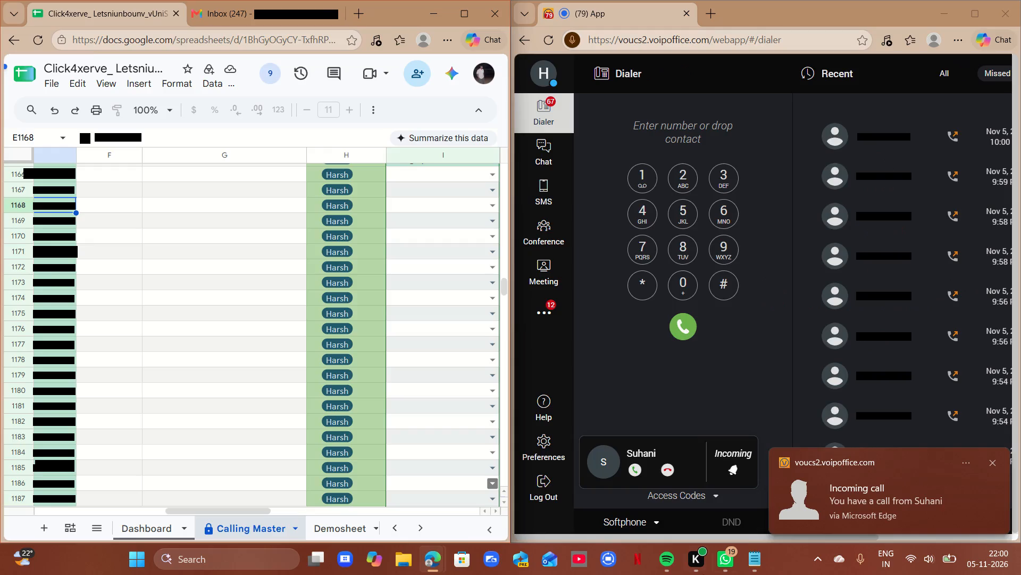
Answer the incoming call from Suhani and hang up once the conversation is over.
click(635, 470)
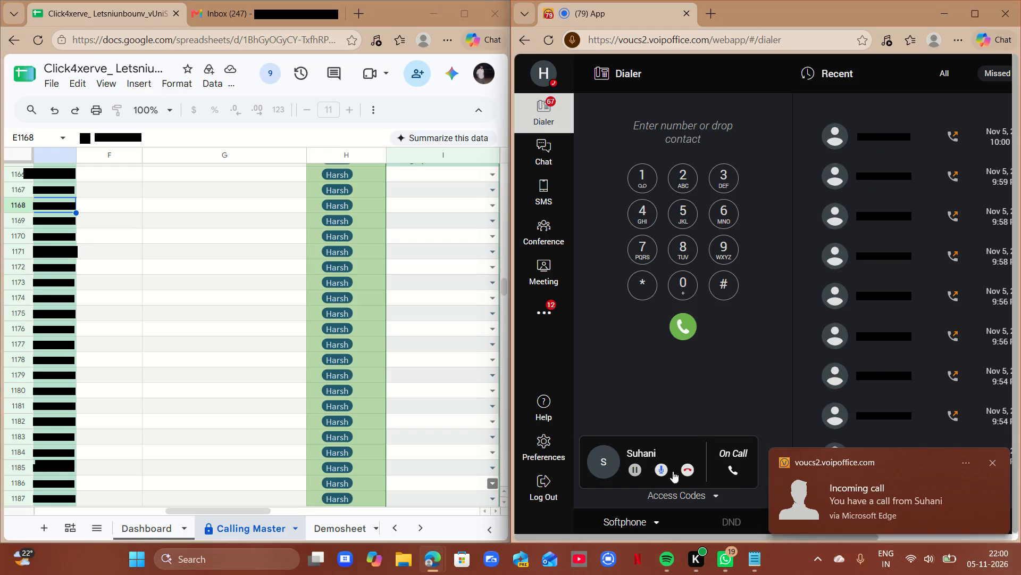
click(716, 474)
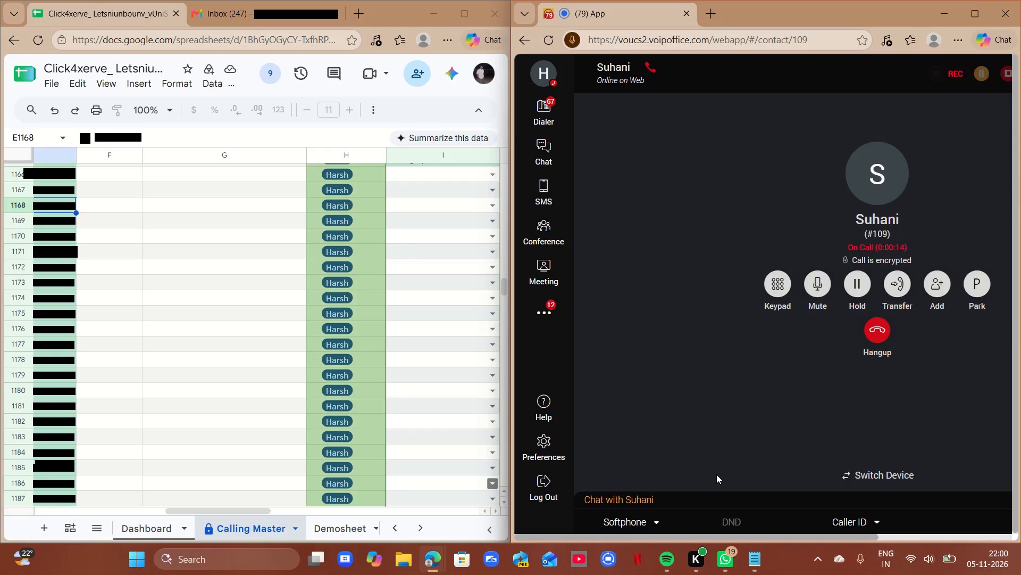
click(886, 332)
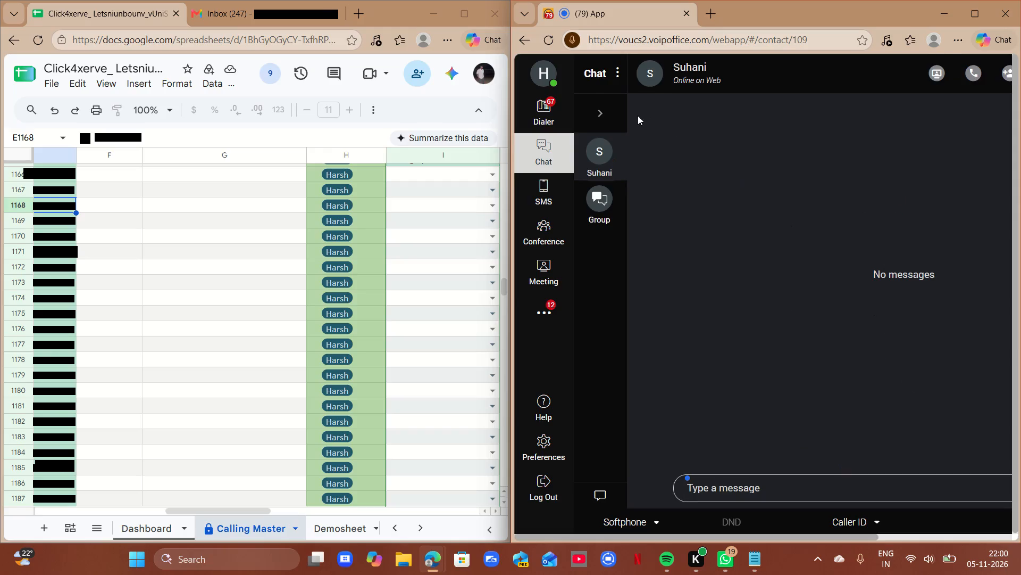
Return to the dialer and call the copied phone number of the lead in row 1168.
click(538, 103)
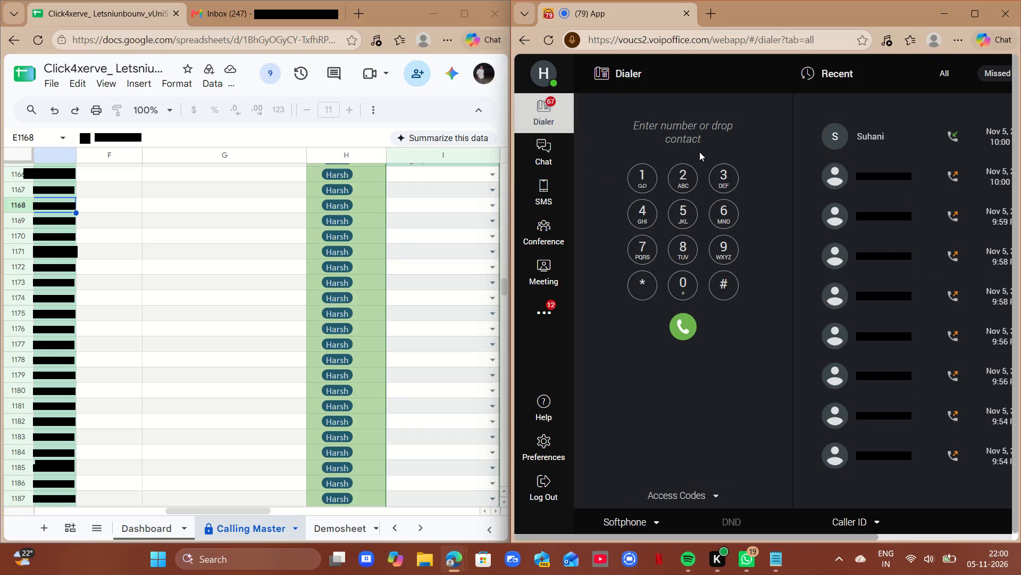
click(699, 152)
key(ctrl+v)
key(Return)
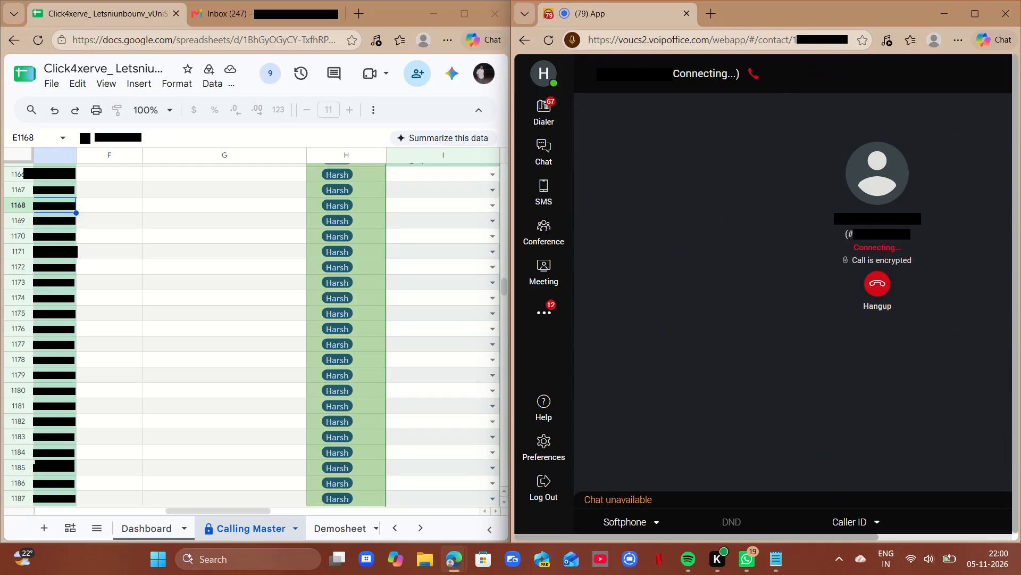
Set the call status of the lead in row 1167 to Hung up/Disconneted.
click(415, 191)
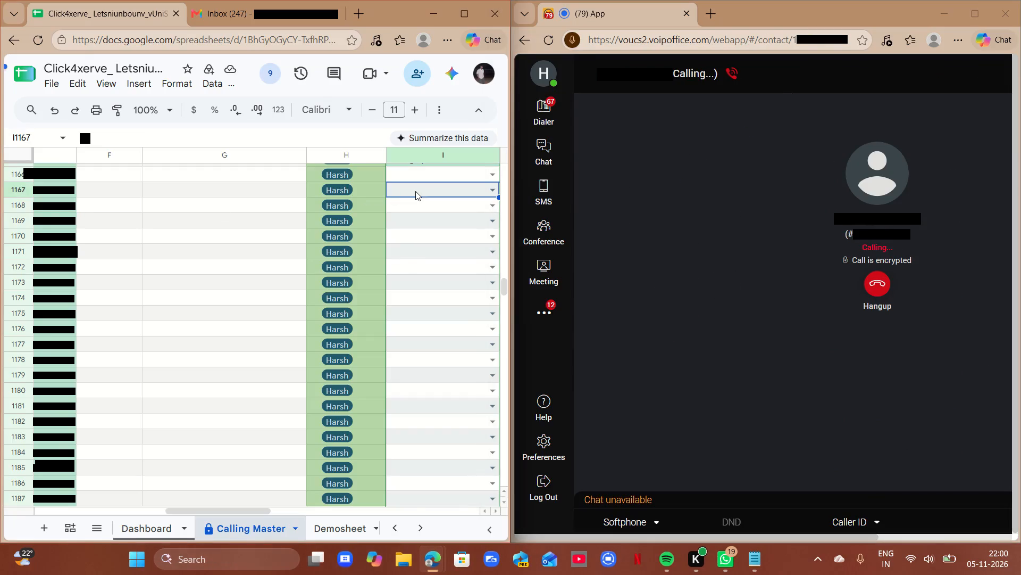
key(h)
key(Up)
key(Return)
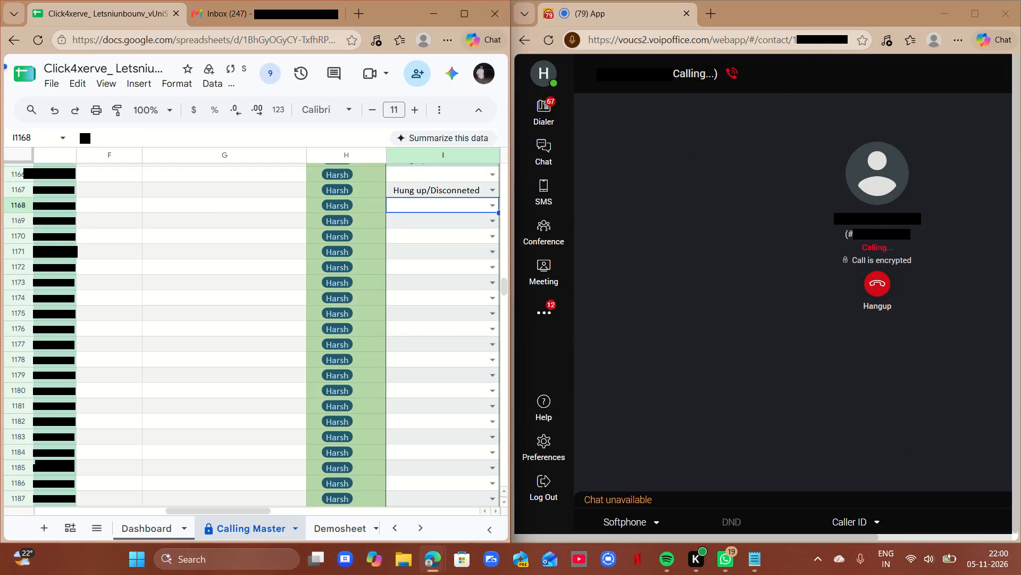
Set the call status of the lead in row 1166 to RNR.
click(431, 178)
key(r)
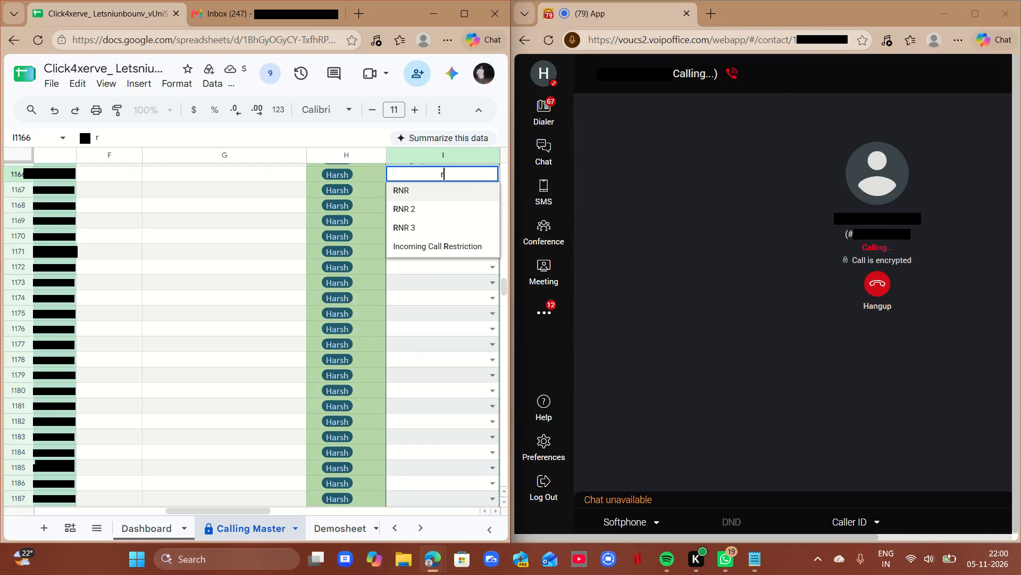
key(Return)
Copy the phone number of the lead in row 1169 of the Calling Master sheet.
scroll(431, 178, down, 1)
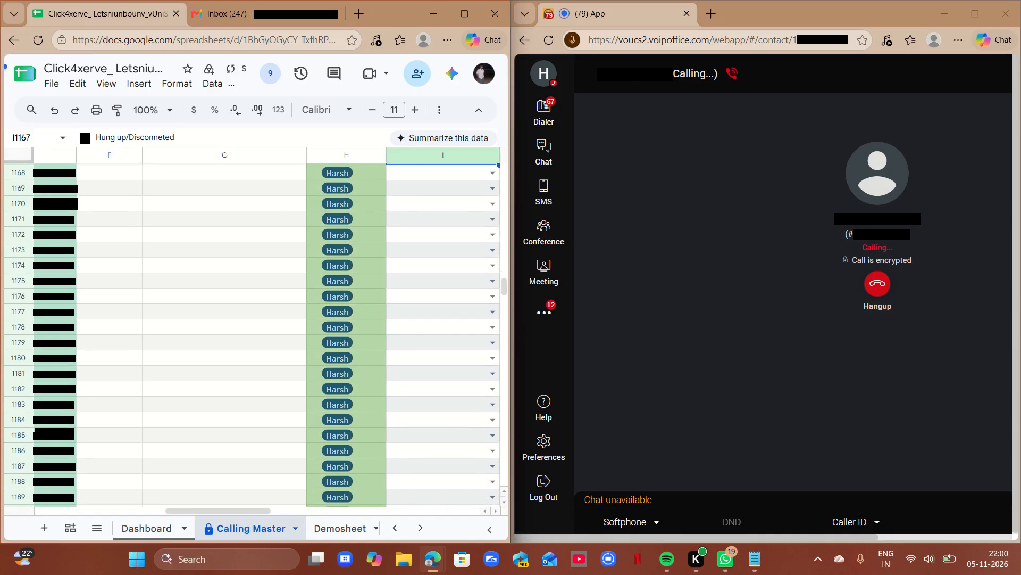
click(71, 187)
key(ctrl+c)
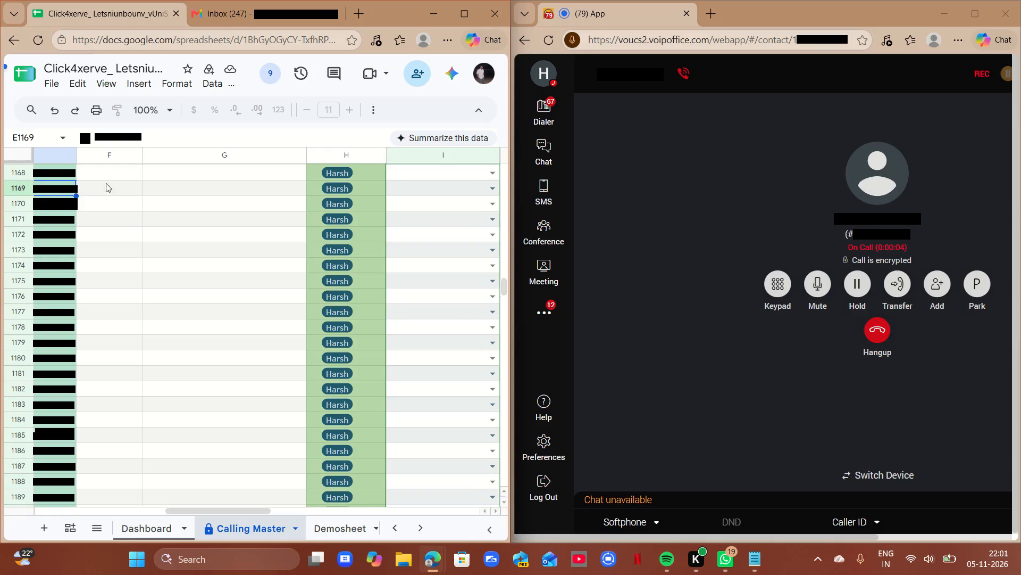
End the current call with the row 1168 lead and call the copied phone number of the lead in row 1169.
click(880, 332)
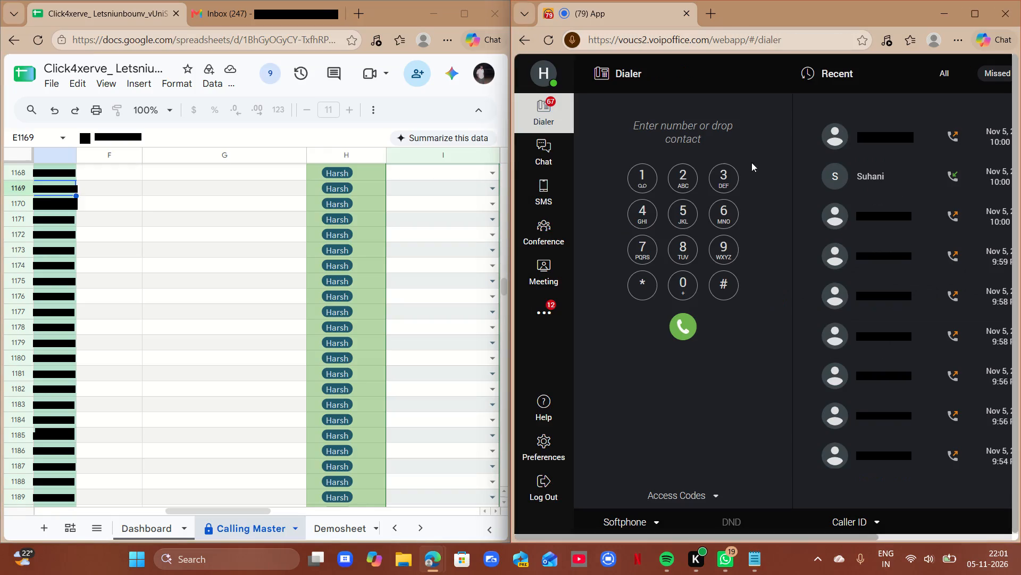
click(696, 138)
key(ctrl+v)
key(Return)
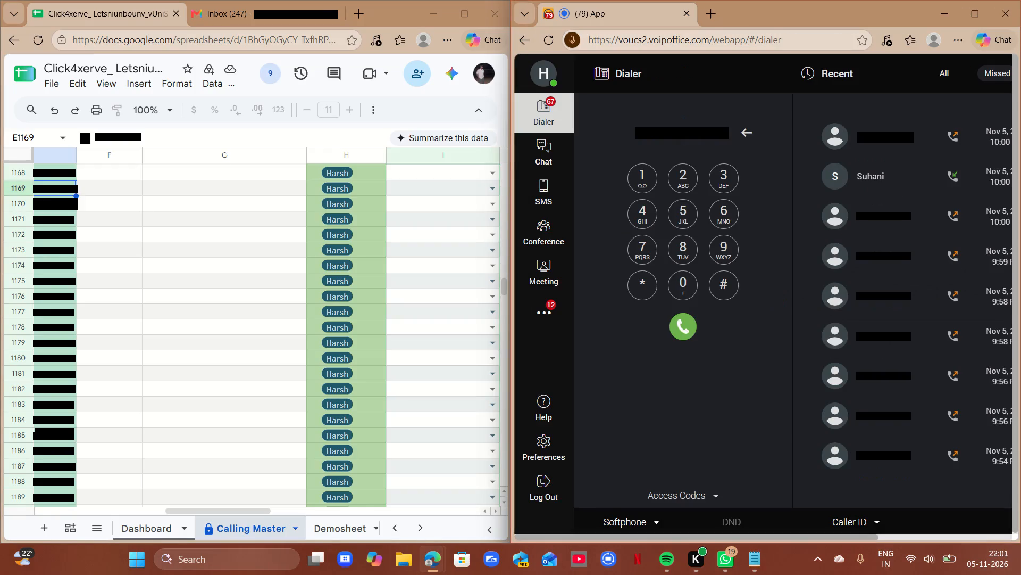
Copy the phone number of the lead in row 1170 of the Calling Master sheet.
click(68, 209)
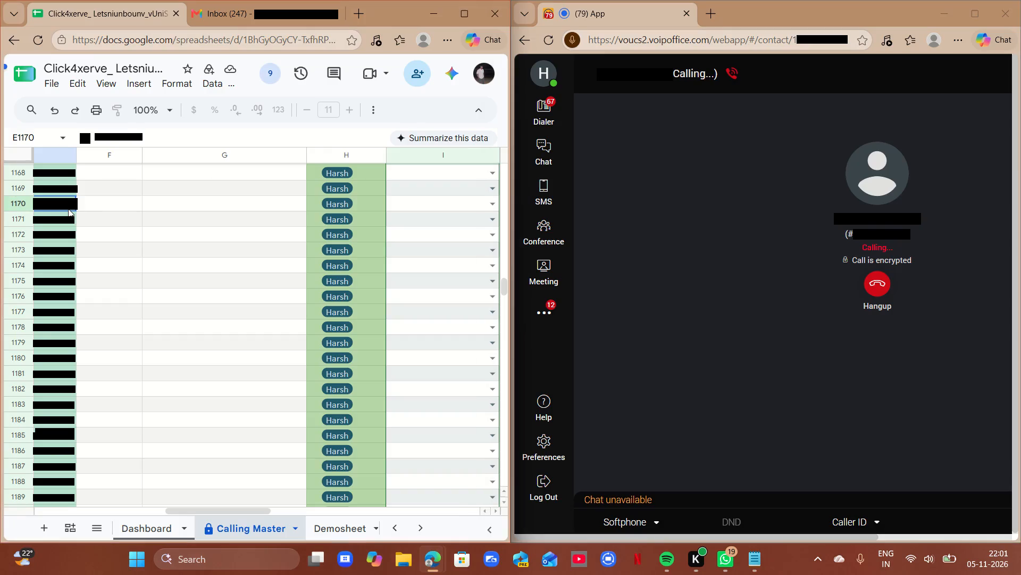
key(ctrl+c)
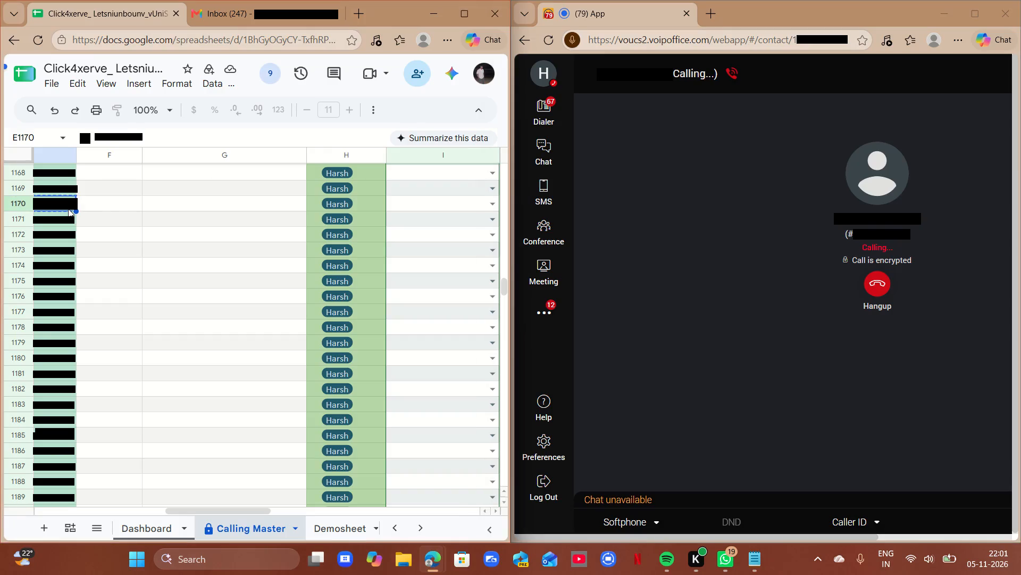
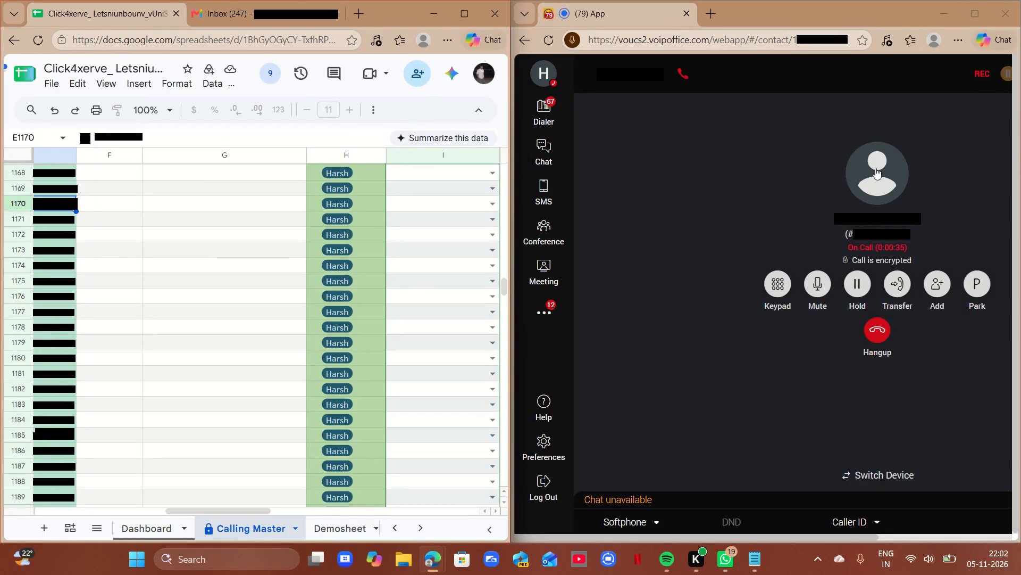
End the current call with the row 1169 lead and call the copied phone number of the lead in row 1170.
click(869, 331)
click(665, 143)
key(ctrl+v)
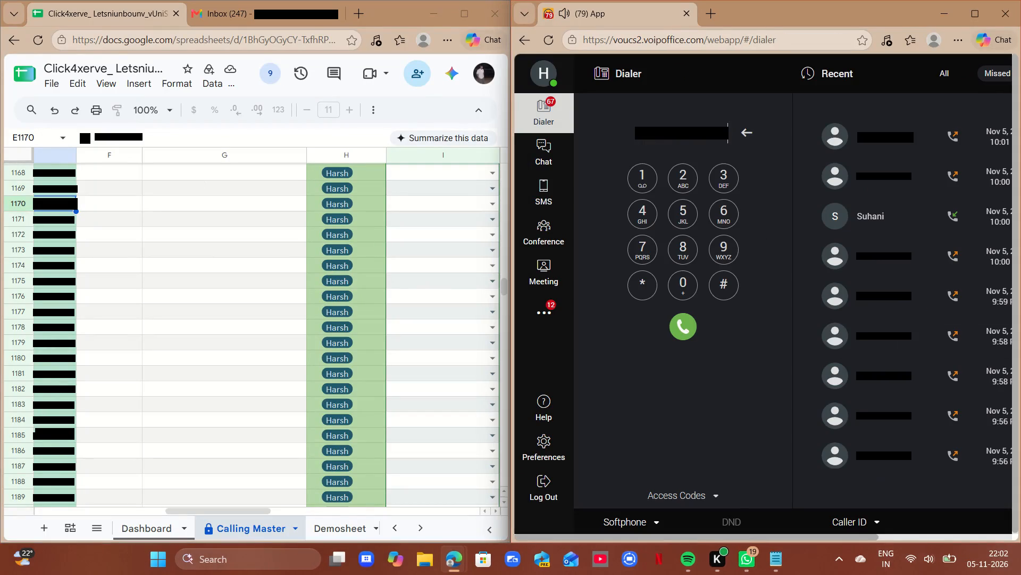
key(Return)
Set the call status of the lead in row 1169 to Ni (Not Intersted).
click(395, 188)
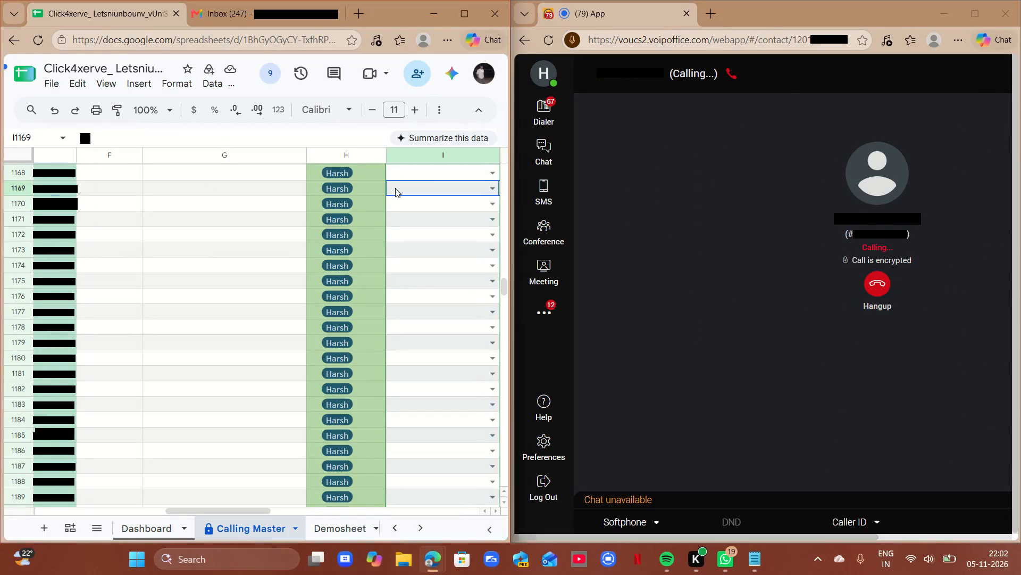
key(n)
key(Return)
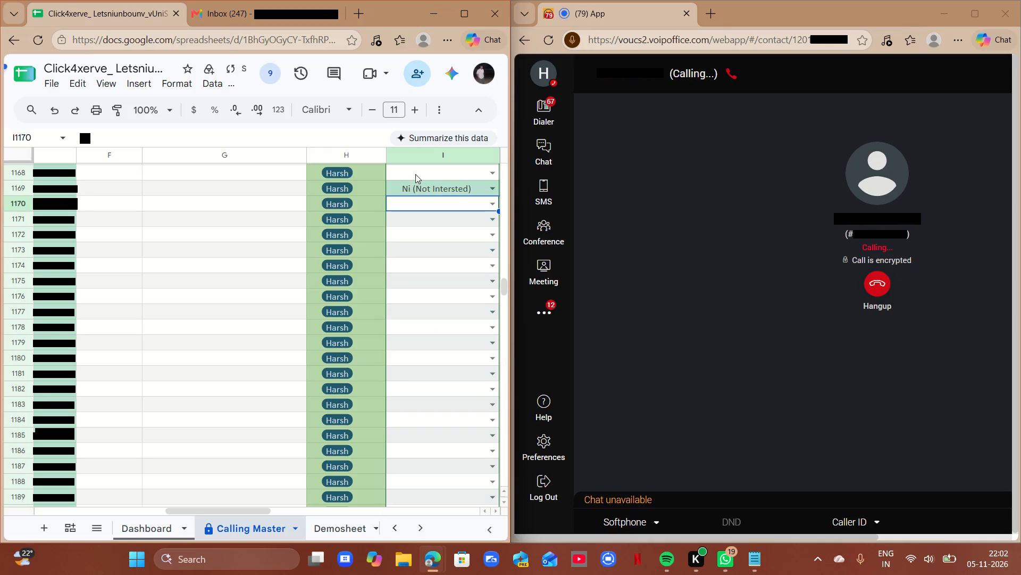
Set the call status of the lead in row 1168 to RNR.
click(416, 174)
key(r)
key(Return)
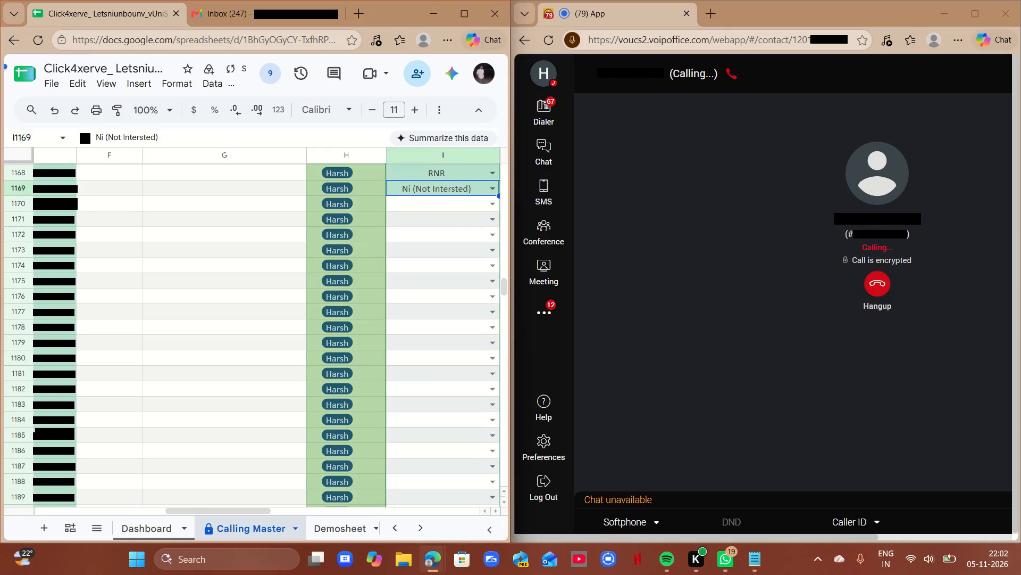
Copy the phone number of the lead in row 1171 of the Calling Master sheet.
scroll(416, 174, down, 1)
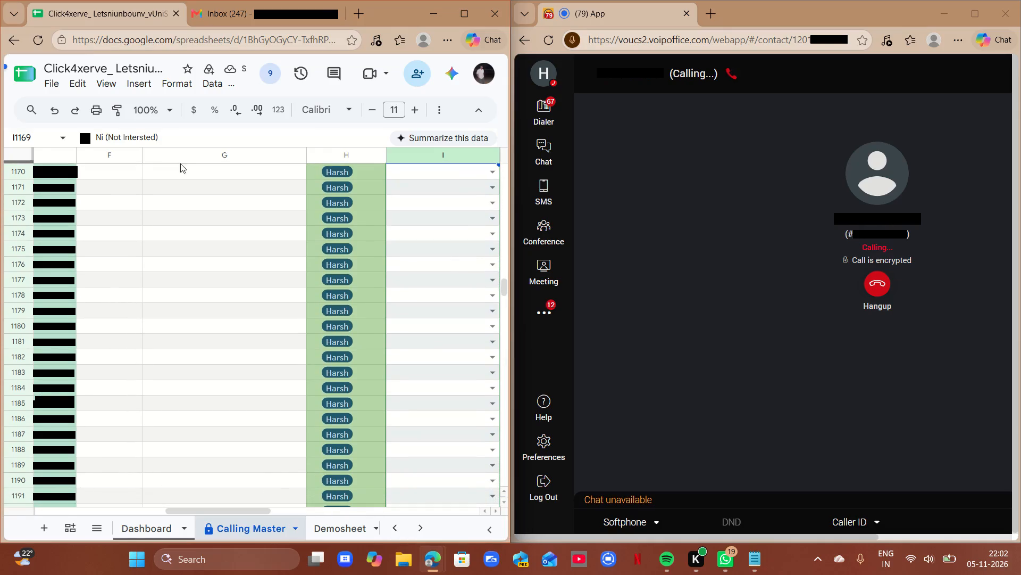
click(58, 186)
key(ctrl+c)
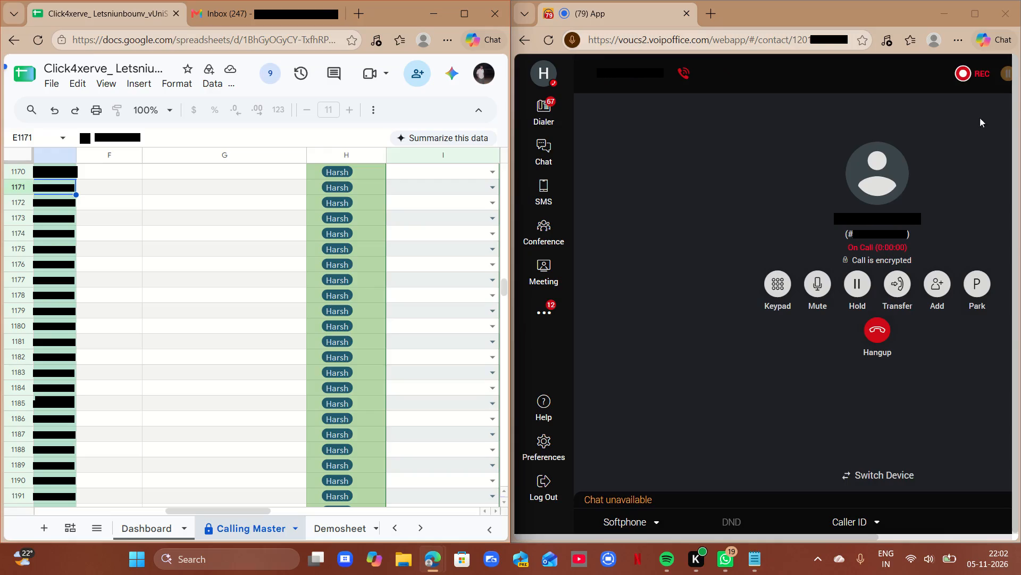
Check the agents' lead and dial-out summary on the Dashboard sheet and return to the Calling Master sheet.
click(151, 531)
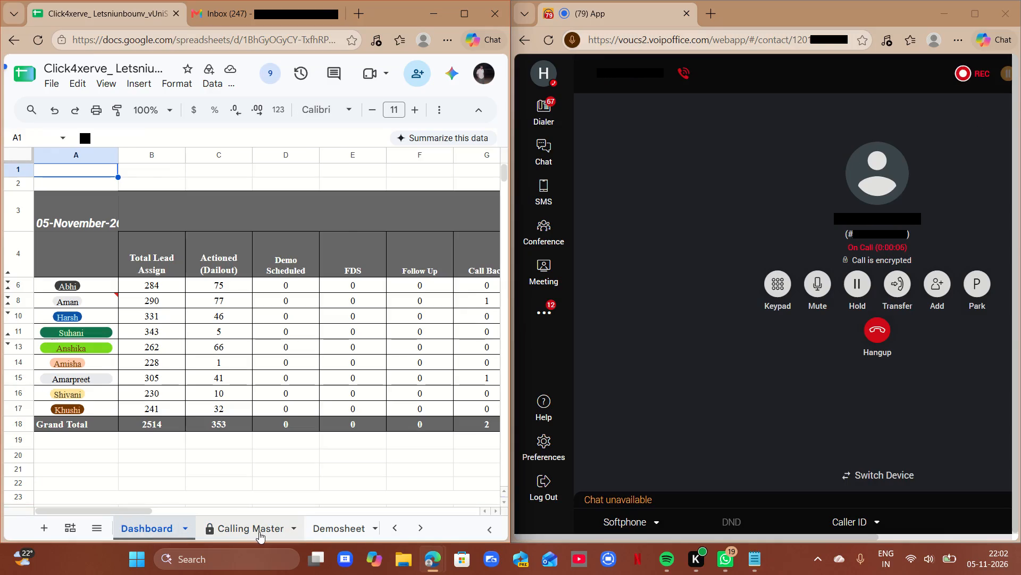
click(259, 532)
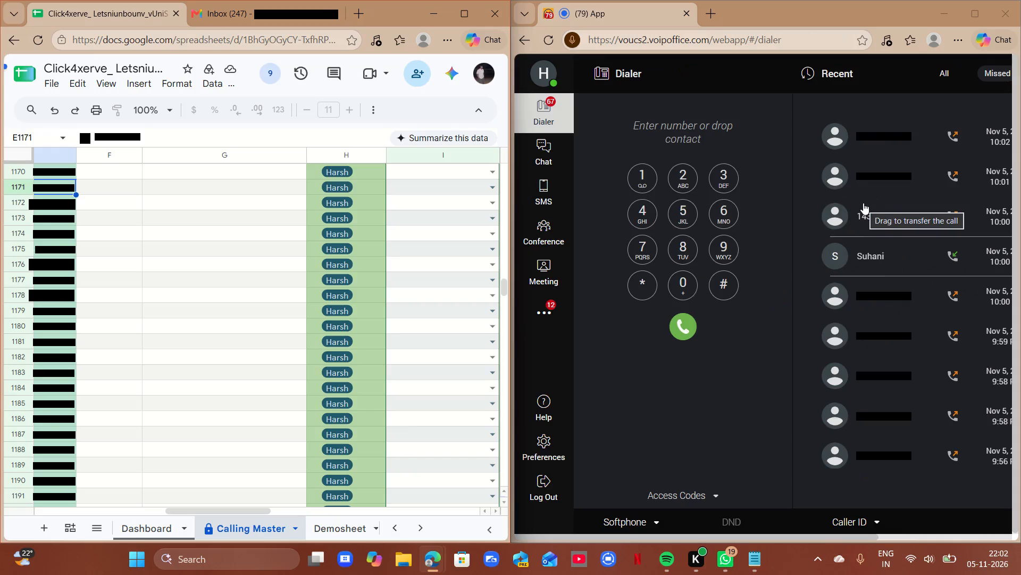
Call the copied phone number of the lead in row 1171 through the VoIP dialer.
click(694, 130)
key(ctrl+v)
key(Return)
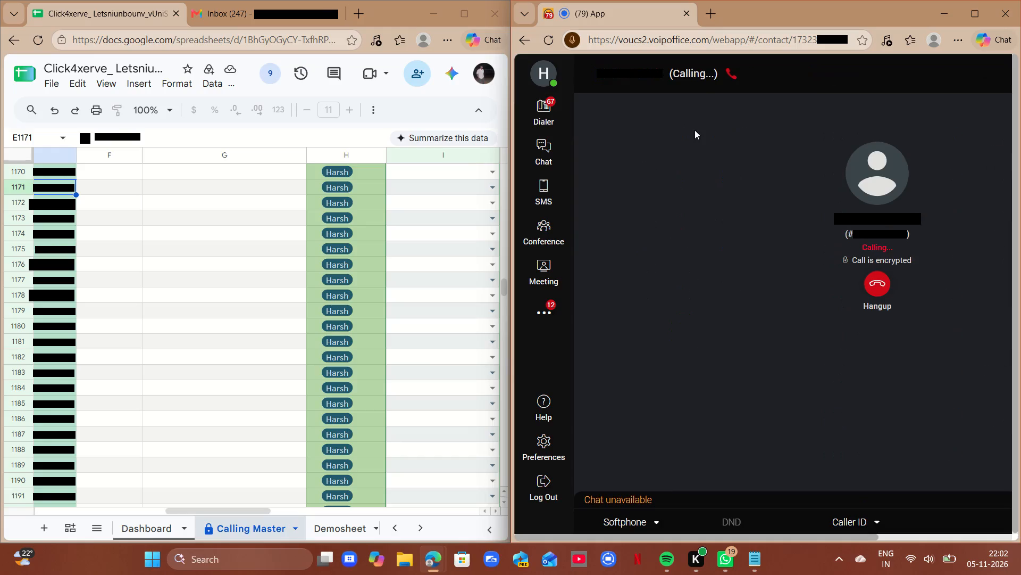
Set the call status of the lead in row 1170 to Ni (Not Intersted).
click(451, 175)
key(n)
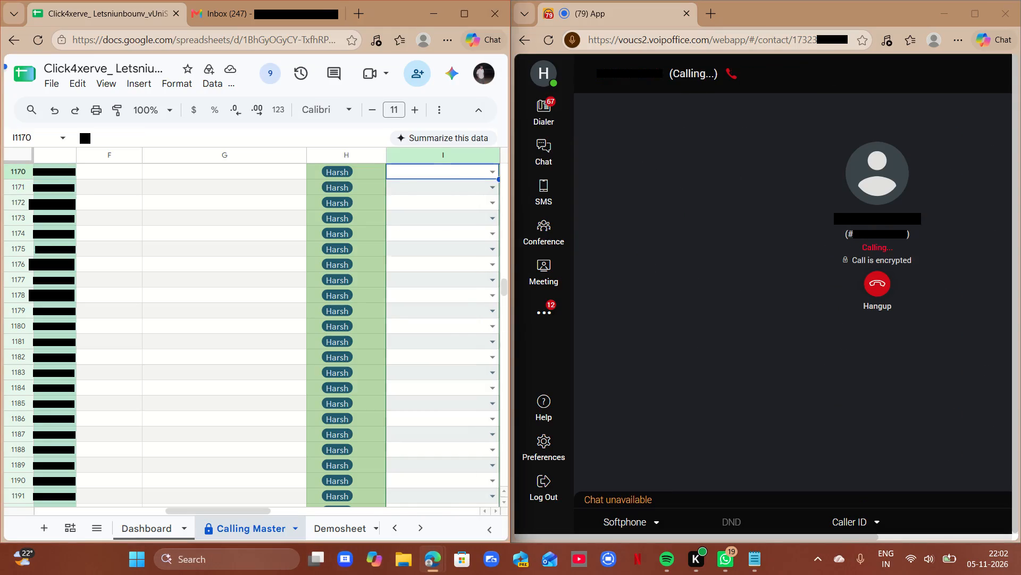
key(Return)
Copy the phone number of the lead in row 1172 of the Calling Master sheet.
scroll(451, 175, down, 1)
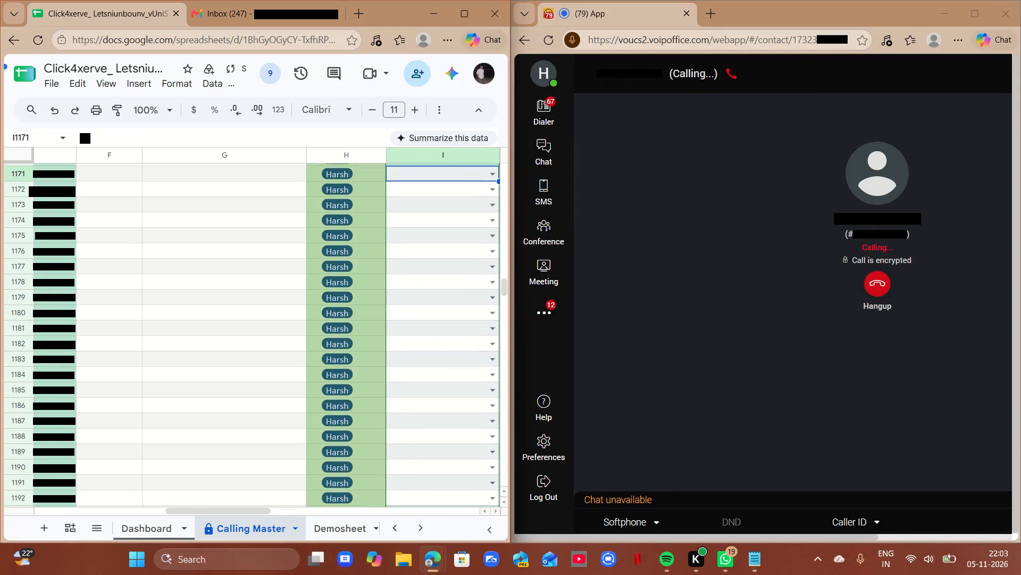
scroll(451, 175, down, 1)
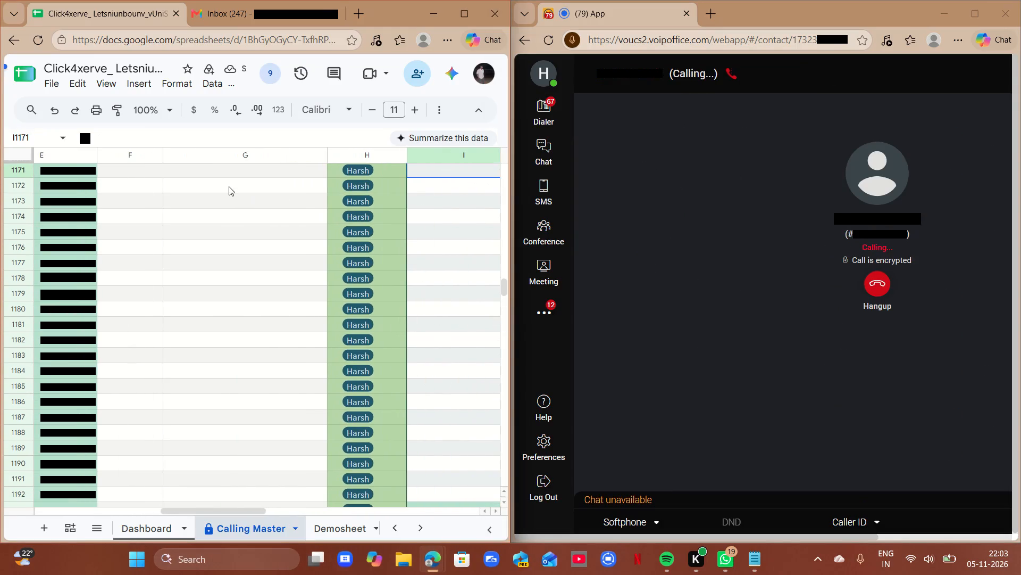
click(81, 184)
key(ctrl+c)
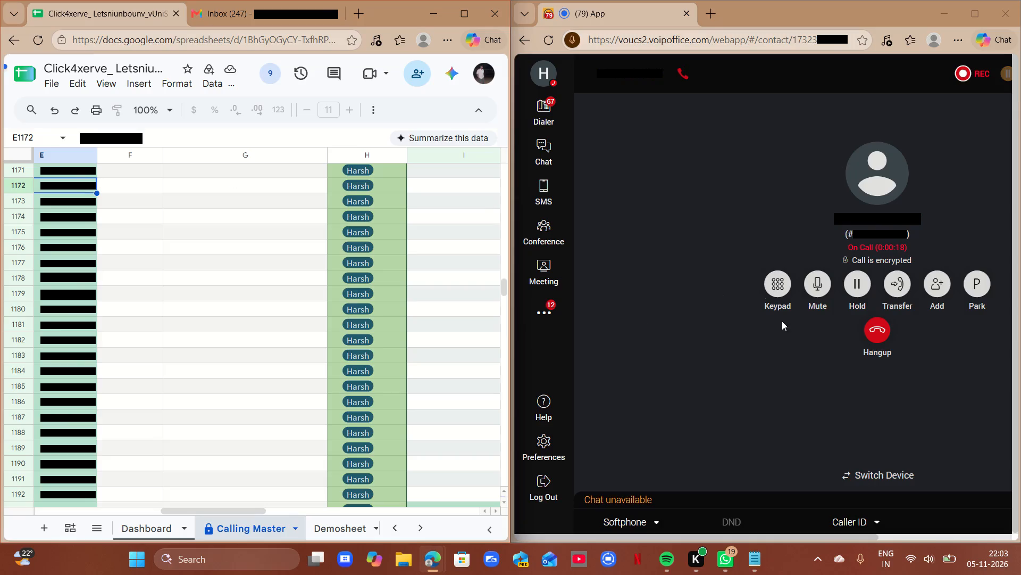
End the current call with the row 1171 lead and call the copied phone number of the lead in row 1172.
click(865, 329)
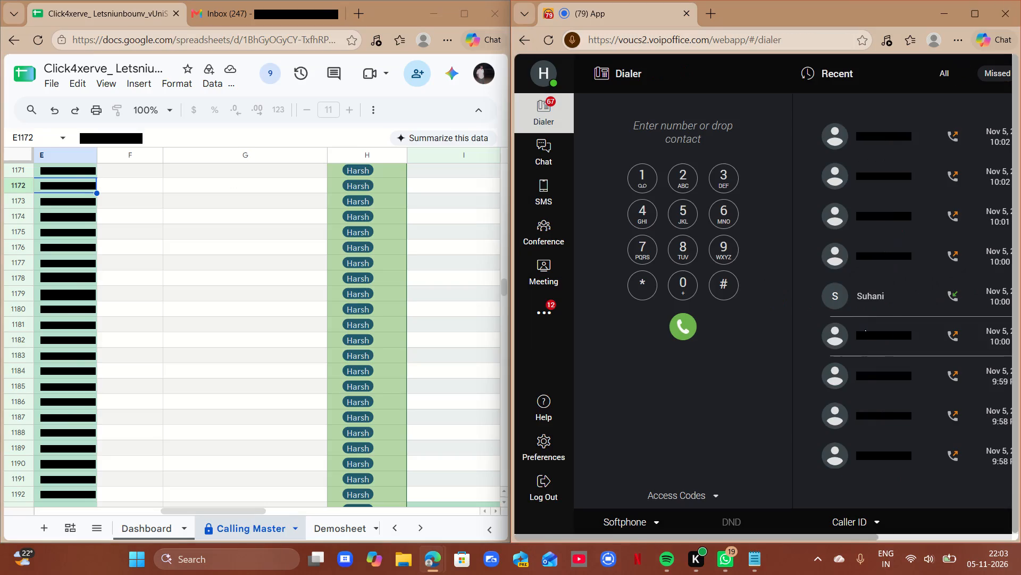
click(648, 128)
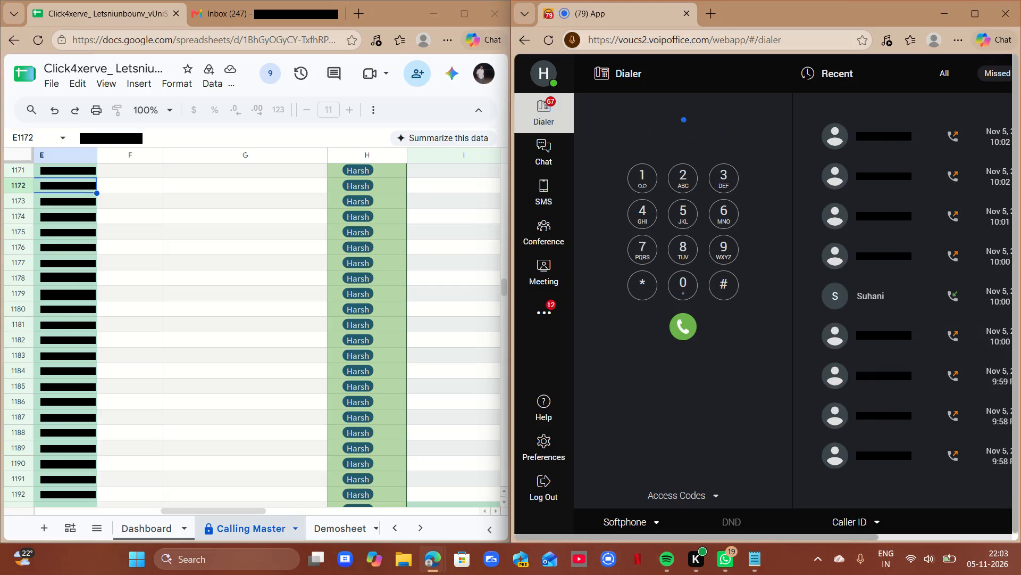
key(ctrl+v)
key(Return)
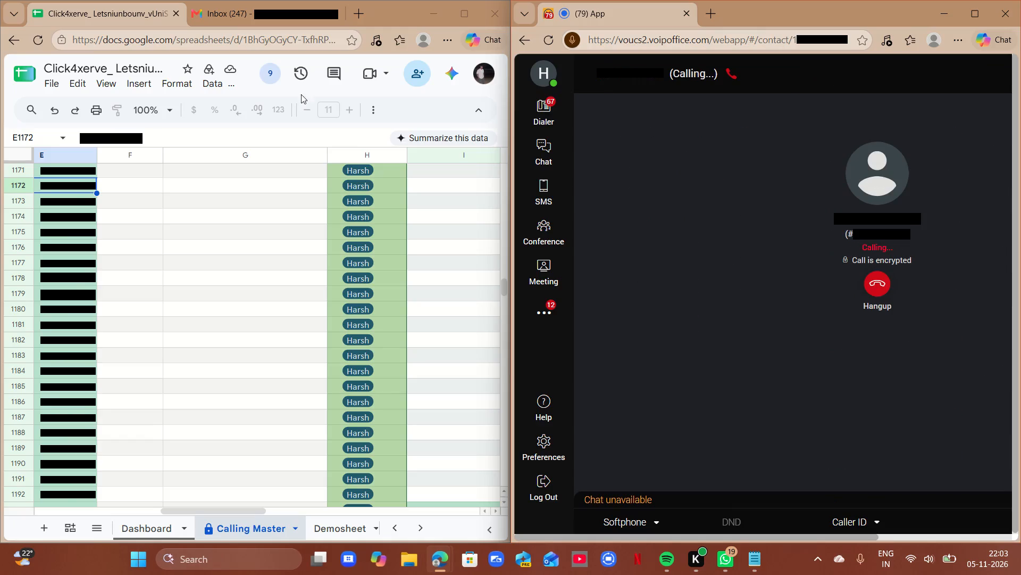
Copy the phone number of the lead in row 1173 of the Calling Master sheet.
click(63, 204)
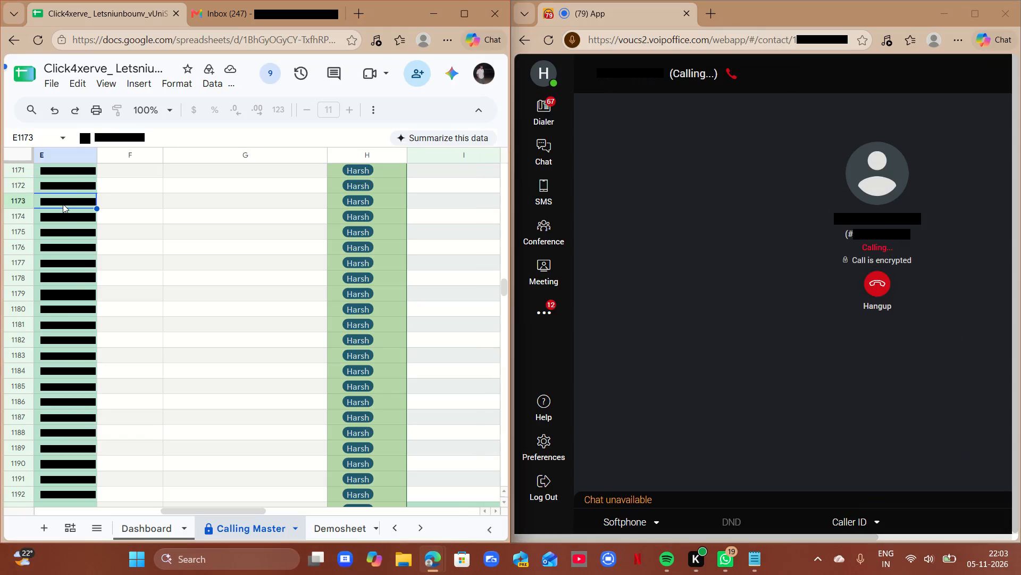
key(ctrl+c)
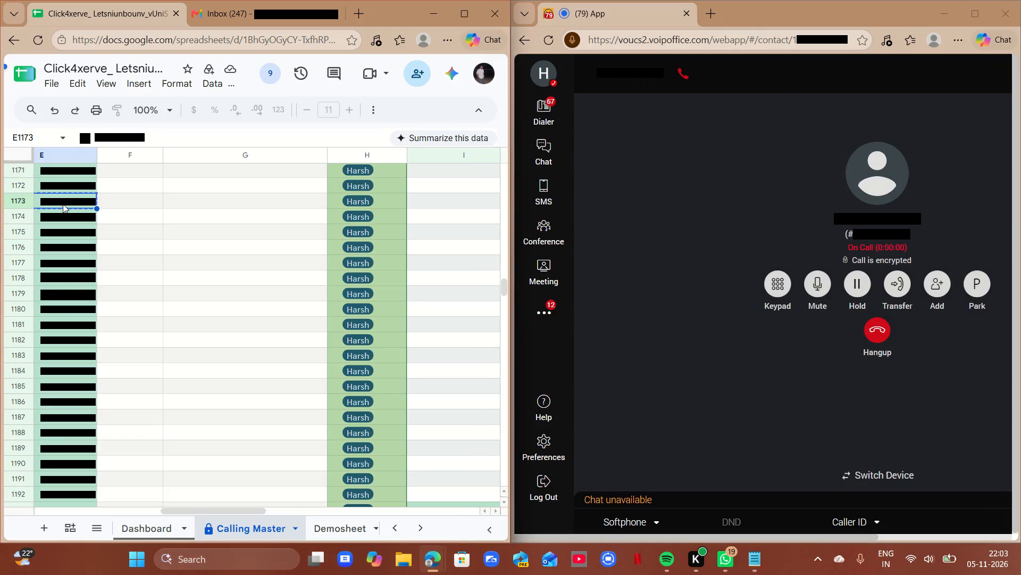
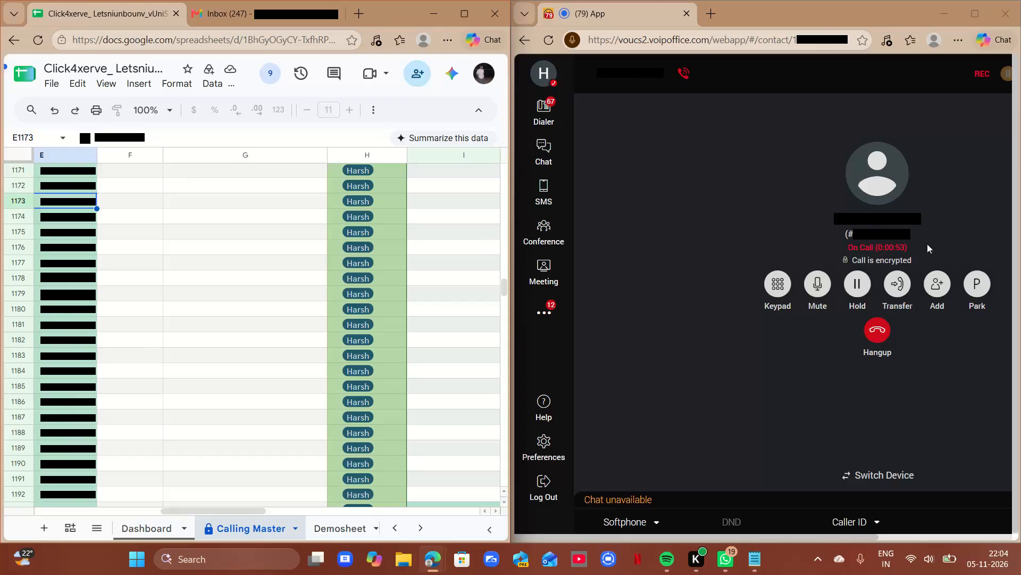
End the current call with the row 1172 lead and call the copied phone number of the lead in row 1173.
click(877, 331)
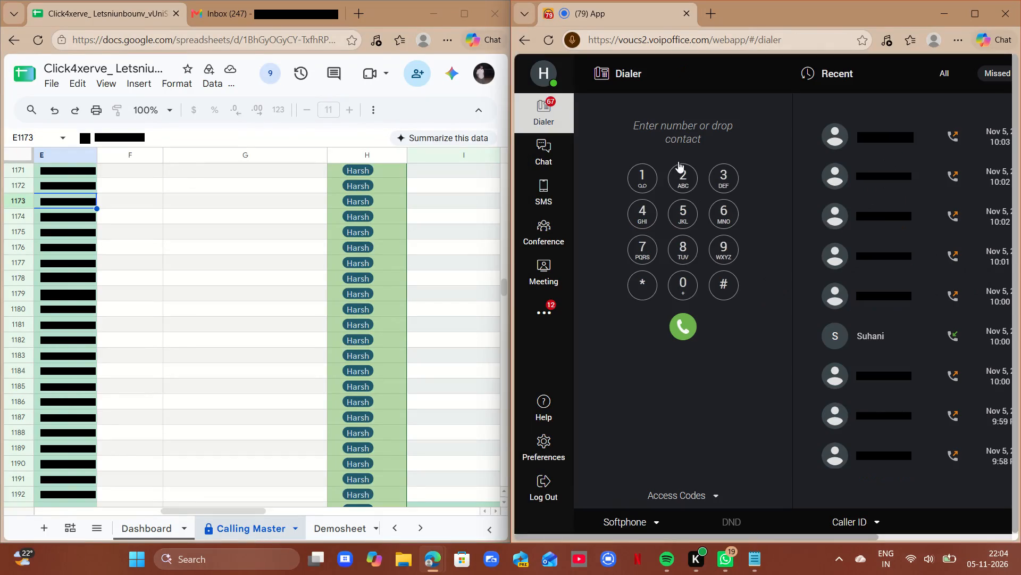
click(672, 142)
key(ctrl+v)
key(Return)
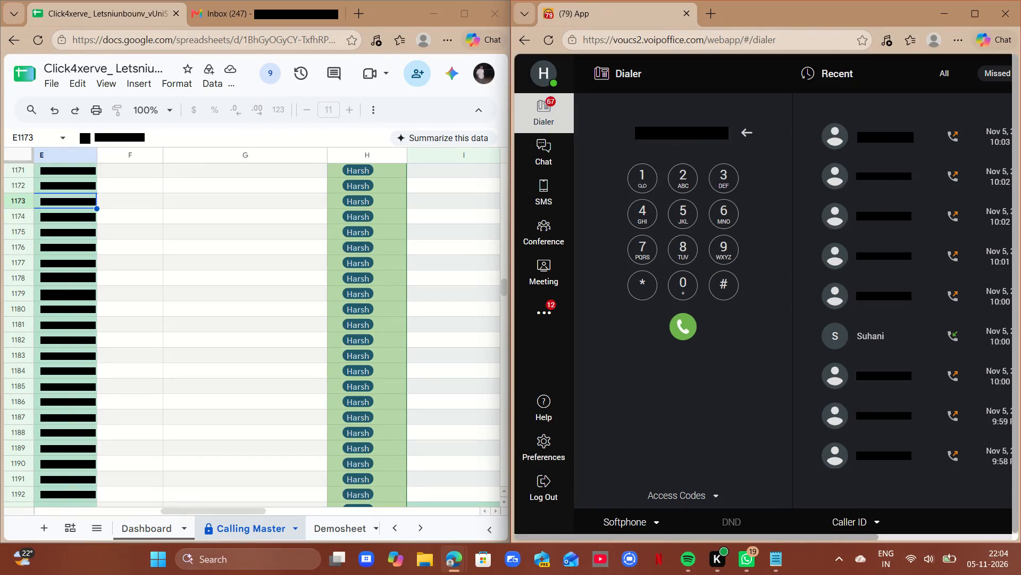
Copy the phone number of the lead in row 1174 and call it after ending the current call with the row 1173 lead.
click(89, 218)
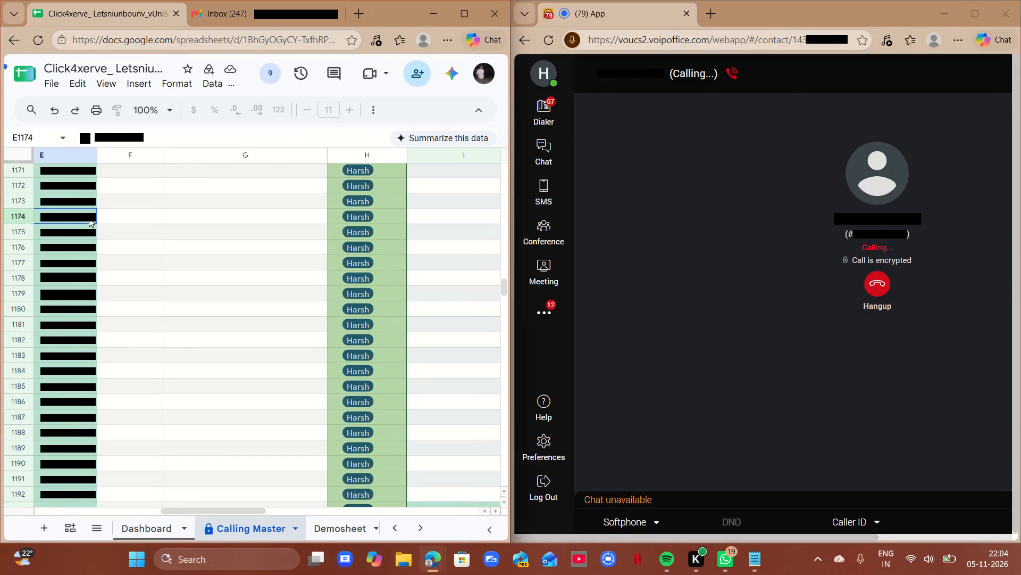
key(ctrl+c)
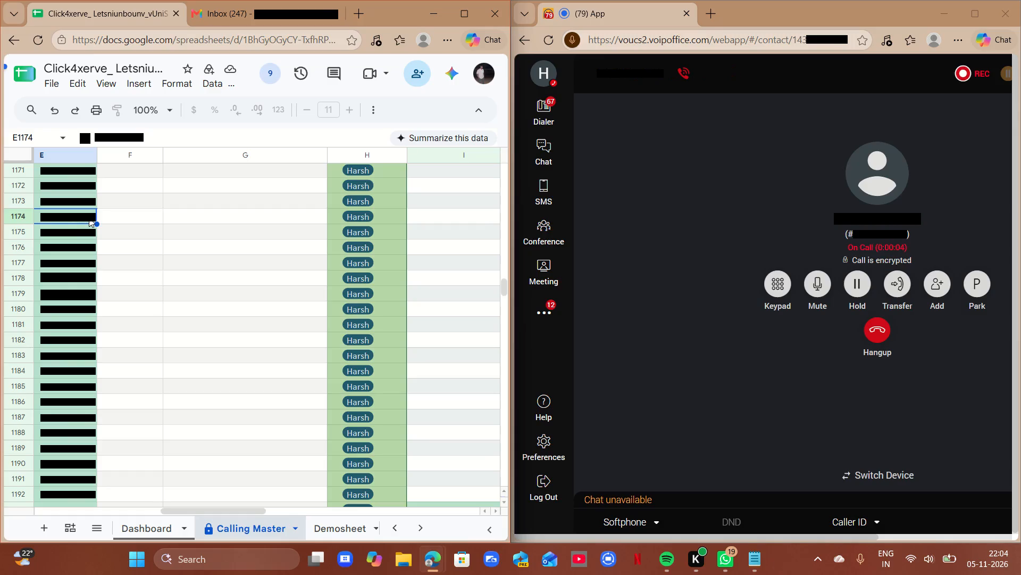
click(876, 328)
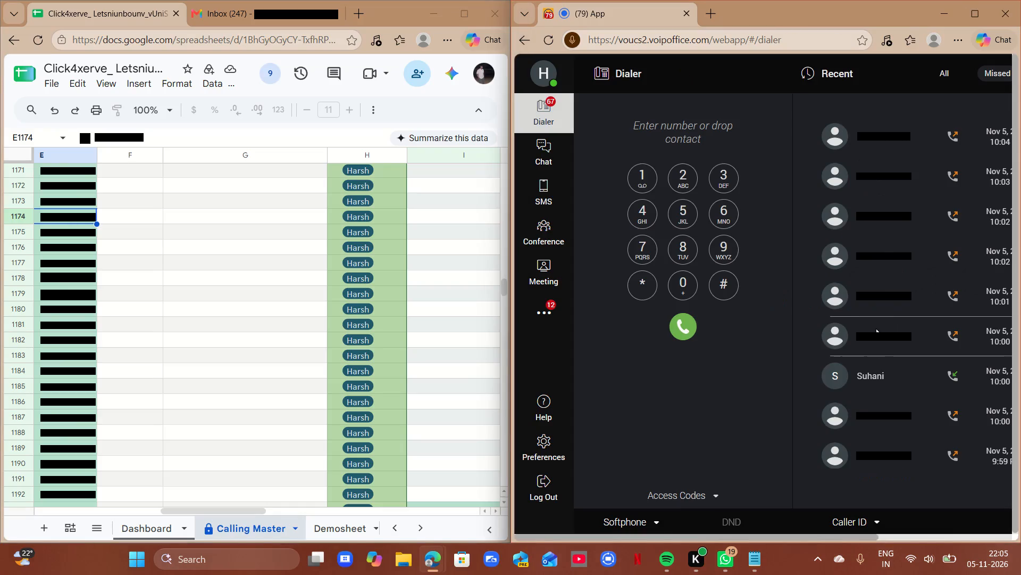
click(692, 146)
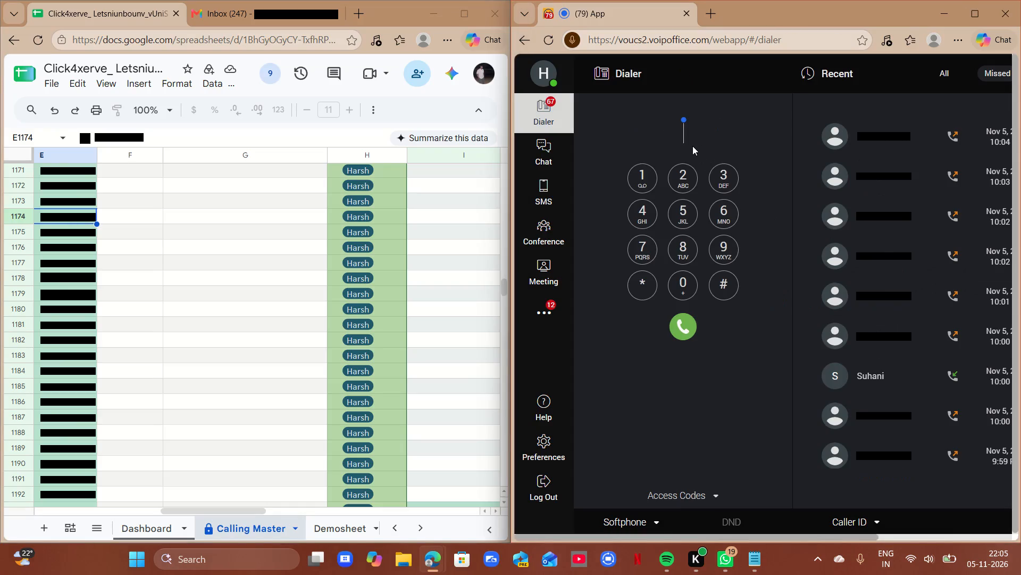
key(ctrl+v)
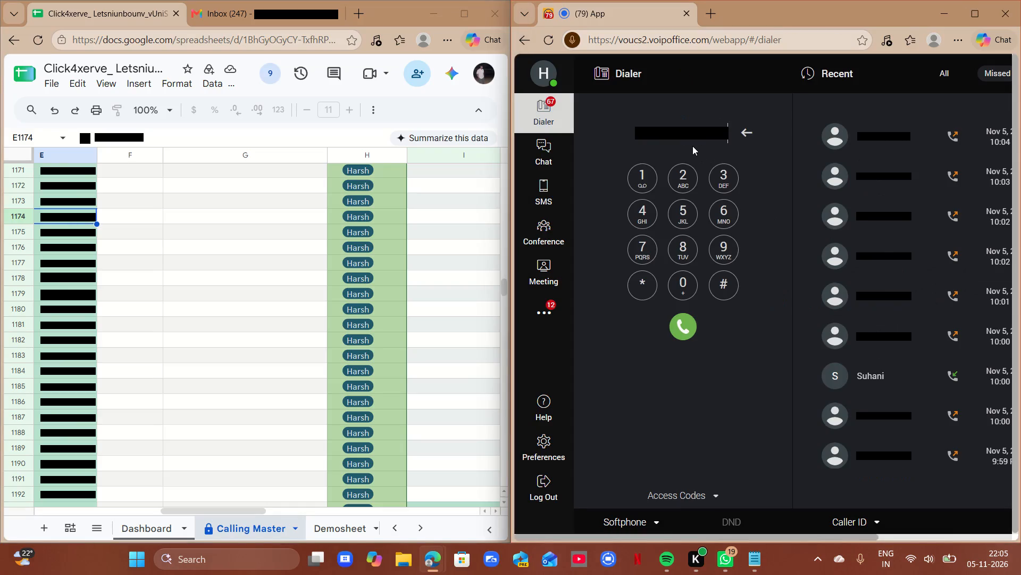
key(Return)
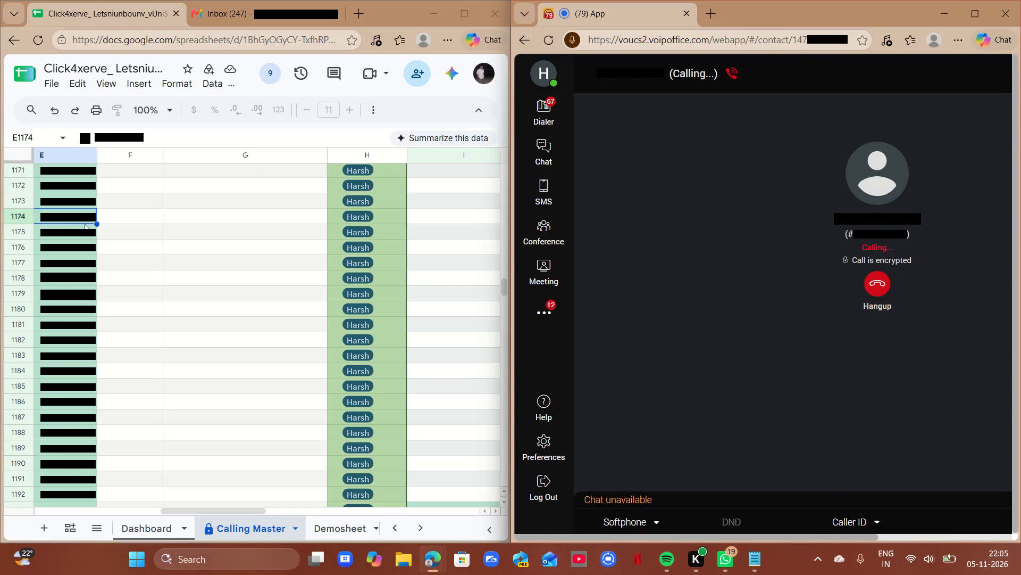
Copy the phone number of the lead in row 1175 and call it after ending the current call with the row 1174 lead.
click(82, 234)
key(ctrl+c)
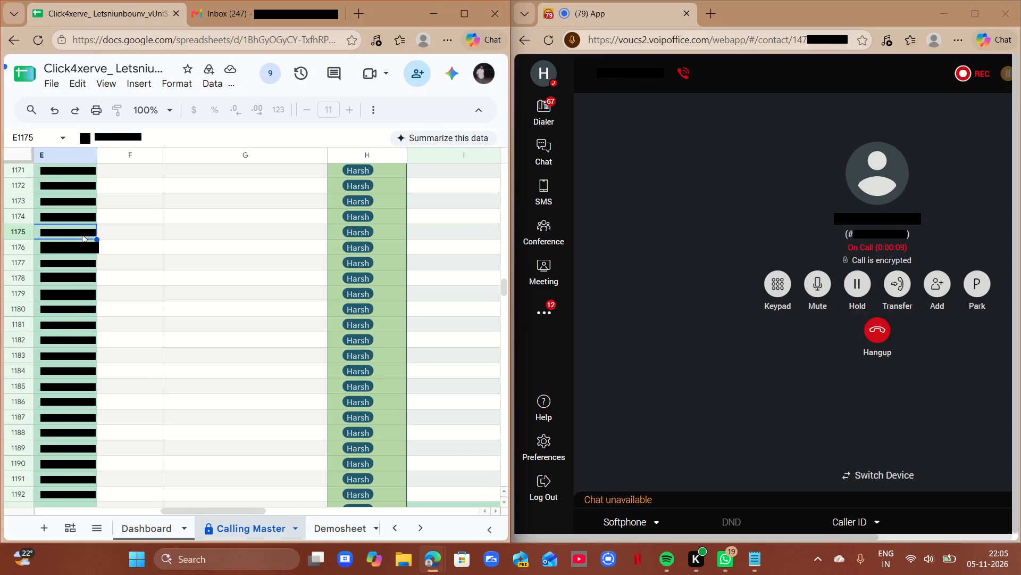
click(880, 341)
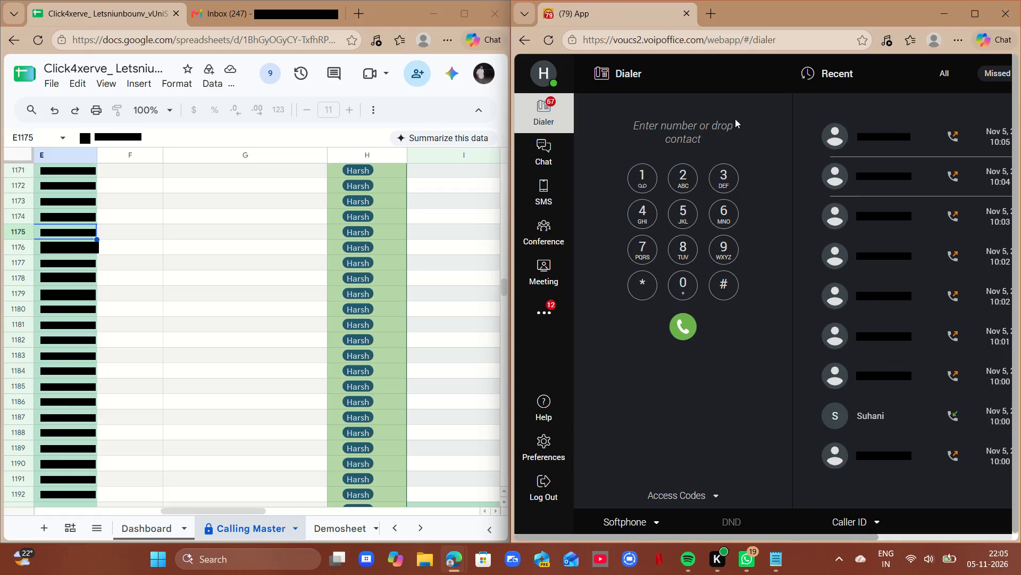
click(698, 129)
key(ctrl+v)
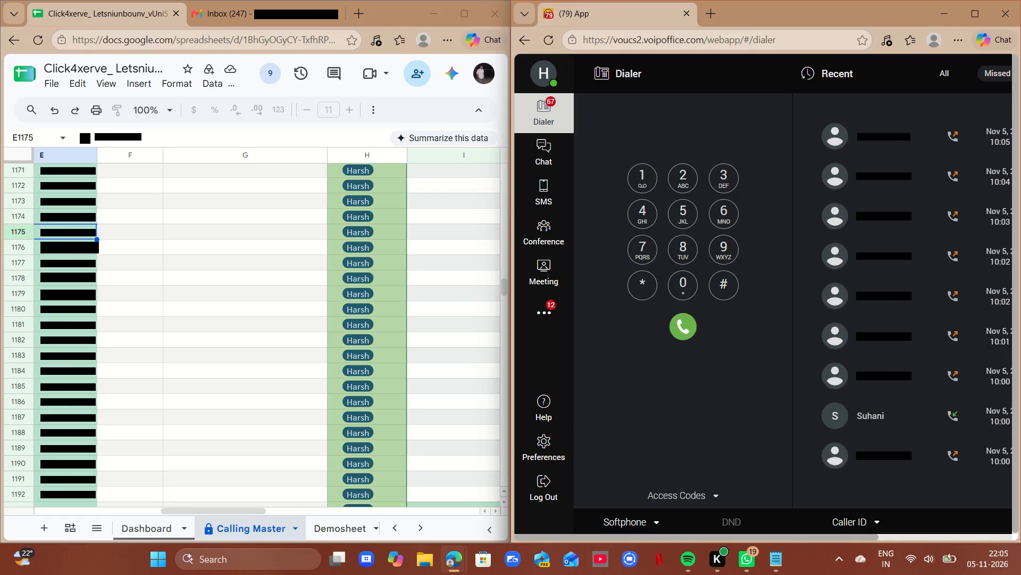
key(Return)
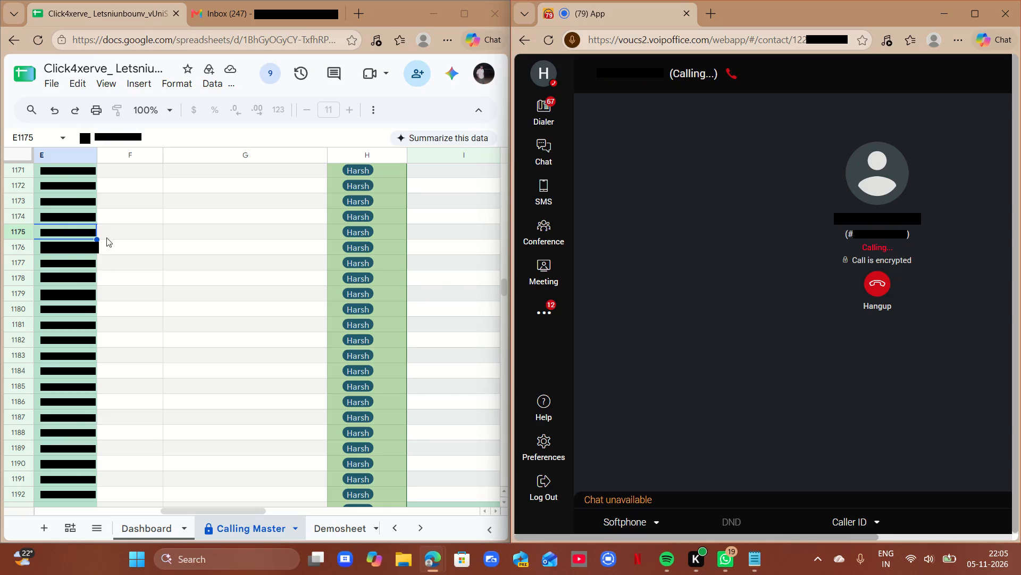
Copy the phone number of the lead in row 1176 and call it after ending the current call with the row 1175 lead.
click(83, 248)
key(ctrl+c)
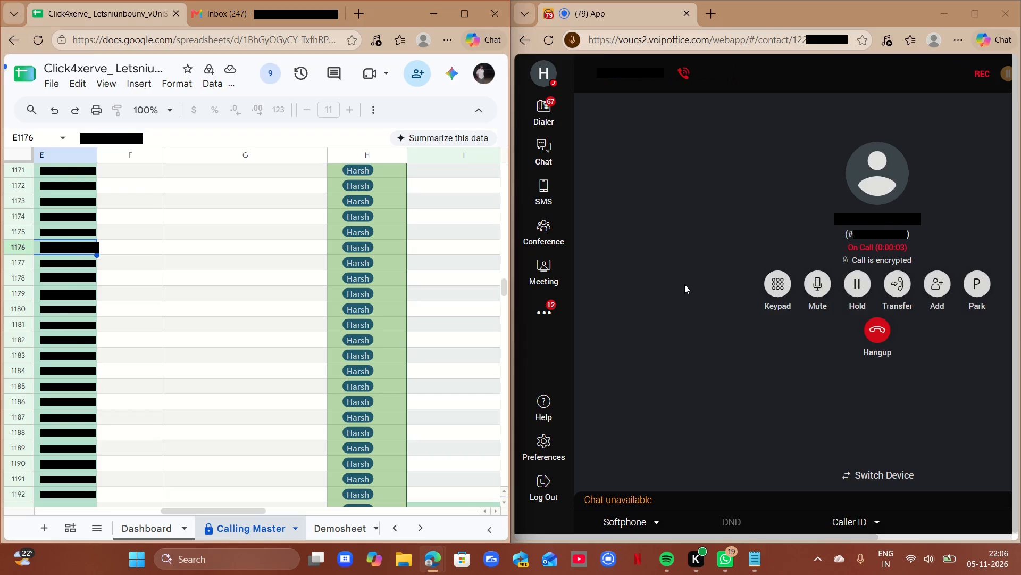
click(879, 321)
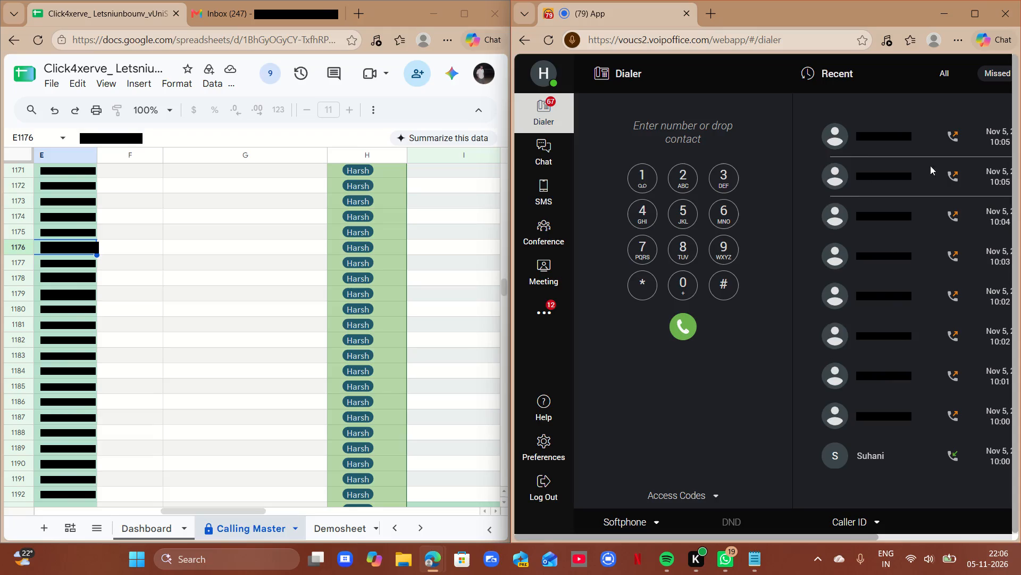
click(734, 133)
key(ctrl+v)
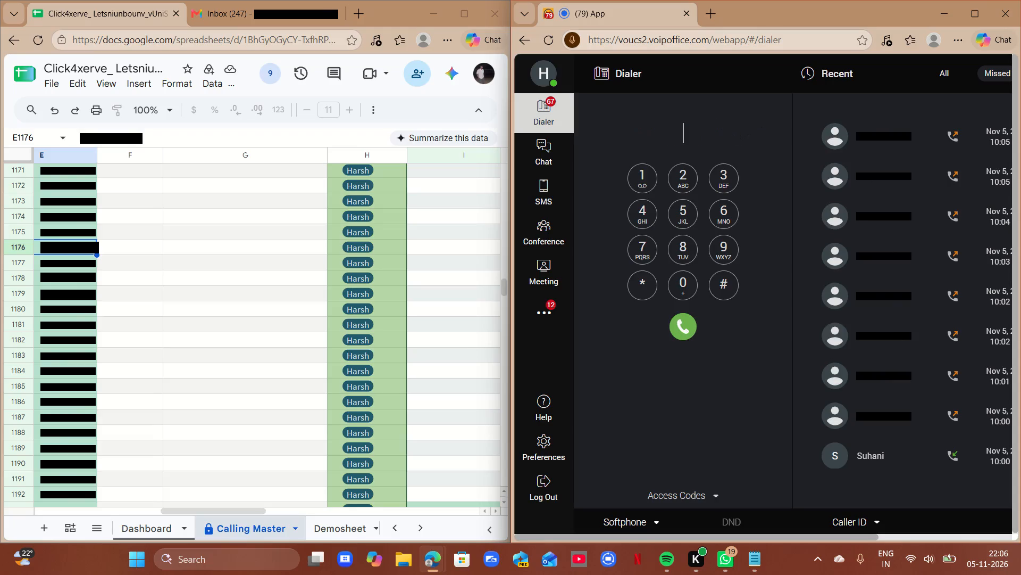
key(Return)
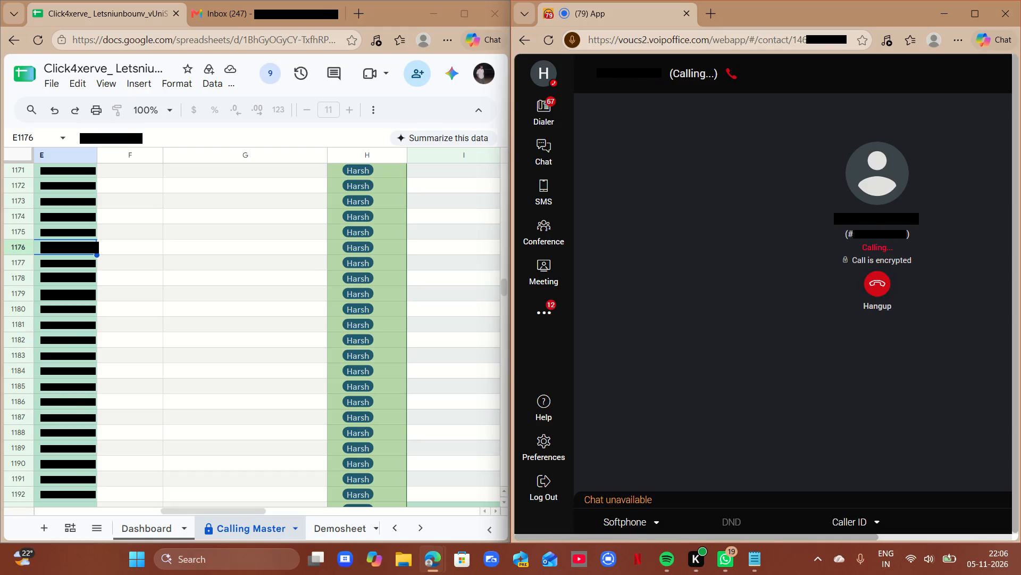
Copy the phone number of the lead in row 1177 of the Calling Master sheet.
click(75, 260)
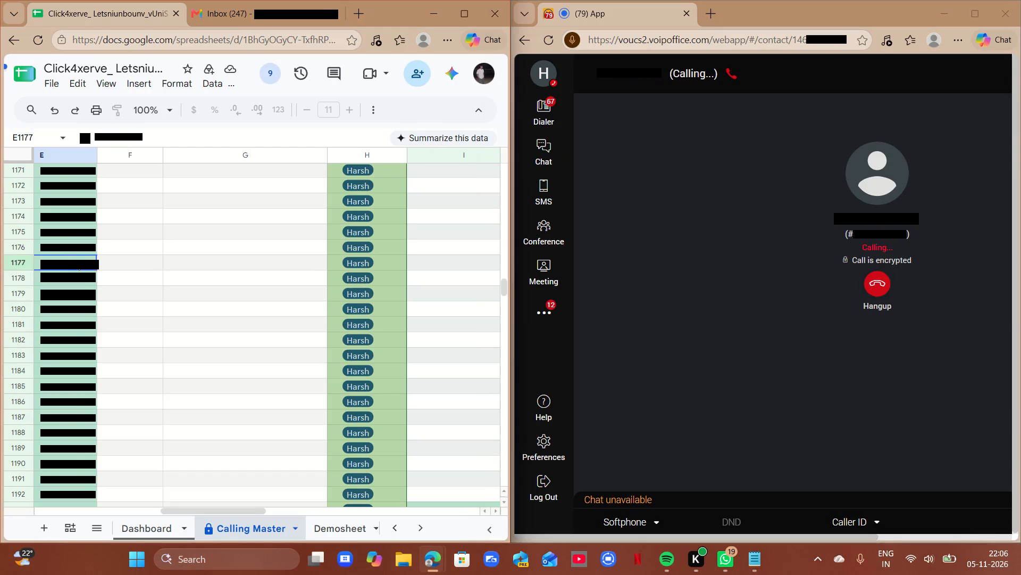
key(ctrl+c)
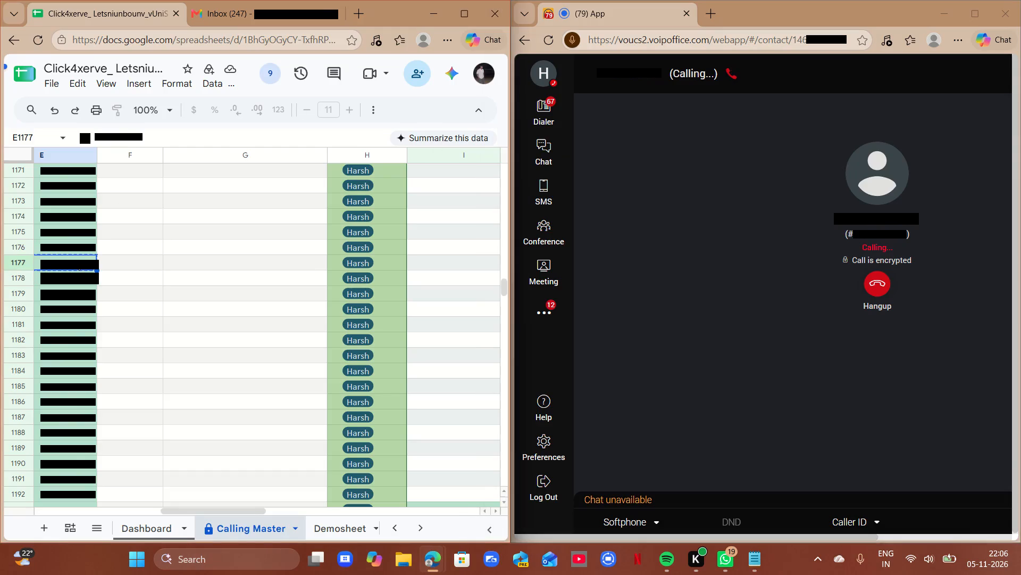
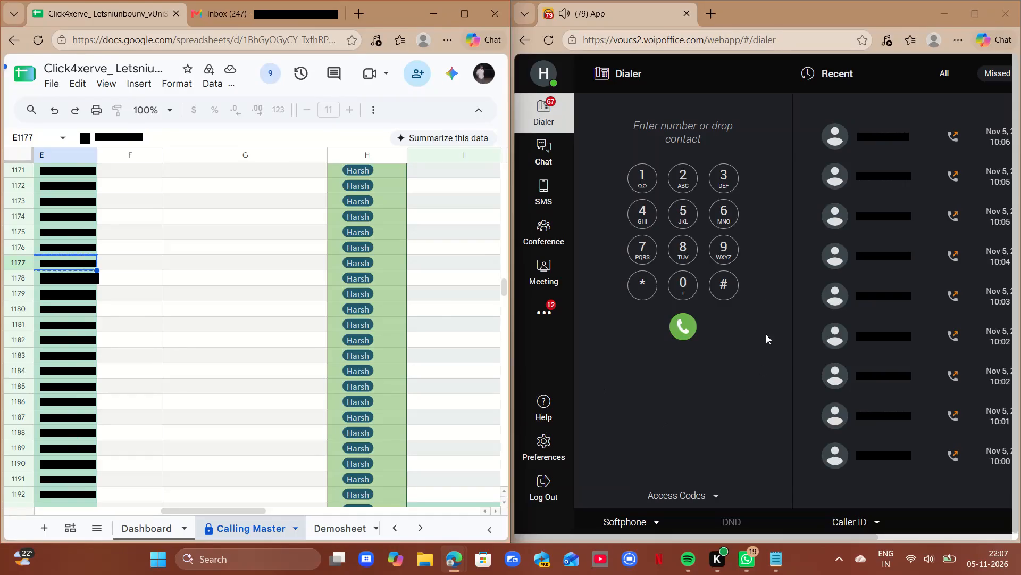
Call the lead in row 1177 using the copied phone number in the VoIP dialer.
click(659, 124)
key(ctrl+v)
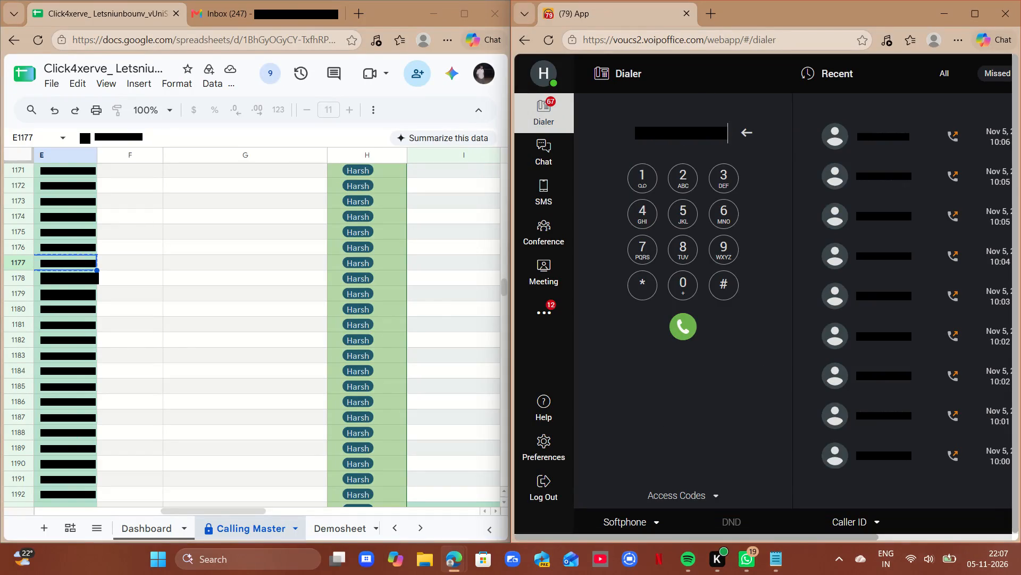
key(Return)
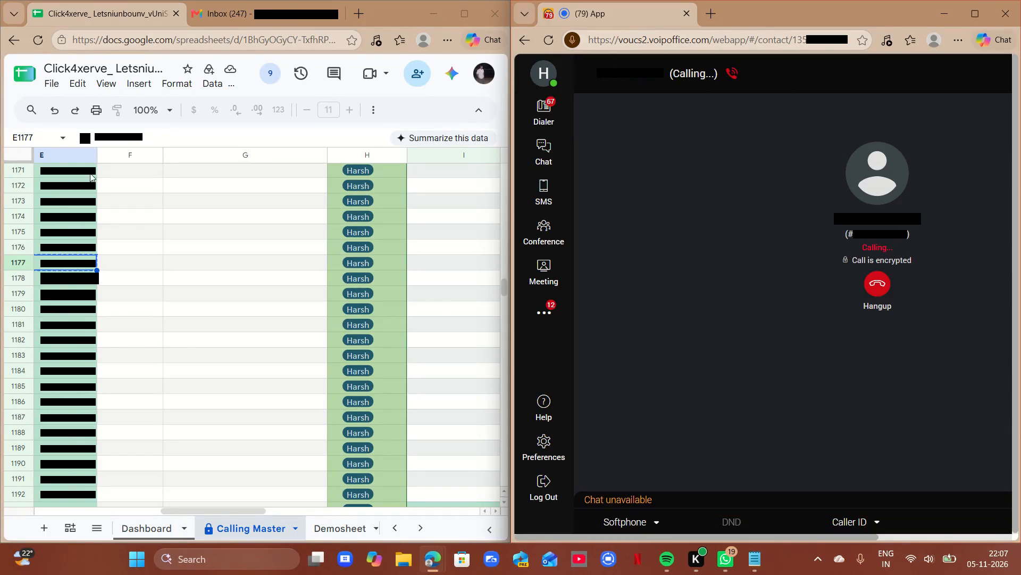
Copy the phone number of the lead in row 1178 and call it after ending the current call with the row 1177 lead.
click(69, 282)
key(ctrl+c)
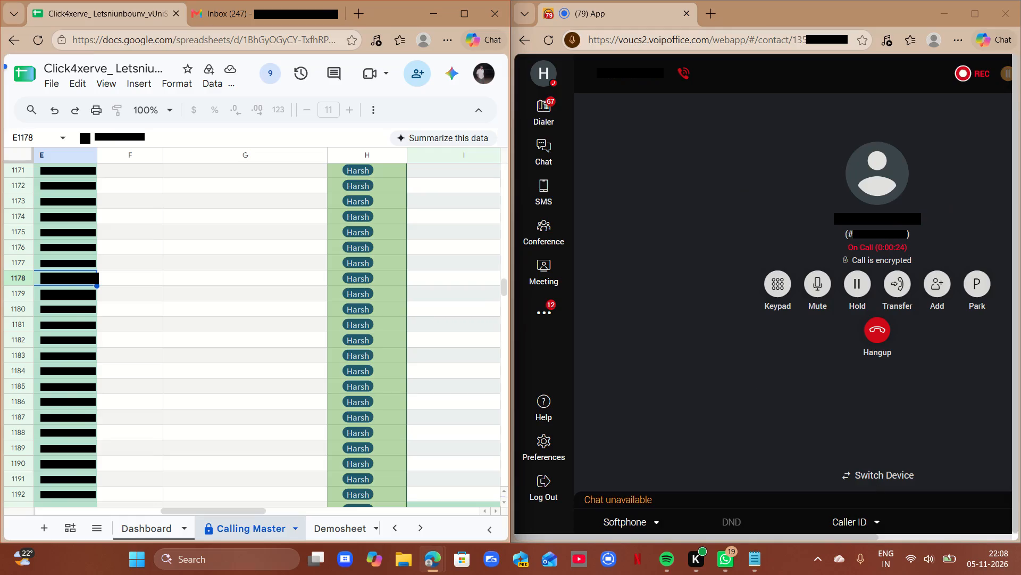
click(884, 329)
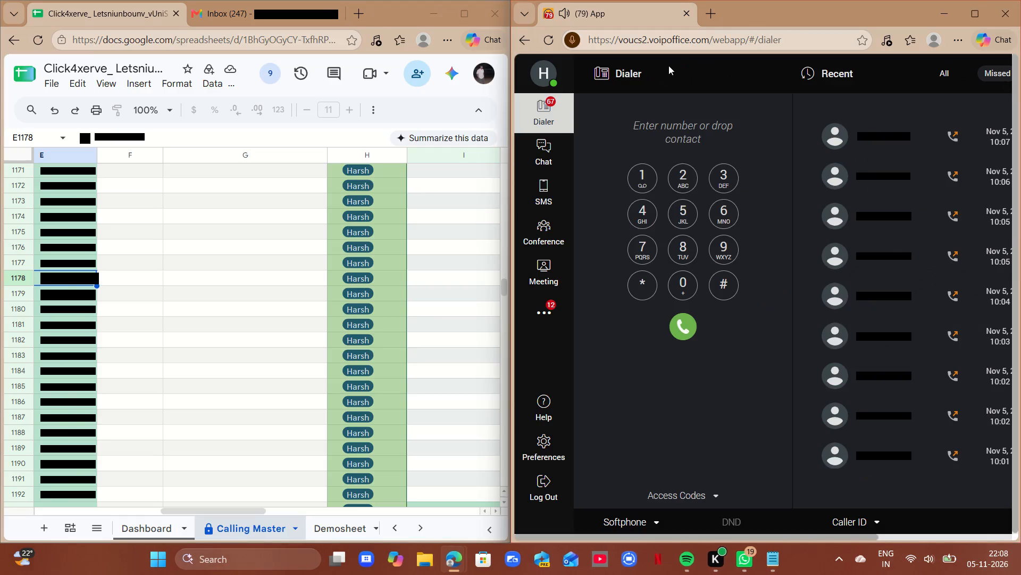
click(662, 132)
key(ctrl+v)
key(Return)
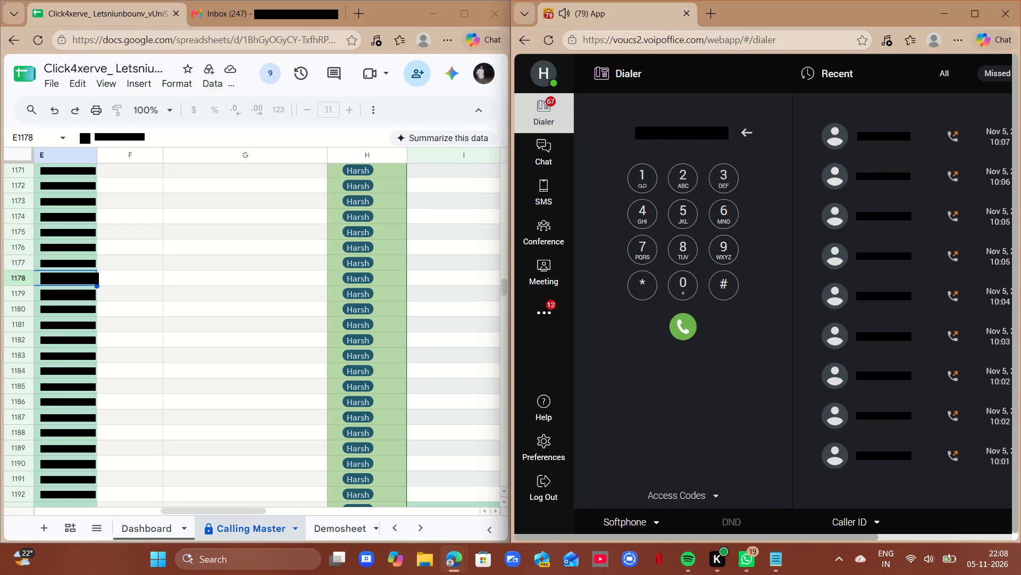
Set the call status in column I of row 1177 to Ni (Not Intersted).
click(19, 258)
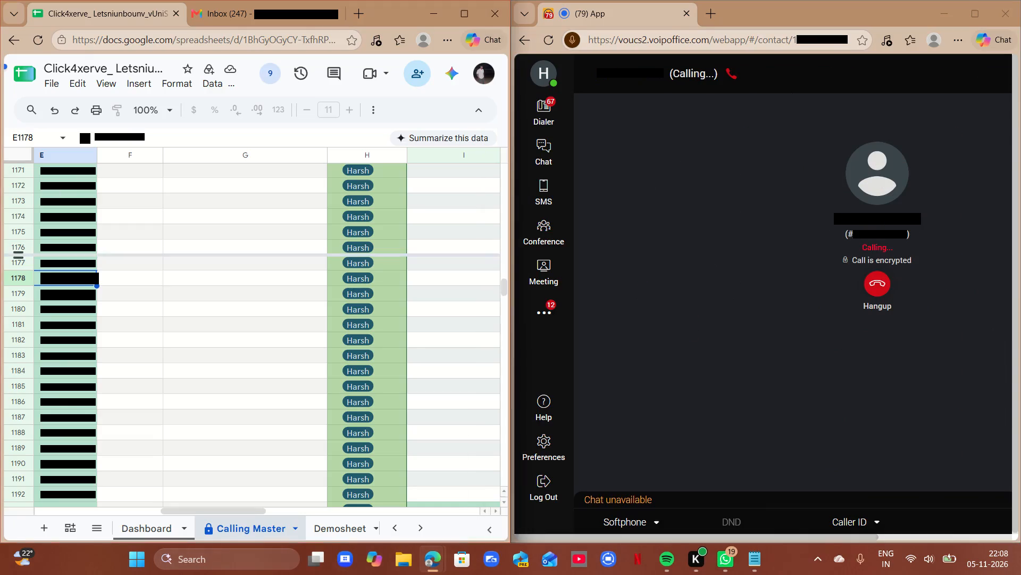
click(16, 264)
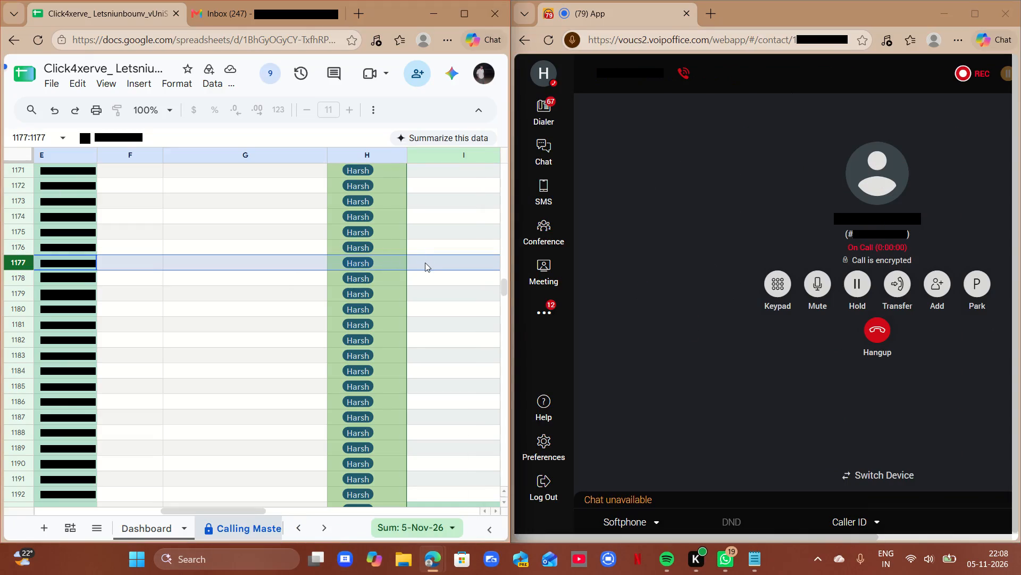
click(425, 262)
key(n)
key(Return)
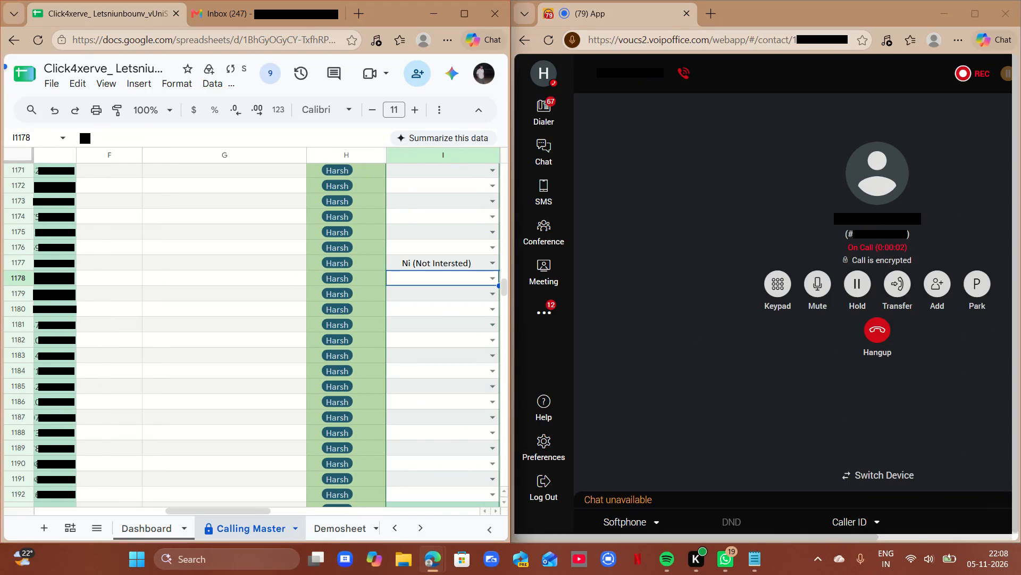
Set the call status in row 1176 to Voicemail and fill that status upward through row 1171.
click(441, 249)
key(v)
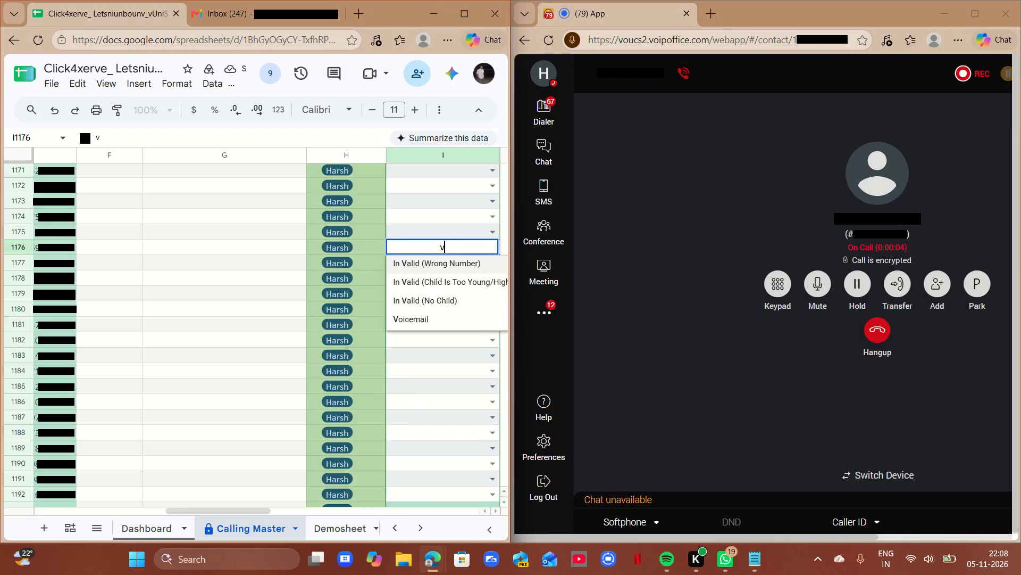
key(Up)
key(Return)
click(446, 249)
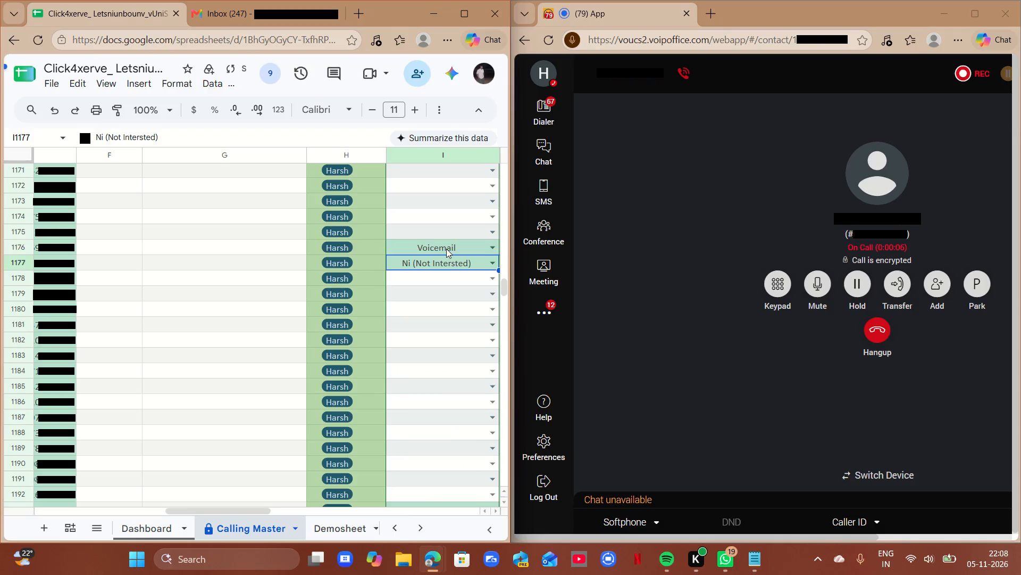
drag(497, 252, 465, 174)
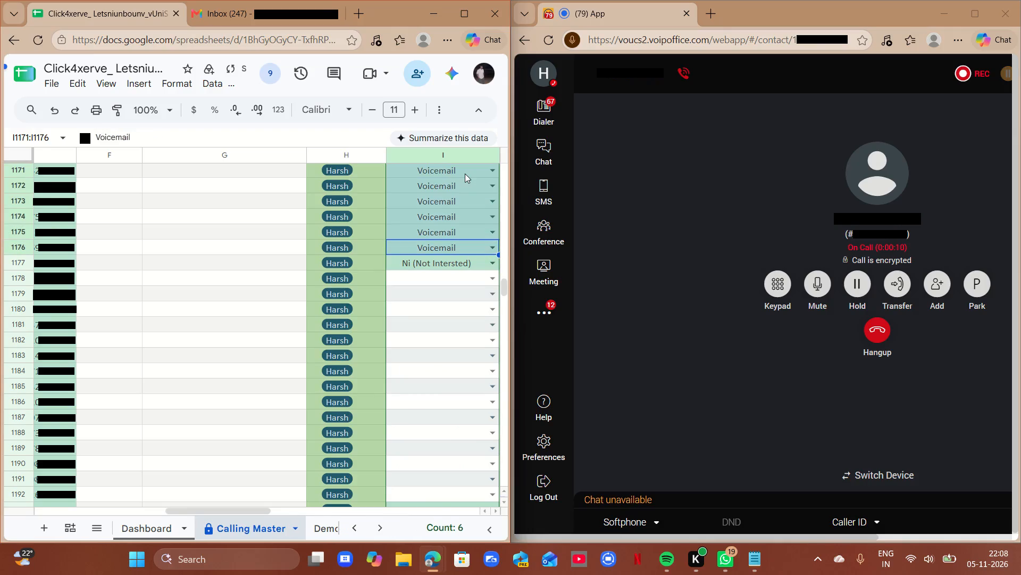
Copy the phone number of the lead in row 1179 of the Calling Master sheet.
scroll(465, 174, down, 2)
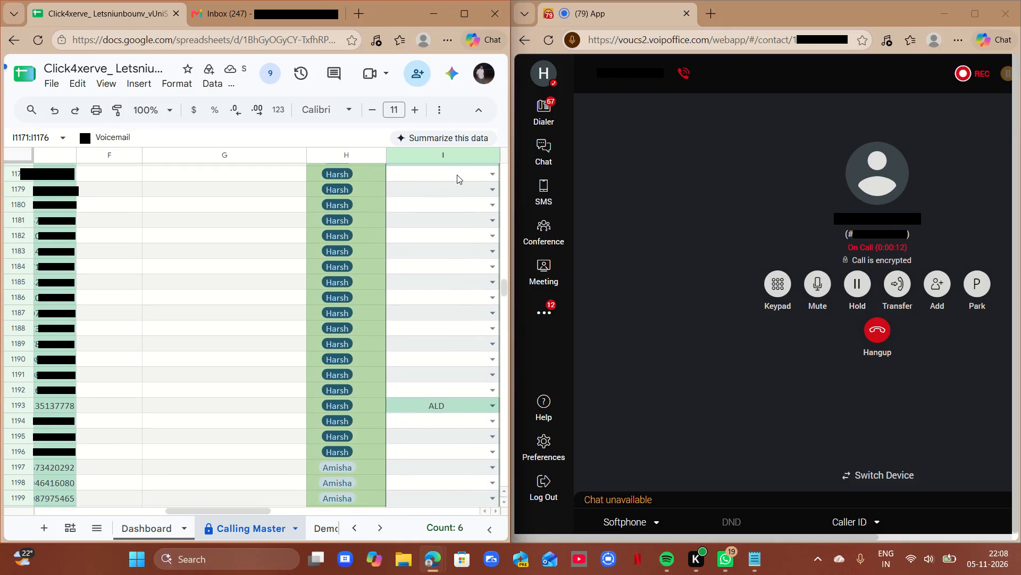
click(71, 193)
key(ctrl+c)
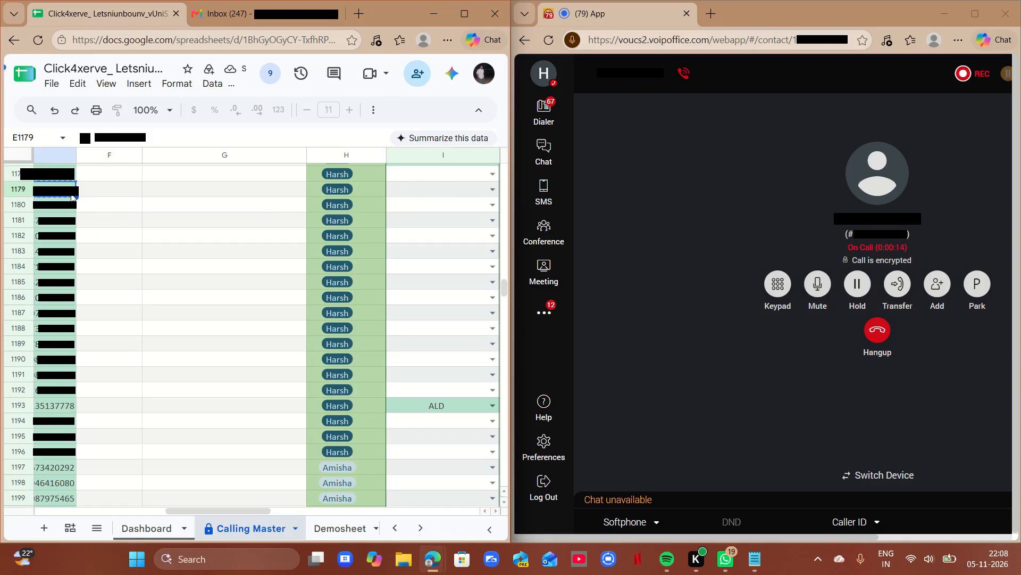
Open the Dashboard sheet to check the team's calling figures.
click(143, 529)
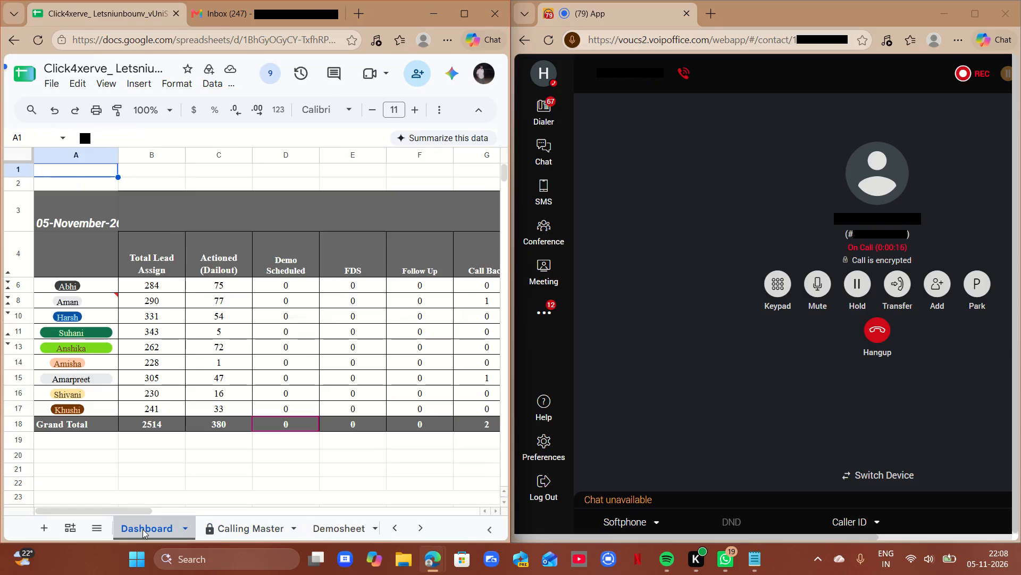
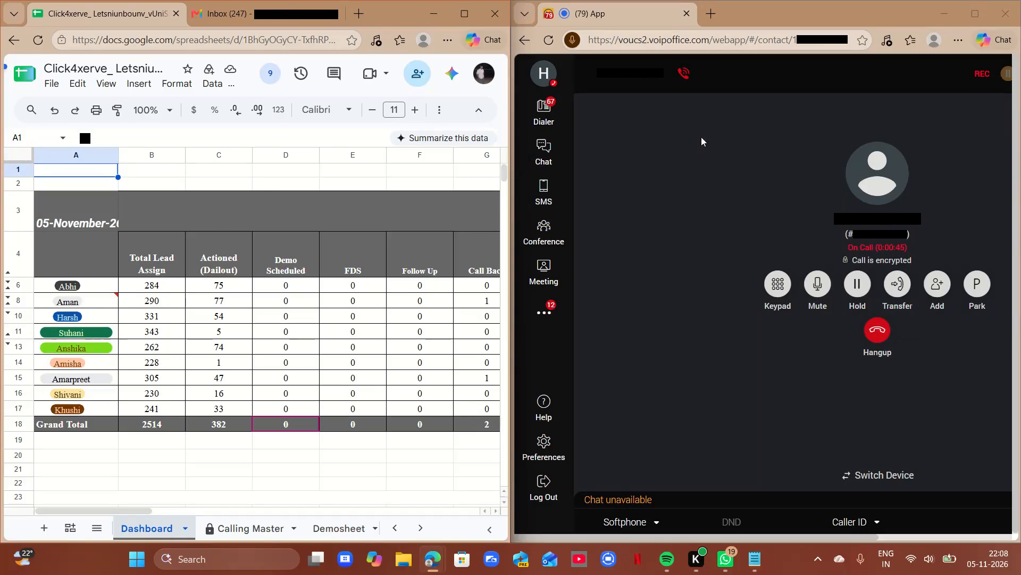
End the current call and dial the copied phone number of the lead in row 1179.
click(874, 328)
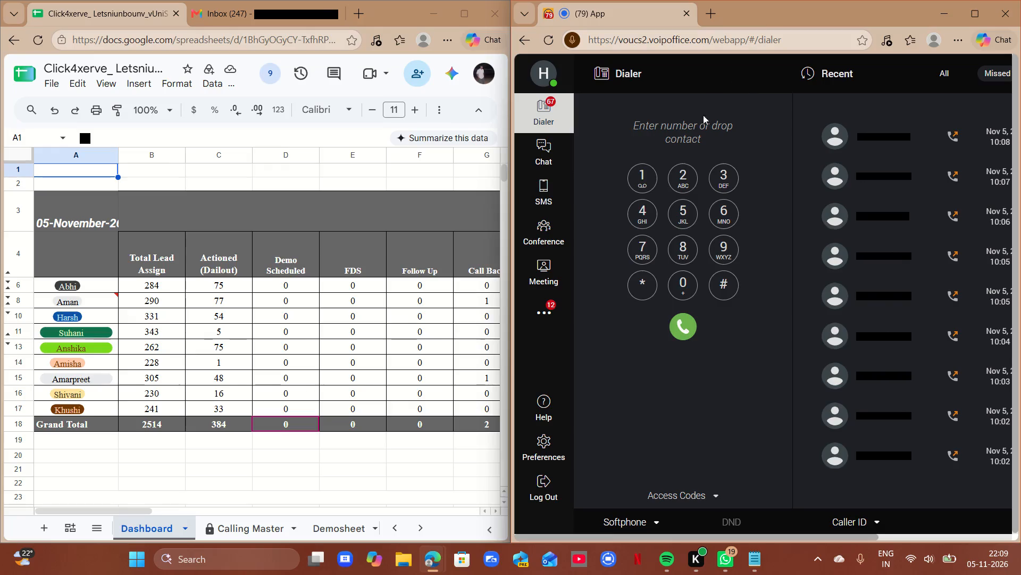
click(695, 127)
key(ctrl+v)
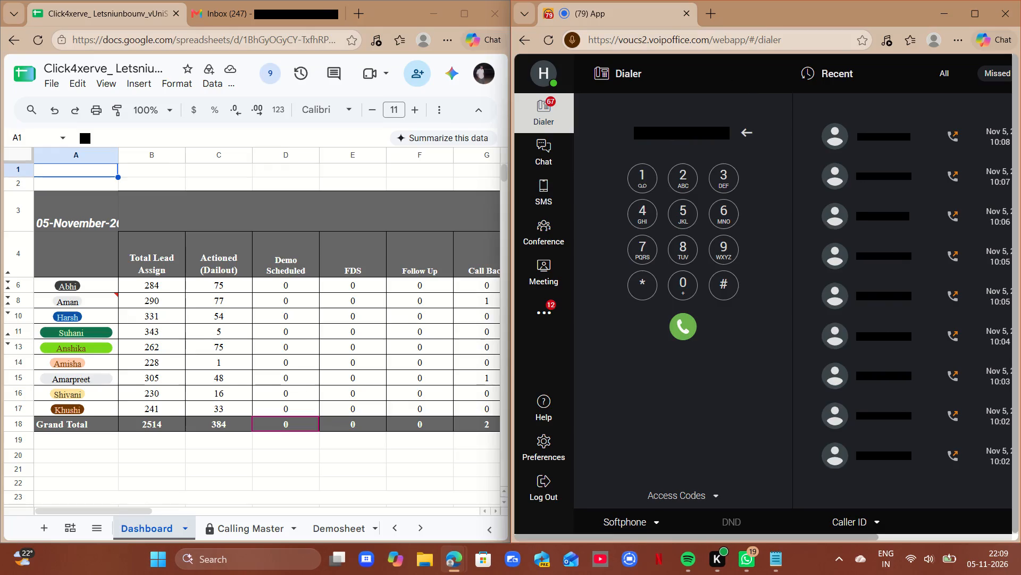
key(Return)
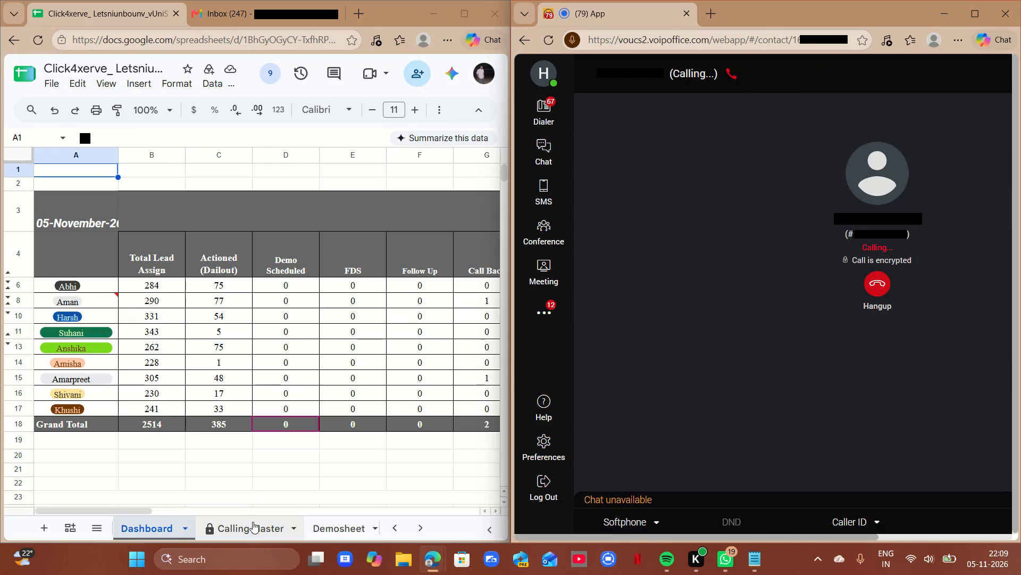
Return to the Calling Master sheet, end the active call and dial the phone number of the lead in row 1180.
click(253, 522)
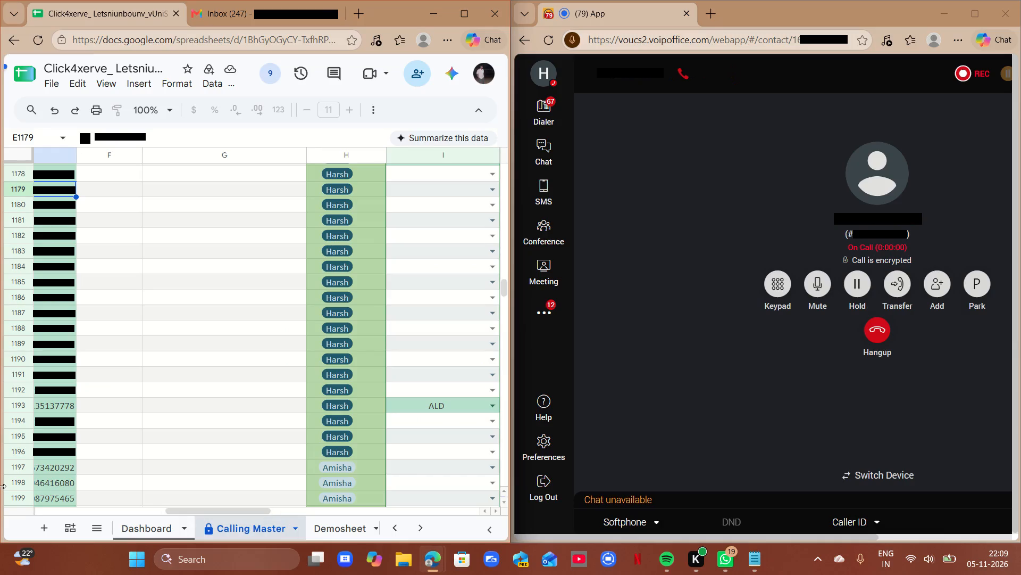
click(885, 334)
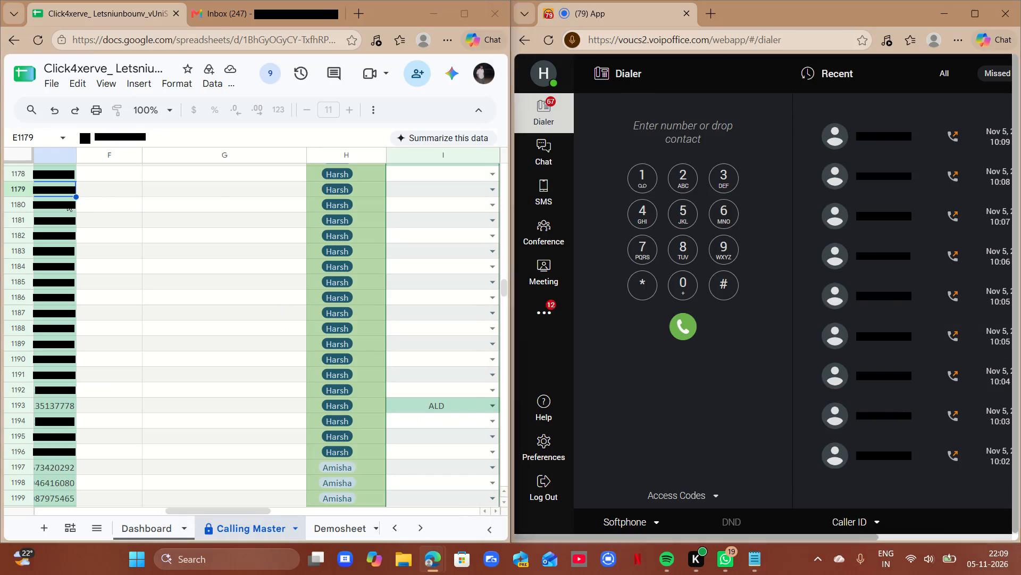
click(67, 202)
key(ctrl+c)
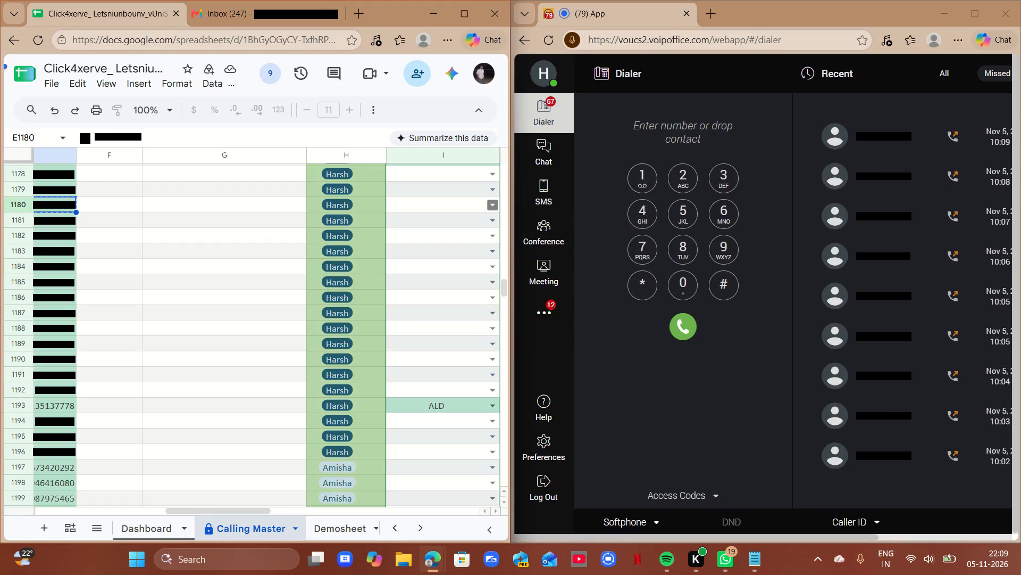
click(676, 140)
key(ctrl+v)
key(Return)
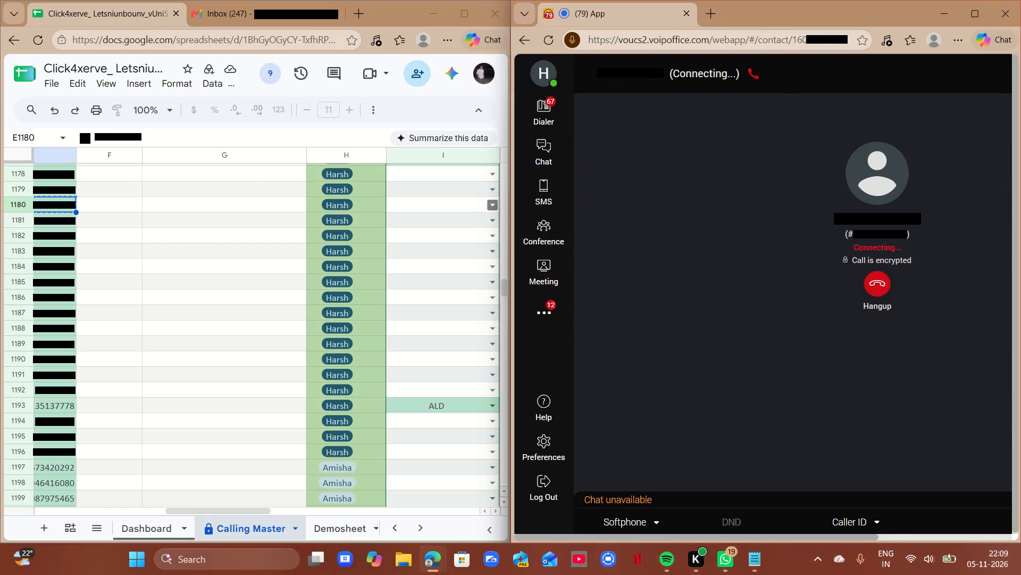
Copy the phone number of the lead in row 1181 of the Calling Master sheet.
click(64, 219)
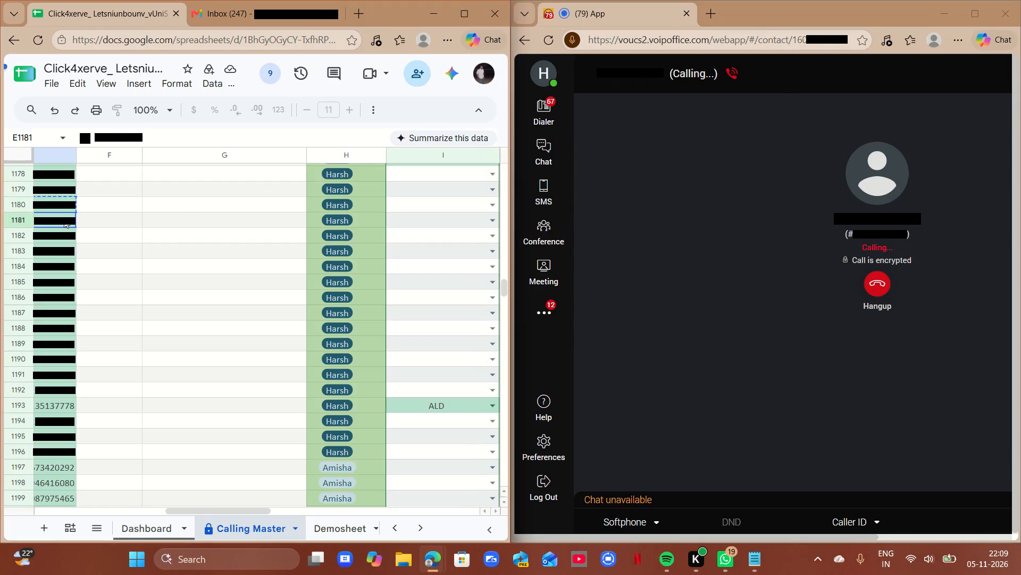
key(ctrl+c)
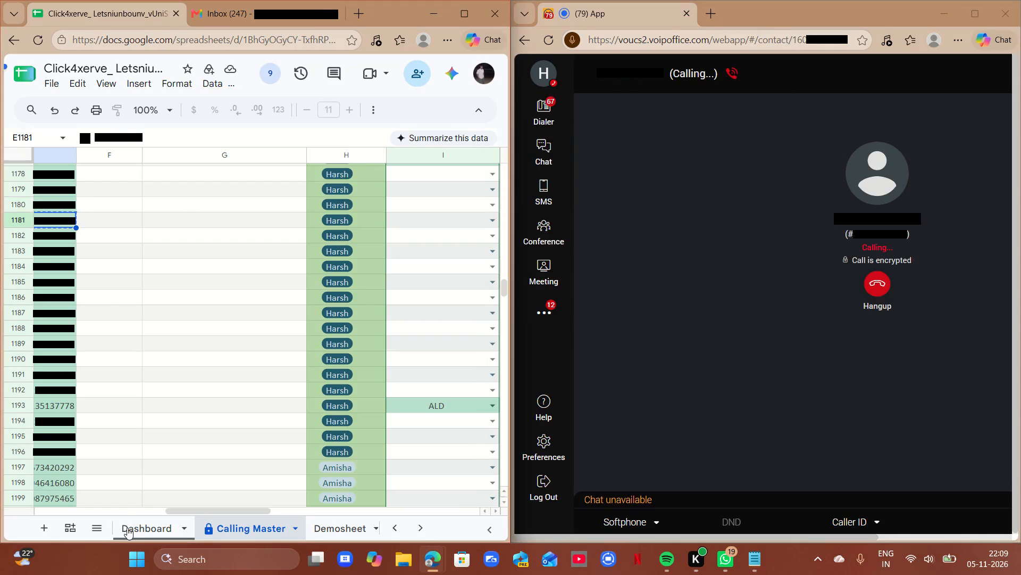
Check the team's calling figures on the Dashboard sheet and return to the Calling Master sheet.
click(127, 528)
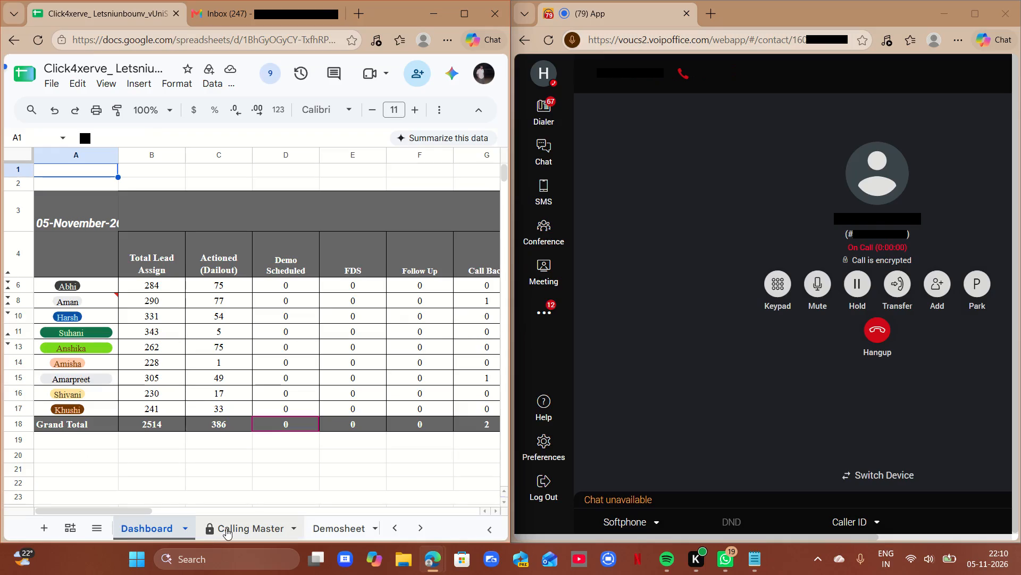
click(226, 528)
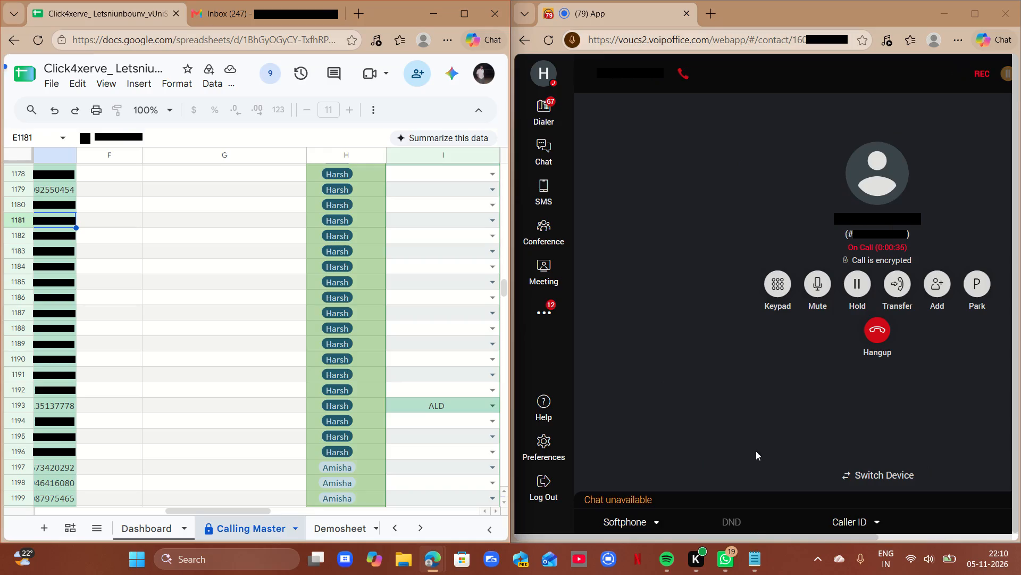
Consult the Perfect Rebuttal call script in Notepad during the call, minimizing the notes after each look.
click(755, 555)
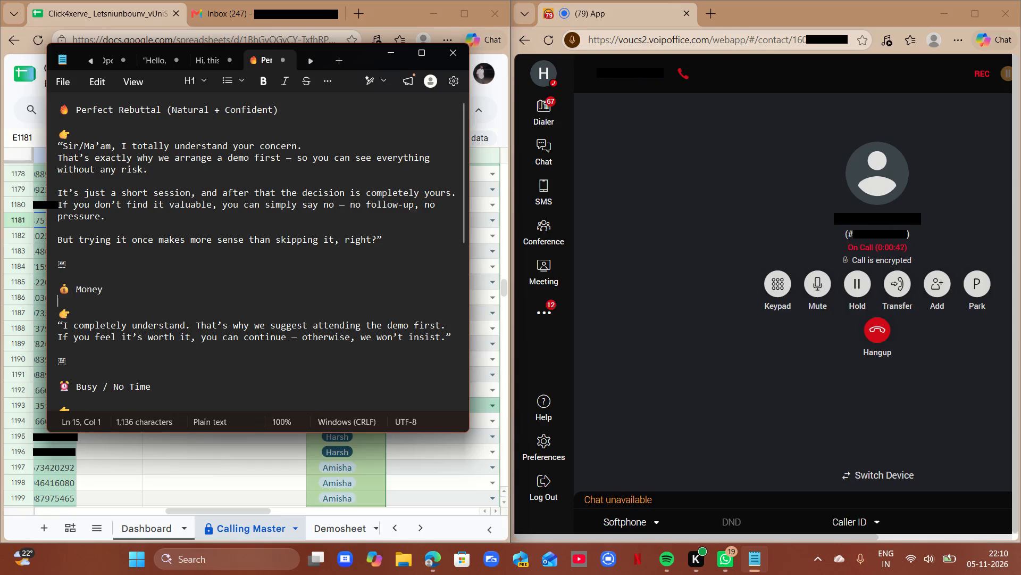
click(396, 52)
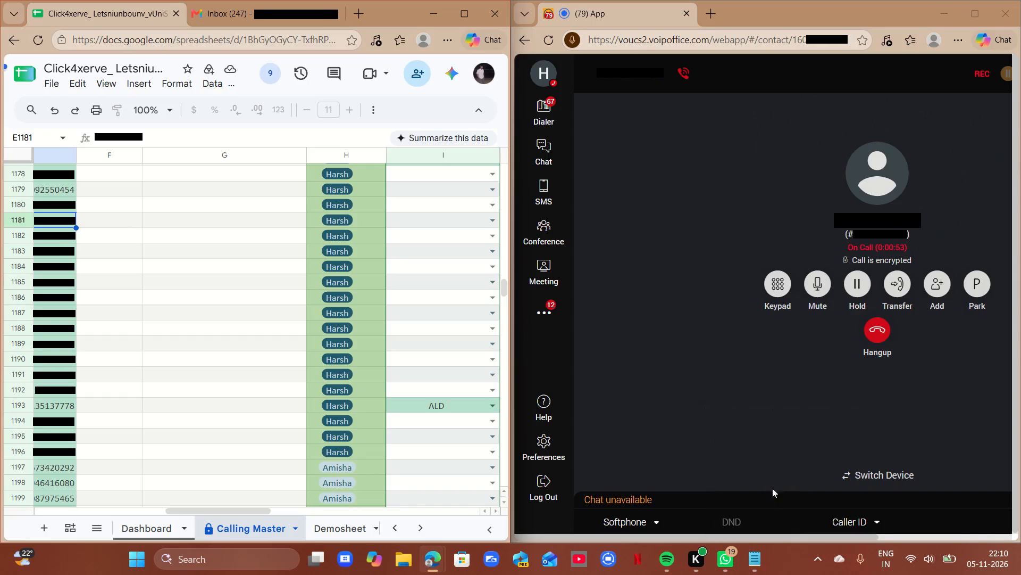
click(748, 557)
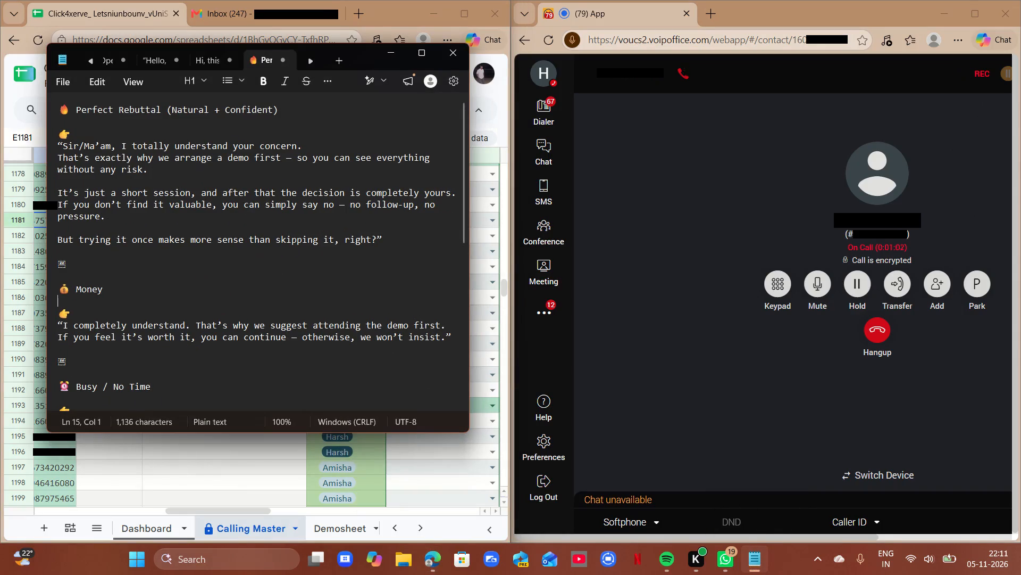
click(388, 54)
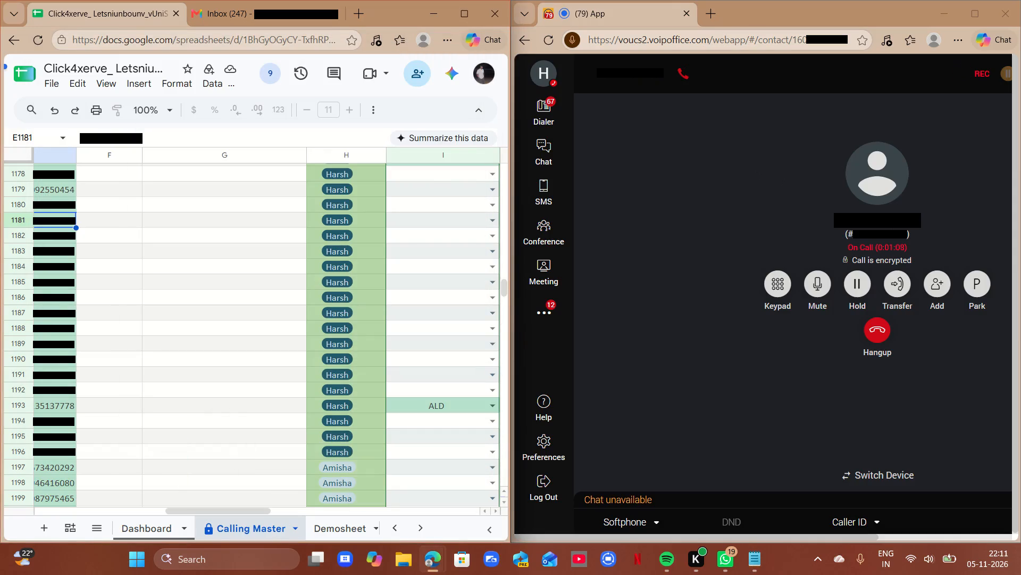
click(759, 566)
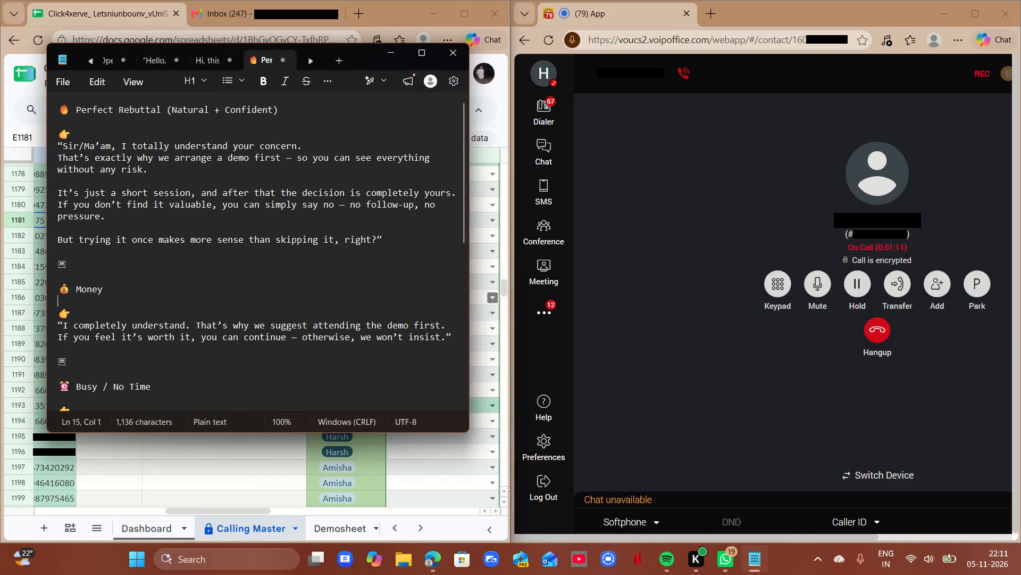
click(391, 52)
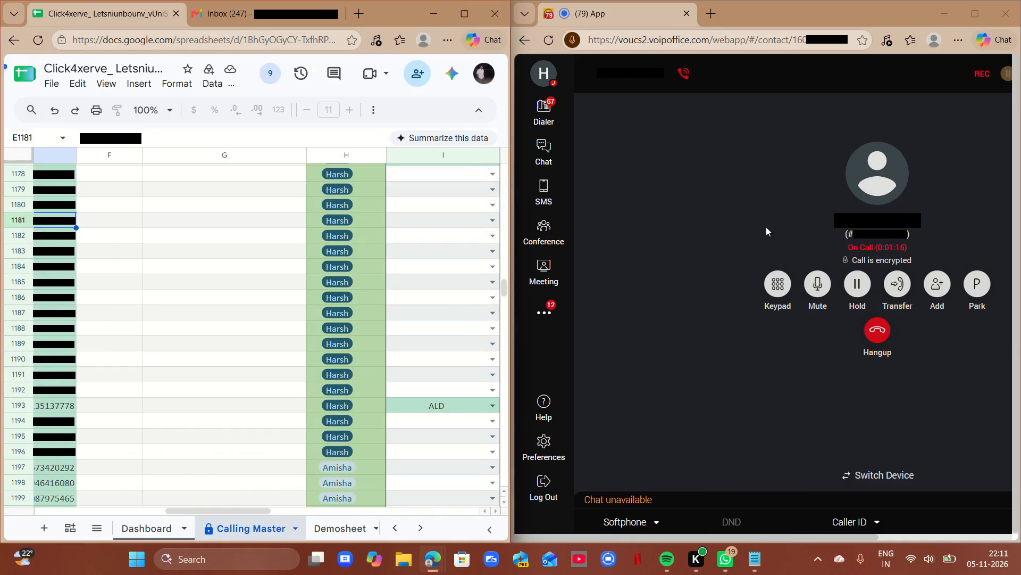
click(752, 554)
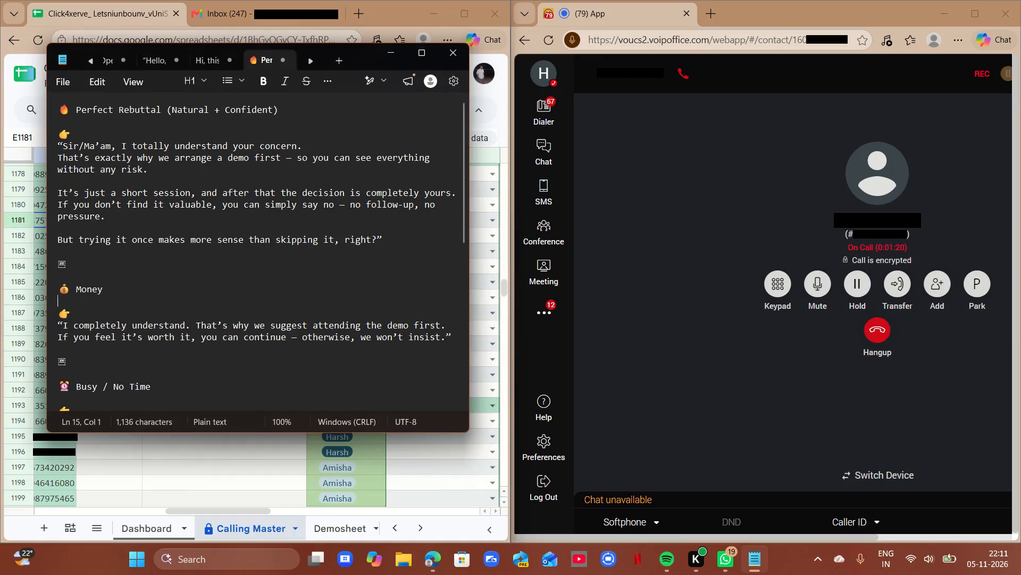
scroll(179, 280, down, 1)
click(391, 56)
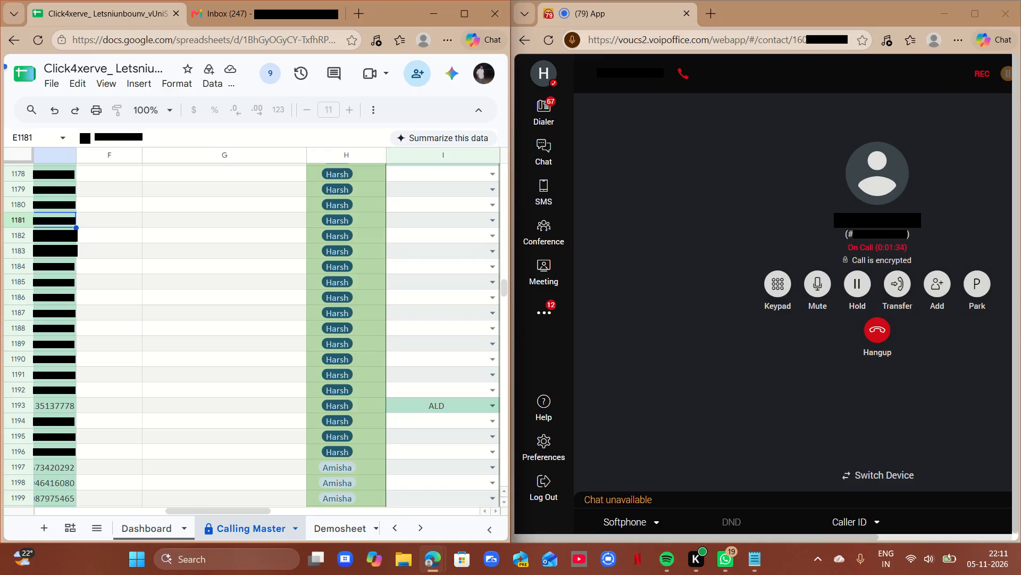
End the call with the row 1180 lead and dial the copied number of the lead in row 1181.
click(878, 324)
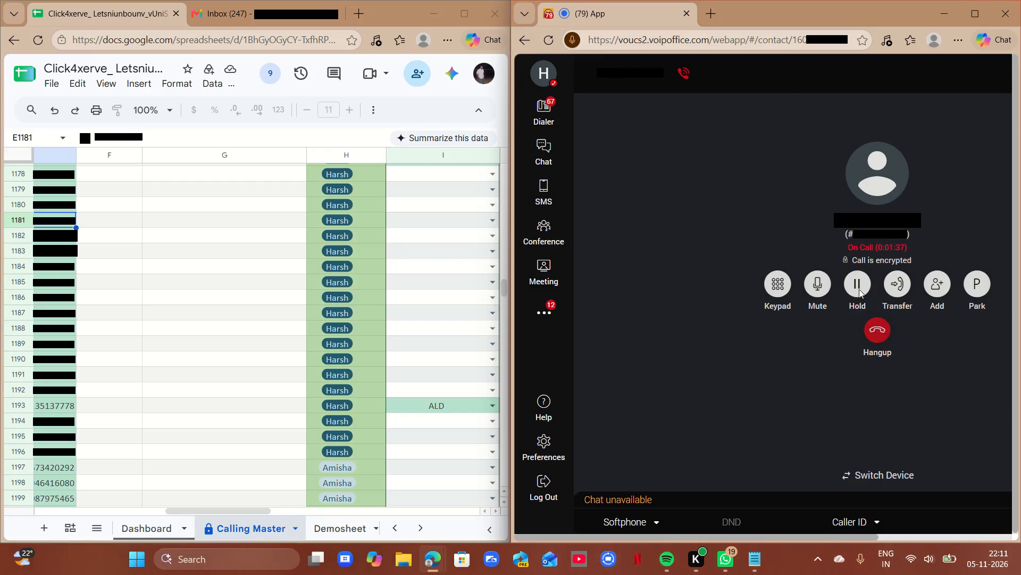
click(664, 142)
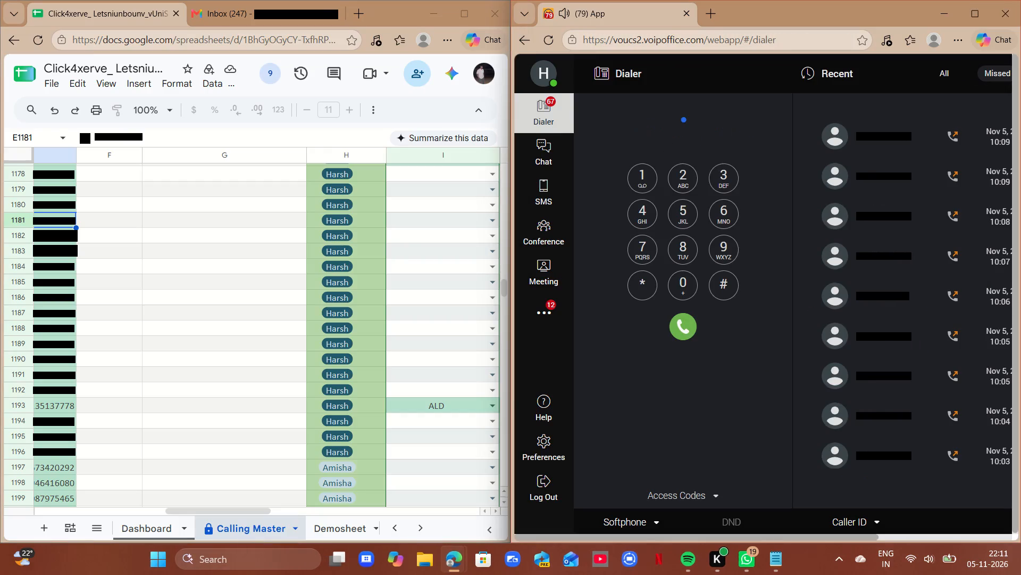
key(ctrl+v)
key(Return)
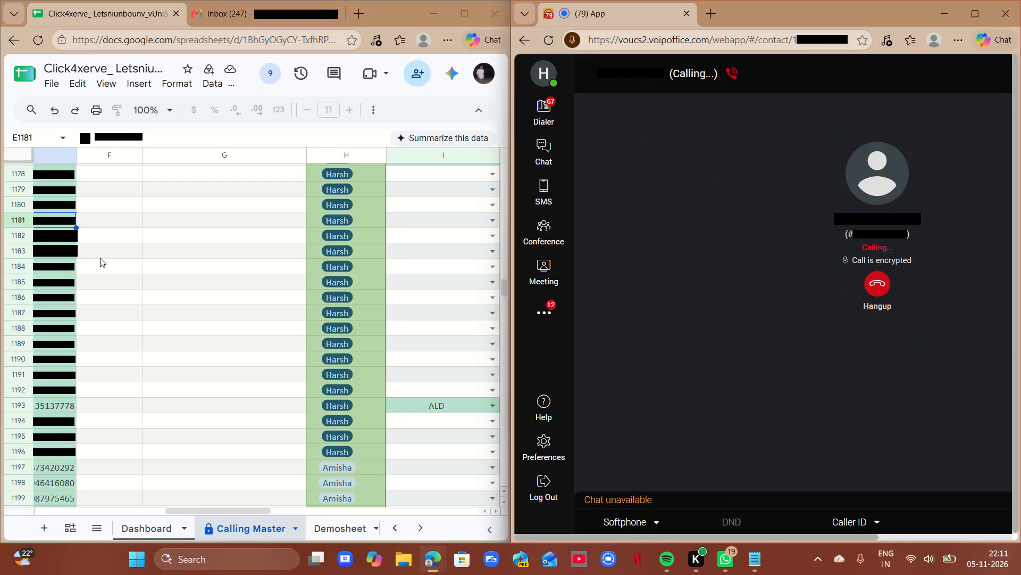
Set the call status in column I of row 1180 to Ni (Not Intersted).
click(25, 208)
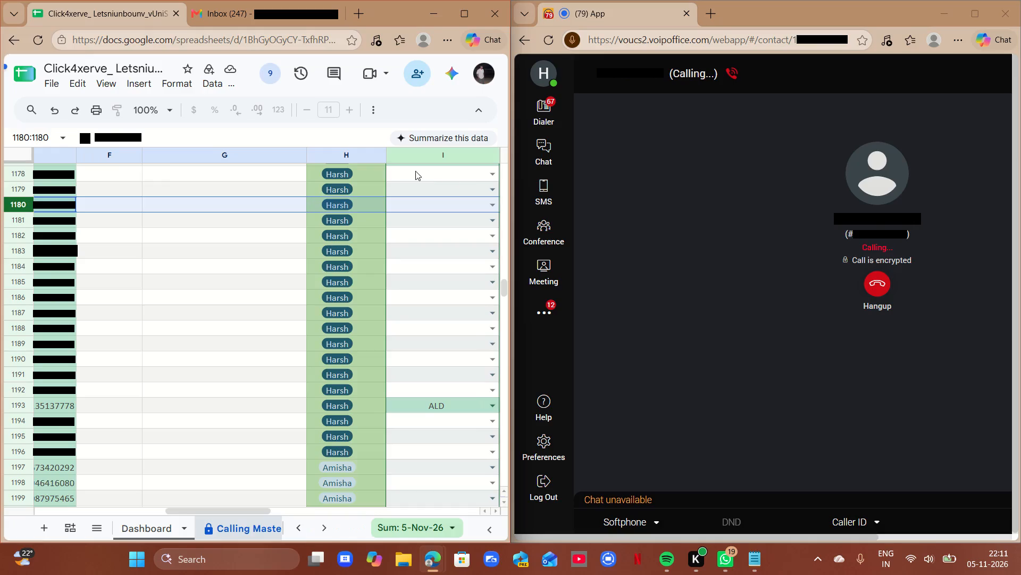
click(416, 205)
key(n)
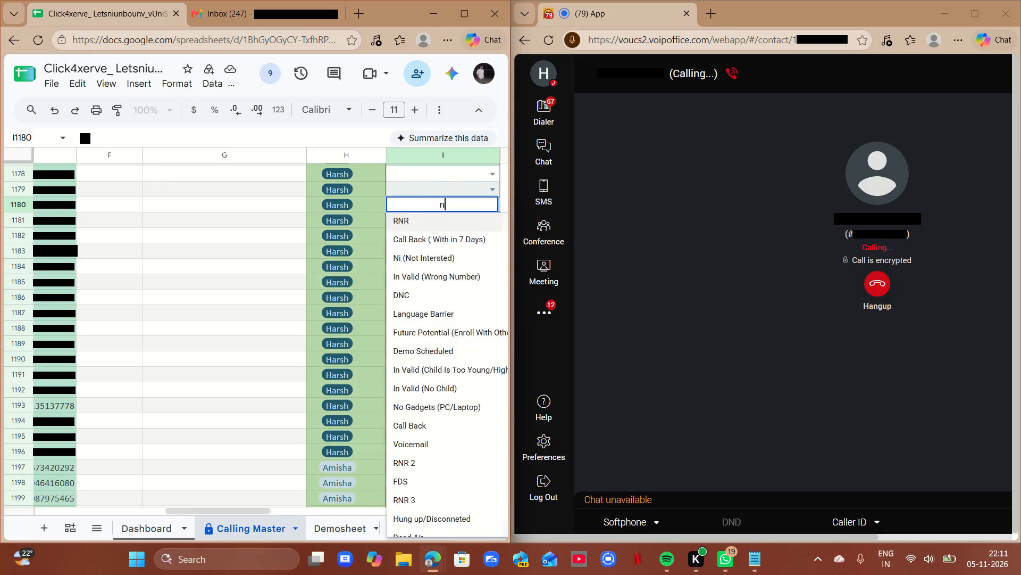
key(Return)
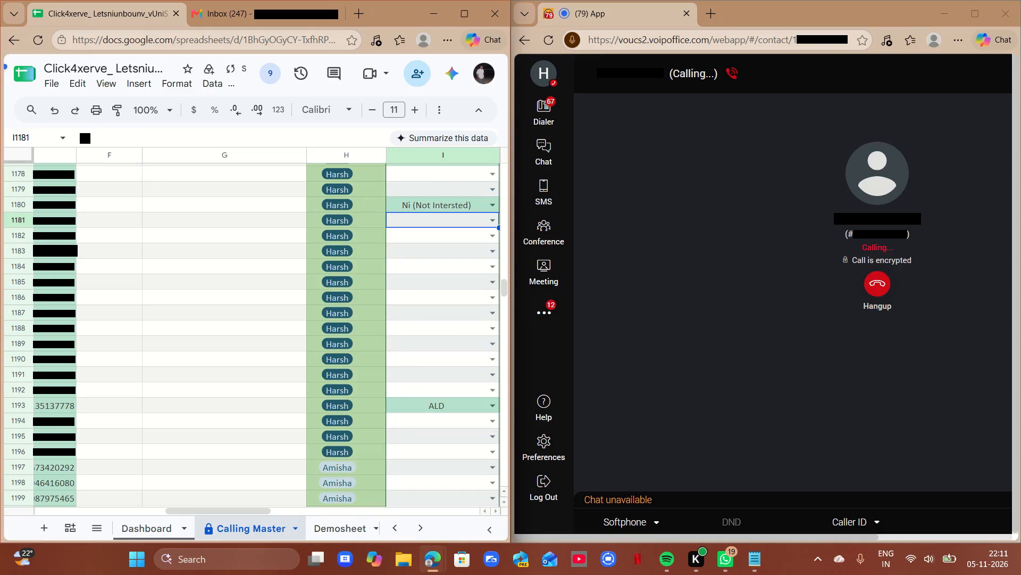
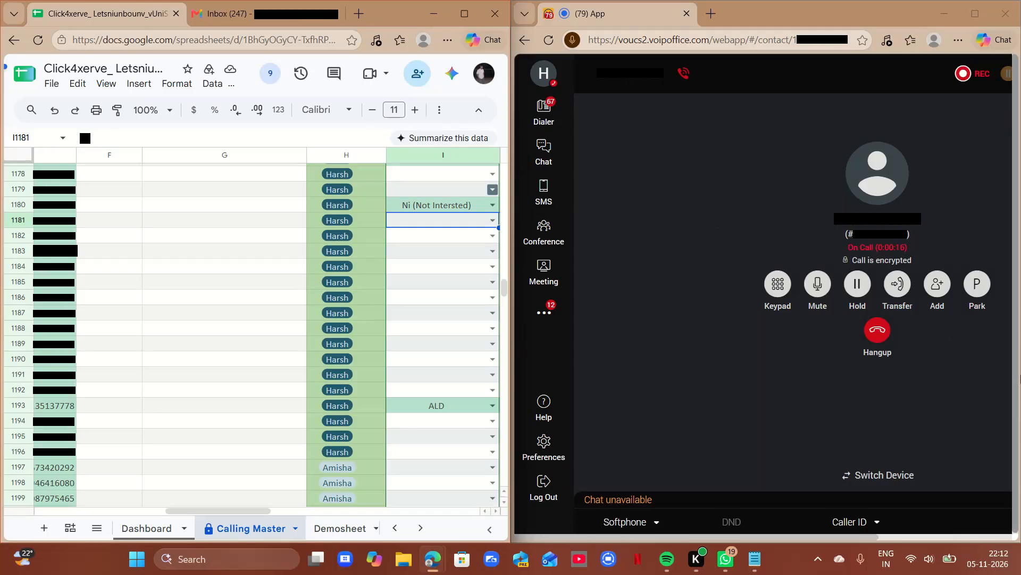
End the call with the row 1181 lead, redial the same copied number once, and hang up that second attempt.
click(878, 326)
click(706, 133)
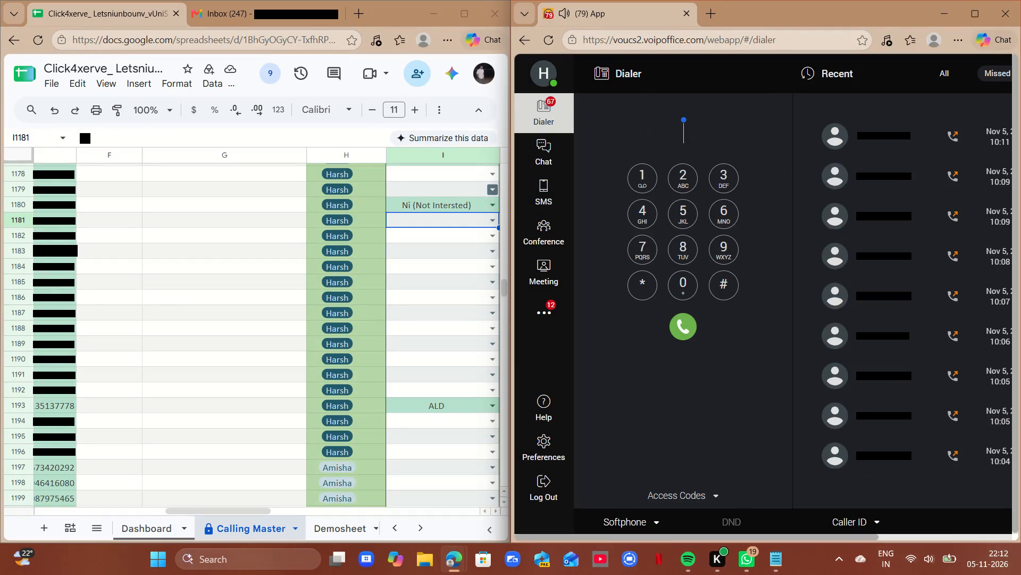
key(ctrl+v)
key(Return)
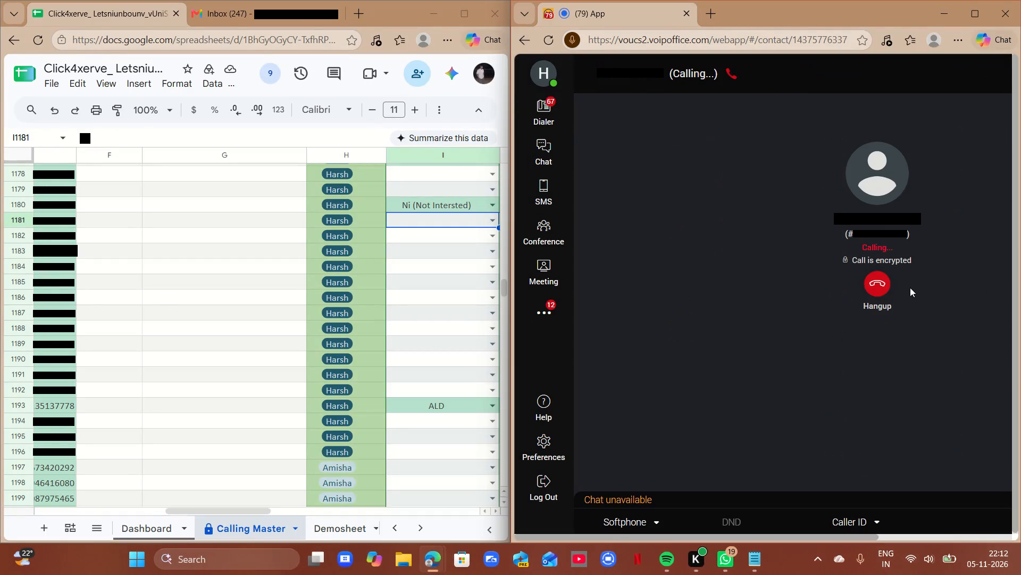
click(870, 280)
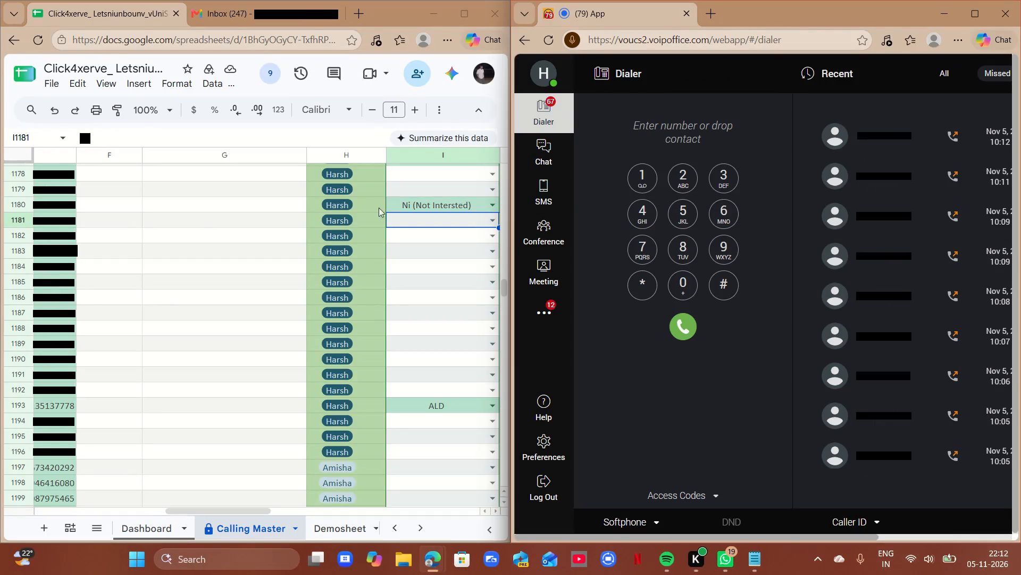
Copy the phone number of the lead in row 1182 and call it in the dialer.
click(58, 233)
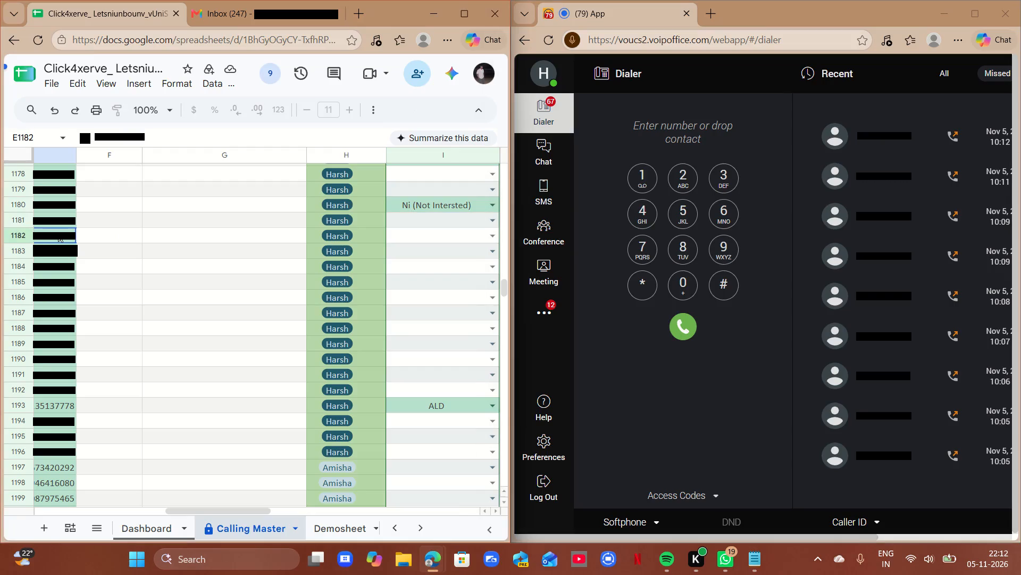
key(ctrl+c)
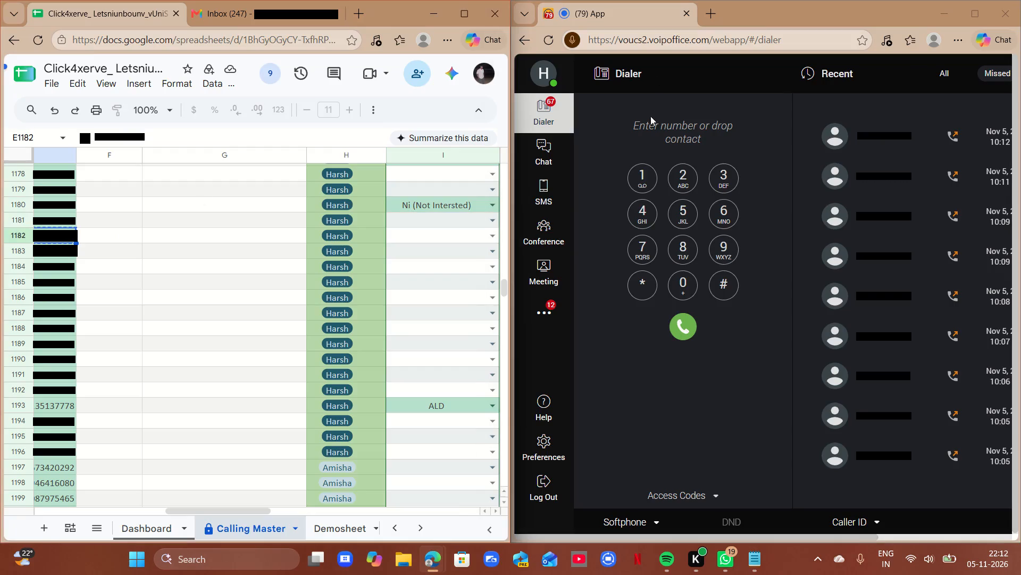
click(650, 125)
key(ctrl+v)
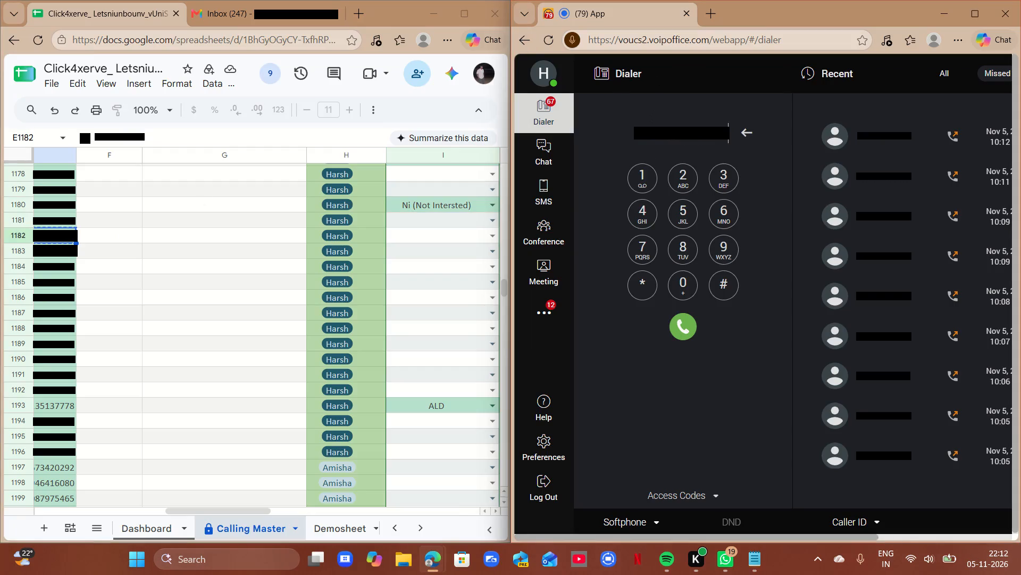
key(Return)
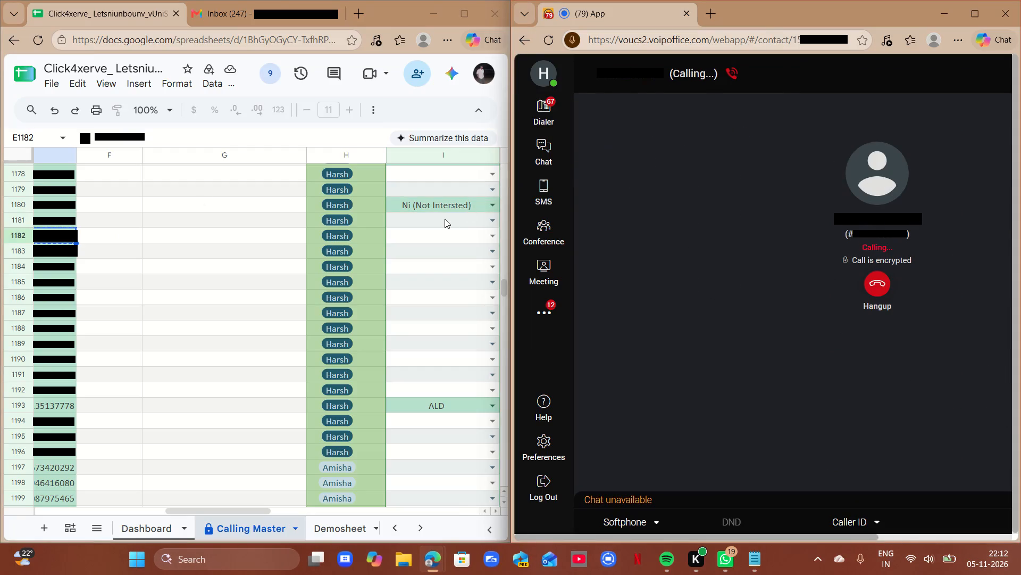
Set the call status in column I to RNR for rows 1181 and 1179.
click(445, 219)
key(r)
key(Return)
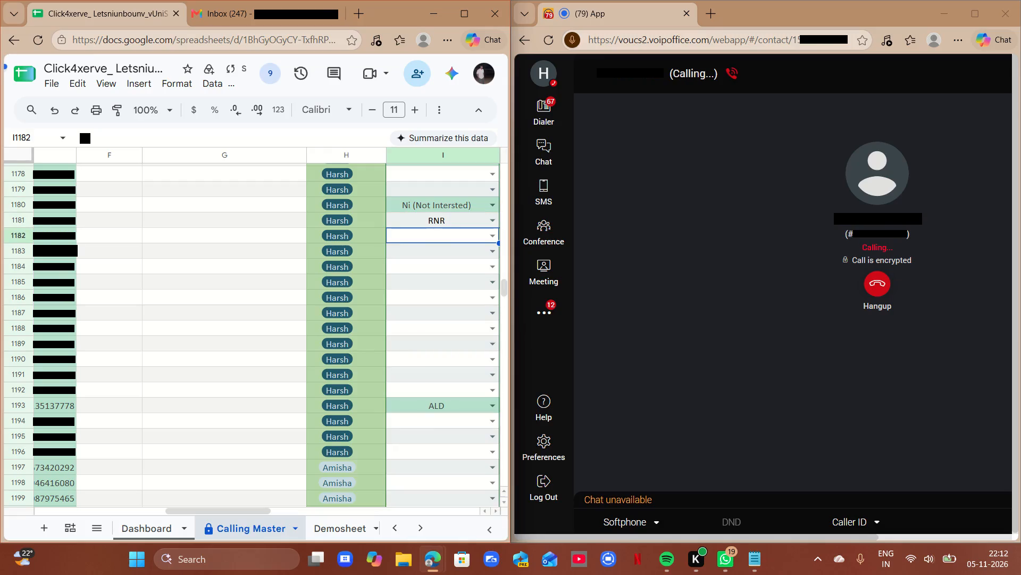
click(466, 189)
key(r)
key(Return)
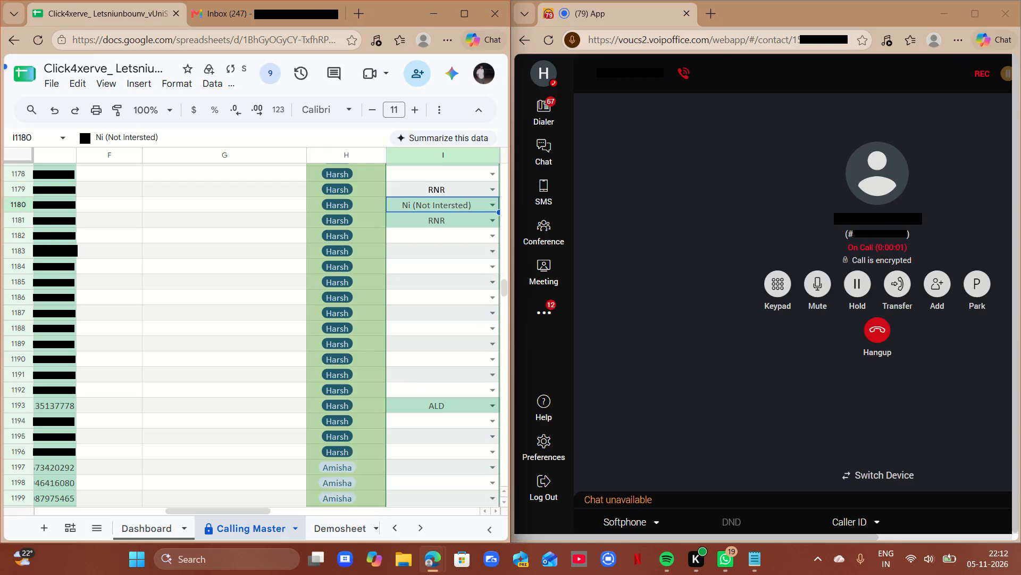
Fill in the call status in column I of row 1178 with an option matching "v".
click(466, 172)
key(v)
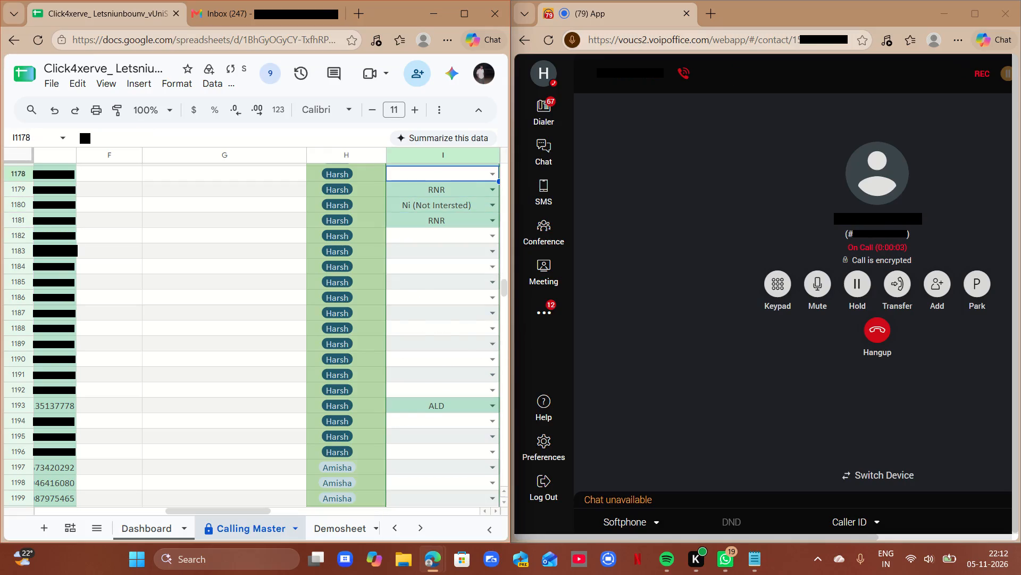
key(Up)
key(Return)
Copy the phone number of the lead in row 1183 for dialing.
scroll(466, 172, down, 1)
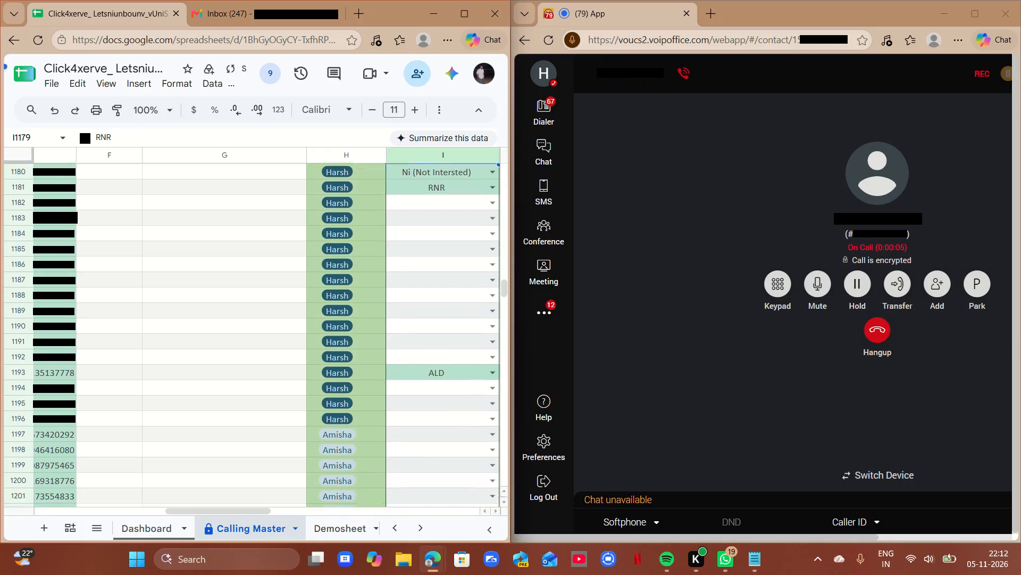
scroll(466, 172, down, 1)
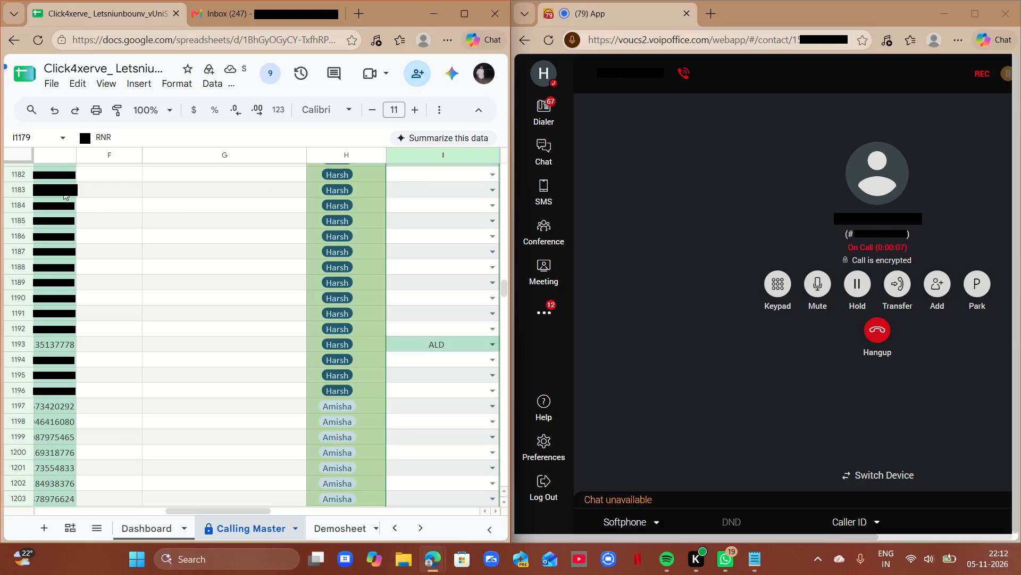
click(63, 191)
key(ctrl+c)
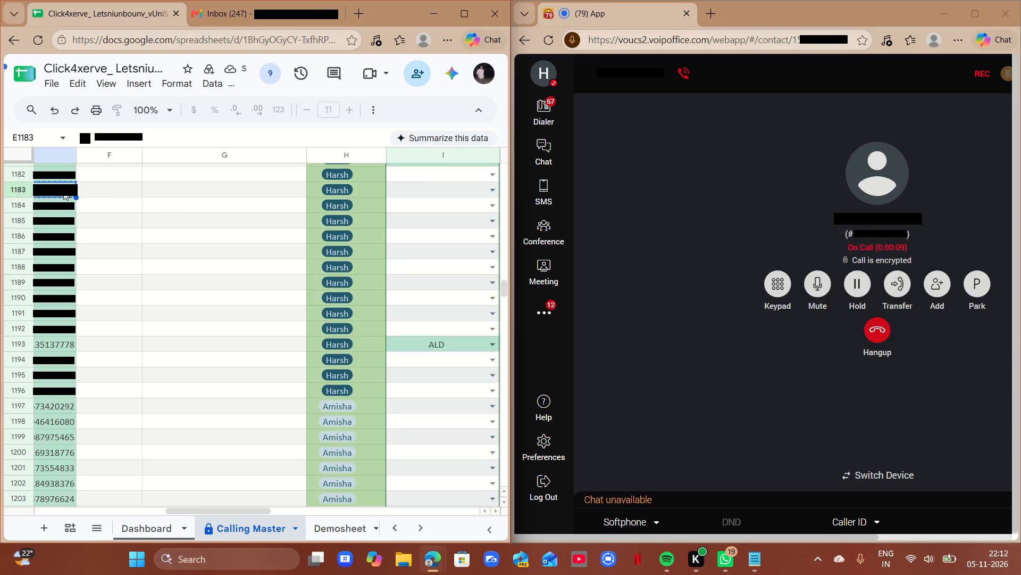
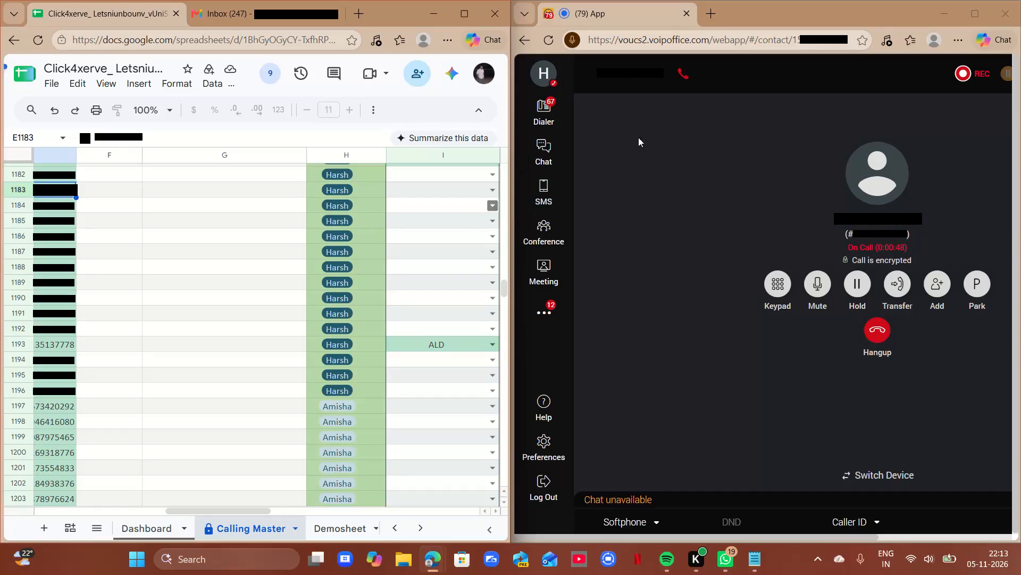
End the current call and call the copied number of the lead in row 1183 in the dialer.
click(877, 332)
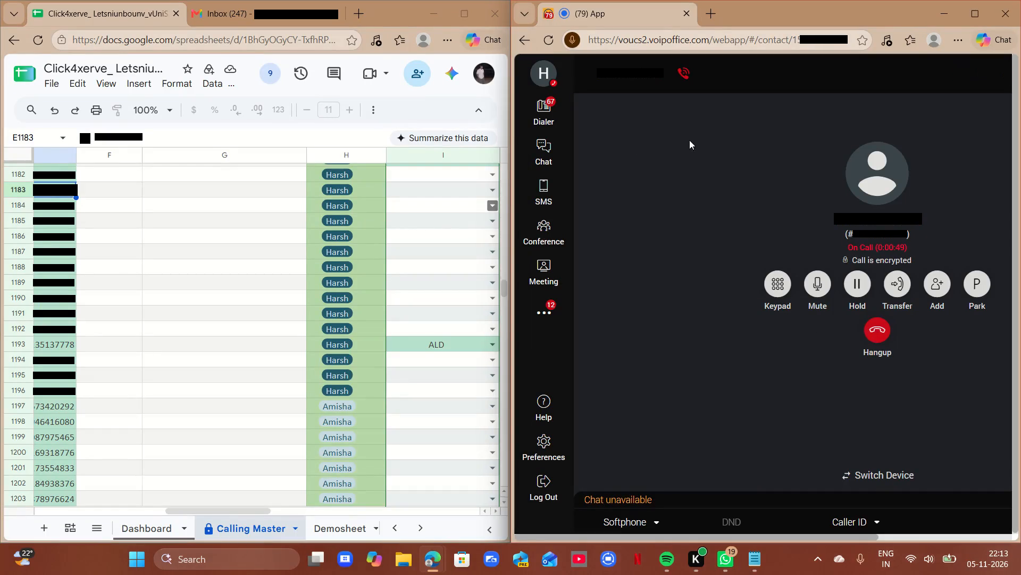
click(674, 134)
key(ctrl+v)
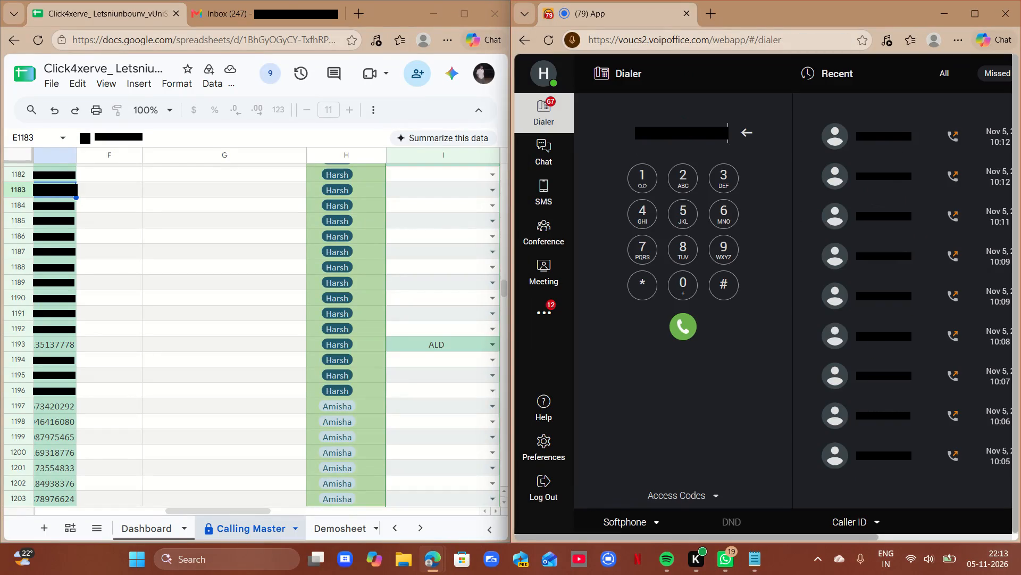
key(Return)
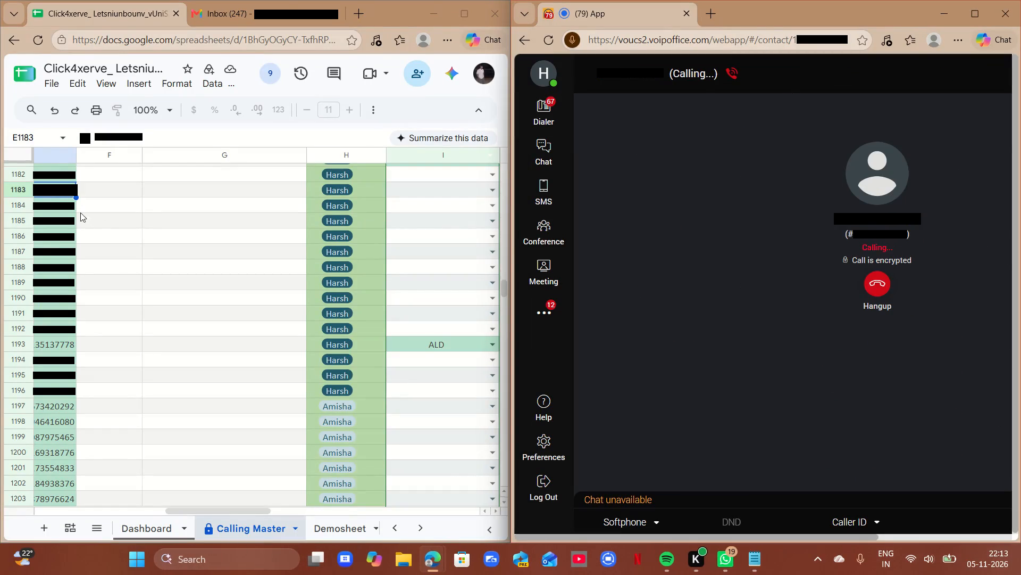
Copy the phone number of the lead in row 1184, end the current call and call the copied number.
click(64, 204)
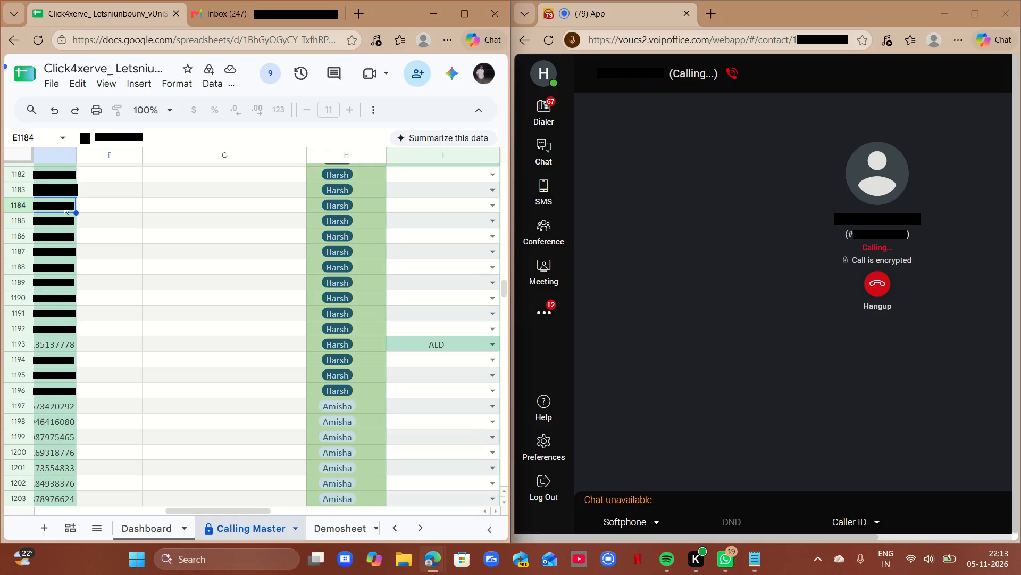
key(ctrl+c)
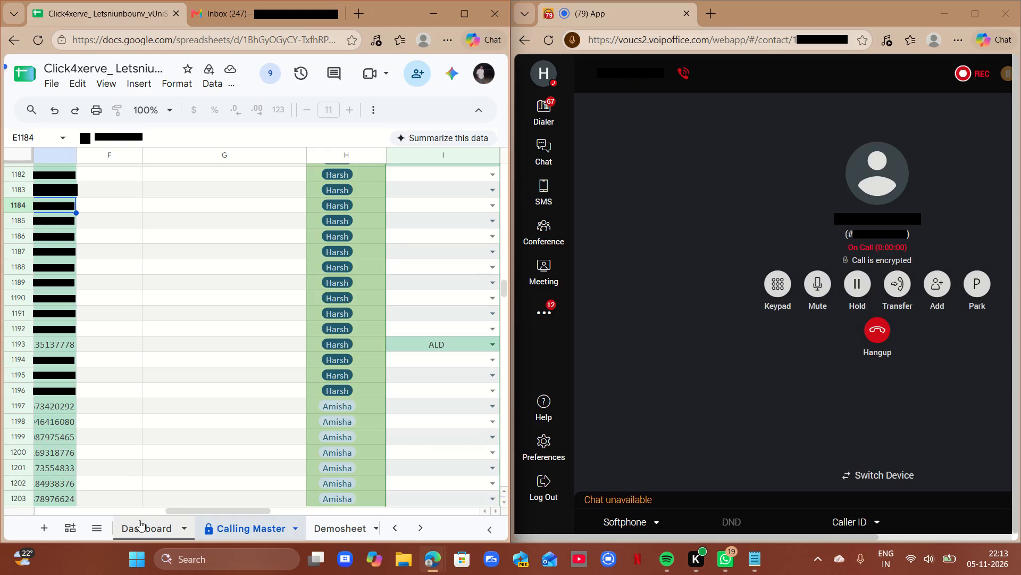
click(139, 527)
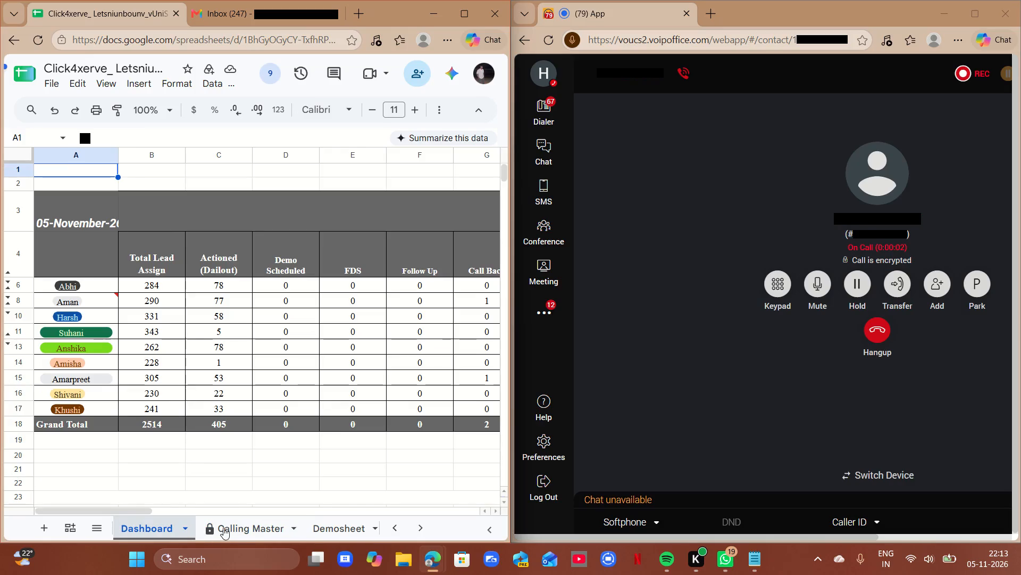
click(240, 528)
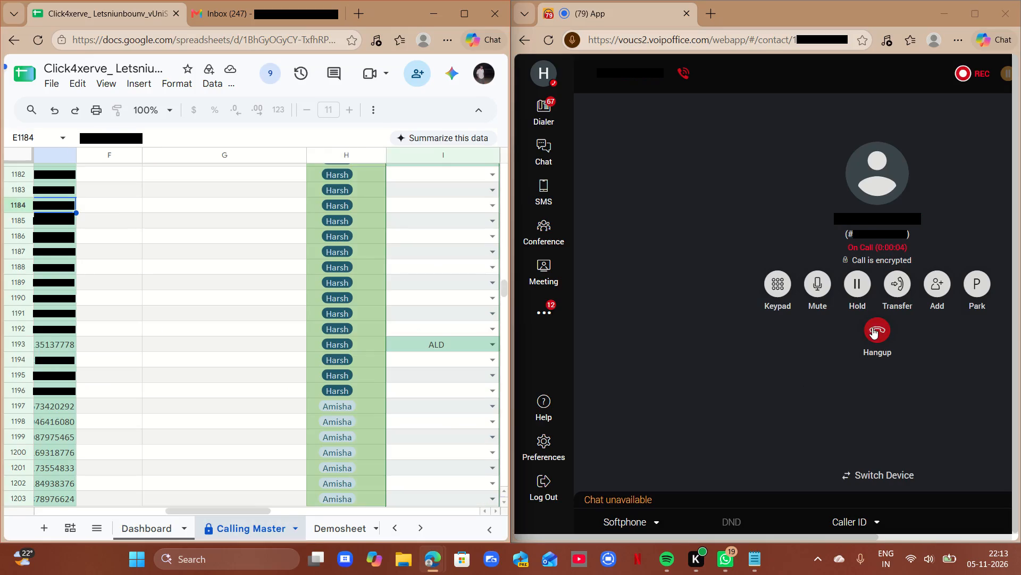
click(870, 326)
click(672, 109)
key(ctrl+v)
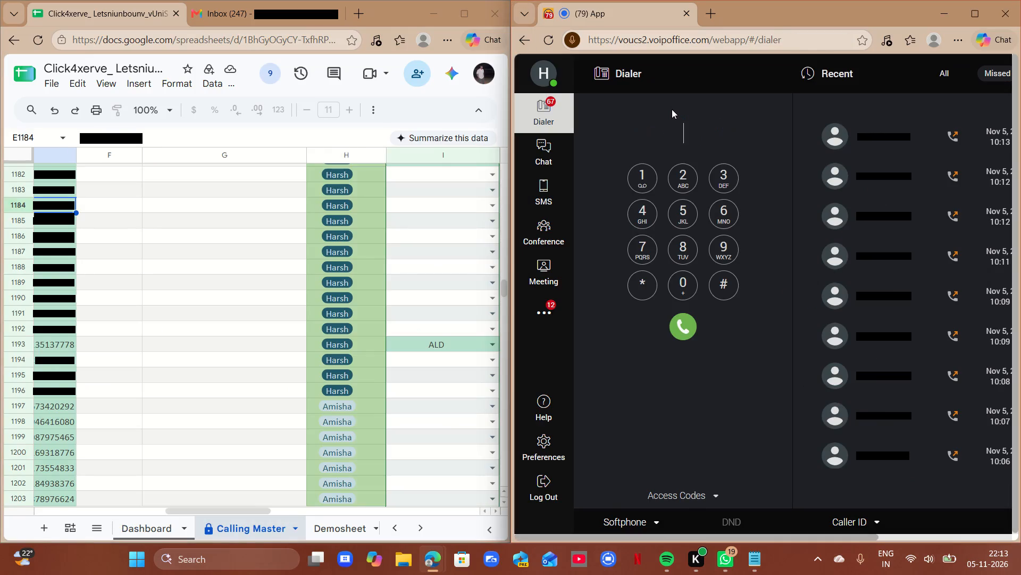
key(Return)
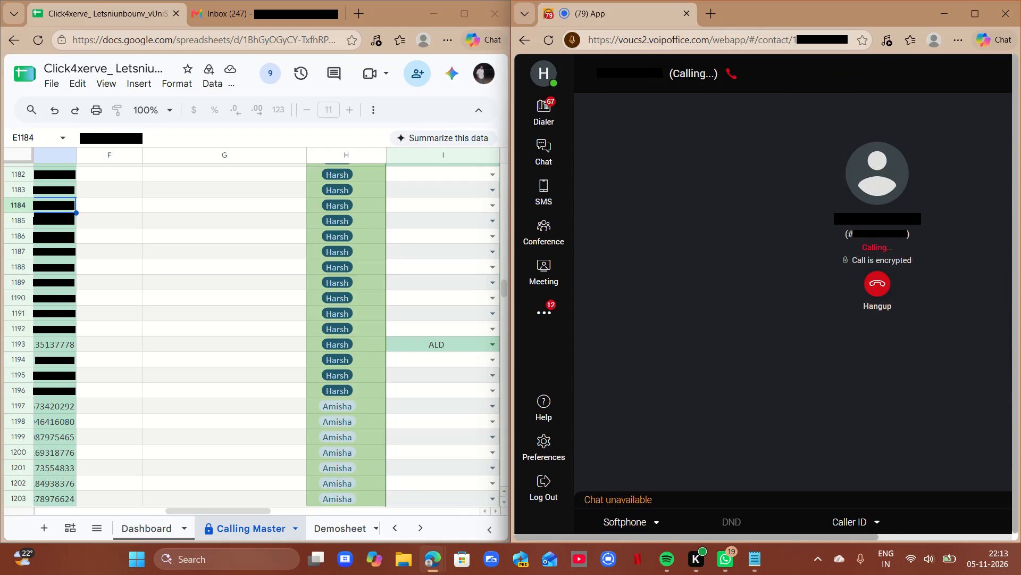
Copy the phone number of the lead in row 1185 for dialing.
click(69, 225)
key(ctrl+c)
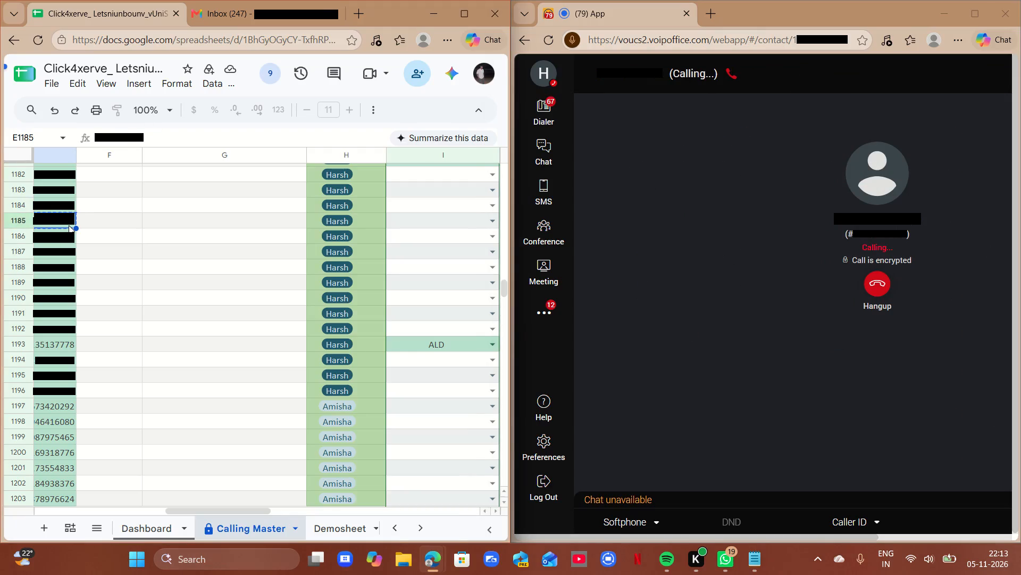
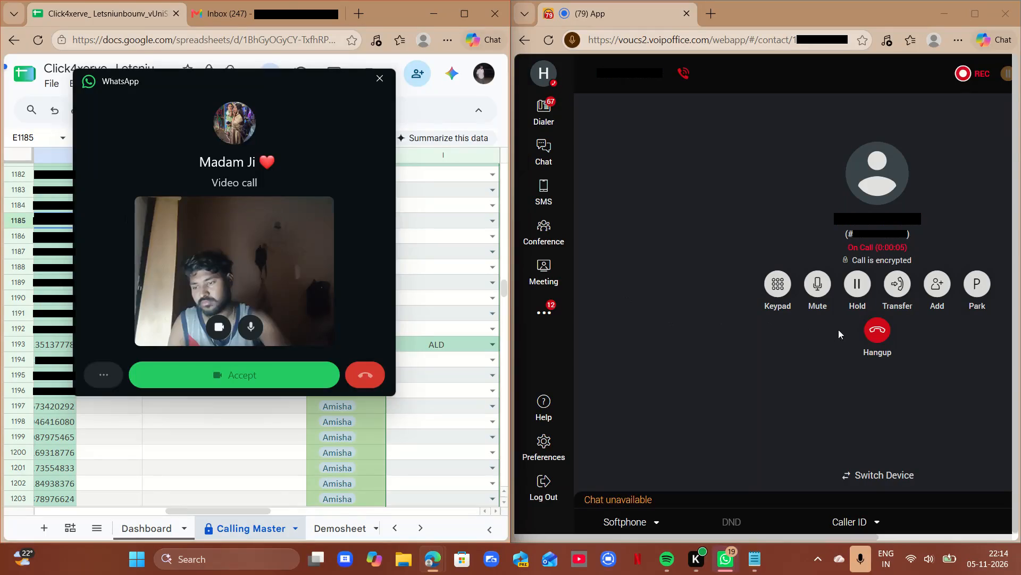
End the current call and call the copied number of the lead in row 1185 in the dialer.
click(869, 330)
click(693, 136)
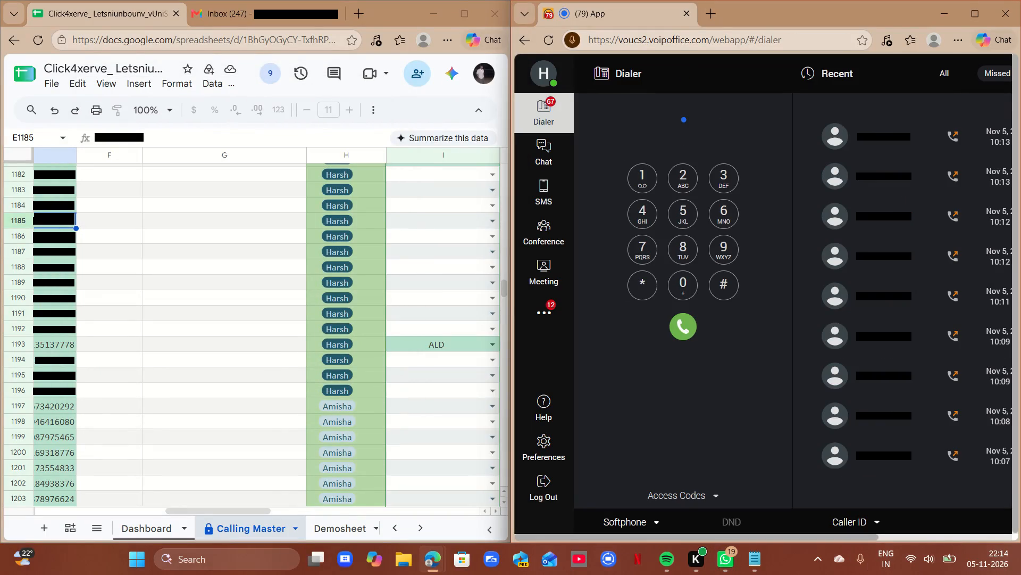
key(ctrl+v)
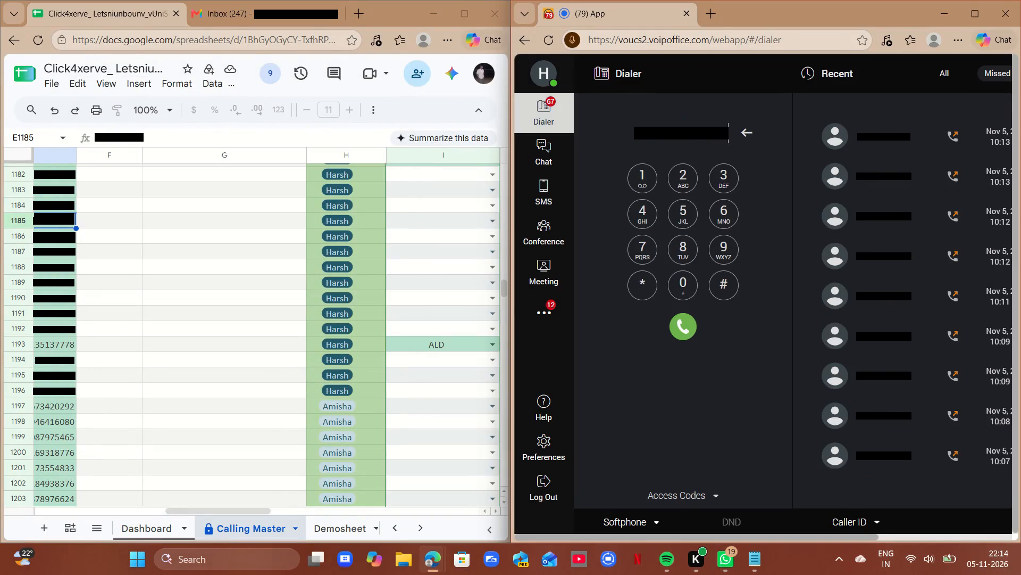
key(Return)
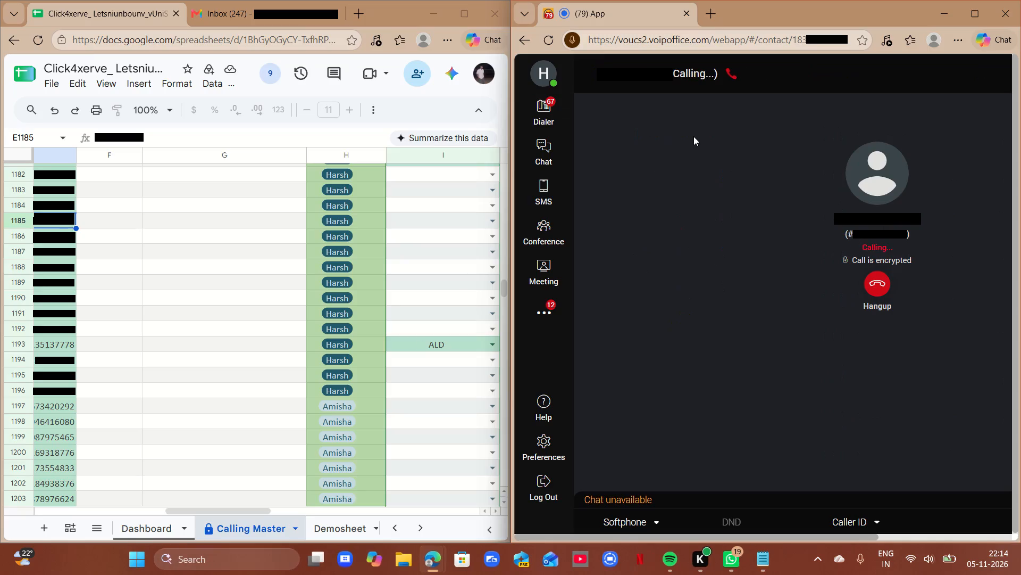
Copy the phone number of the lead in row 1186, end the current call and call the copied number.
click(53, 237)
key(ctrl+c)
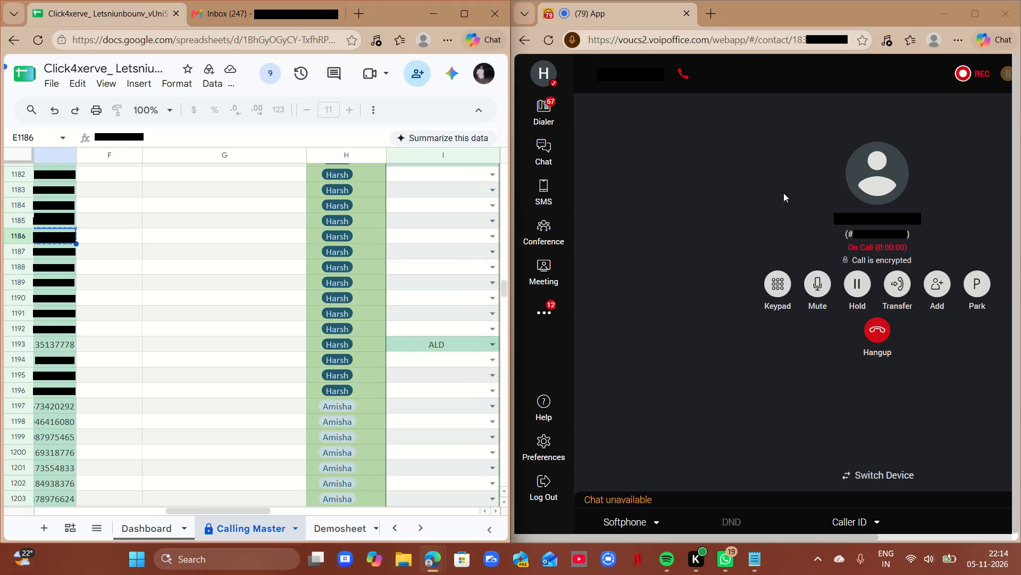
click(873, 335)
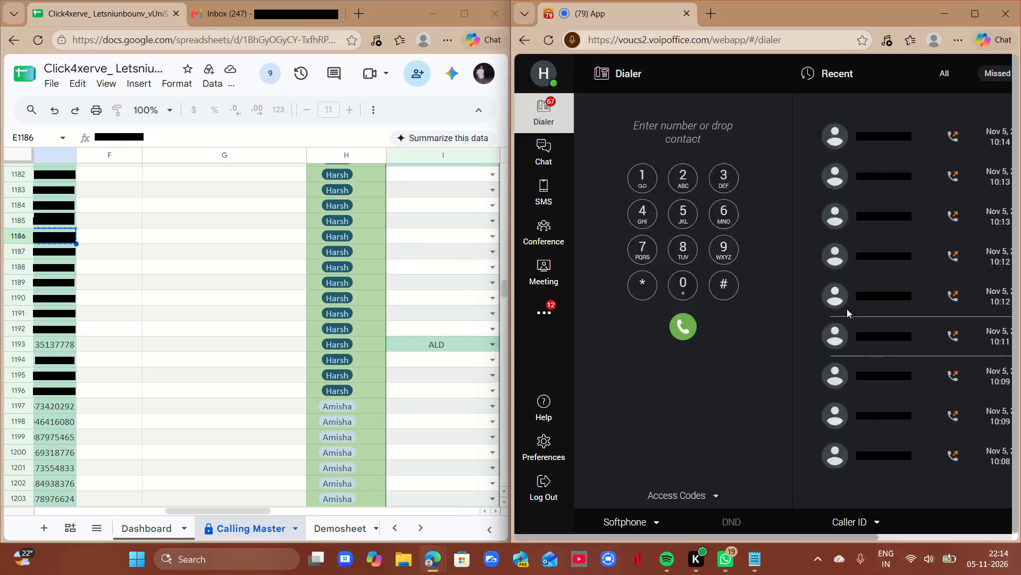
click(687, 132)
key(ctrl+v)
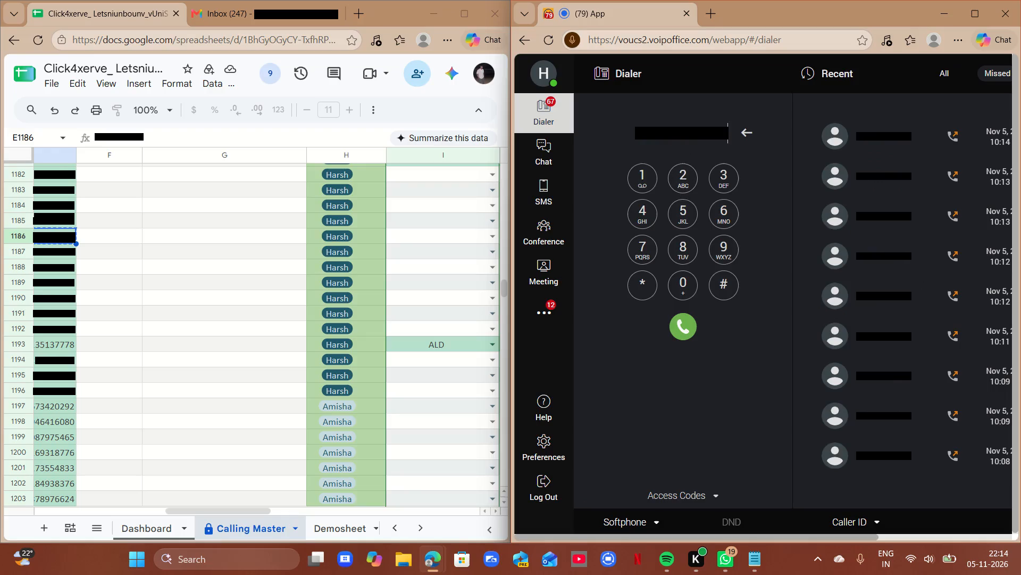
key(Return)
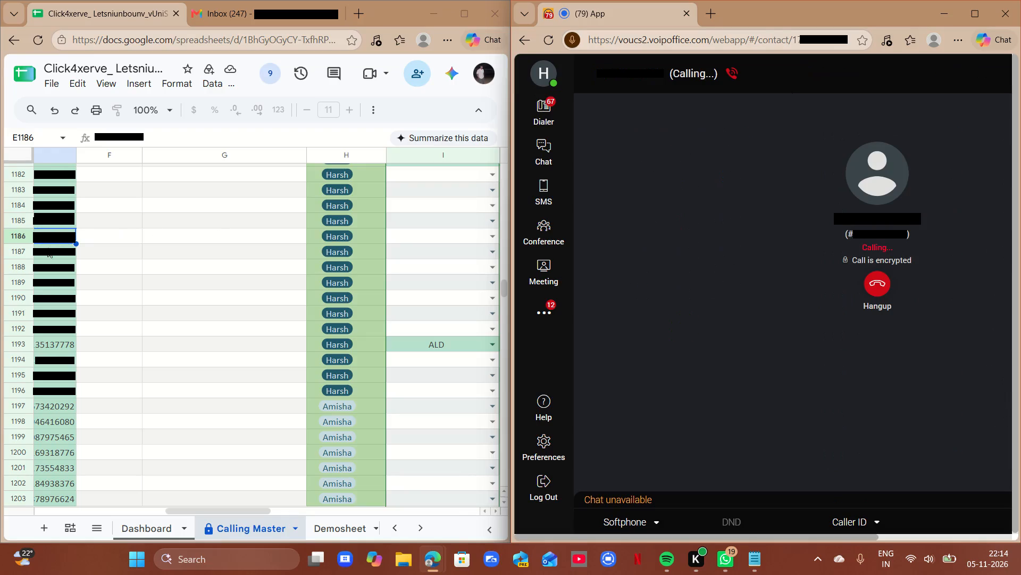
Copy the phone number of the lead in row 1187 for dialing.
click(48, 248)
key(ctrl+c)
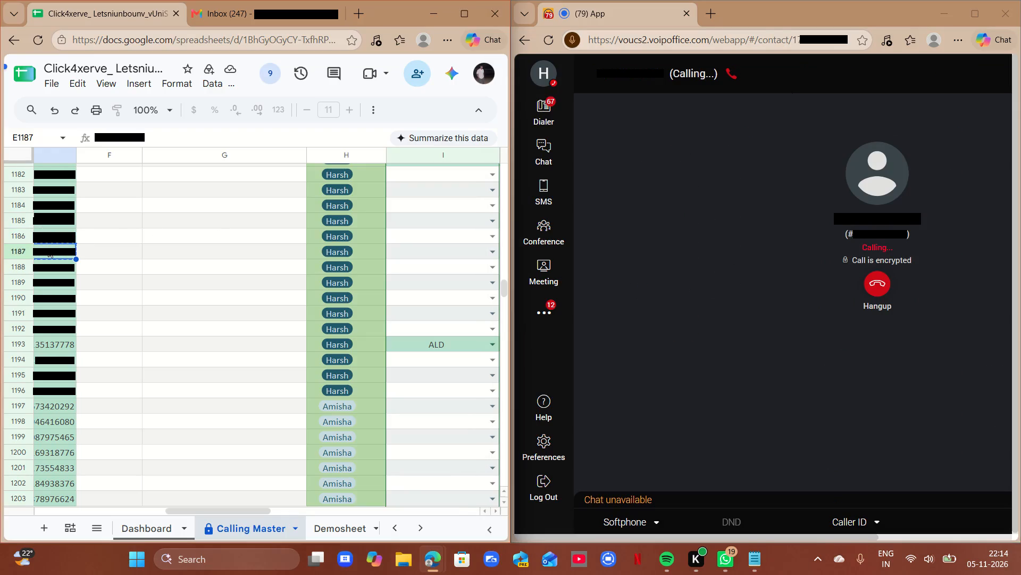
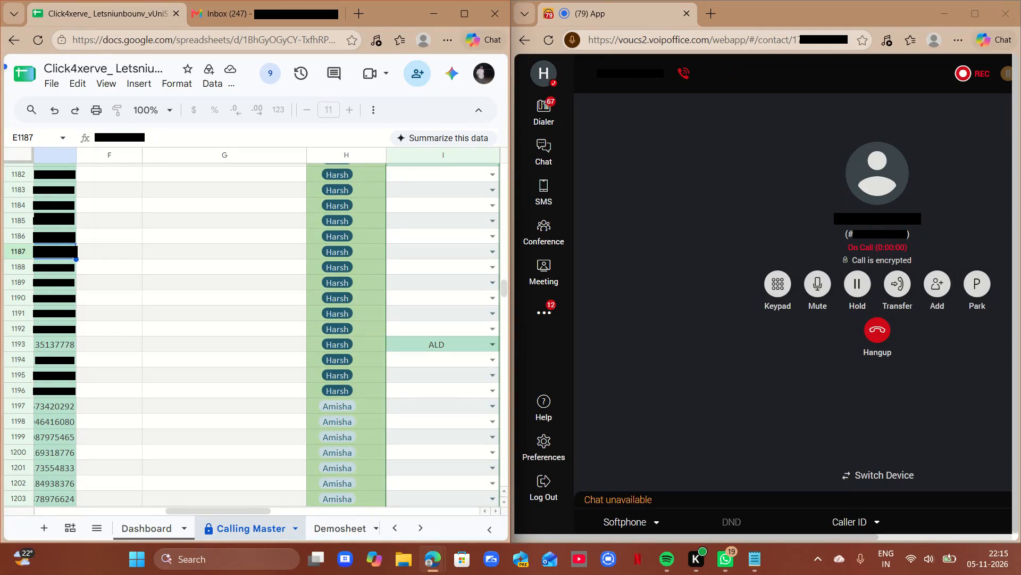
End the current call and call the copied number of the lead in row 1187 in the dialer.
click(877, 345)
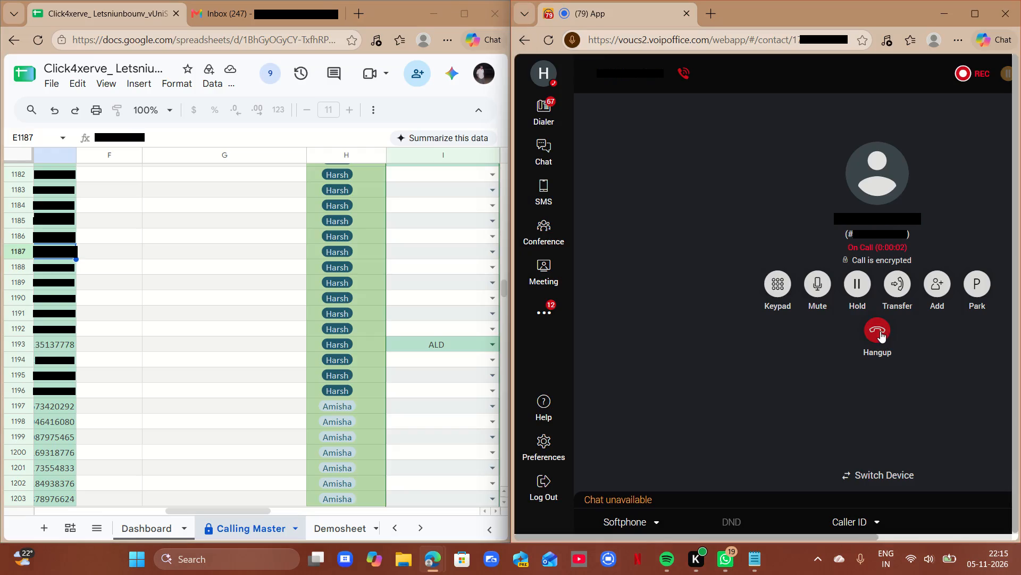
click(880, 331)
double_click(719, 155)
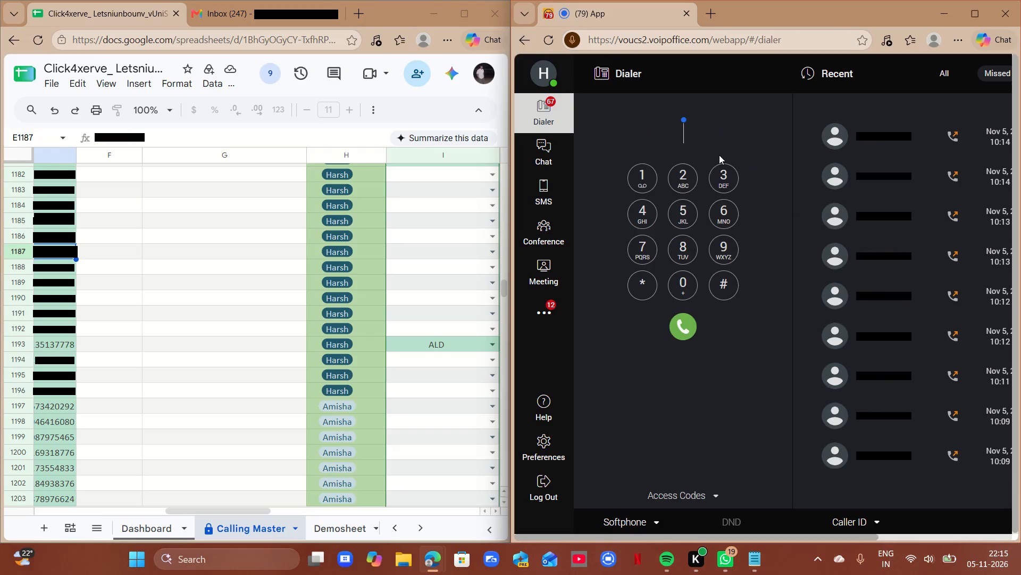
key(ctrl+v)
key(Return)
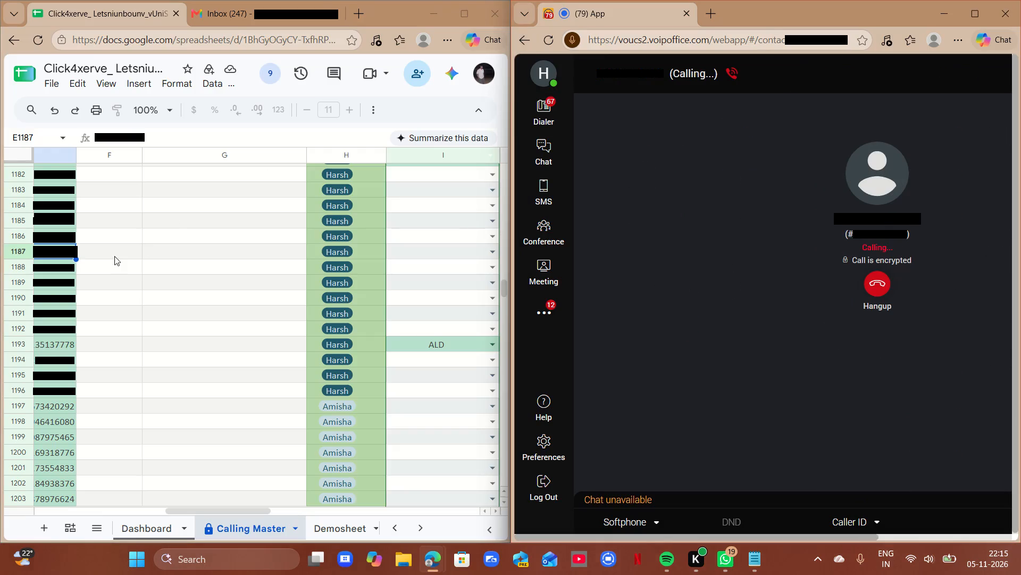
Copy the phone number of the lead in row 1188 for dialing.
click(63, 268)
key(ctrl+c)
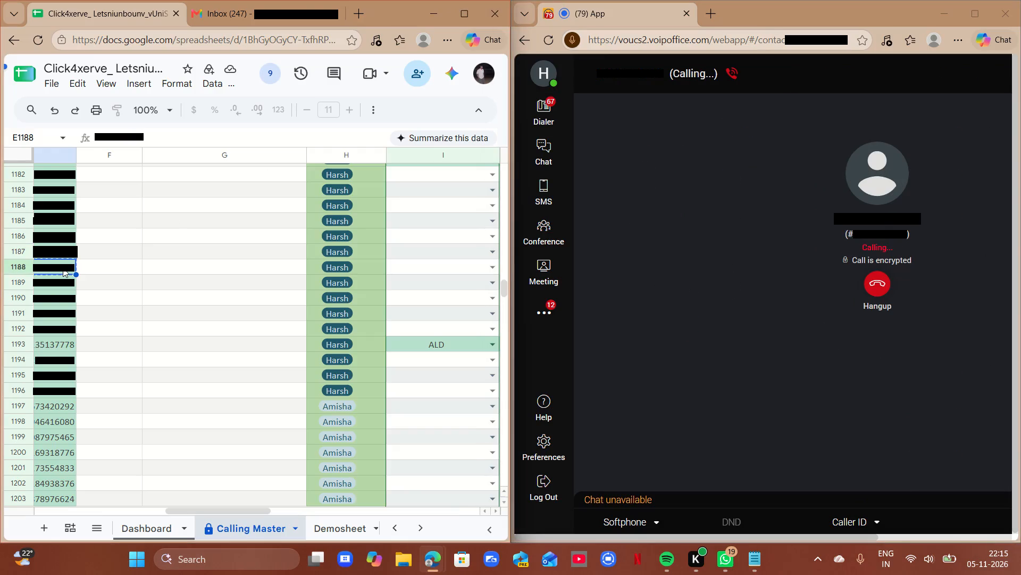
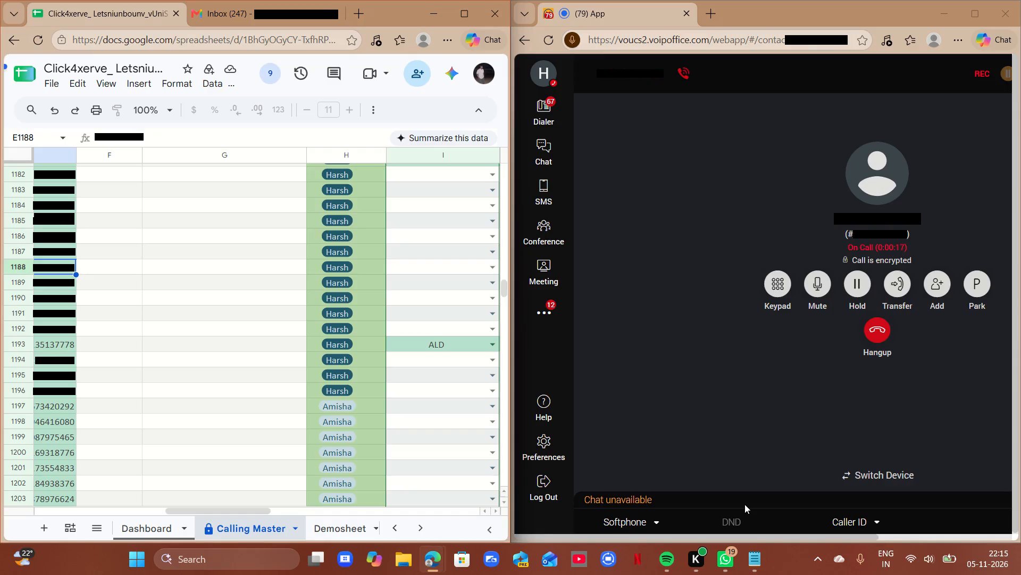
Consult the rebuttal script in Notepad during the call, then put the notes away.
click(756, 564)
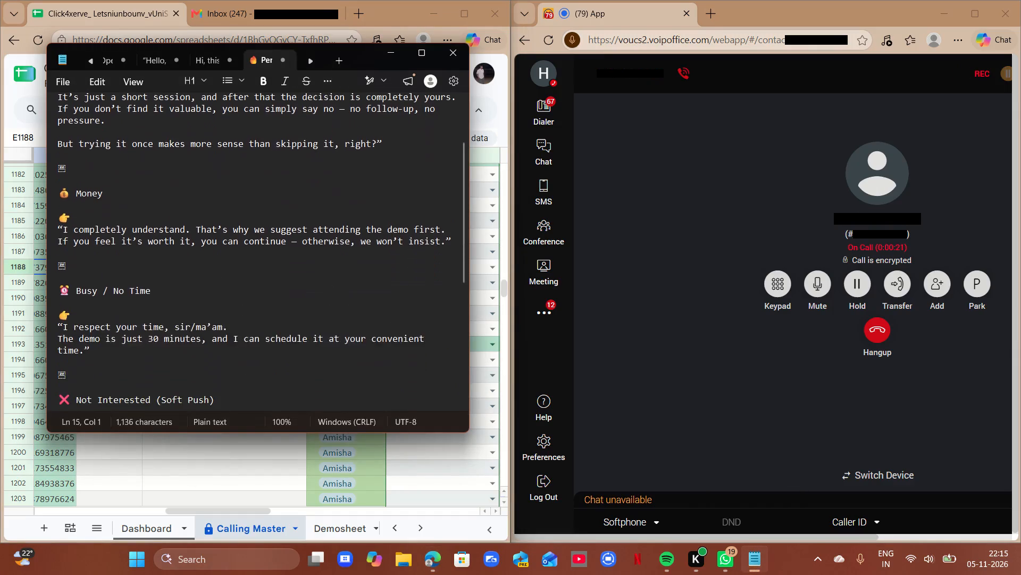
click(382, 53)
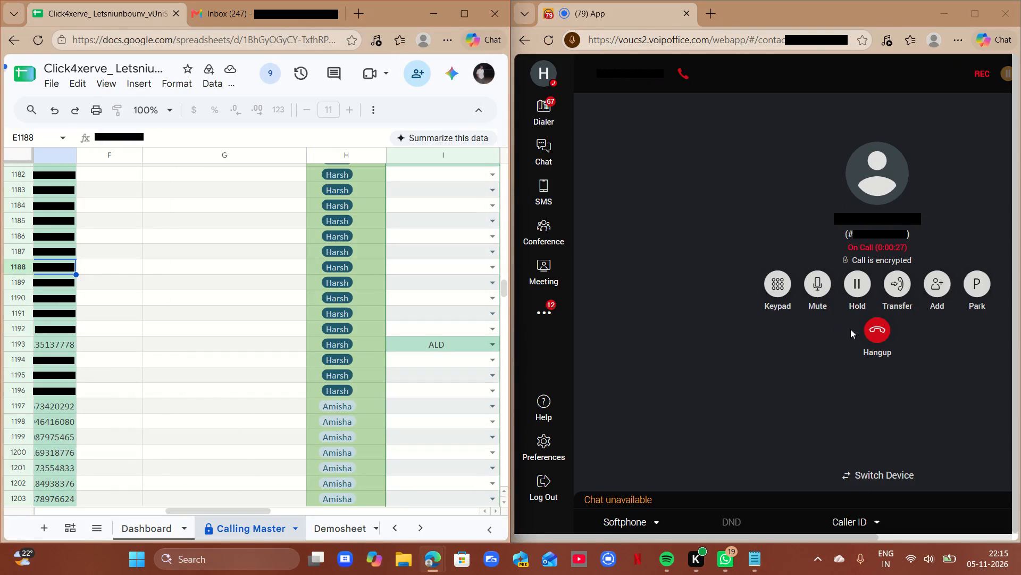
End the current call and call the copied number of the lead in row 1188 in the dialer.
click(871, 336)
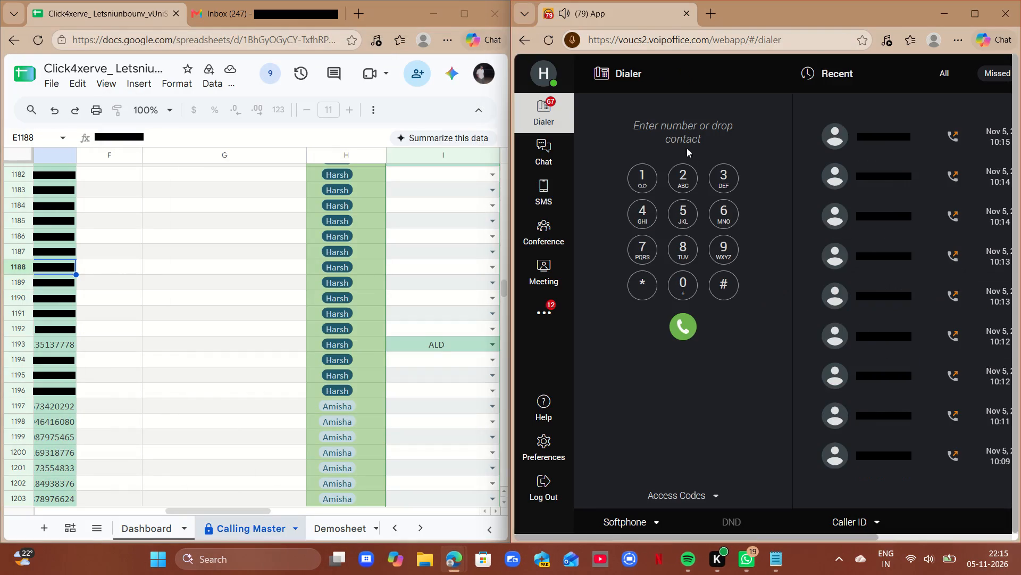
click(687, 137)
key(ctrl+v)
key(Return)
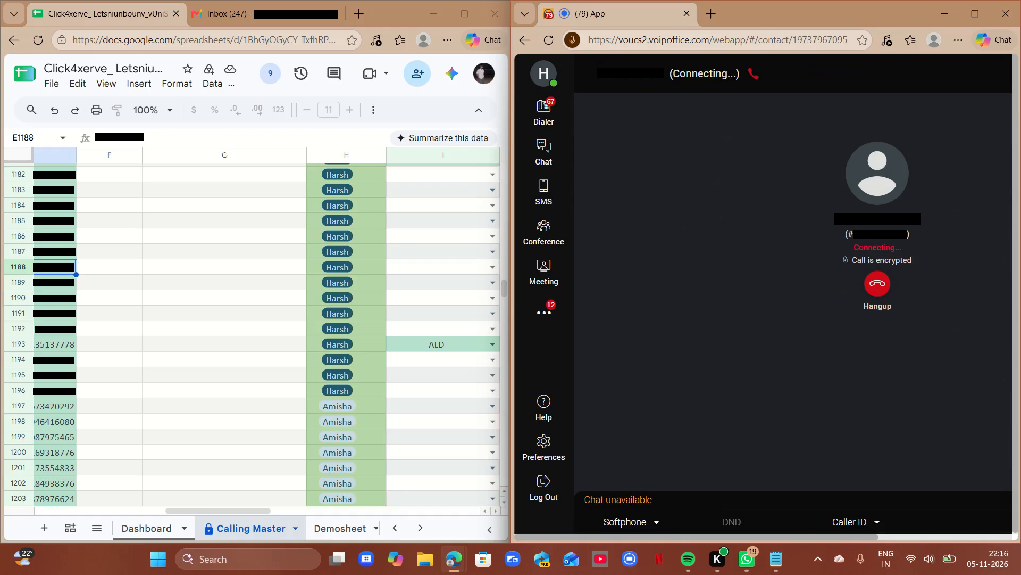
Set the call status of the lead in row 1187 to Ni (Not Intersted).
click(12, 251)
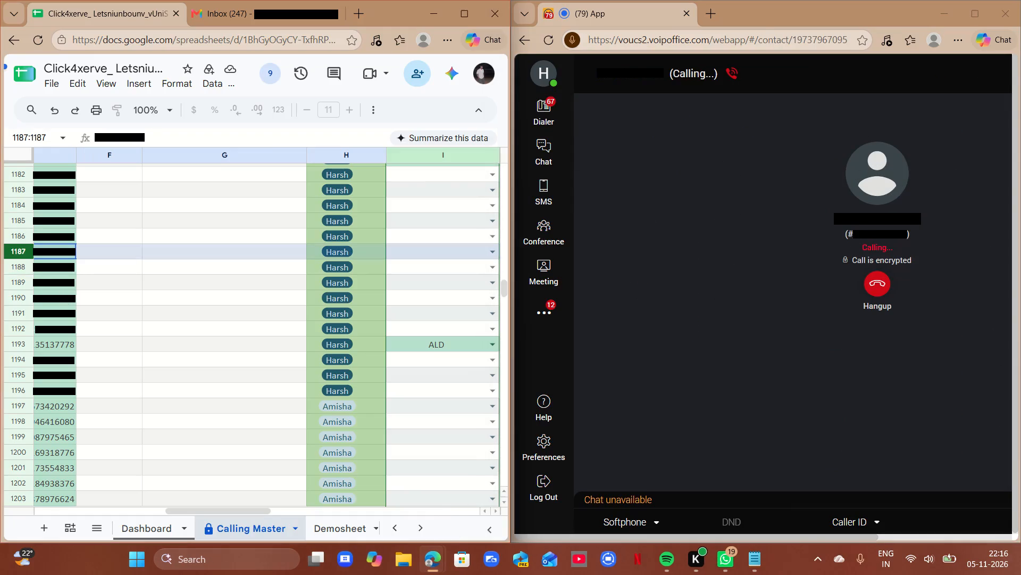
click(402, 248)
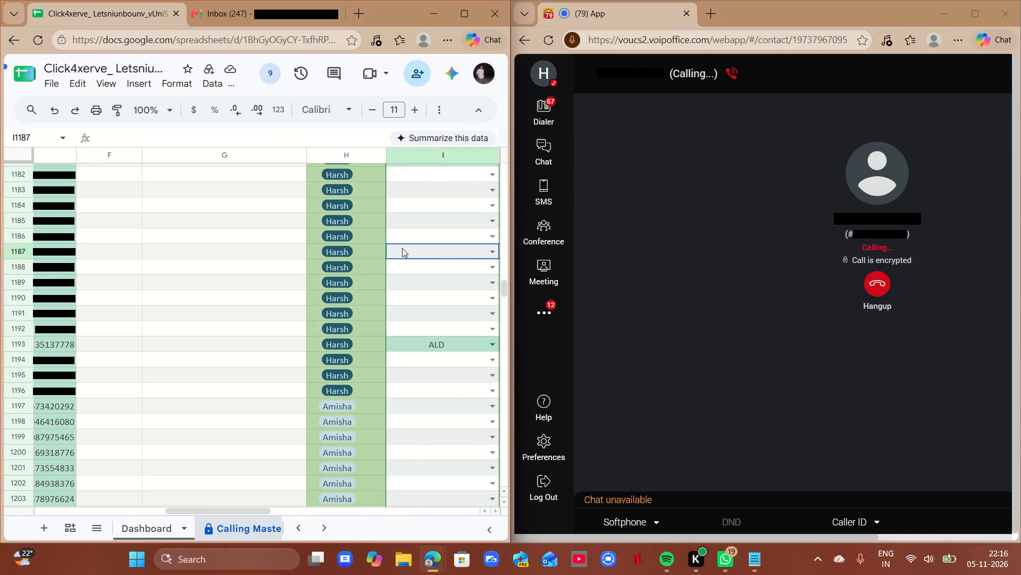
key(n)
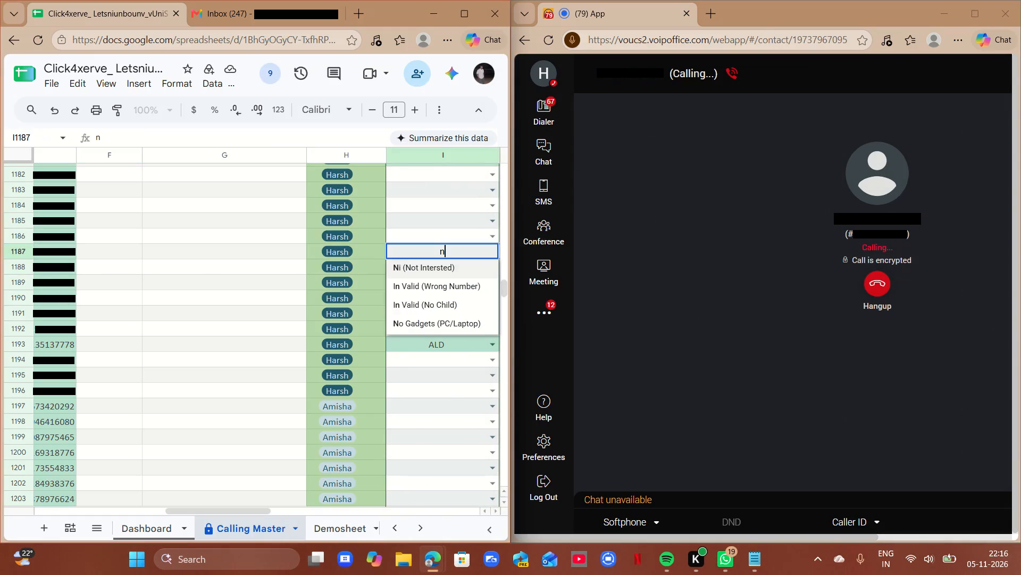
key(Return)
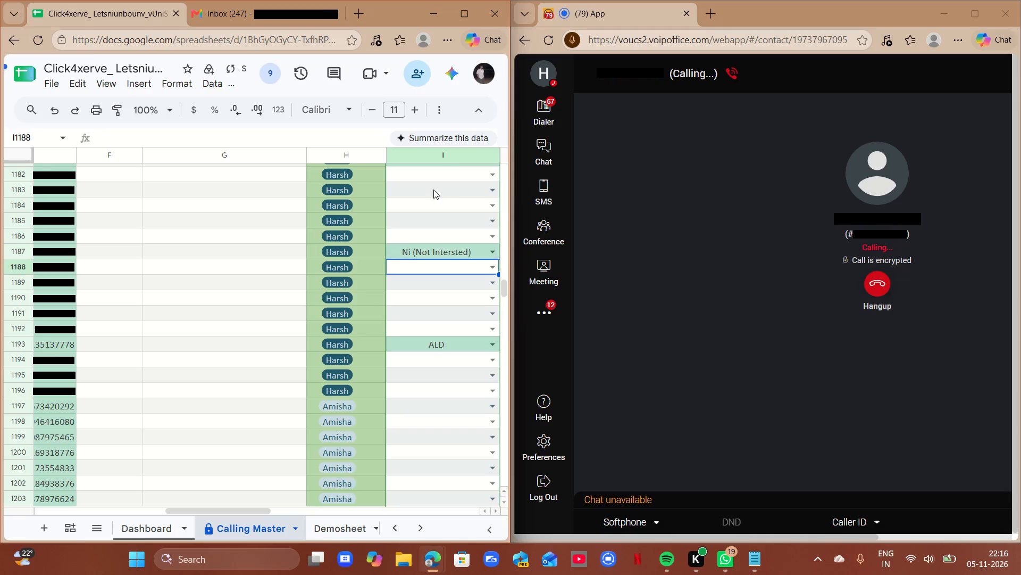
Set the call status in row 1182 to Voicemail and fill it down through row 1186.
click(442, 175)
key(v)
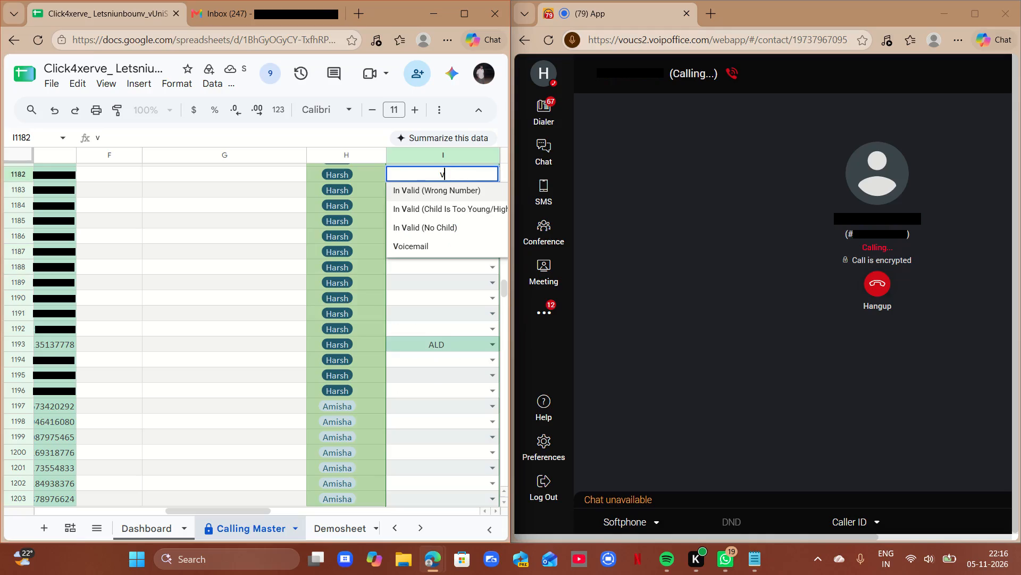
key(Up)
key(Return)
click(460, 172)
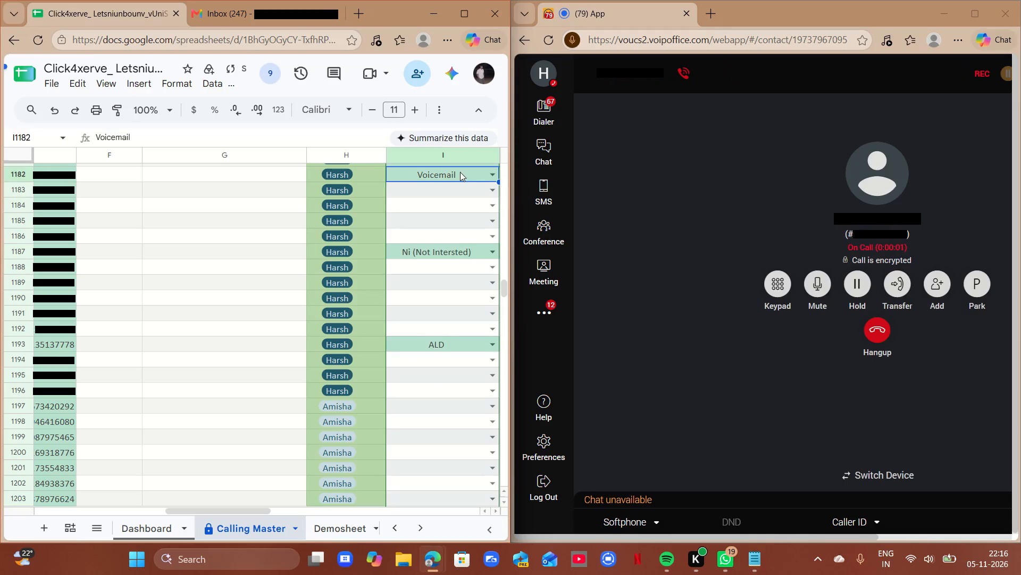
drag(497, 180, 469, 233)
End the current call, copy the phone number of the lead in row 1189 and call it in the dialer.
scroll(469, 233, down, 1)
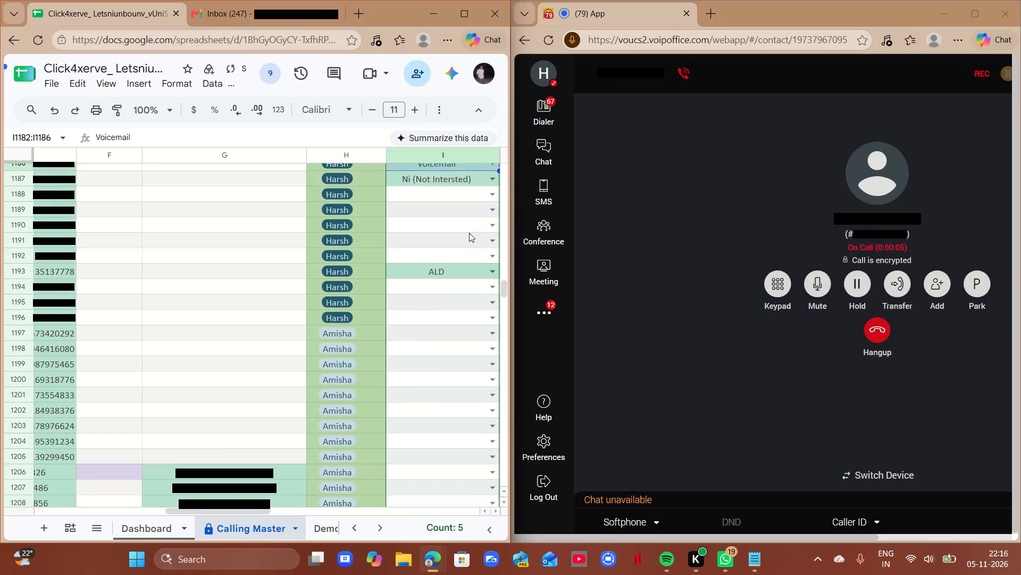
scroll(469, 233, down, 1)
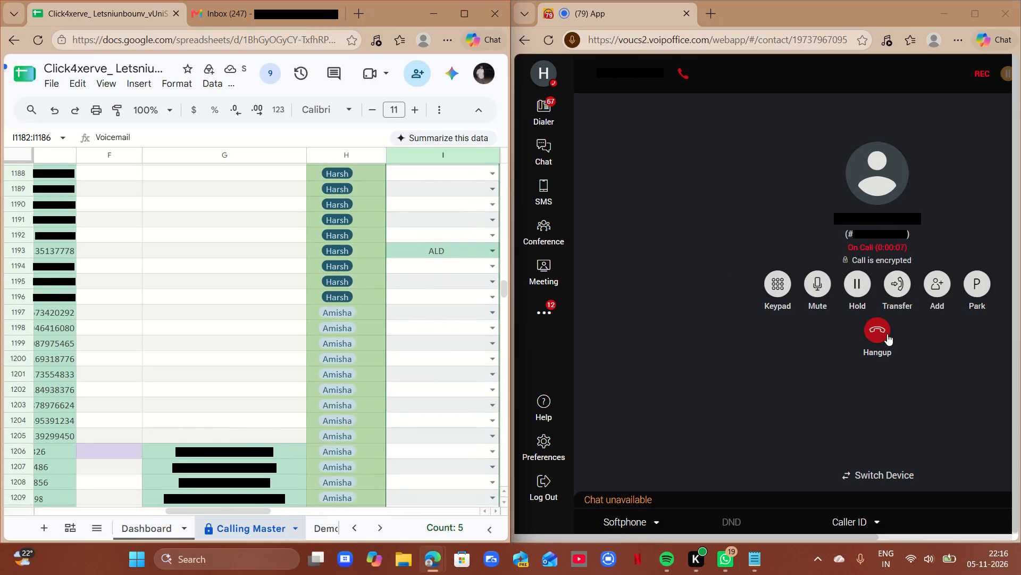
click(887, 334)
click(73, 186)
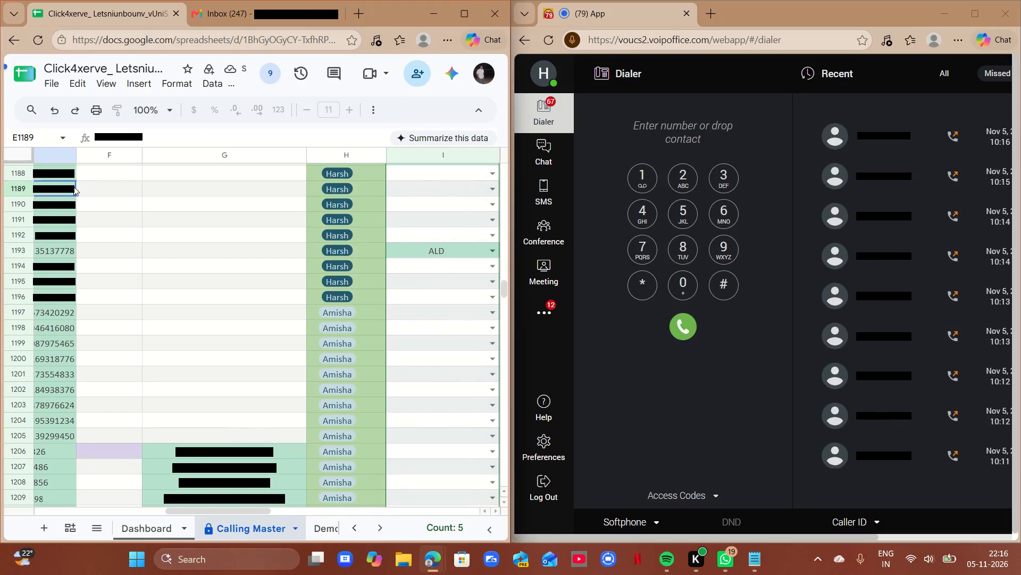
key(ctrl+c)
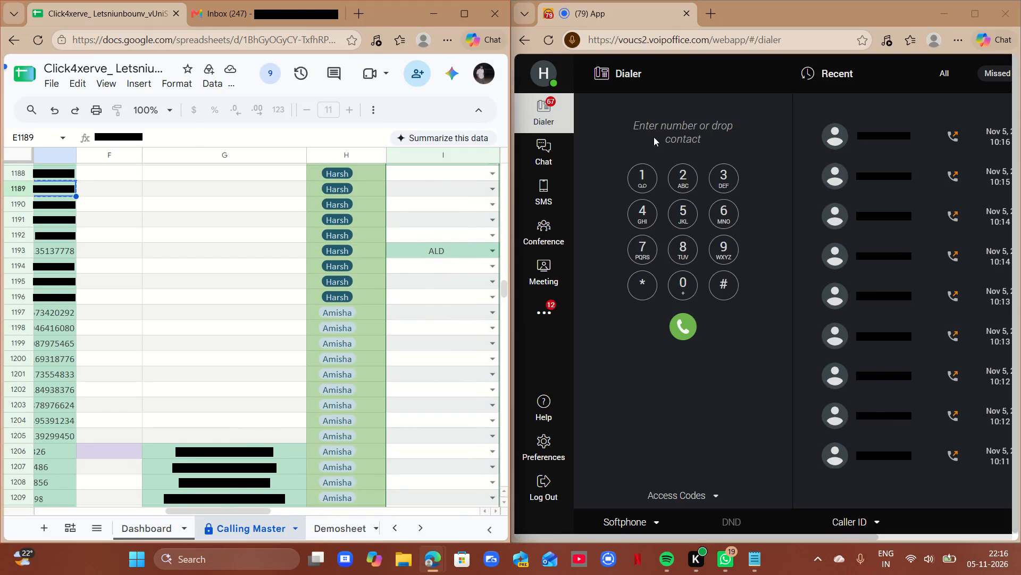
click(654, 137)
key(ctrl+v)
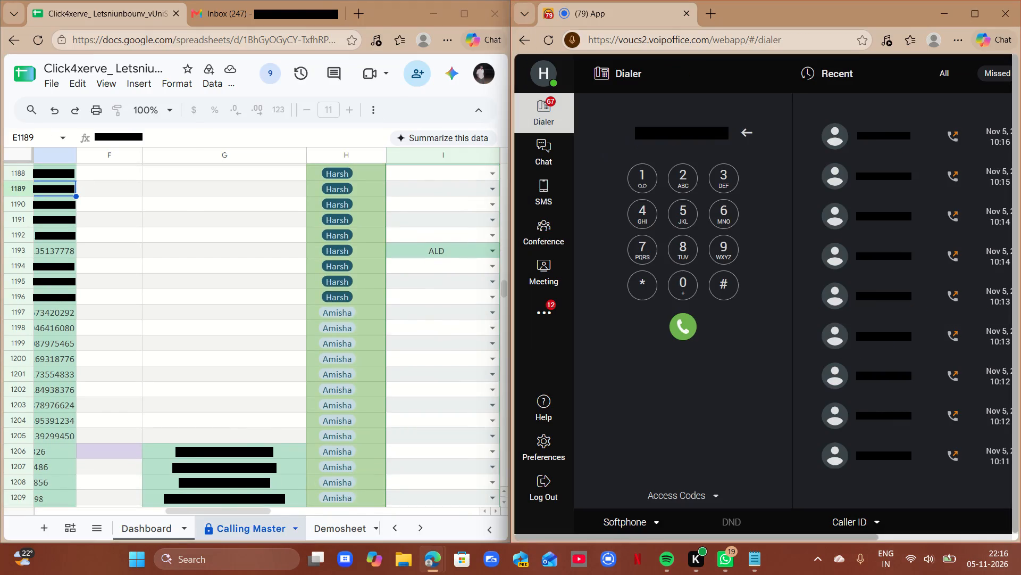
key(Return)
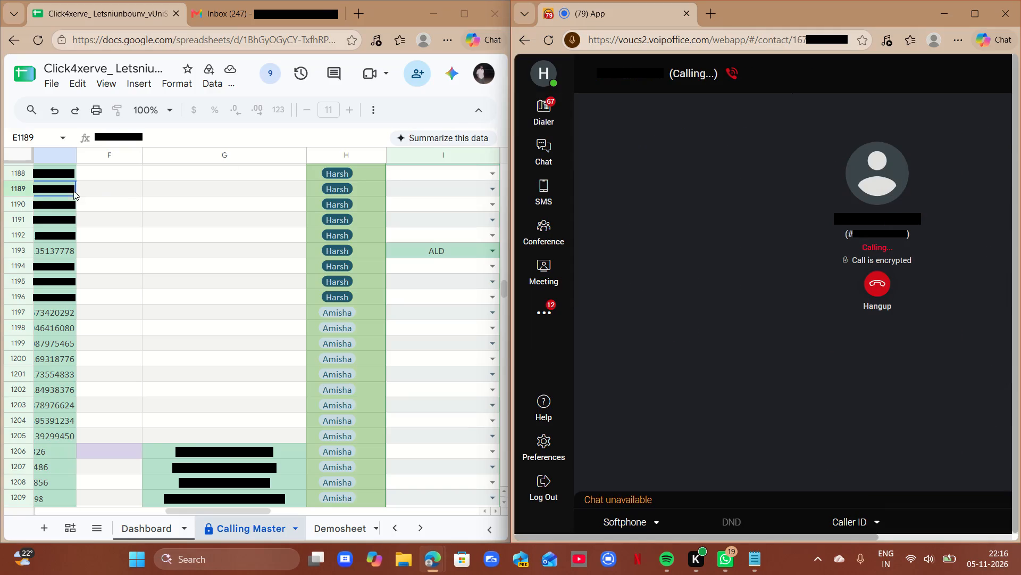
Copy the phone number of the lead in row 1190 for dialing.
click(56, 201)
key(ctrl+c)
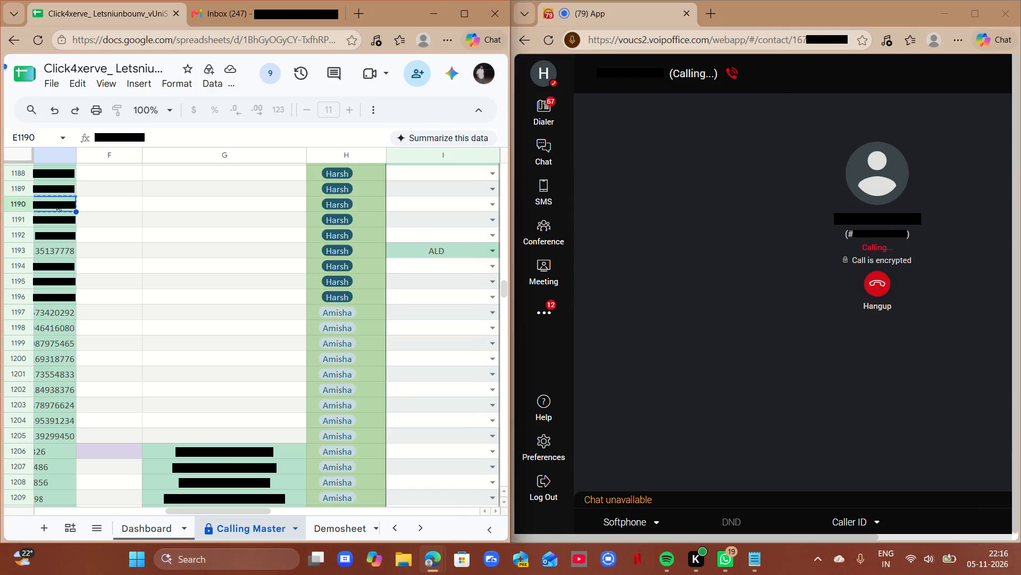
Open the Dashboard sheet to check the callers' lead and dialout totals.
click(171, 532)
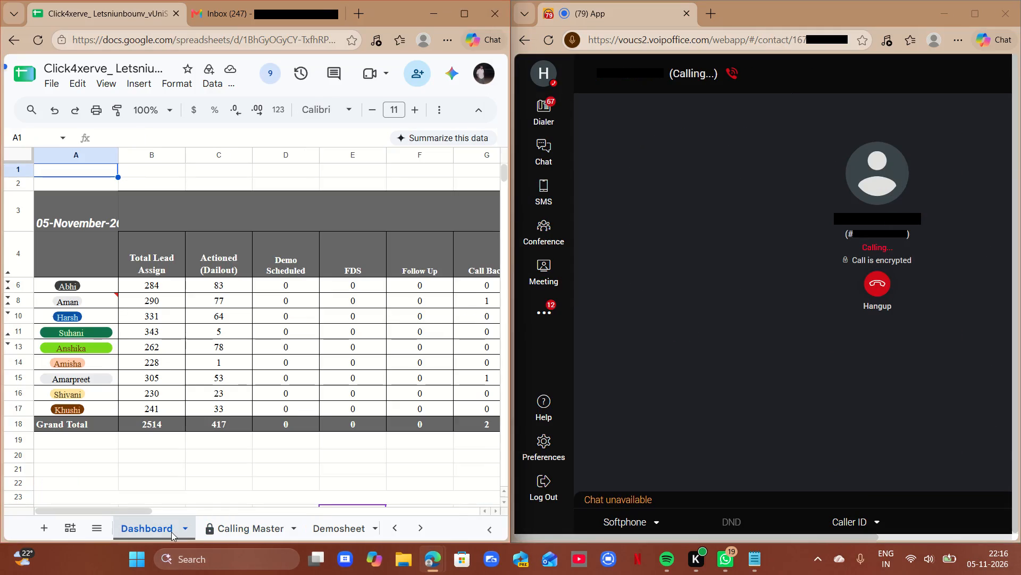
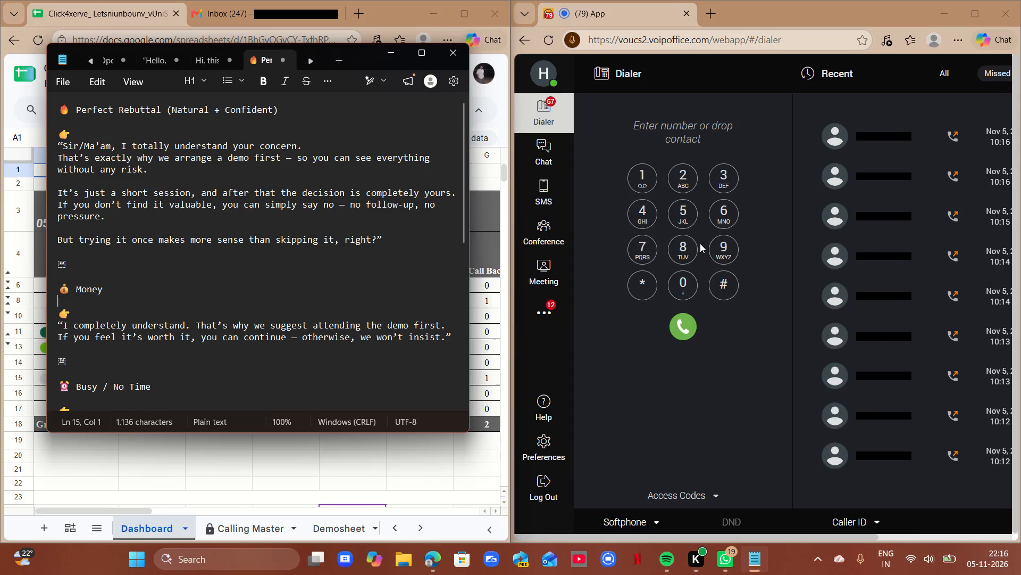
Call the lead in row 1190 with the copied phone number, skim the rebuttal script meanwhile, and end the call.
click(727, 151)
key(ctrl+v)
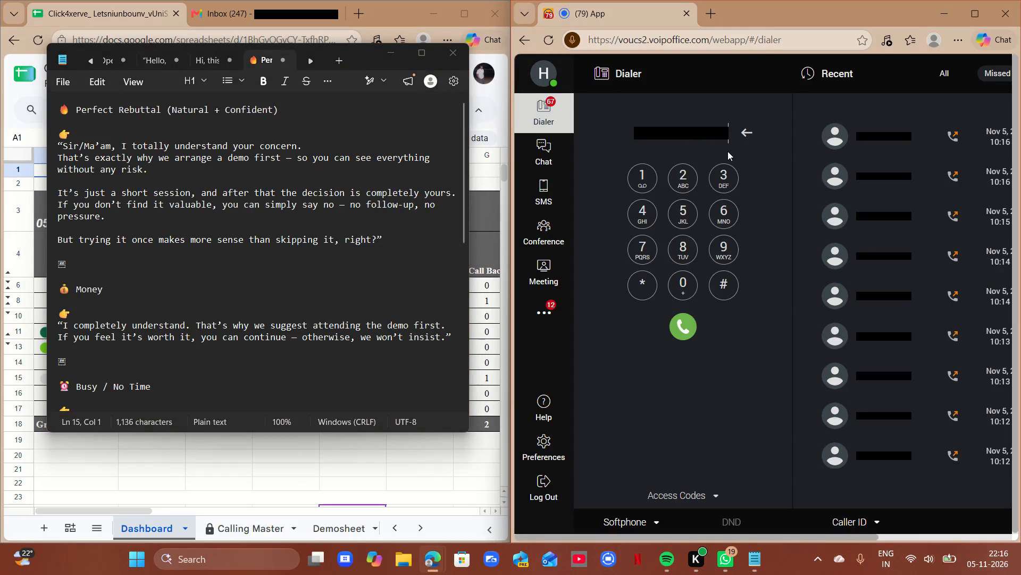
key(Return)
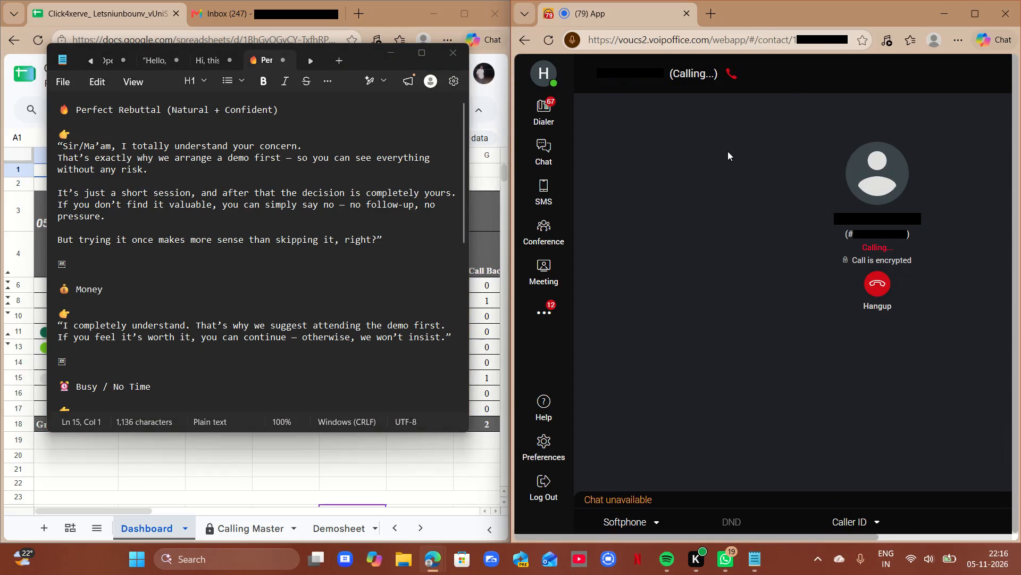
scroll(263, 235, down, 3)
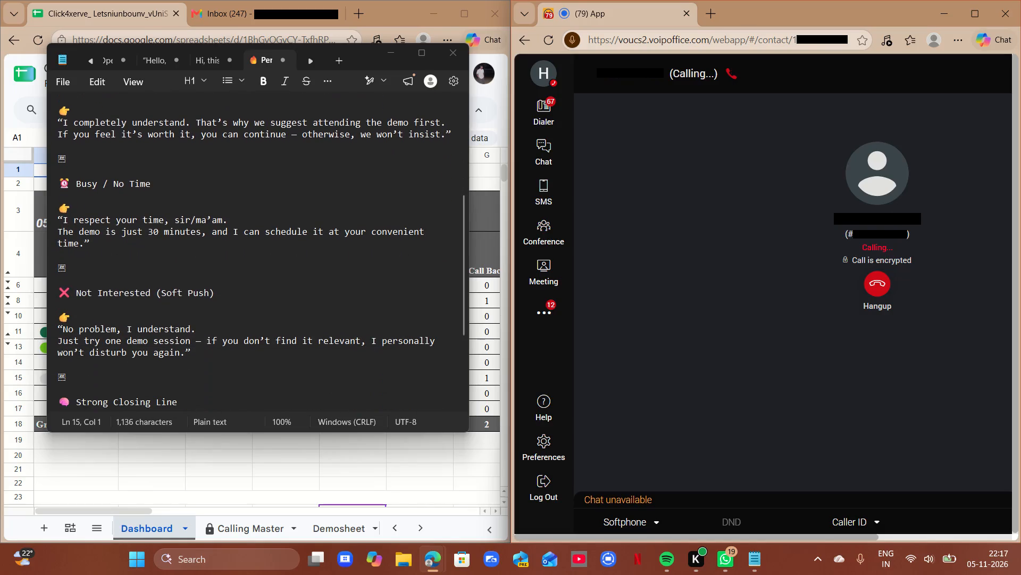
scroll(263, 235, down, 1)
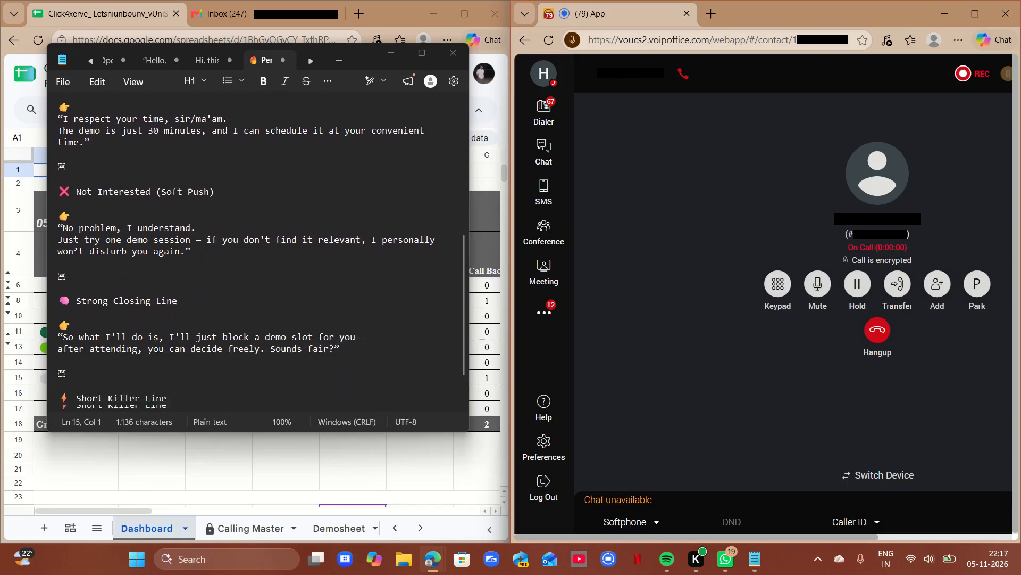
scroll(263, 235, down, 1)
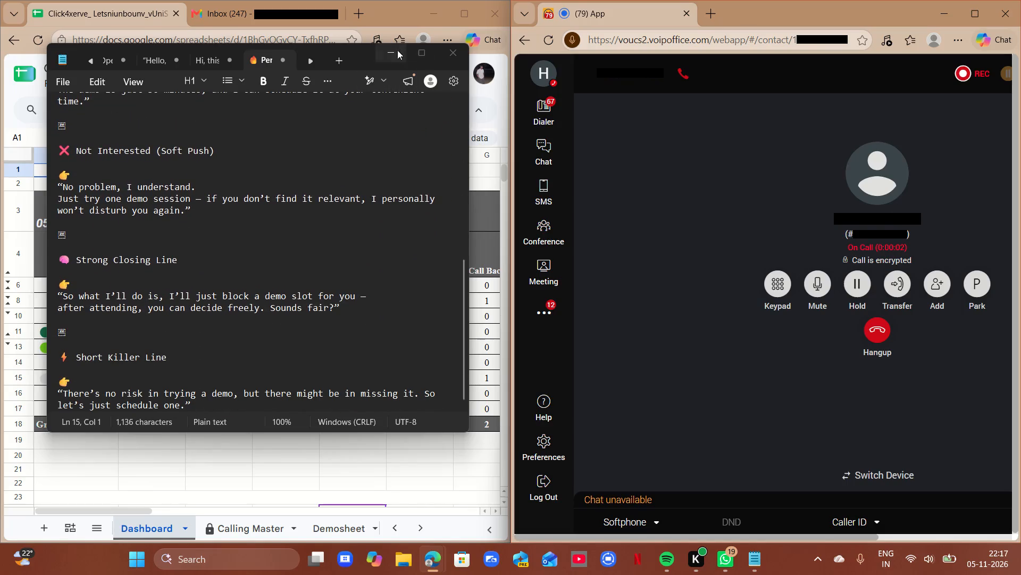
click(394, 51)
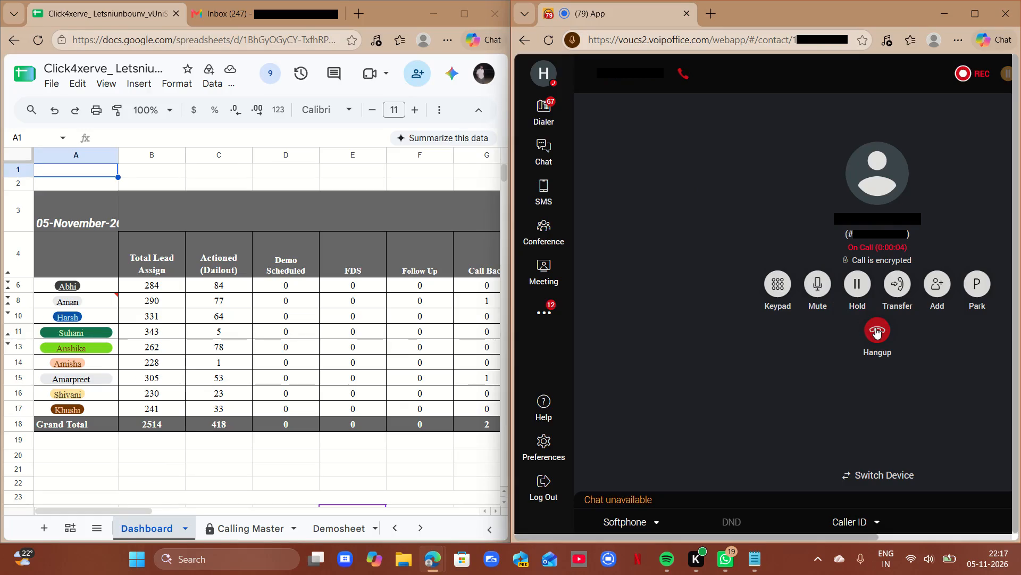
click(875, 327)
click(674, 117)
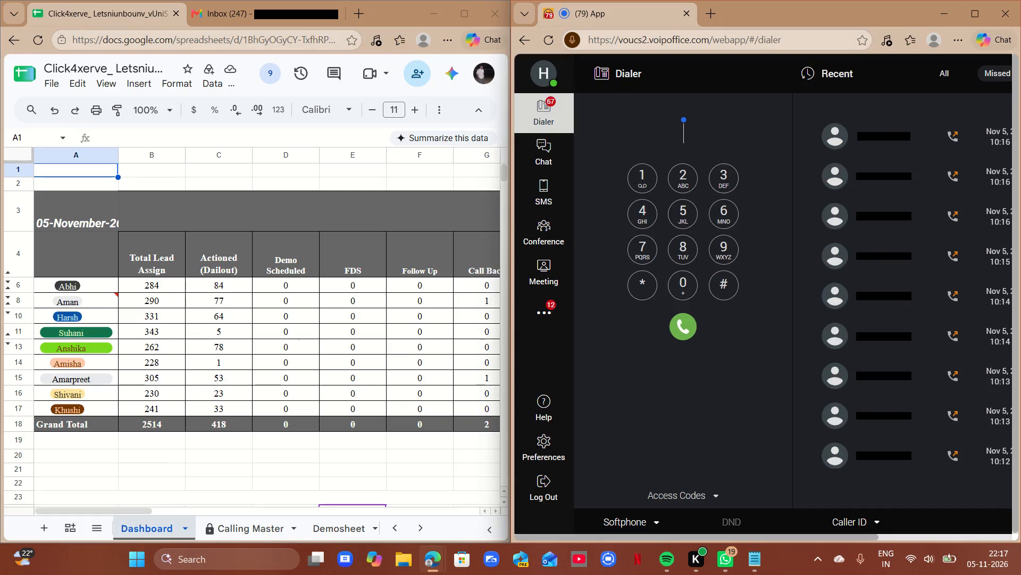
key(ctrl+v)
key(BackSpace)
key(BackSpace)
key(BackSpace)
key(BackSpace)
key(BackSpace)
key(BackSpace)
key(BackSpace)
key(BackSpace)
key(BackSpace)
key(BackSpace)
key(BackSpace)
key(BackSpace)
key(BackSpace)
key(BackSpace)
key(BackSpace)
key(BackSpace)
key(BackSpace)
Copy the phone number of the lead in row 1191 of the Calling Master sheet and call it in the dialer.
click(235, 532)
click(56, 222)
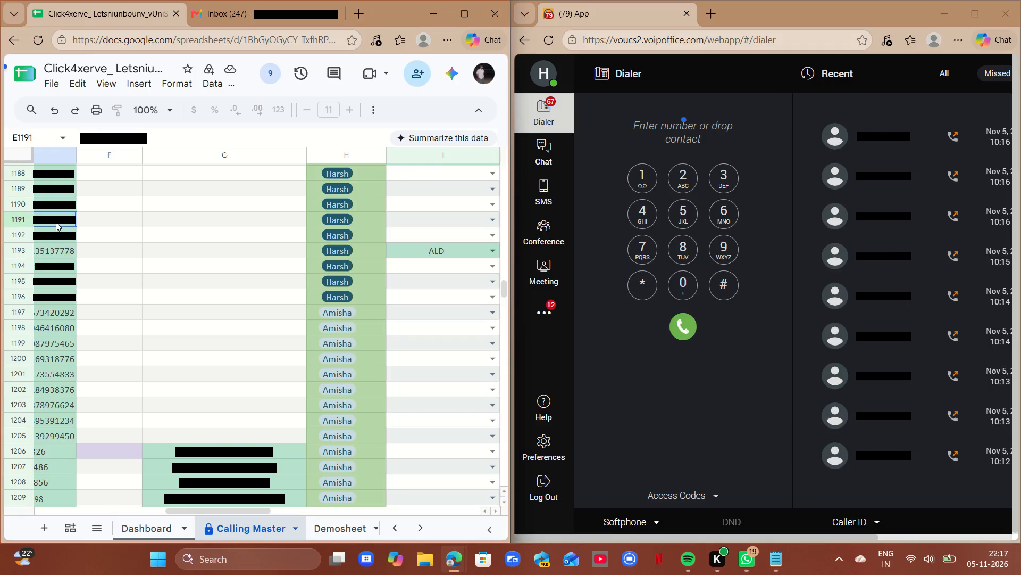
key(ctrl+c)
click(674, 128)
key(ctrl+v)
key(Return)
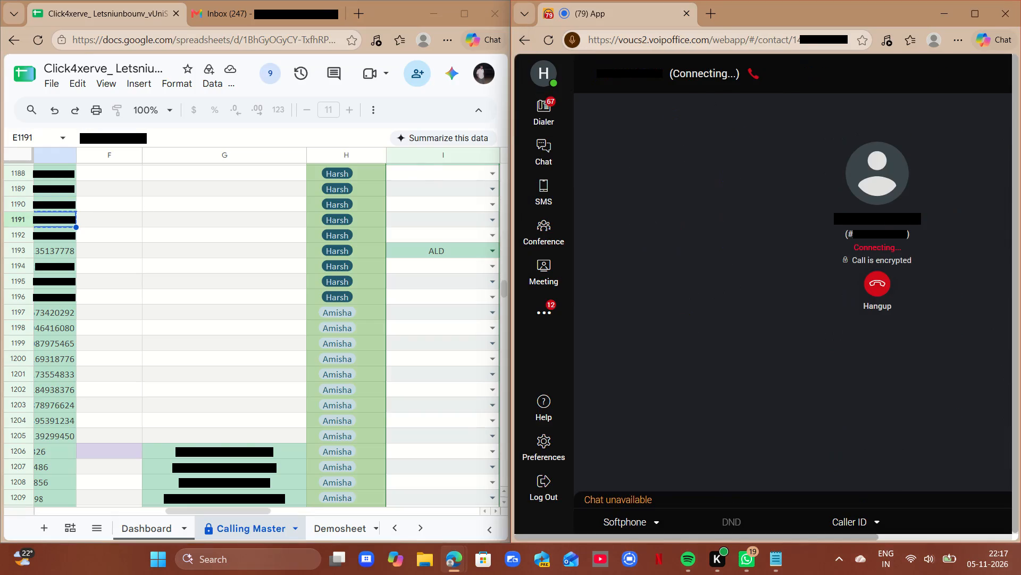
click(18, 222)
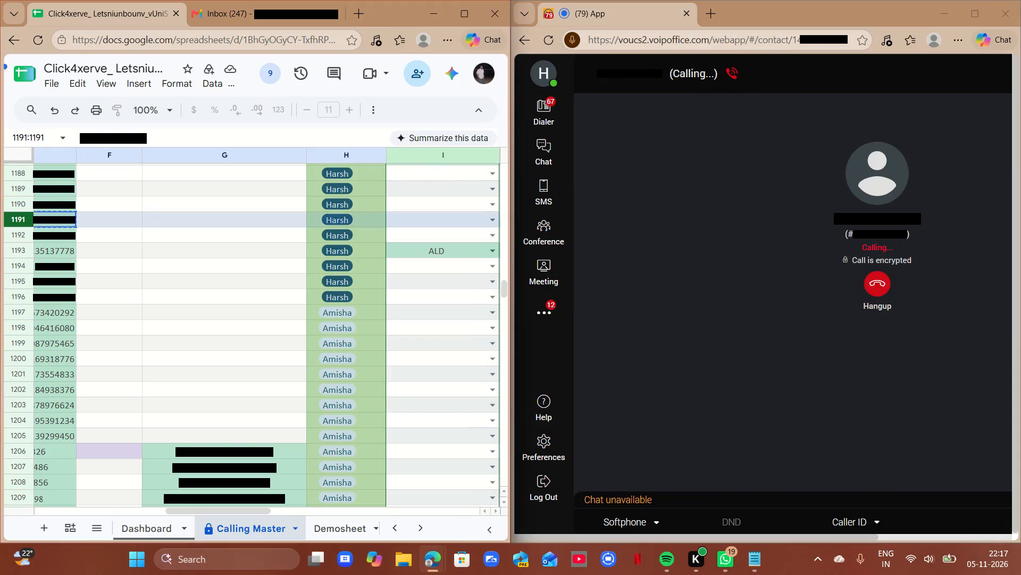
Copy the phone number of the lead in row 1192, end the current call and call the copied number.
click(54, 239)
key(ctrl+c)
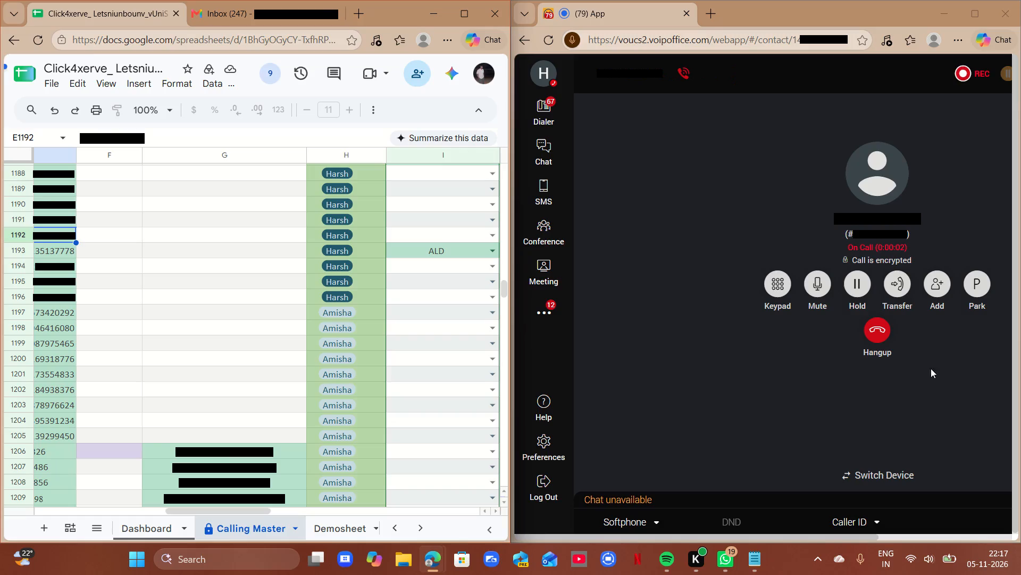
click(887, 332)
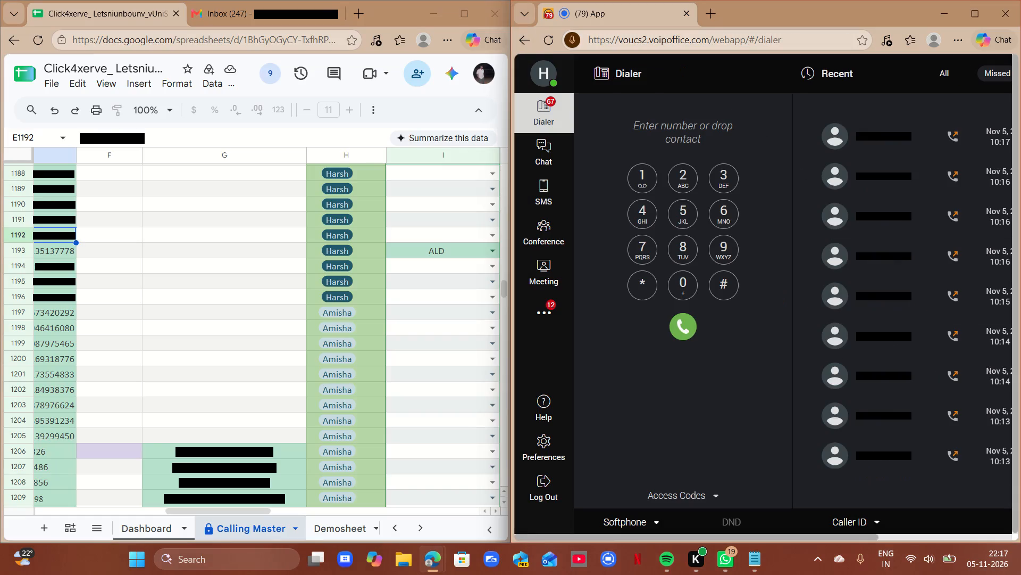
click(689, 139)
key(ctrl+v)
key(Return)
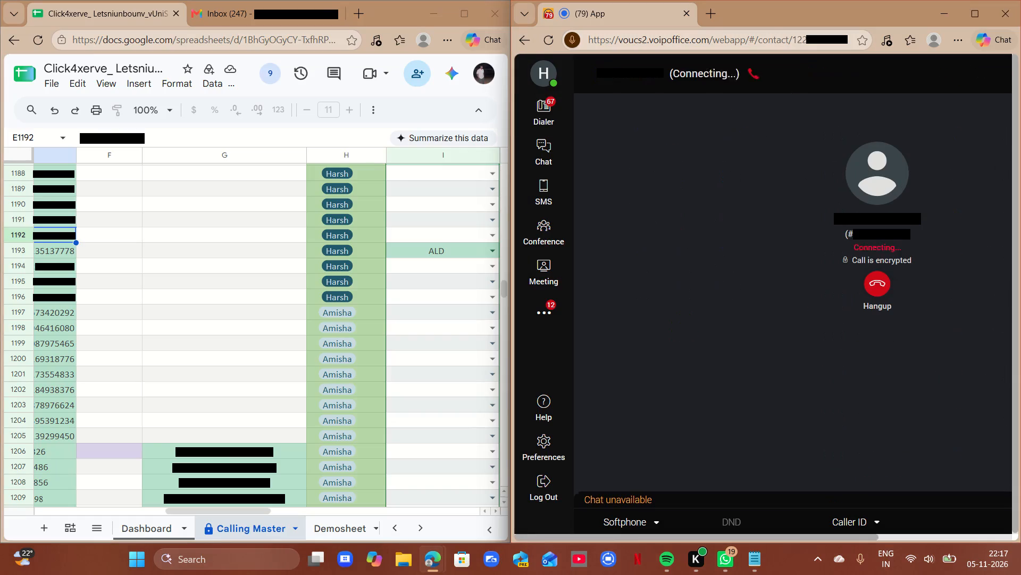
Set the call status in row 1192 to Voicemail and fill it up through row 1188.
click(21, 237)
click(458, 235)
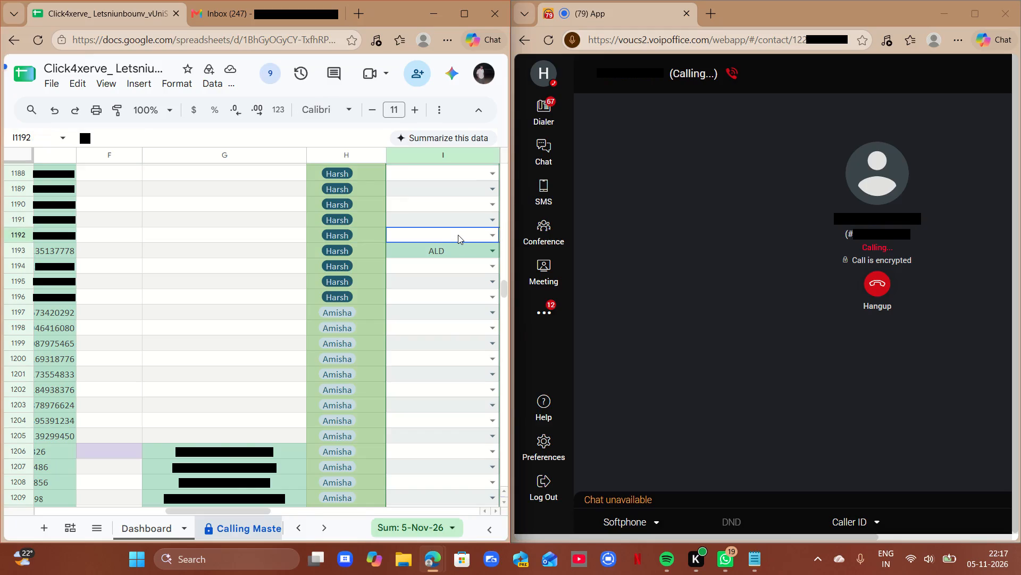
key(v)
key(Up)
key(Return)
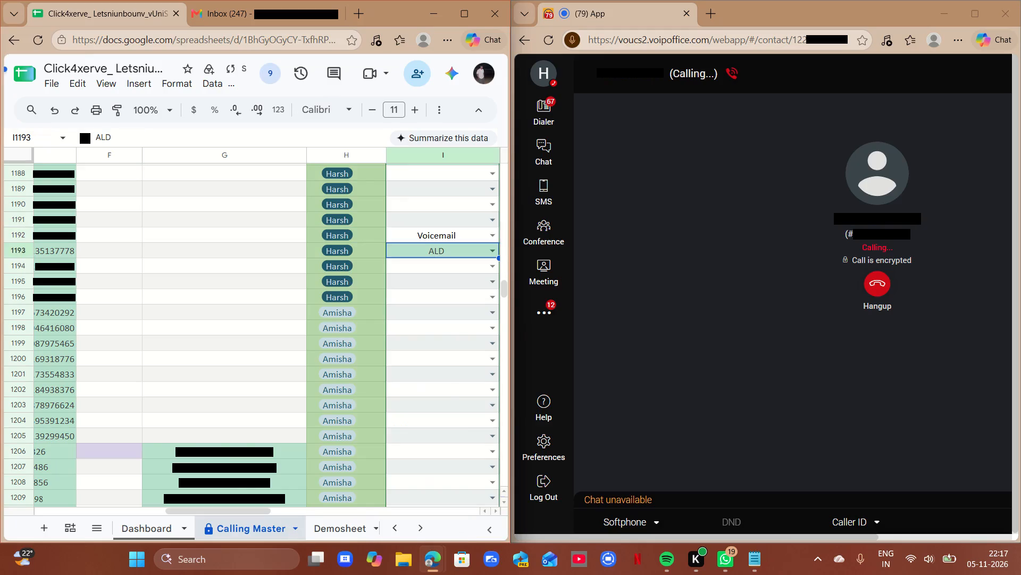
click(478, 235)
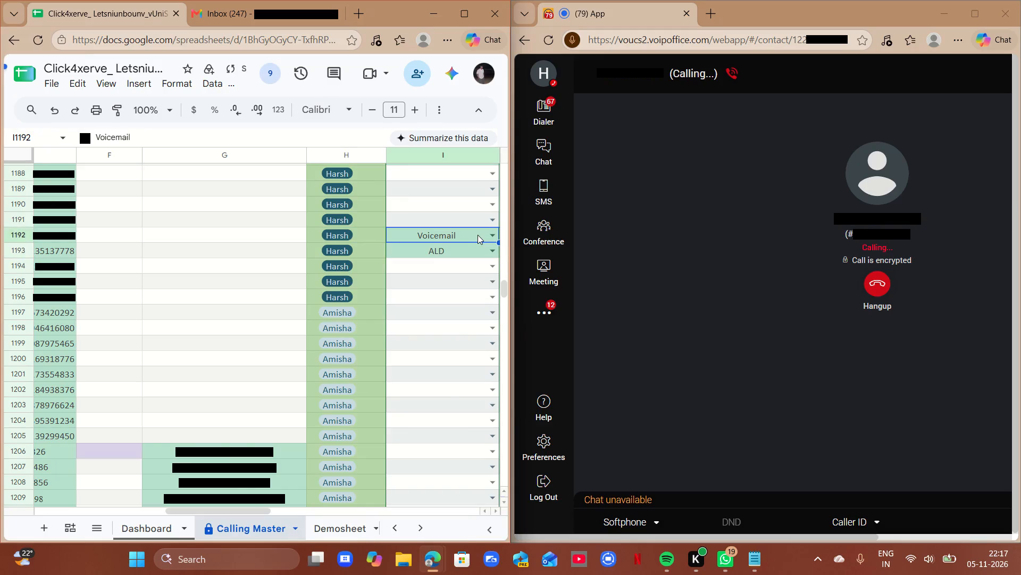
drag(498, 243, 484, 169)
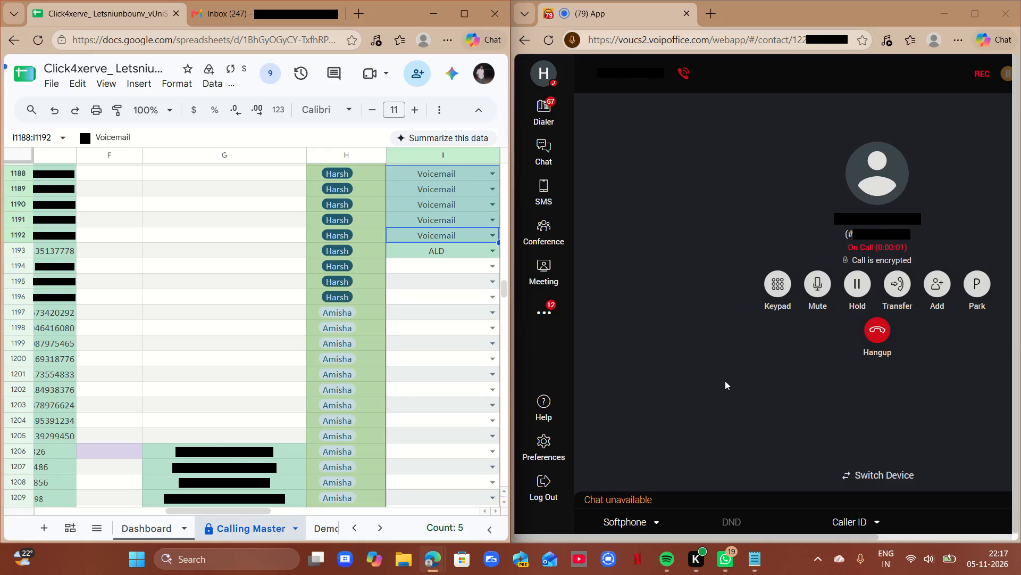
End the current call, copy the phone number of the lead in row 1194 and call it in the dialer.
click(878, 327)
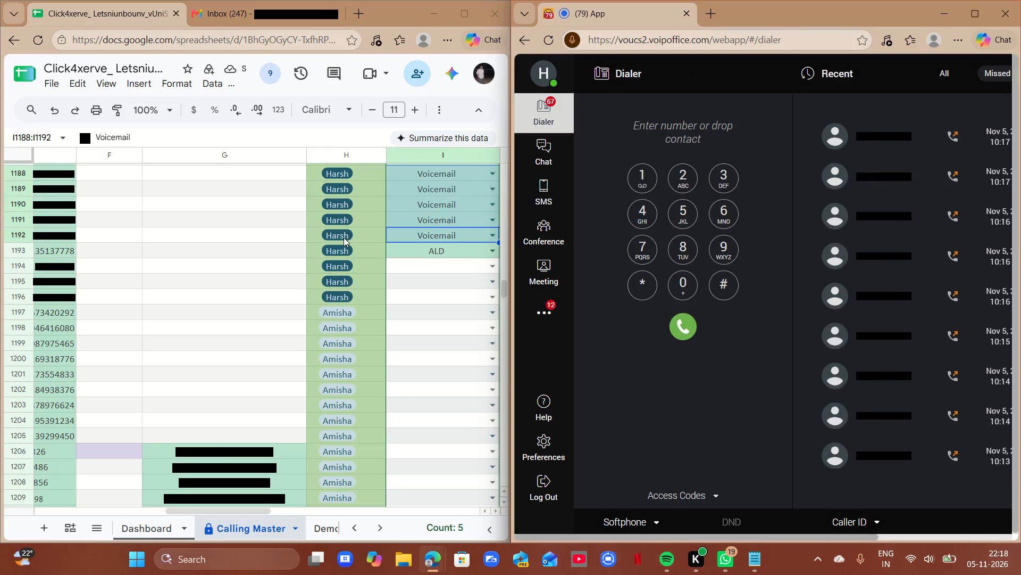
scroll(344, 237, down, 2)
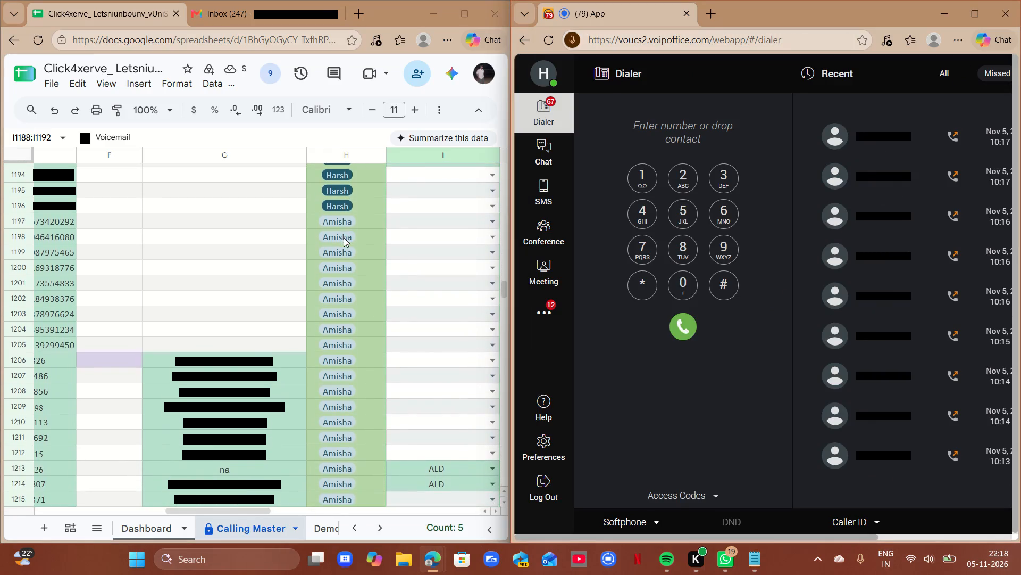
click(61, 182)
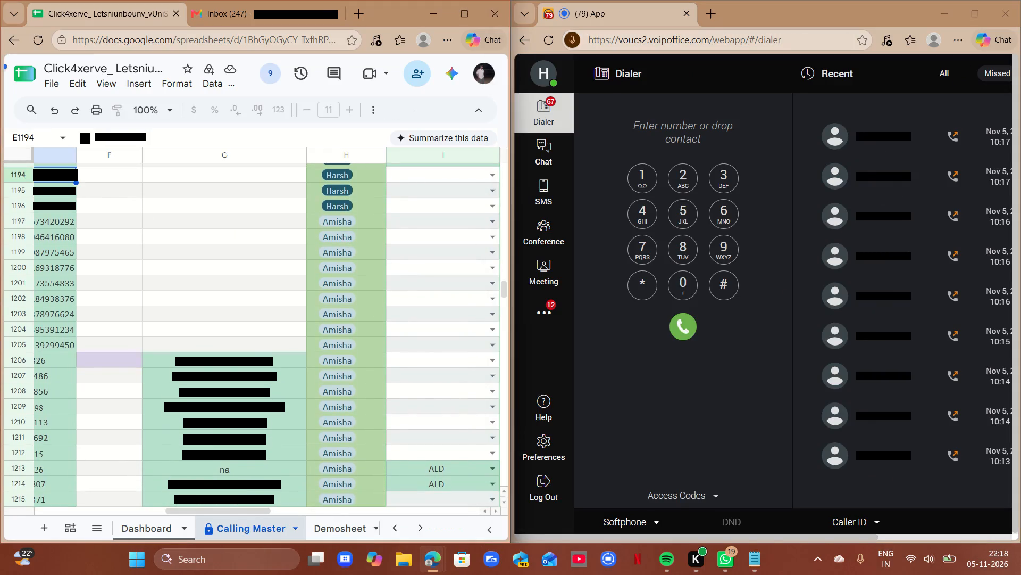
key(ctrl+c)
click(653, 127)
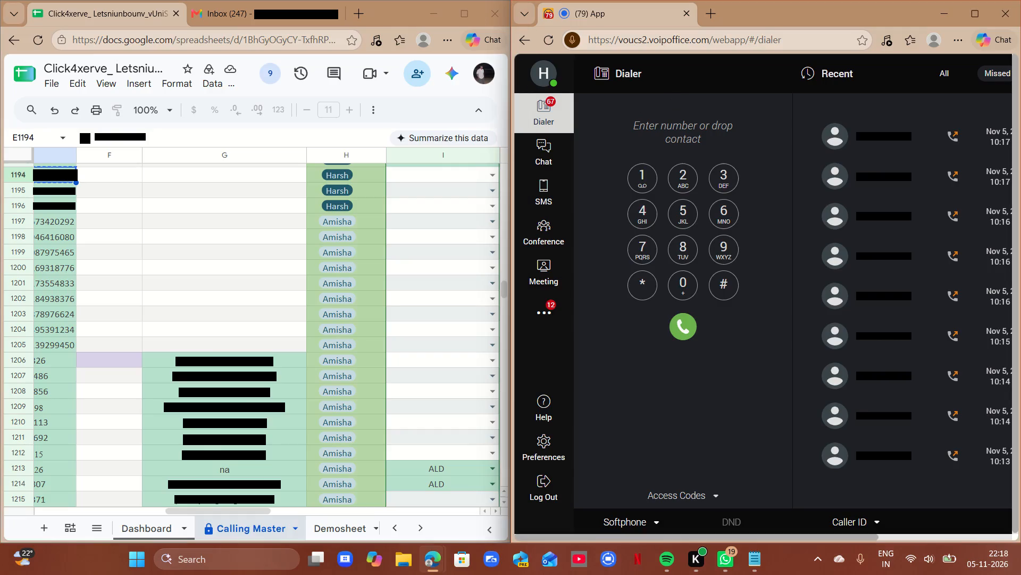
key(ctrl+v)
key(Return)
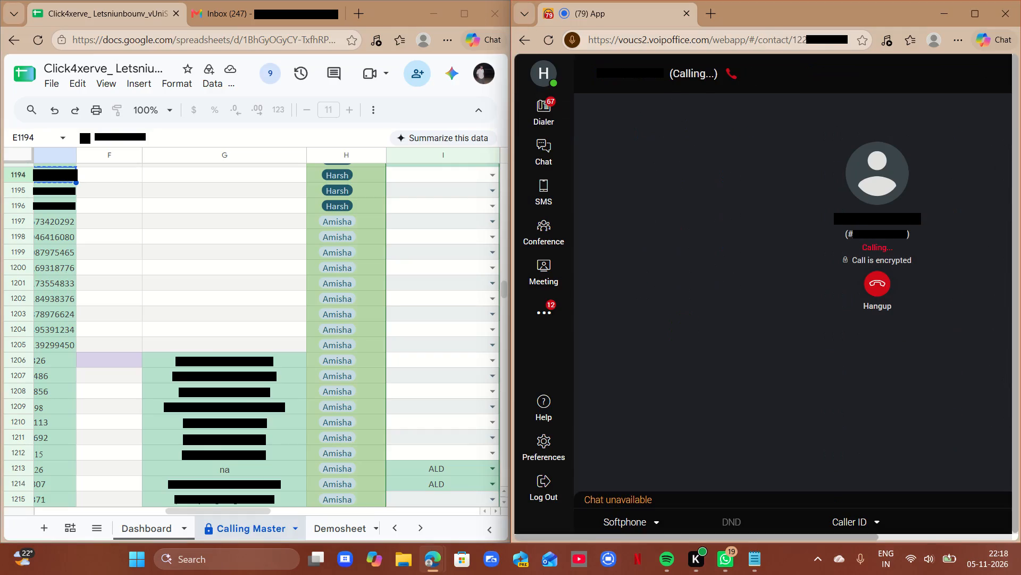
Copy the phone number of the lead in row 1195 for dialing.
click(68, 190)
key(ctrl+c)
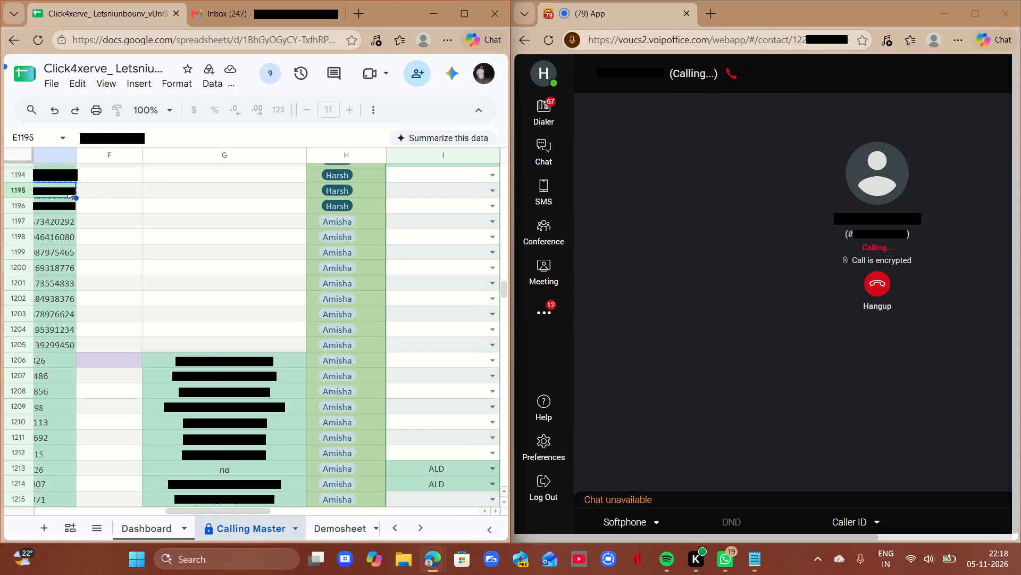
Check the callers' lead and dialout totals on the Dashboard sheet and return to the Calling Master sheet.
click(155, 528)
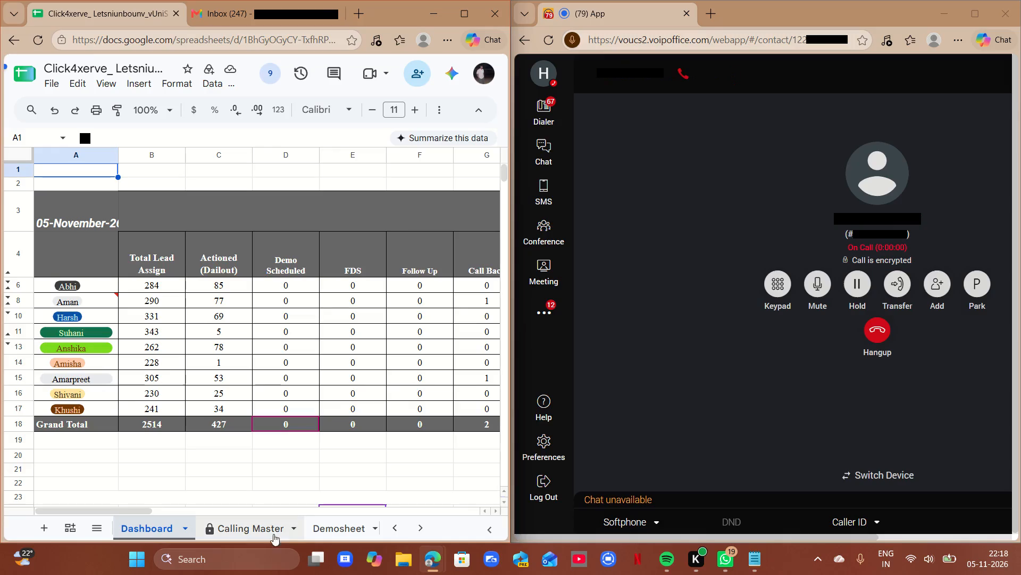
click(252, 526)
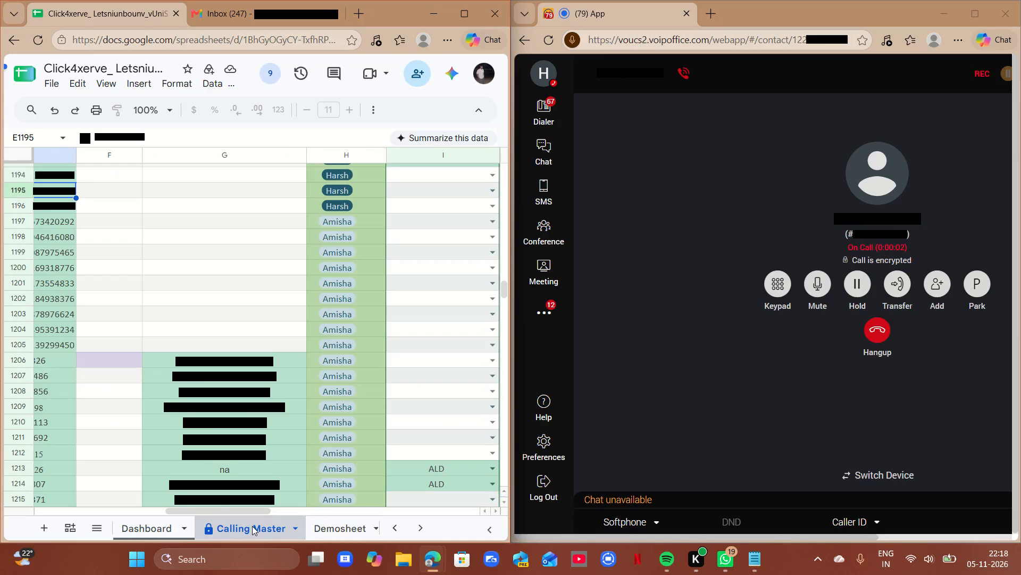
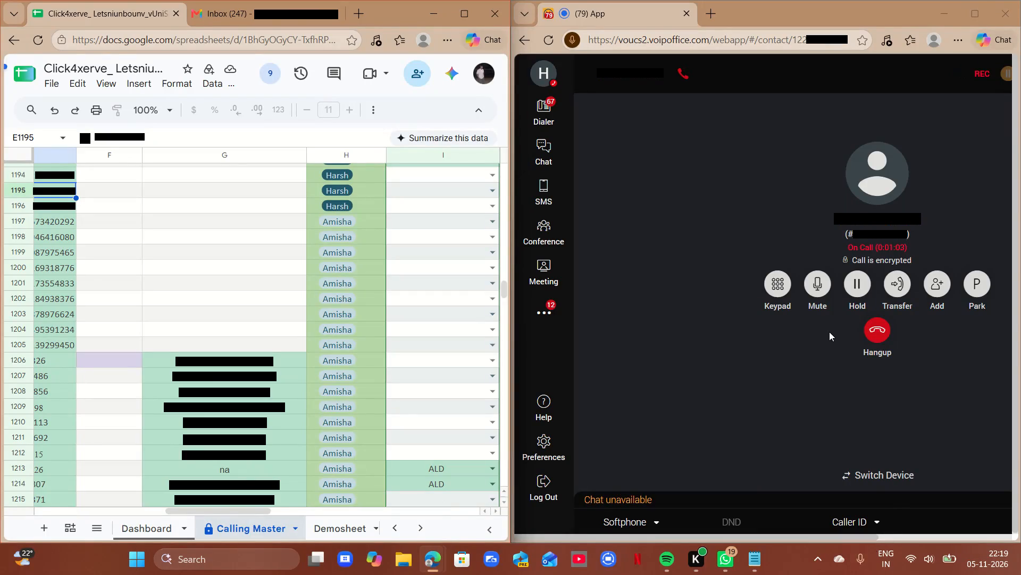
End the current call and call the lead in row 1195 with the copied phone number.
click(880, 322)
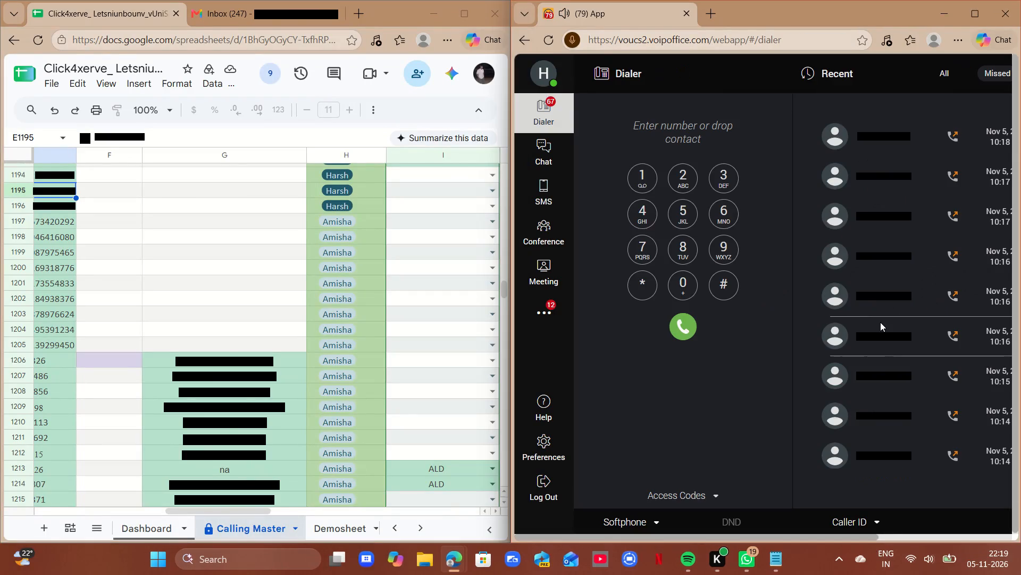
click(689, 127)
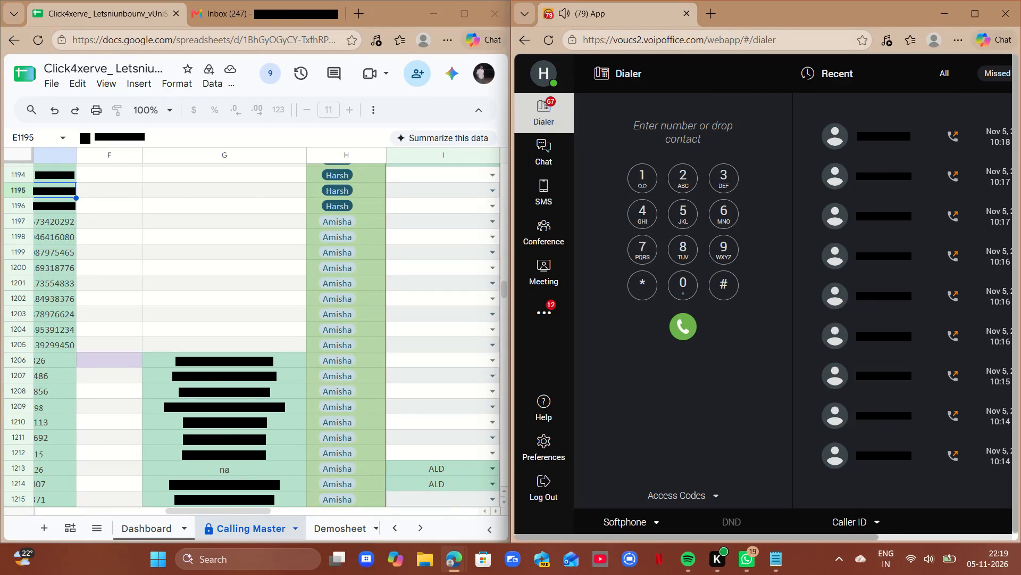
key(ctrl+v)
key(Return)
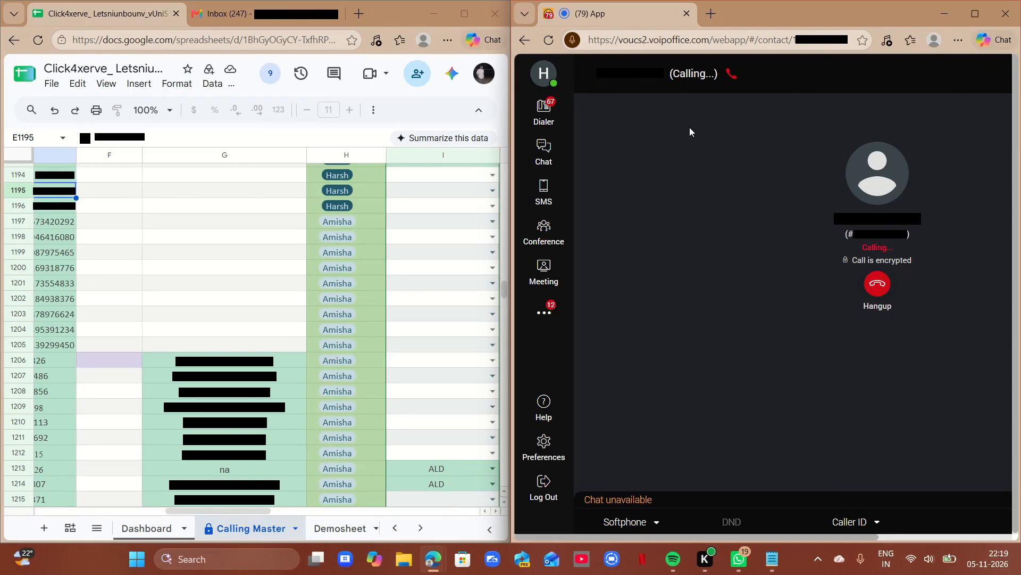
Set the call status in row 1194 to Ni (Not Intersted).
click(404, 175)
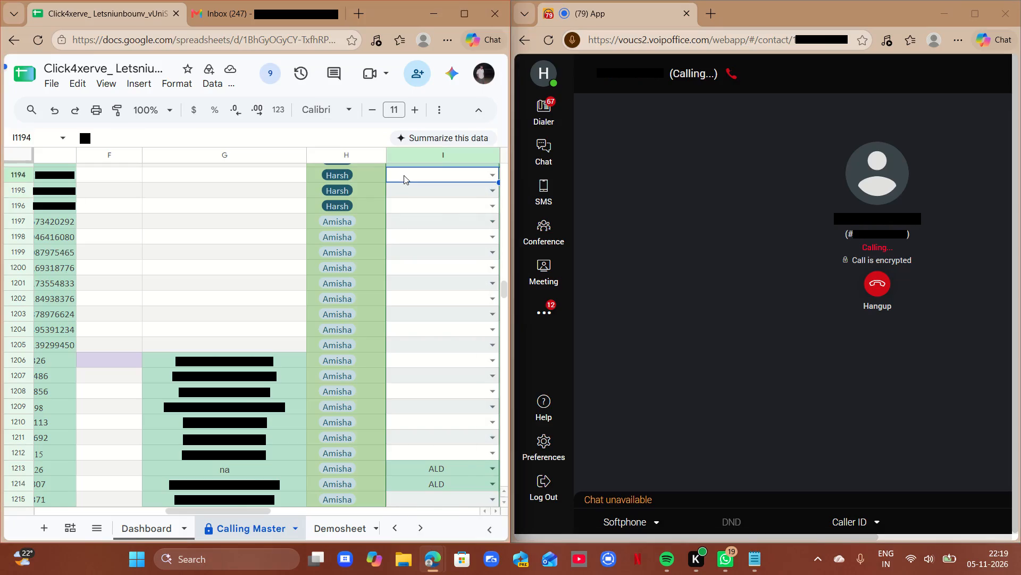
key(n)
key(Return)
Copy the phone number of the lead in row 1196, end the current call and call the copied number.
scroll(404, 175, down, 1)
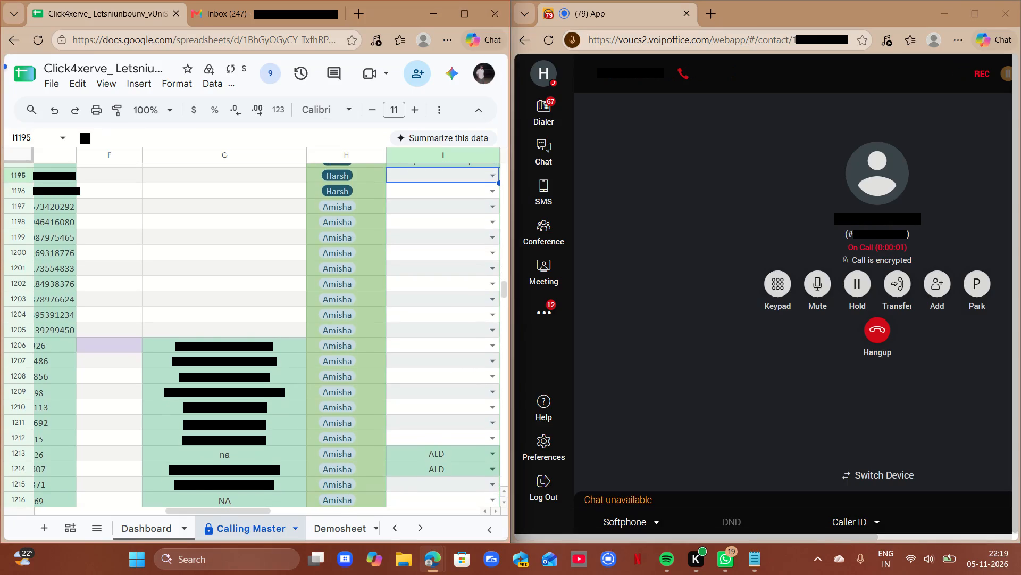
click(69, 195)
key(ctrl+c)
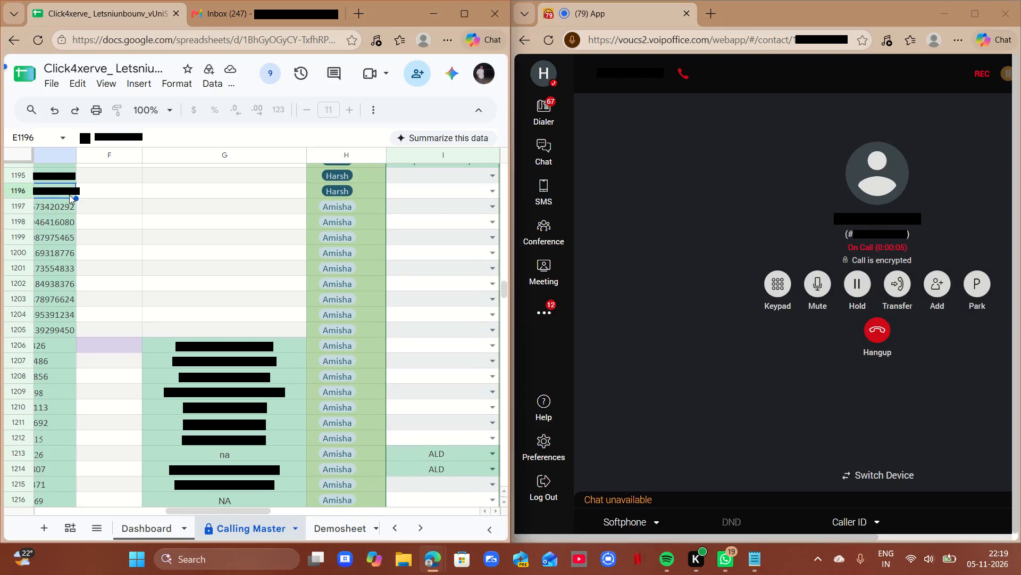
click(881, 332)
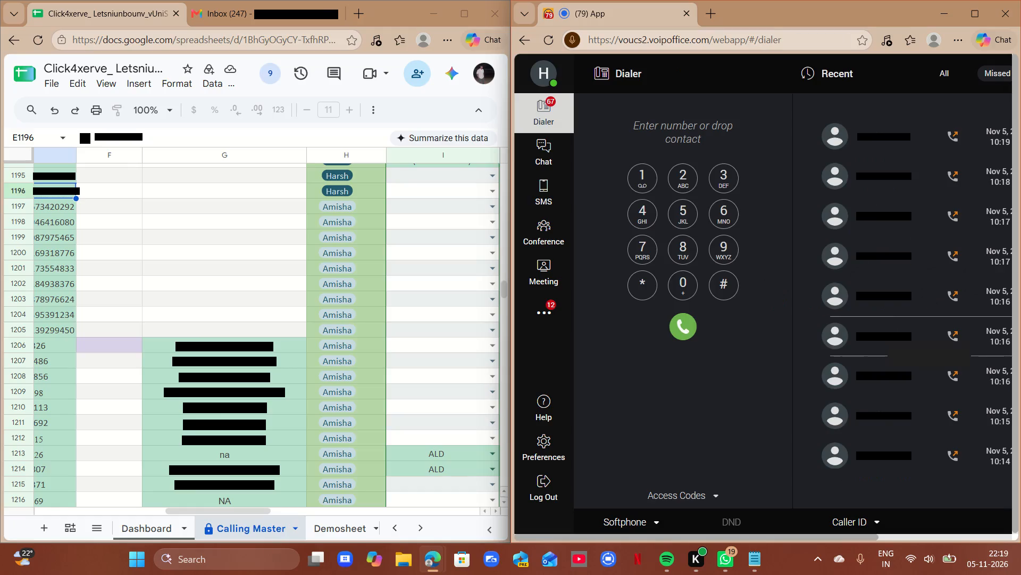
click(708, 134)
key(ctrl+v)
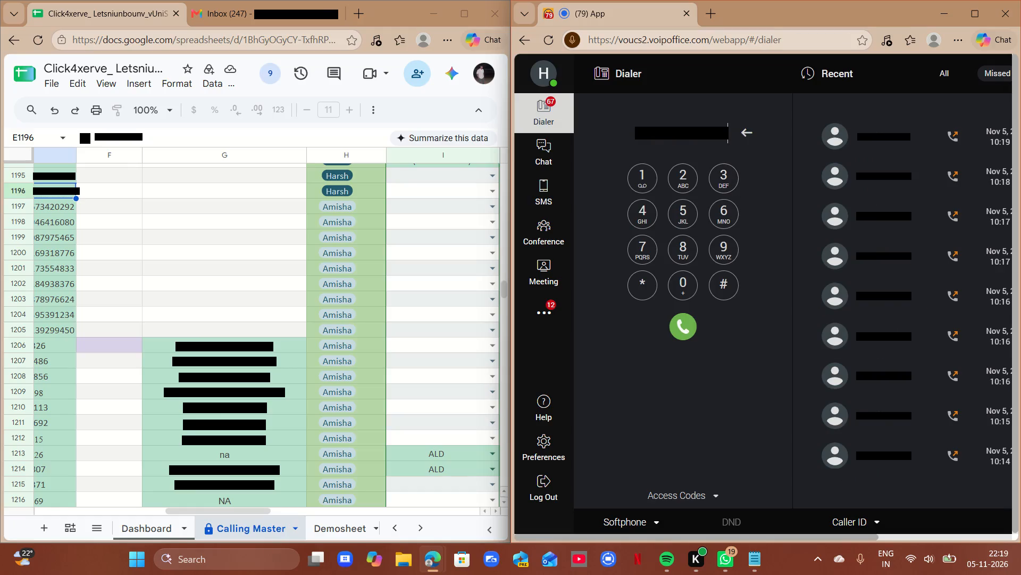
key(Return)
Set the call status in row 1195 to Ni (Not Intersted).
click(447, 174)
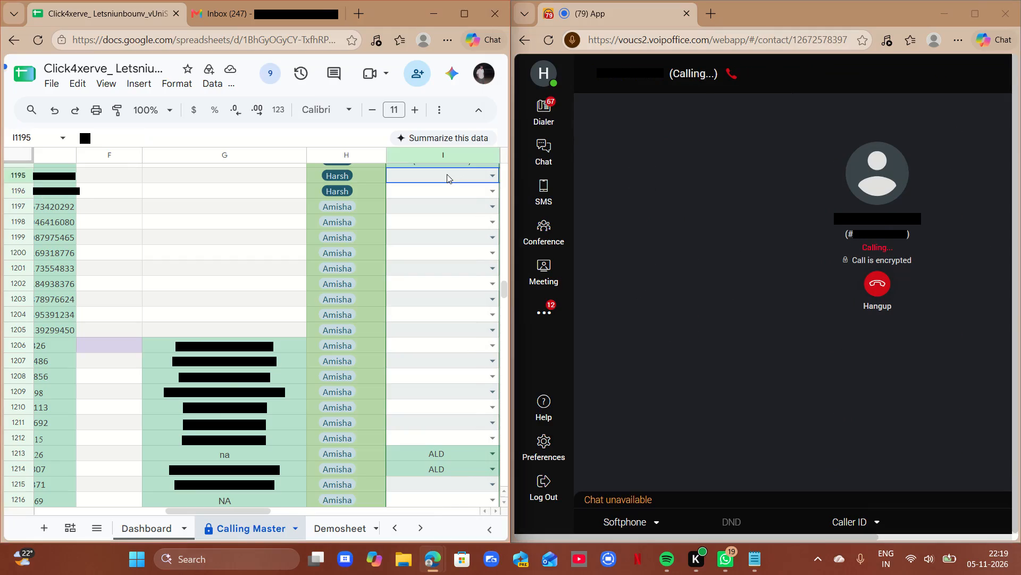
key(n)
key(Return)
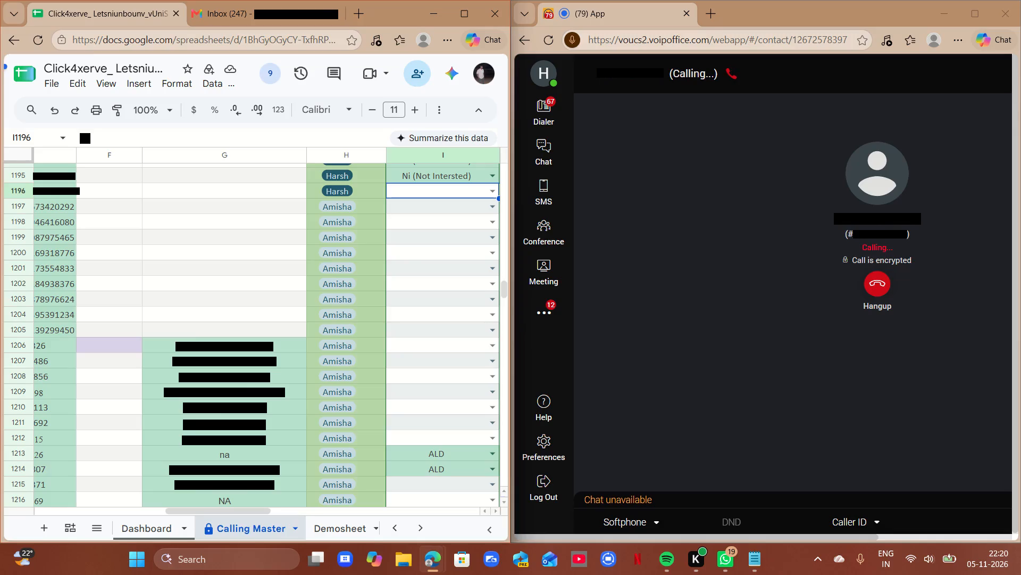
Set the call status in row 1196 to Incoming Call Restriction.
scroll(447, 174, down, 1)
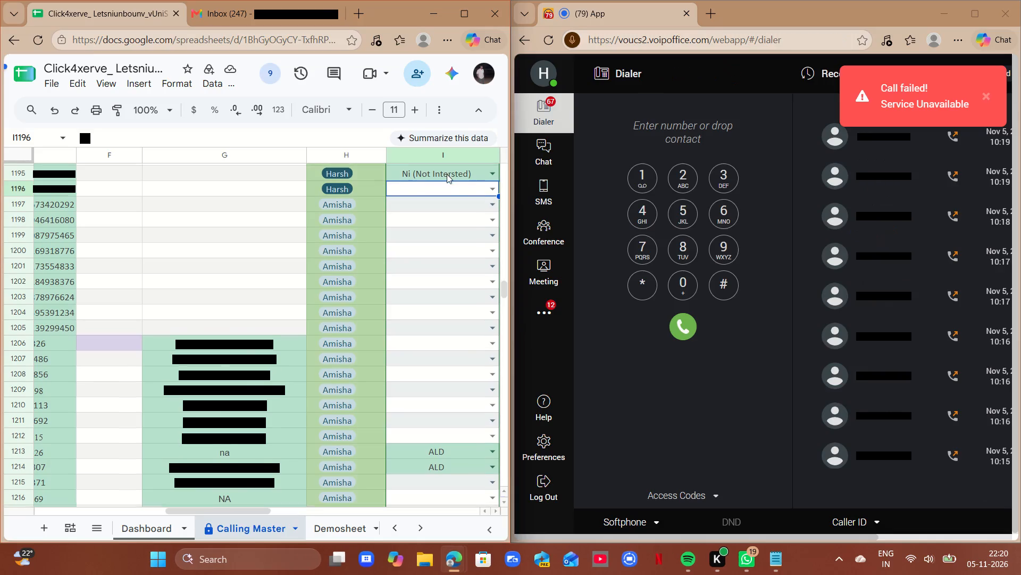
scroll(447, 174, down, 1)
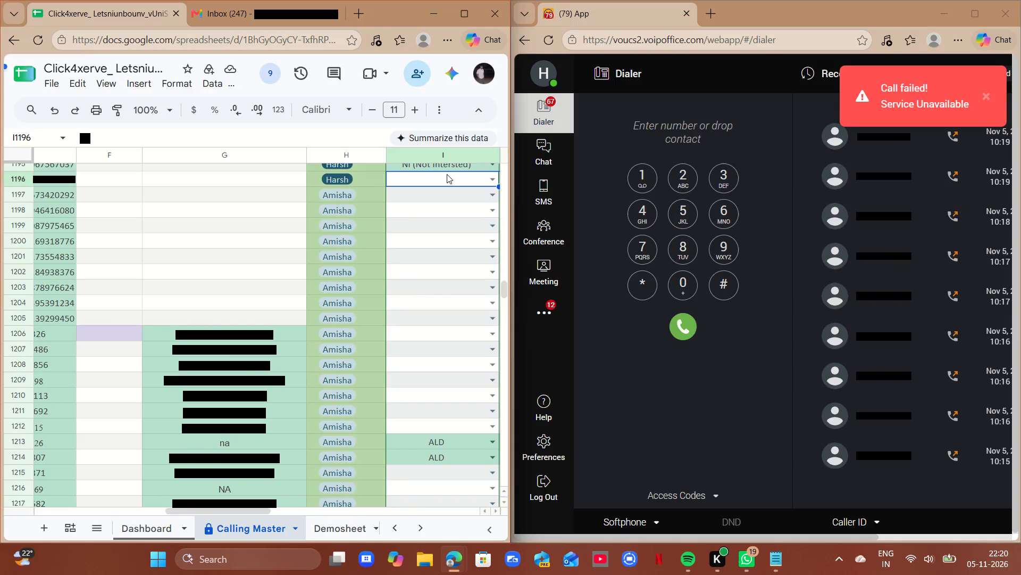
text(res)
key(Return)
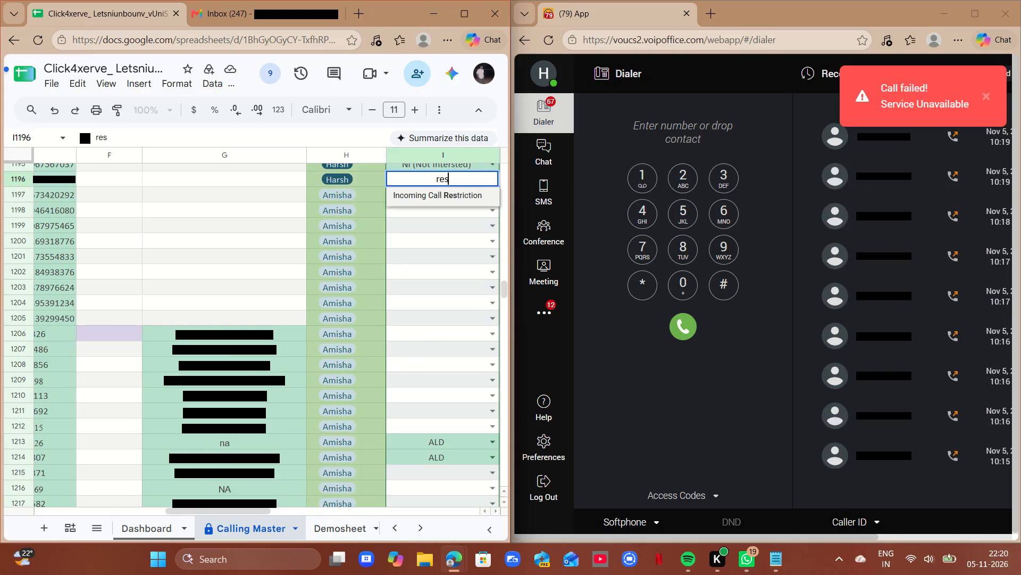
Find Harsh's next block of leads without a status, copy the phone number in row 1487 and call it in the dialer.
scroll(447, 174, down, 9)
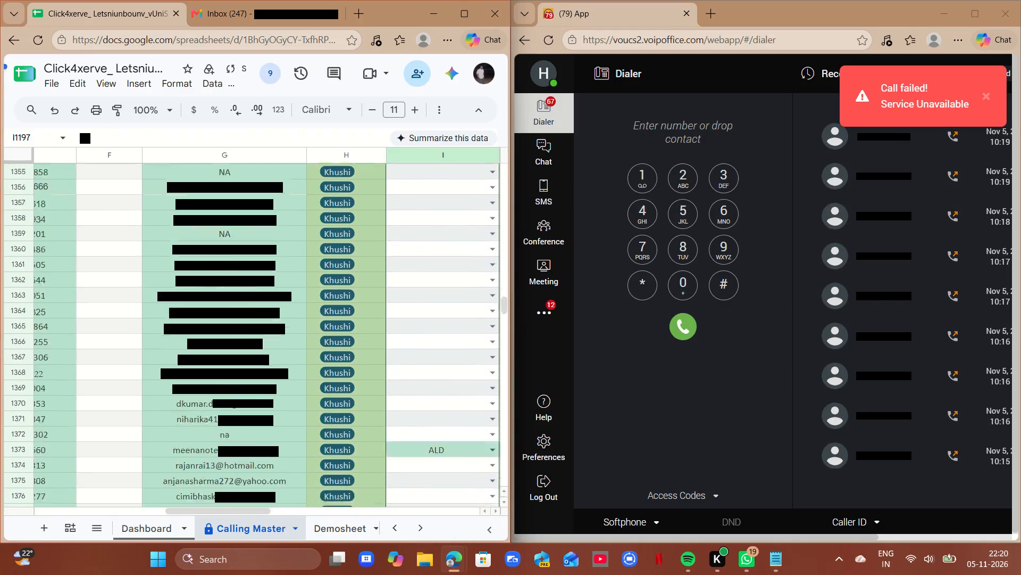
scroll(447, 174, down, 7)
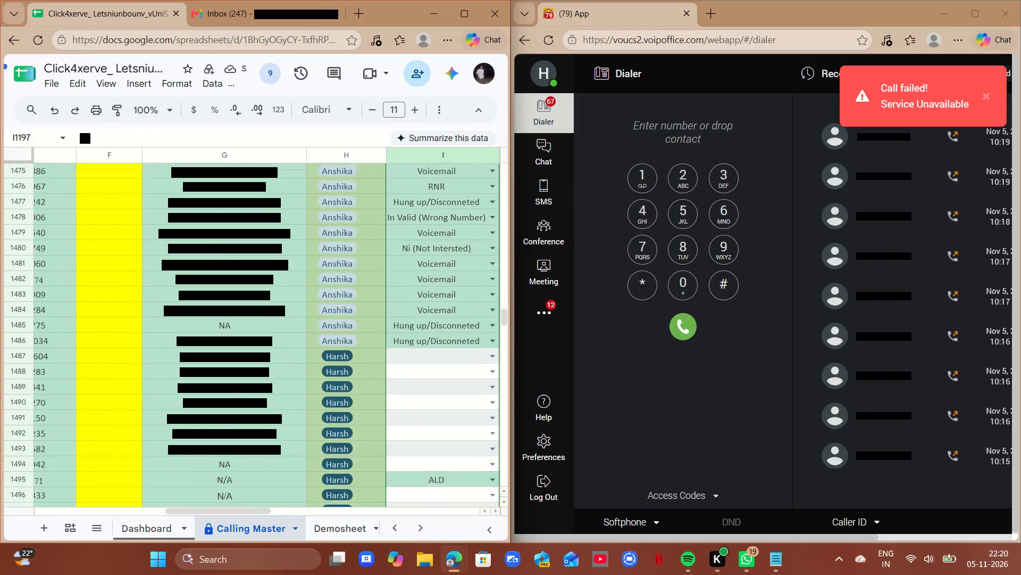
scroll(447, 174, down, 2)
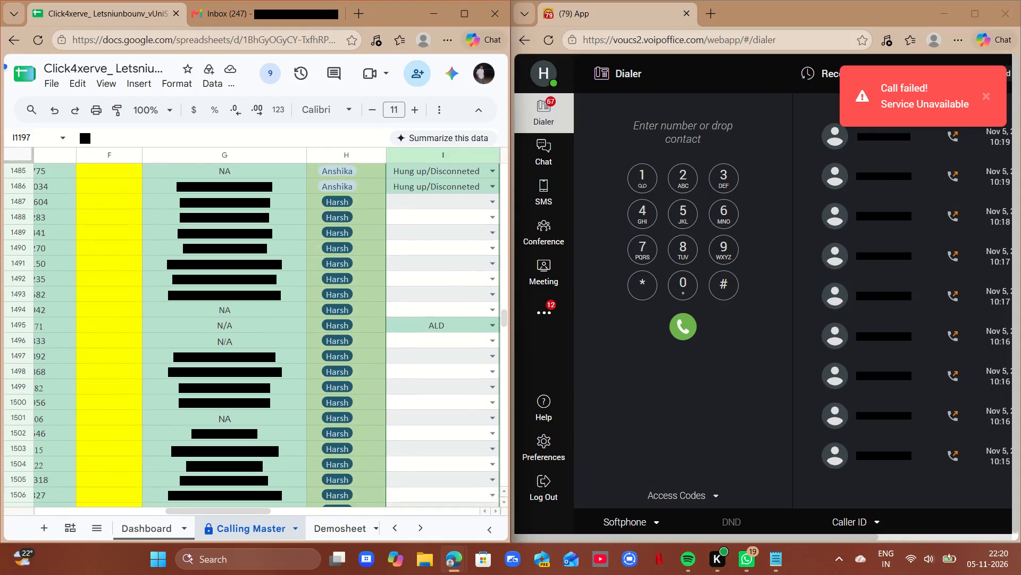
scroll(447, 174, down, 2)
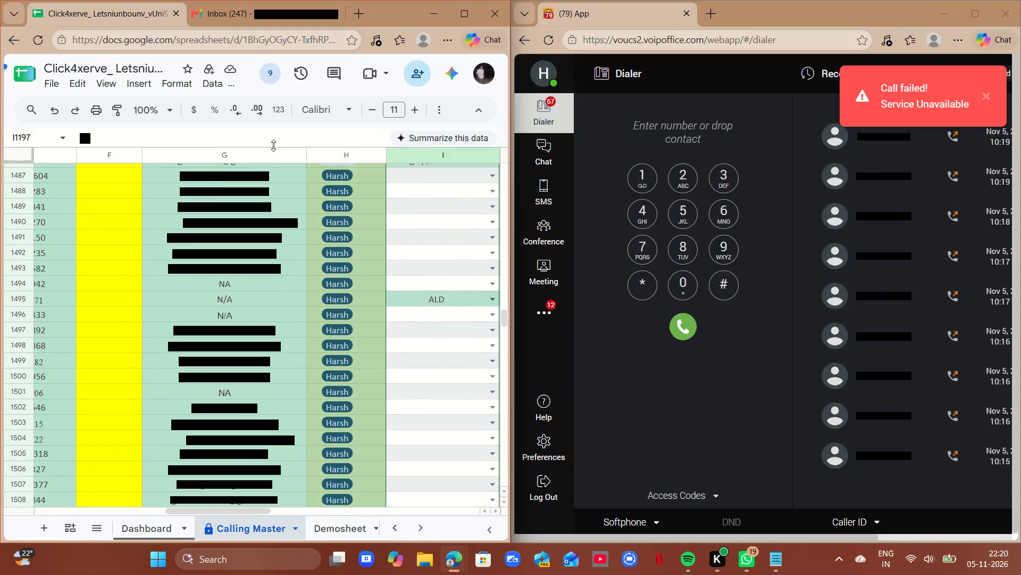
scroll(273, 145, right, 1)
scroll(195, 219, right, 1)
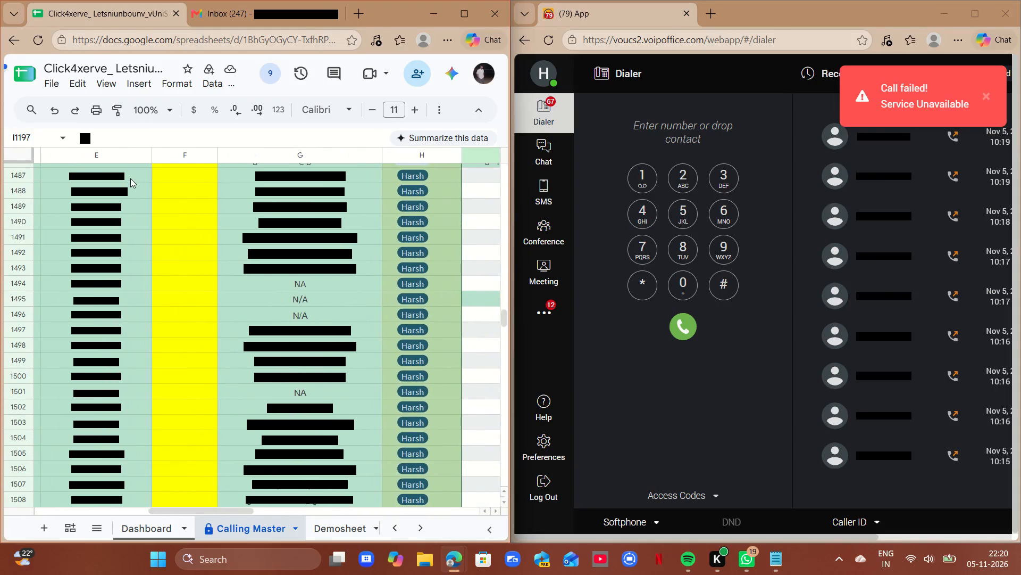
click(129, 178)
key(ctrl+c)
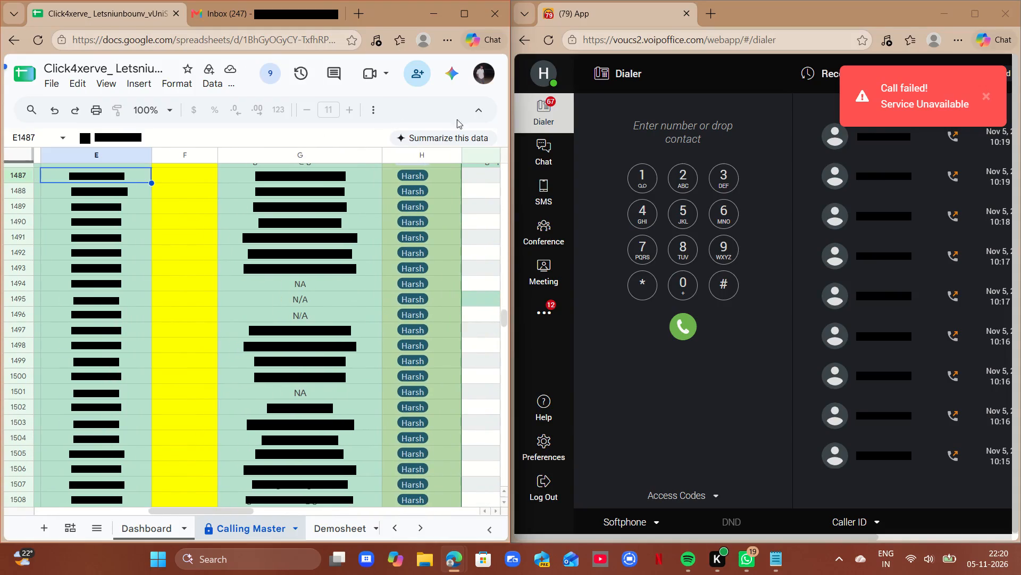
click(691, 105)
key(ctrl+v)
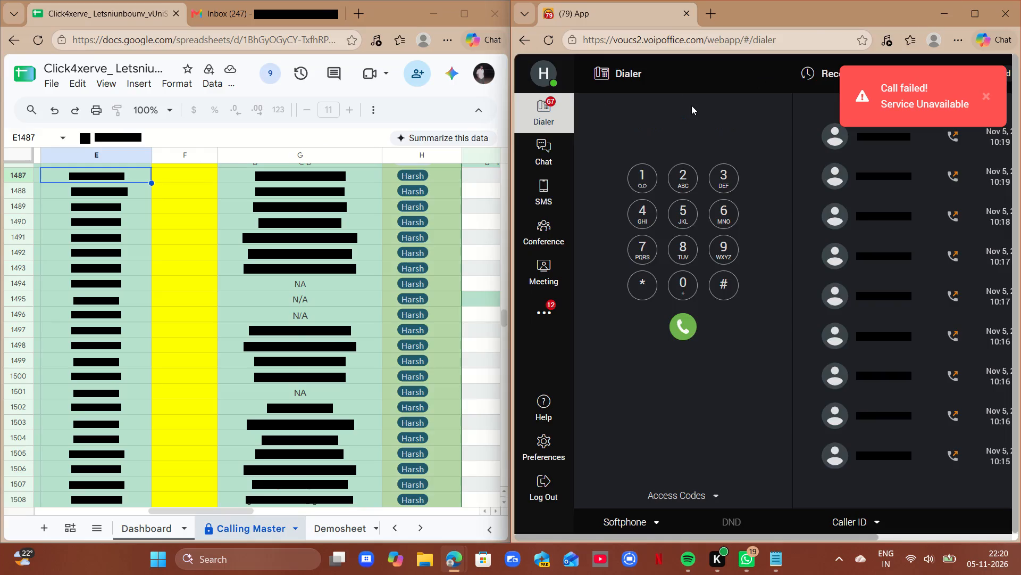
key(Return)
Copy the phone number of the lead in row 1488, end the current call and call the copied number.
click(123, 191)
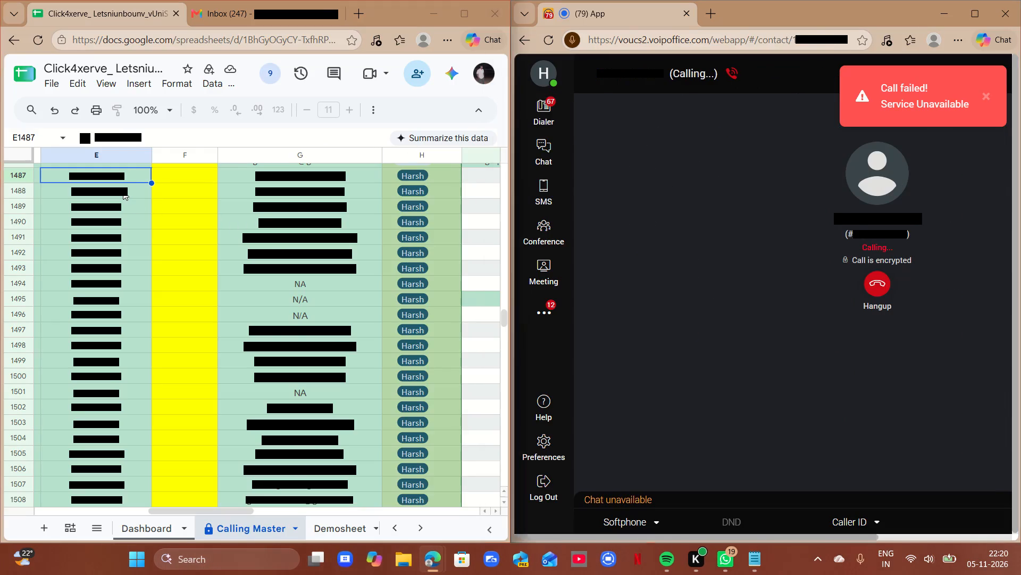
key(ctrl+c)
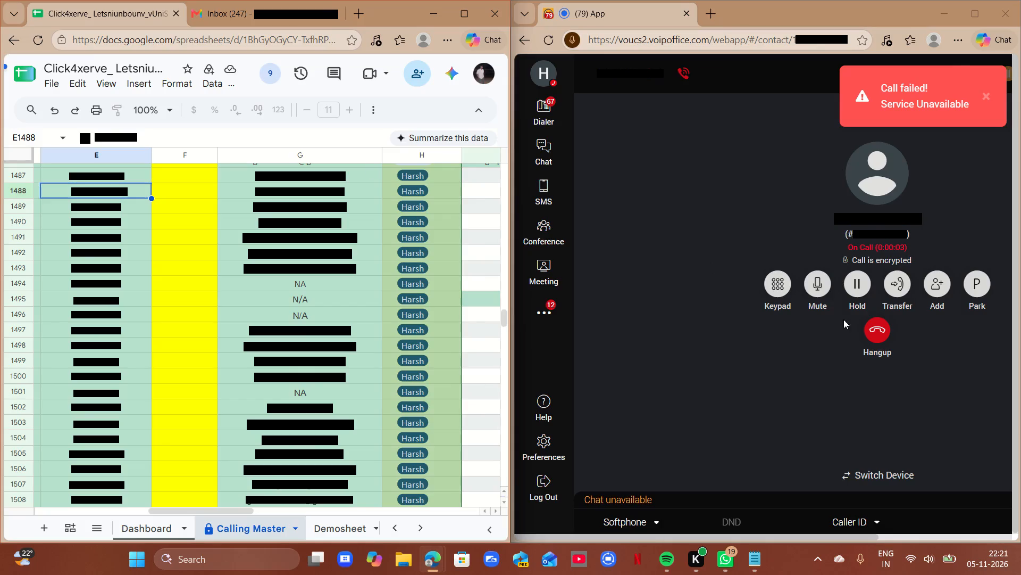
click(866, 326)
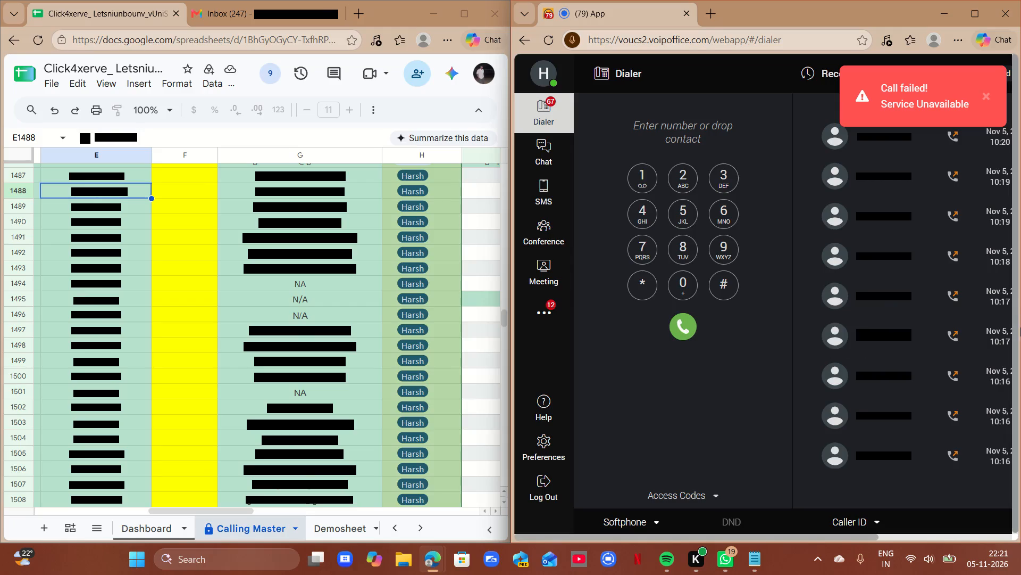
click(674, 138)
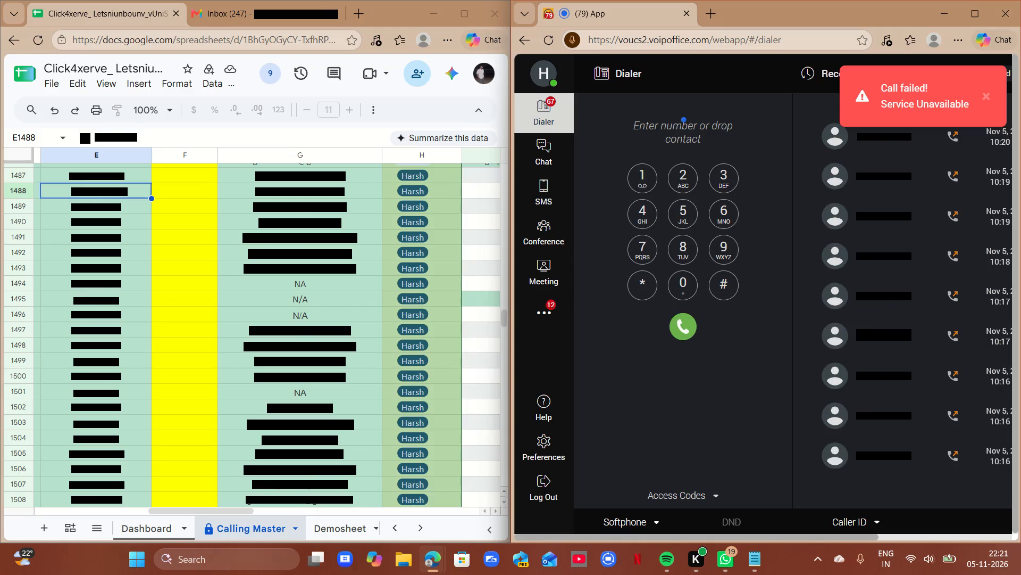
key(ctrl+v)
key(Return)
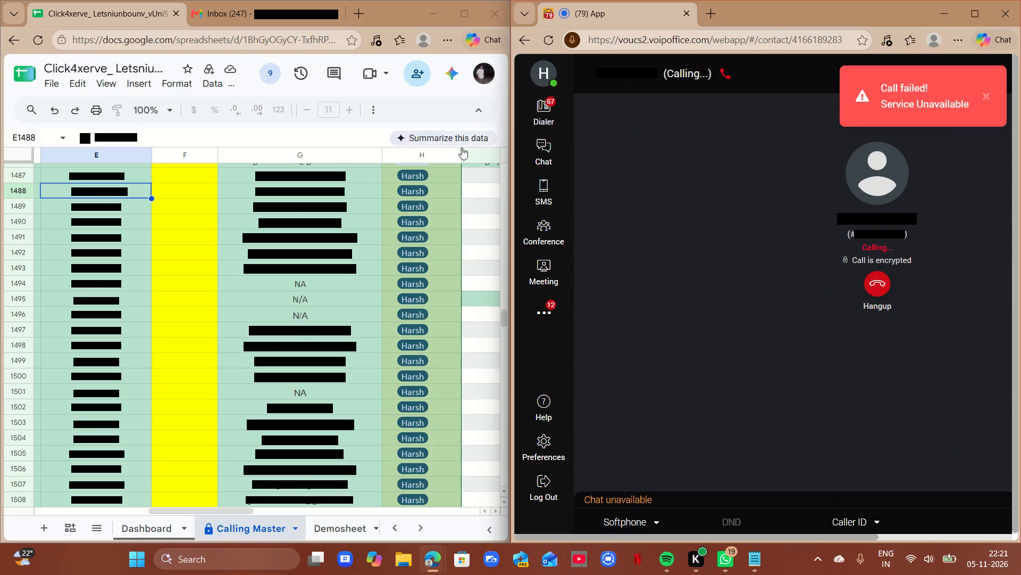
Copy the phone number of the lead in row 1489 for dialing.
click(116, 208)
key(ctrl+c)
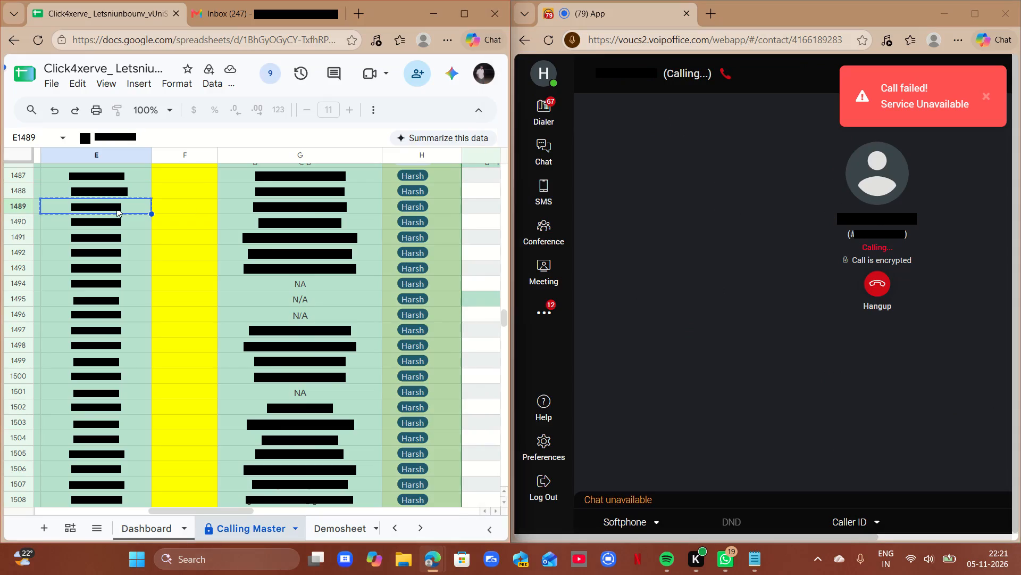
Check the callers' totals on the Dashboard sheet and the entries on the Demosheet, and return to the Calling Master sheet.
click(156, 527)
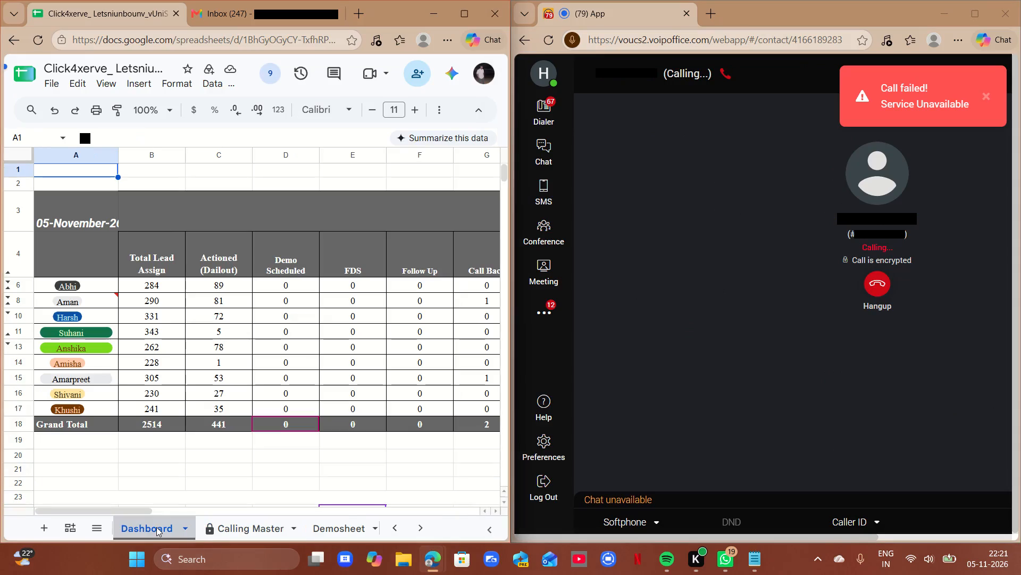
click(236, 529)
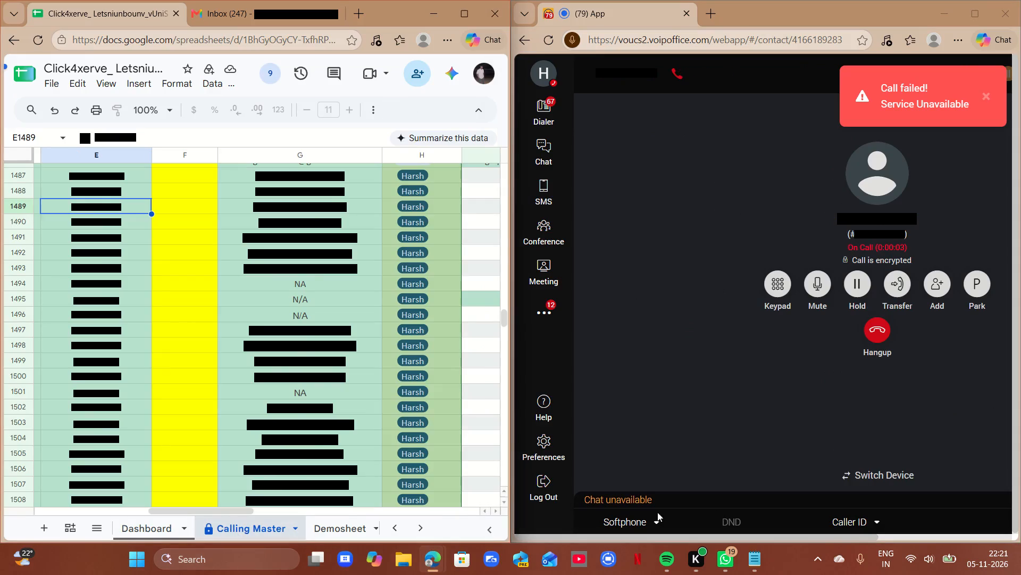
click(350, 529)
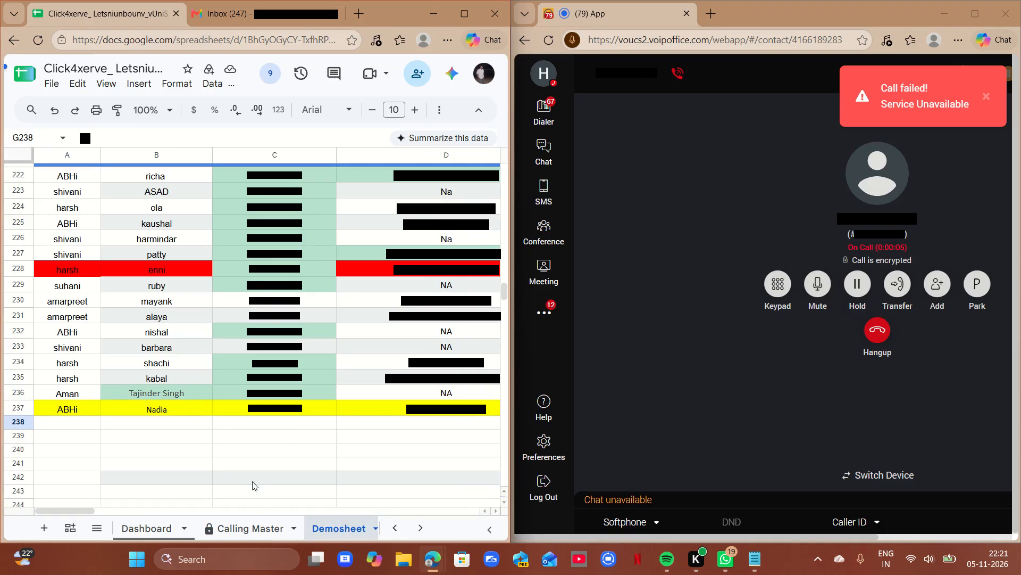
click(242, 522)
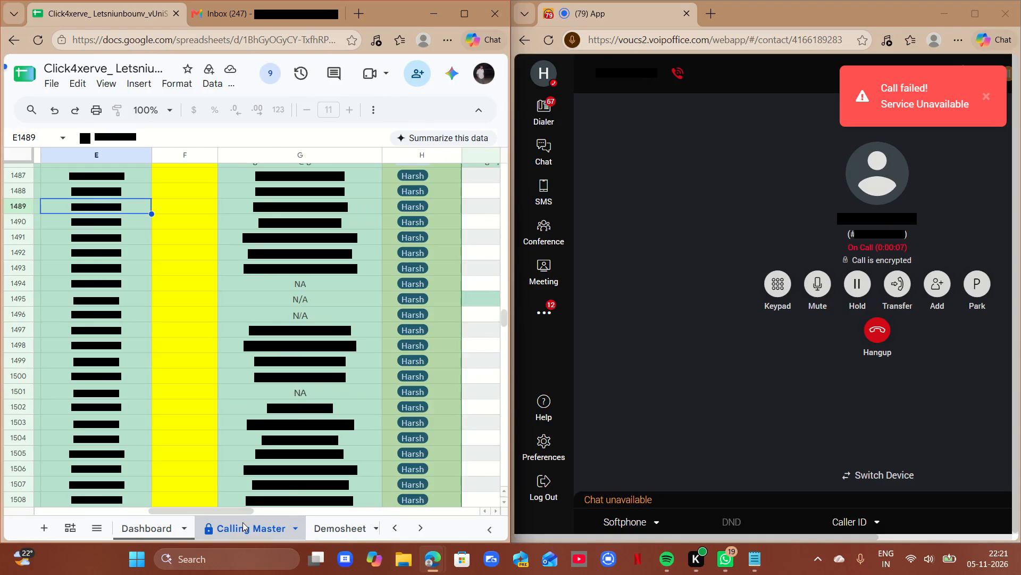
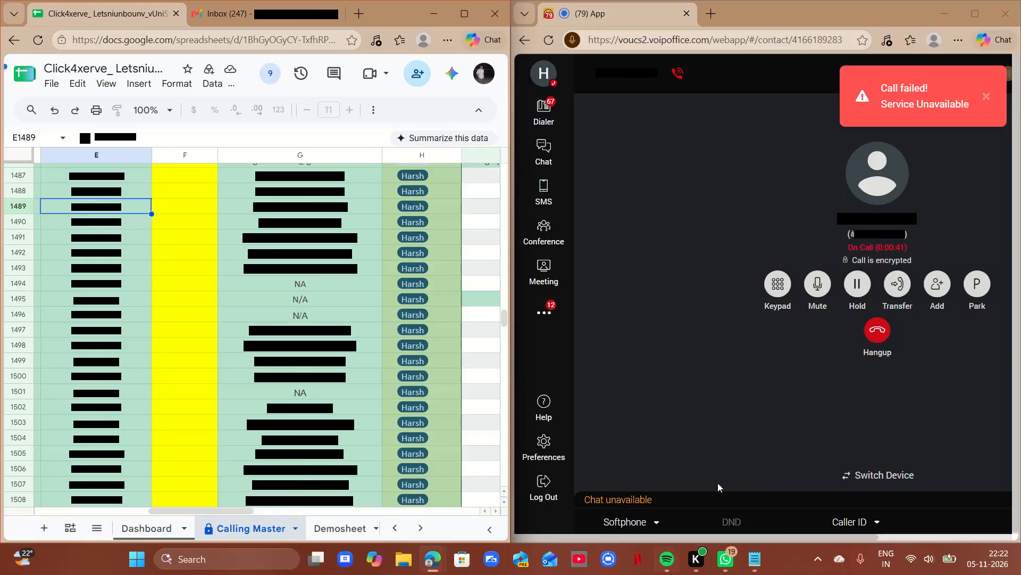
End the current call and call the copied number of the lead in row 1489.
click(881, 327)
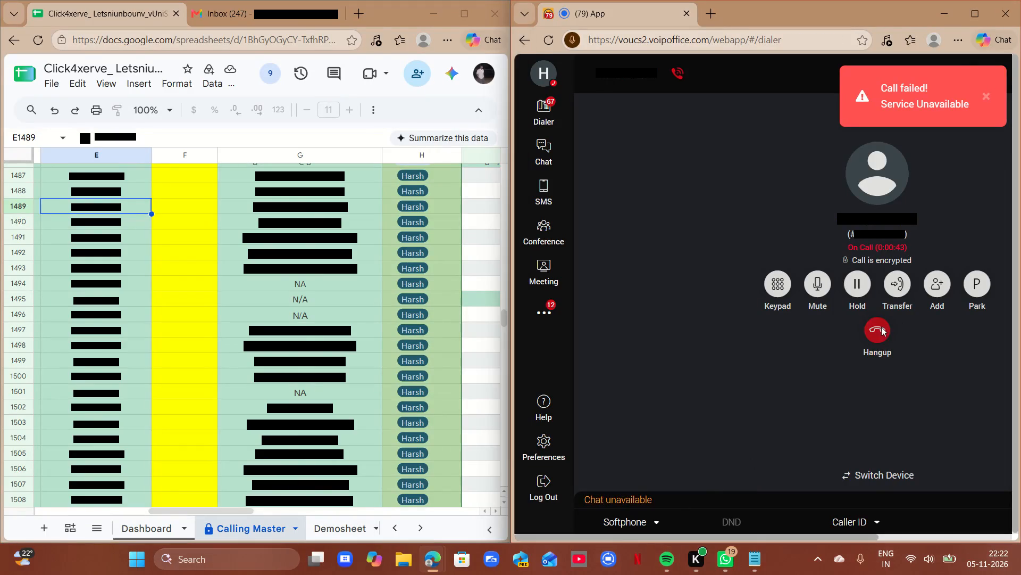
click(715, 135)
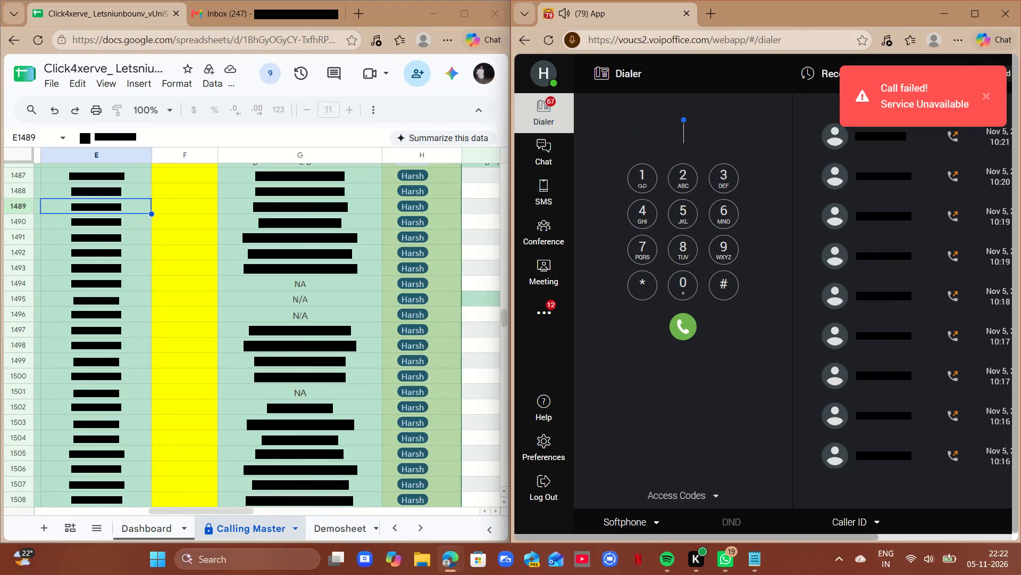
key(ctrl+v)
key(Return)
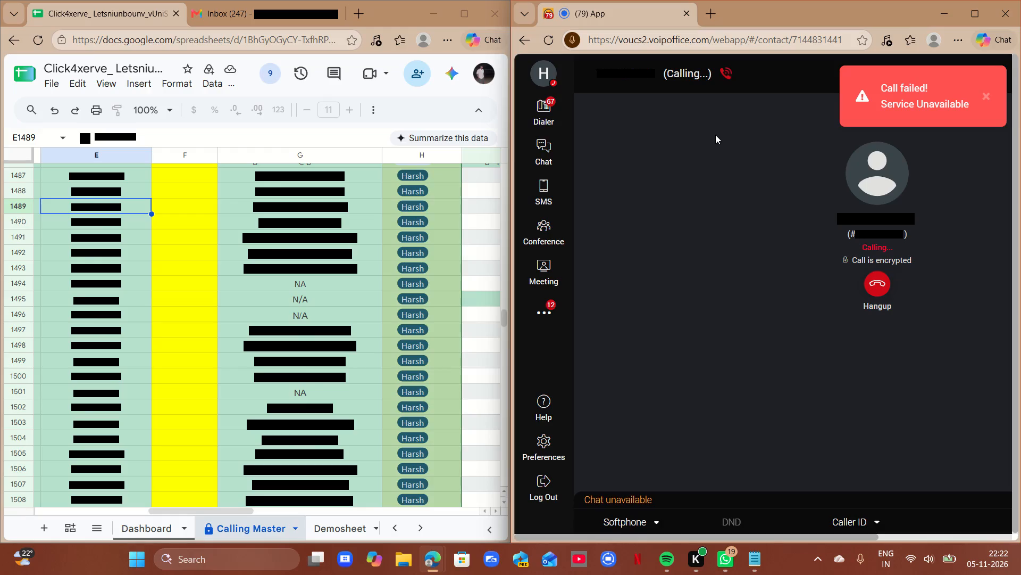
Copy the phone number of the lead in row 1490, end the current call and call the copied number.
click(87, 226)
key(ctrl+c)
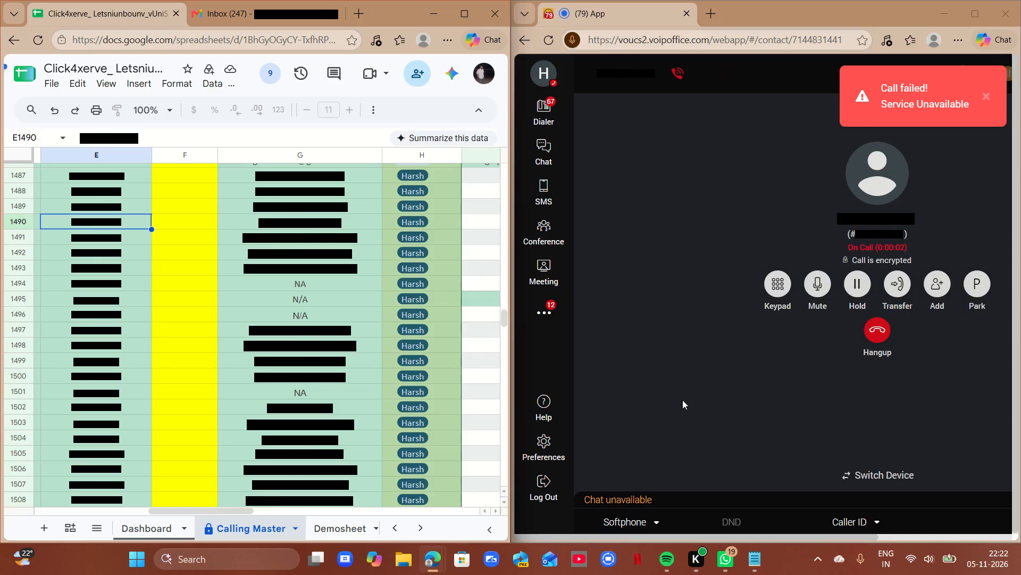
click(881, 331)
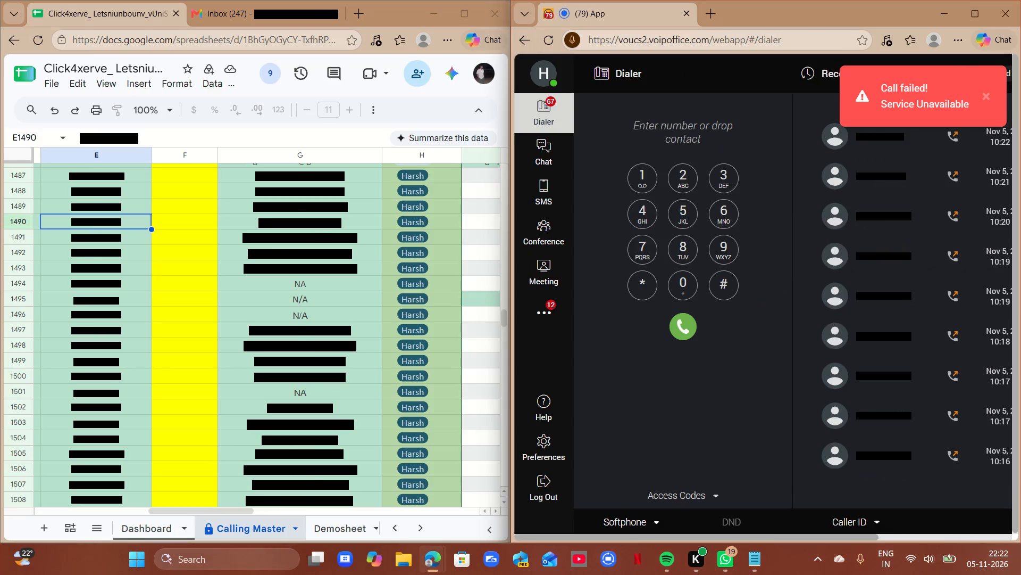
click(672, 123)
key(ctrl+v)
key(Return)
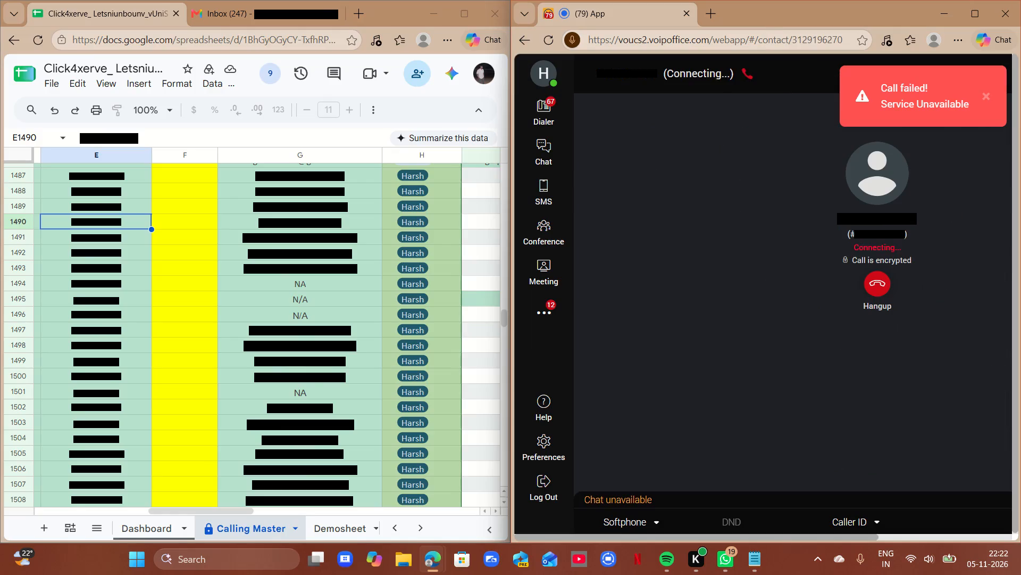
Copy the phone number of the lead in row 1491, end the current call and call the copied number.
click(117, 240)
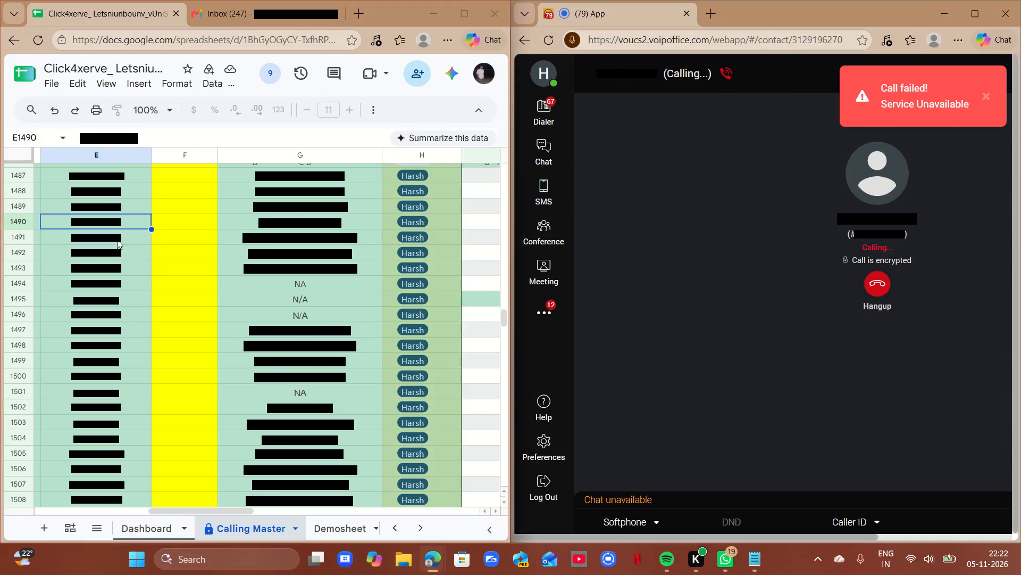
key(ctrl+c)
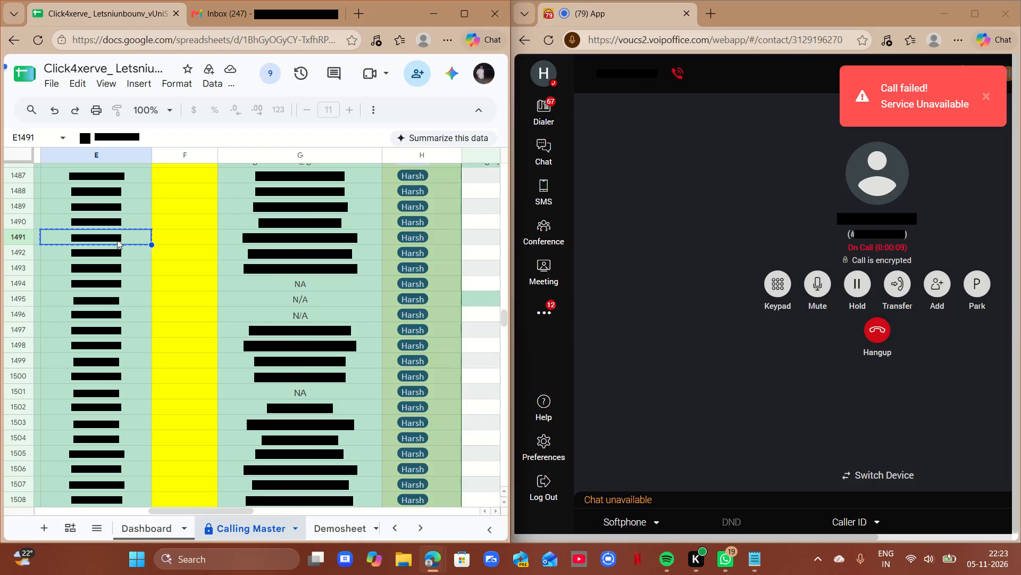
click(875, 327)
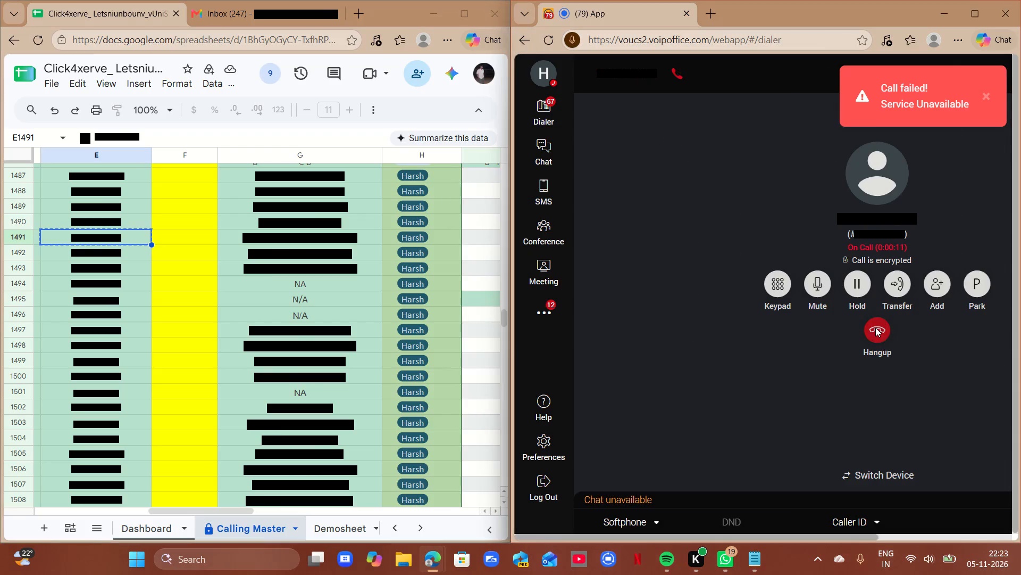
click(661, 121)
key(ctrl+v)
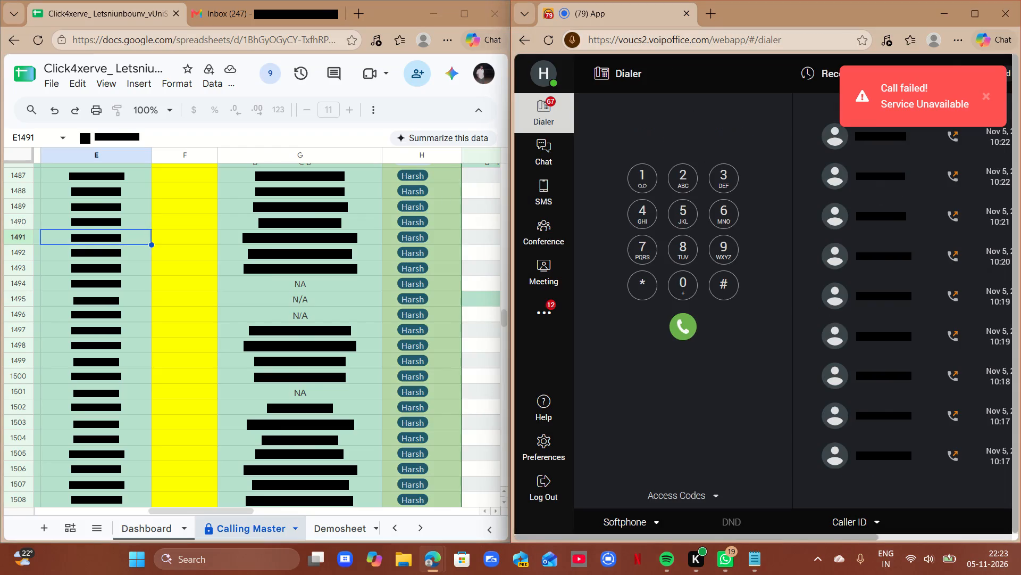
key(Return)
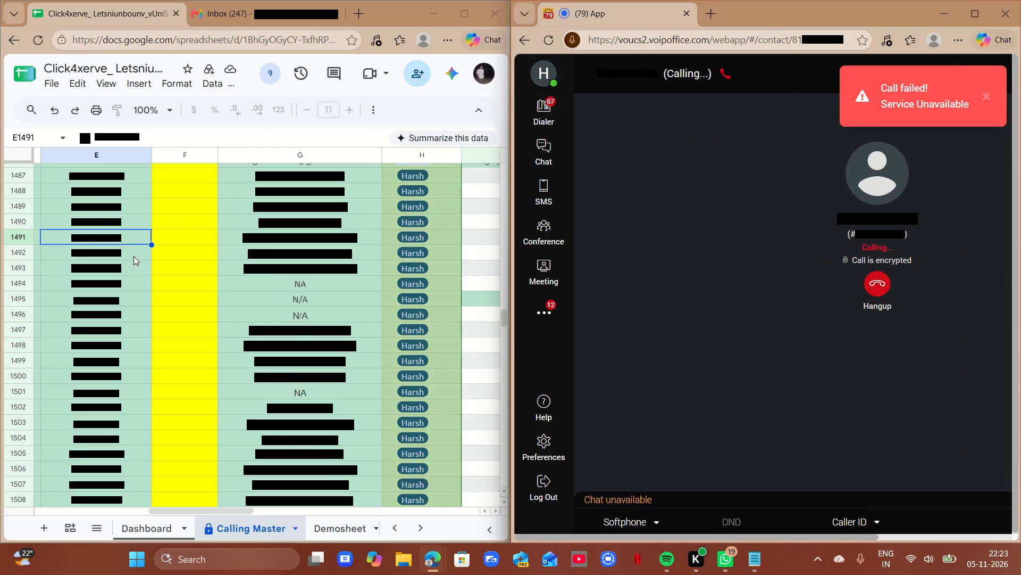
Copy the phone number of the lead in row 1492, end the current call and call the copied number.
click(133, 256)
key(ctrl+c)
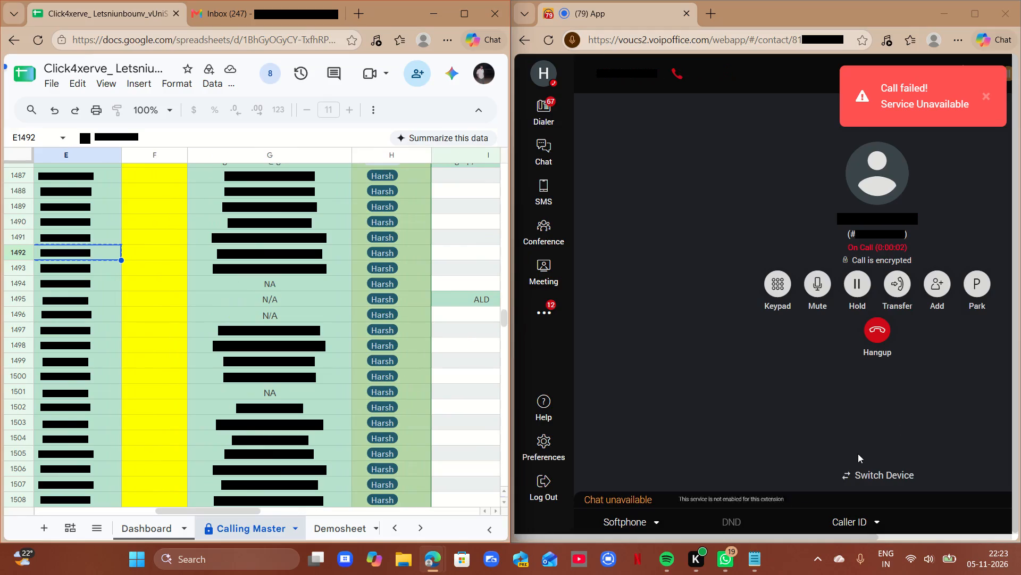
click(878, 339)
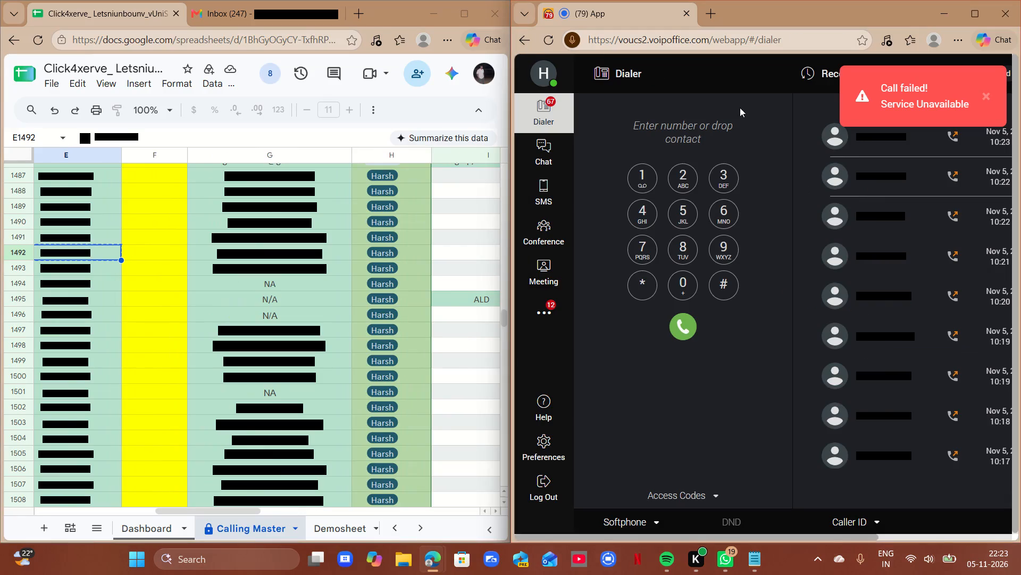
click(707, 134)
key(ctrl+v)
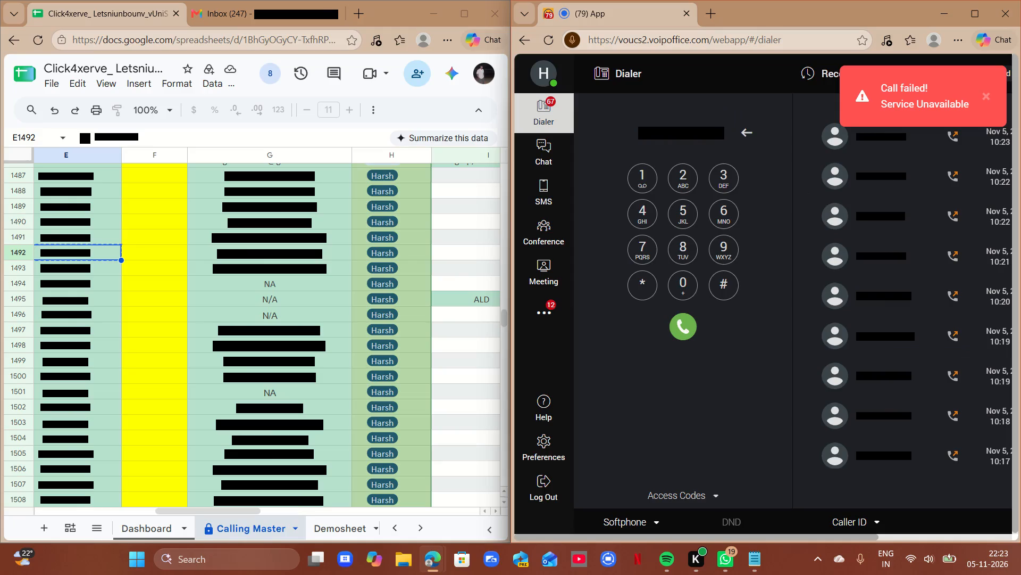
key(Return)
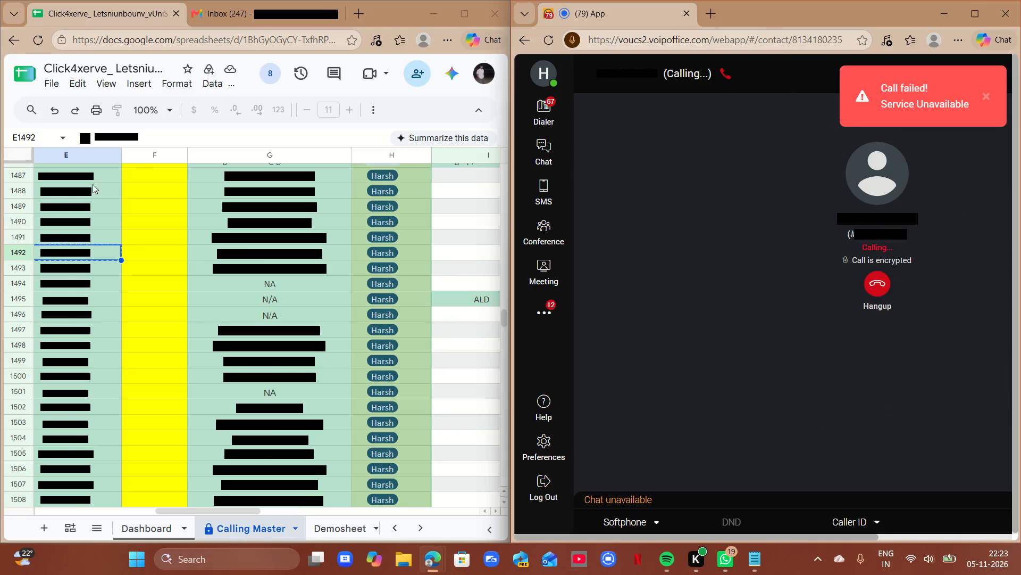
Copy the phone number of the lead in row 1493, end the current call and call the copied number.
click(69, 266)
key(ctrl+c)
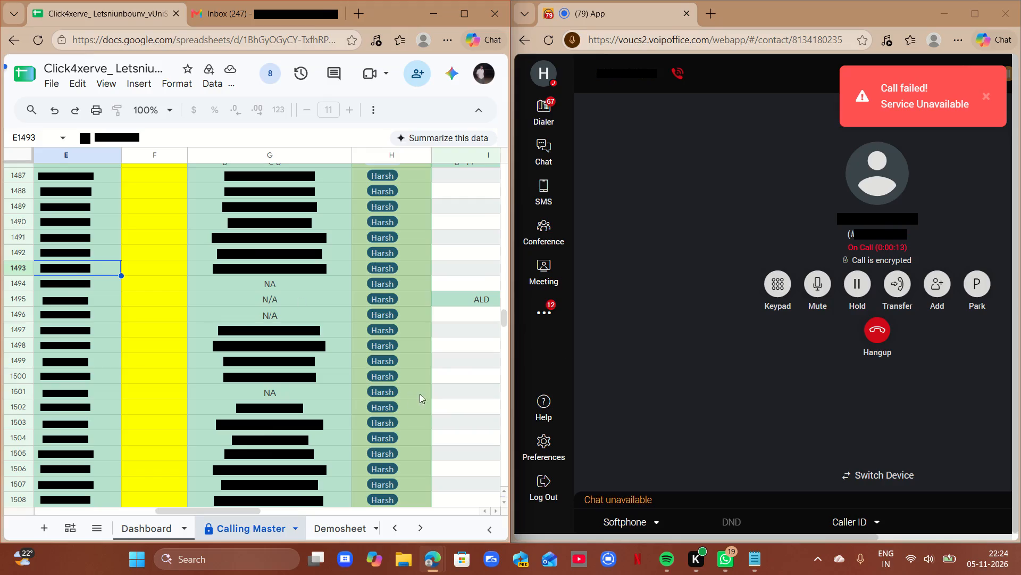
click(873, 327)
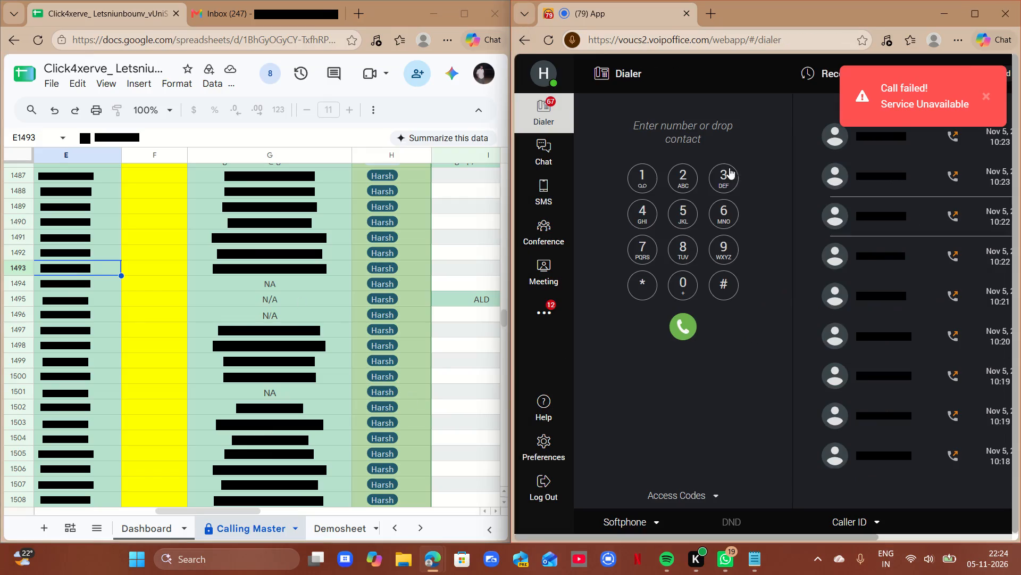
click(689, 128)
key(ctrl+v)
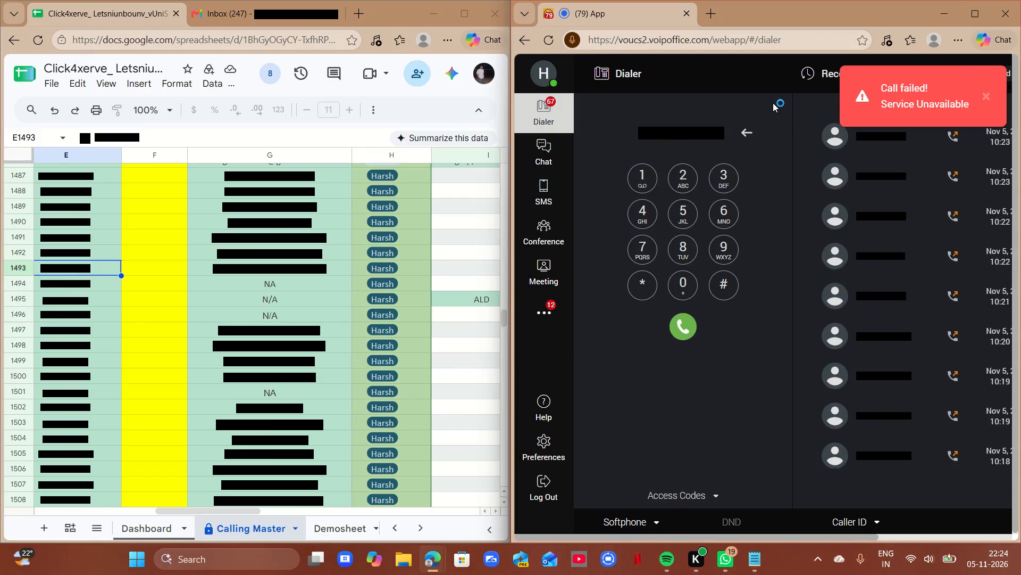
key(Return)
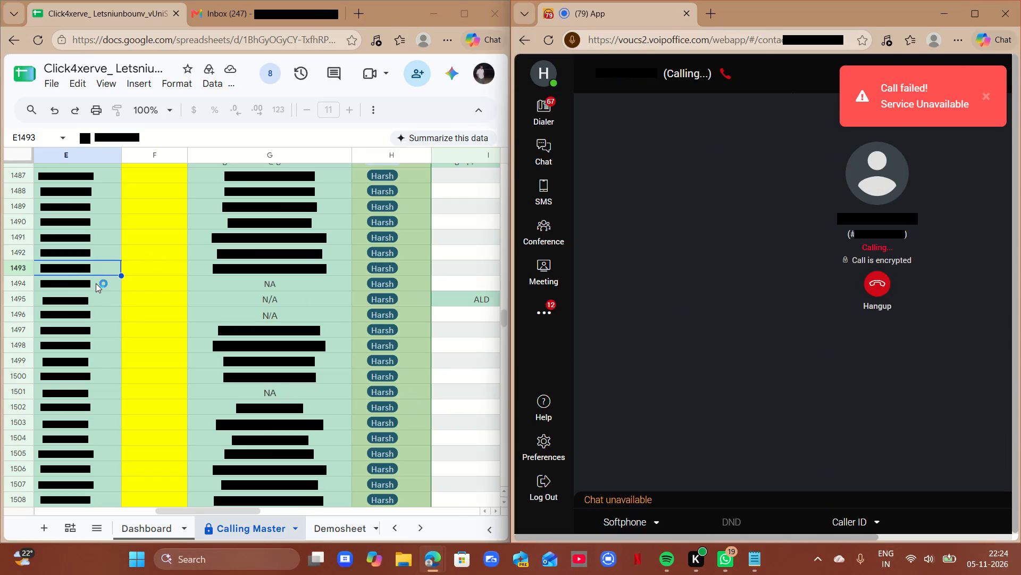
Copy the phone number of the lead in row 1494 and dismiss the failed-call notice in the dialer.
click(96, 283)
key(ctrl+c)
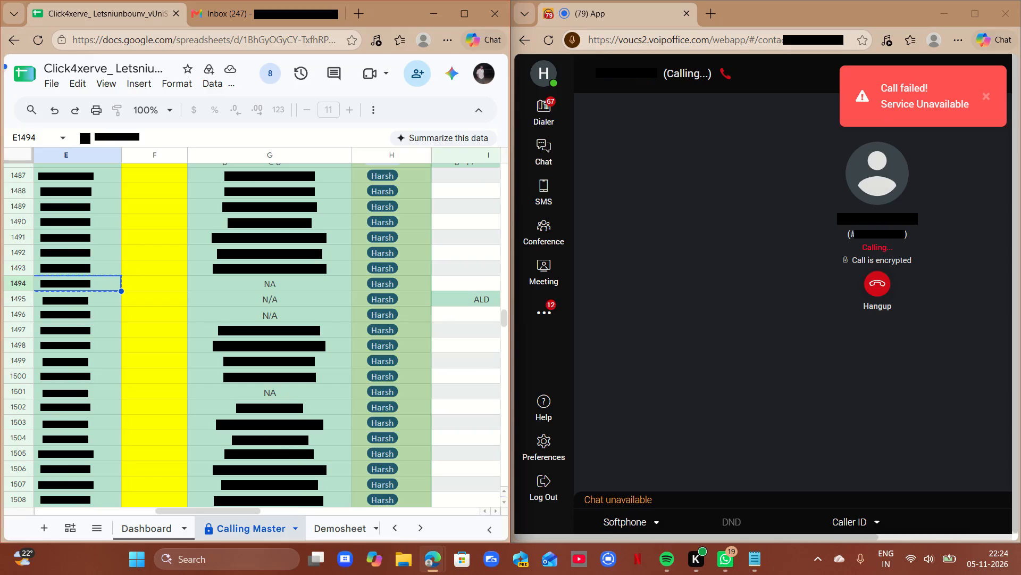
click(987, 92)
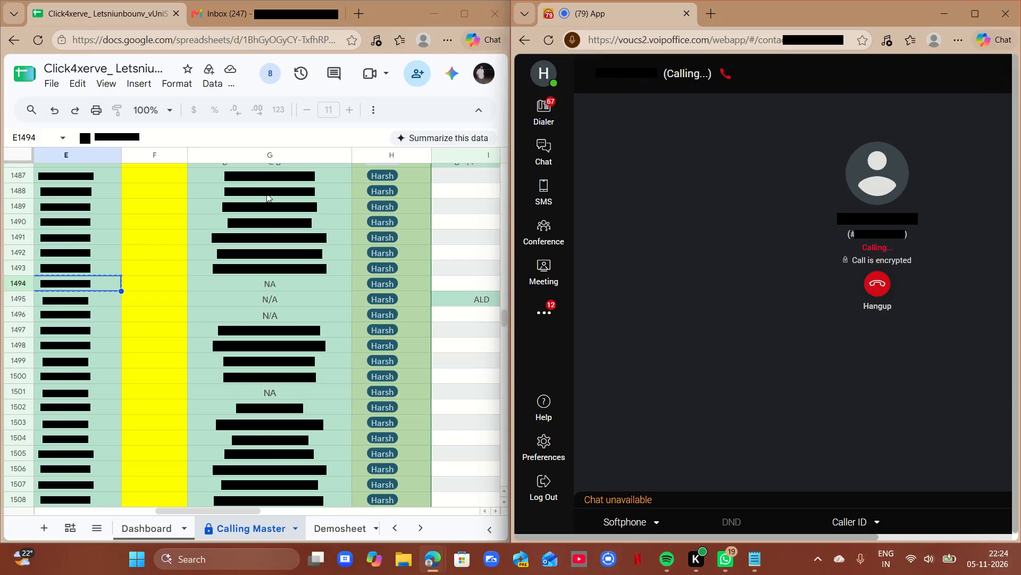
Set the status in row 1494 to Voicemail and fill it upward through row 1487.
click(14, 287)
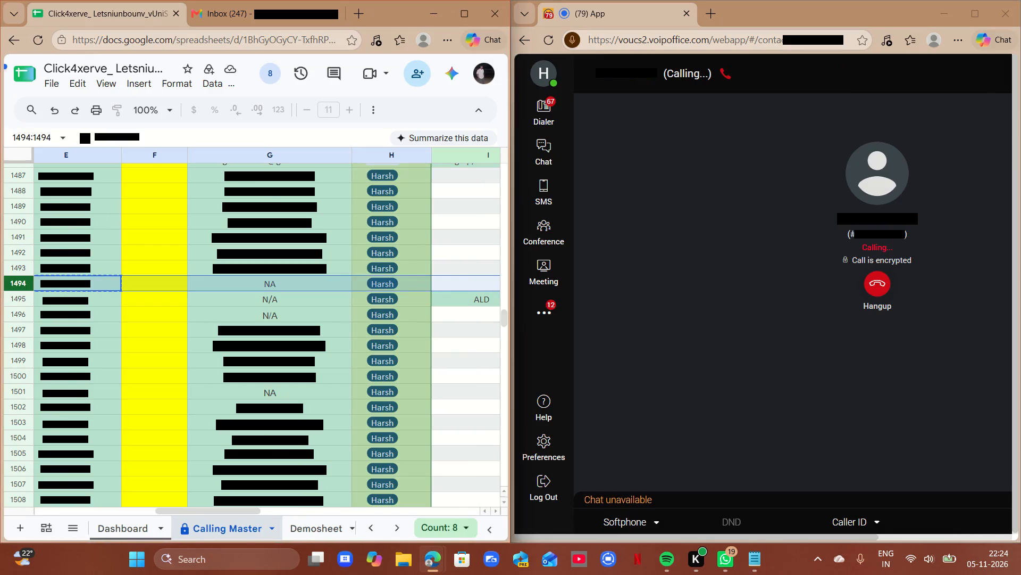
click(450, 281)
key(v)
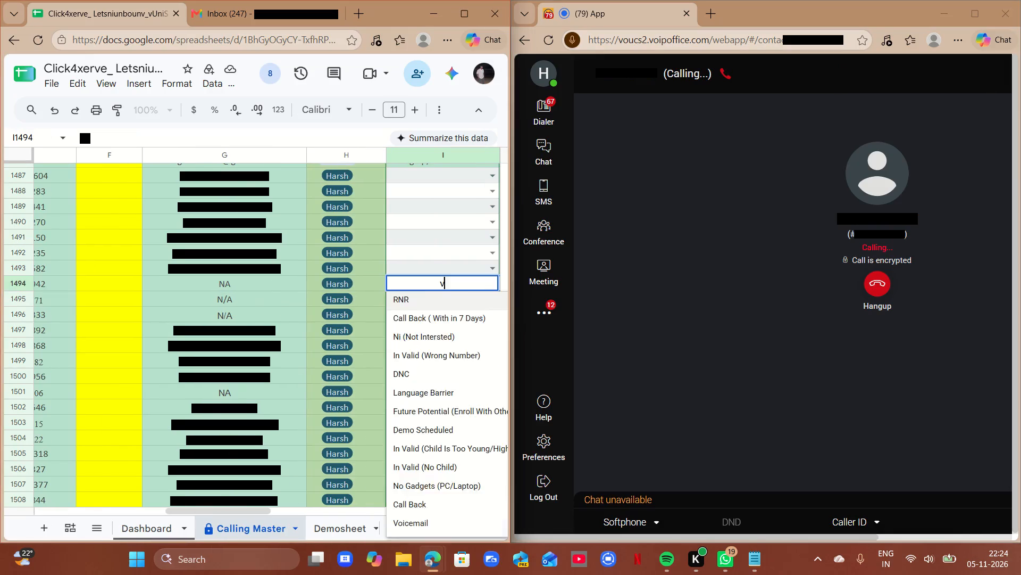
key(Up)
key(Return)
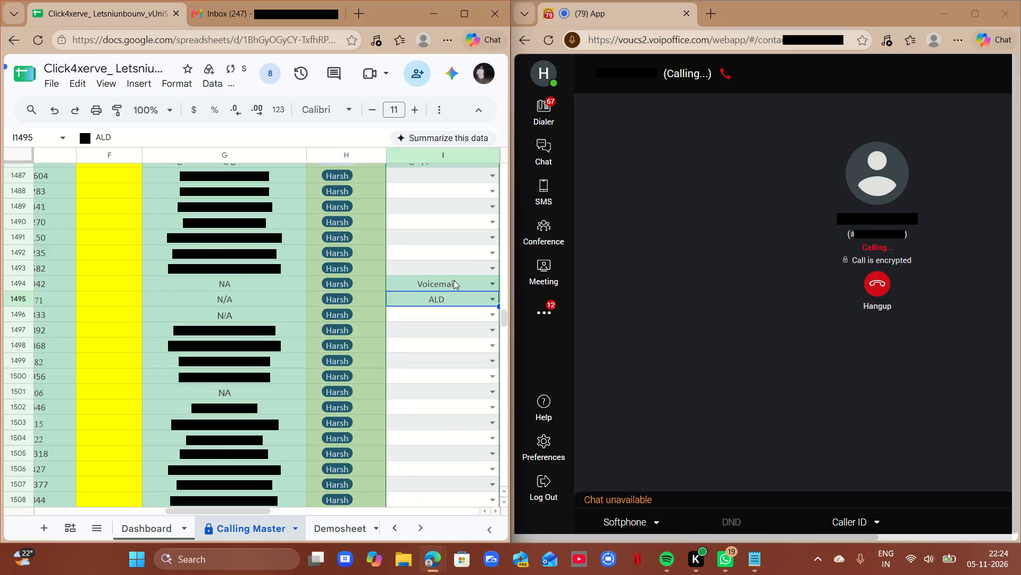
click(454, 280)
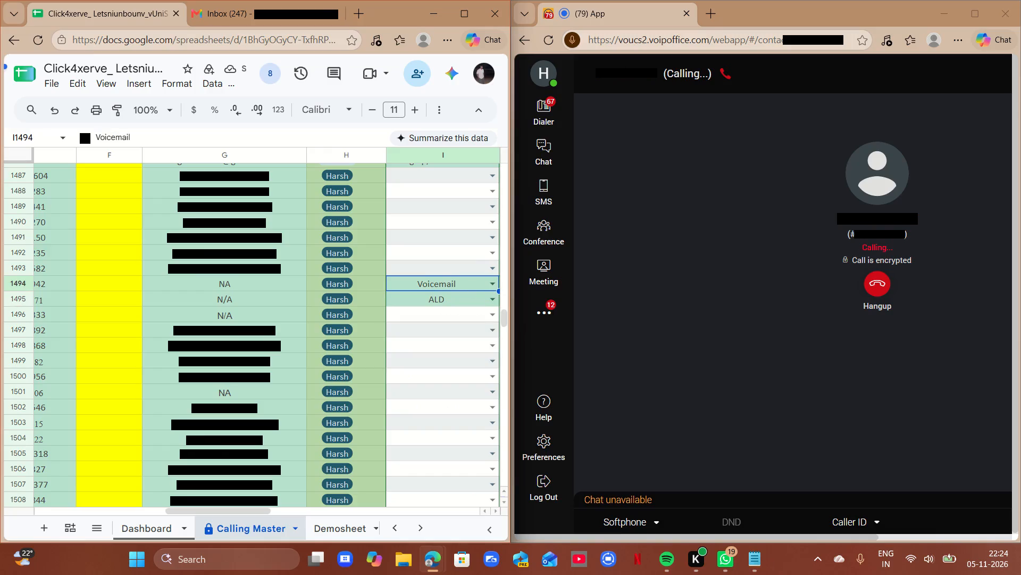
drag(499, 291, 464, 181)
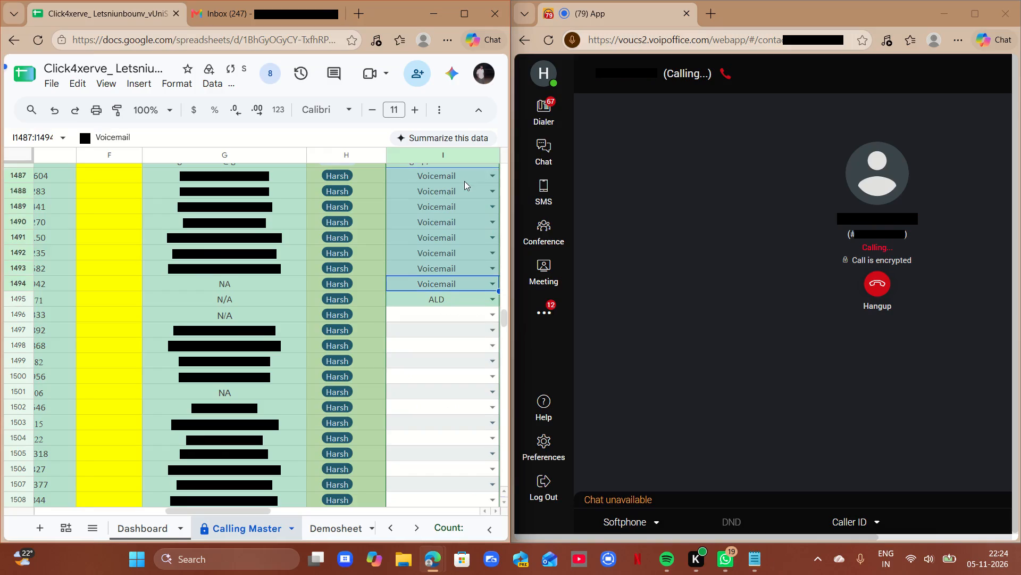
End the current call and call the copied number of the lead in row 1494.
scroll(464, 181, down, 1)
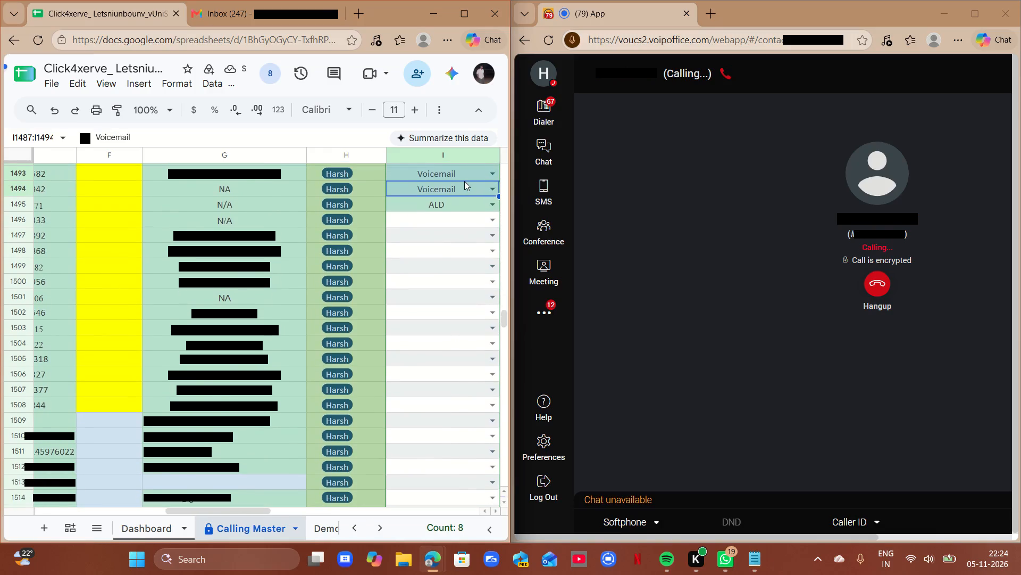
scroll(464, 181, down, 1)
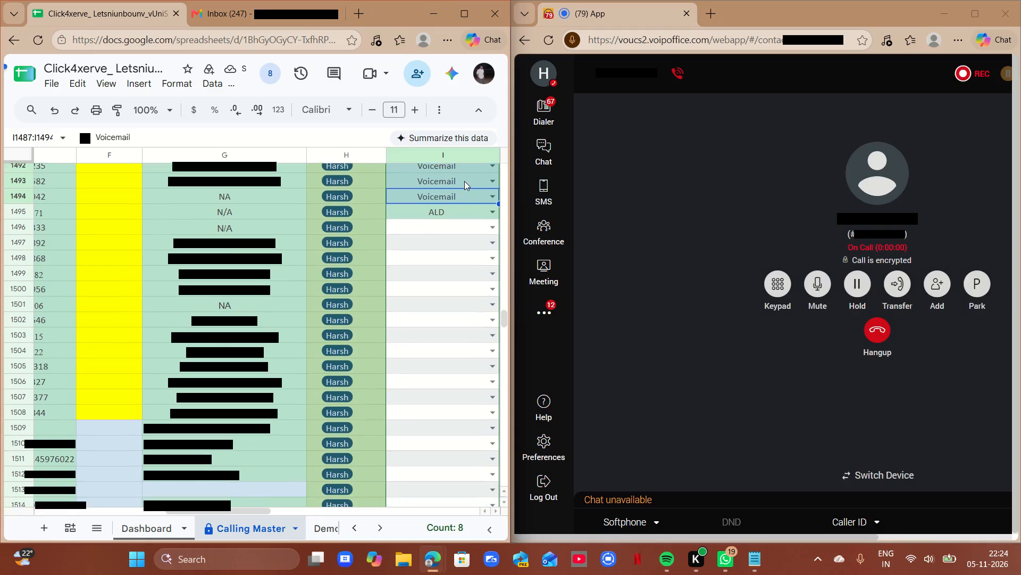
scroll(464, 181, down, 1)
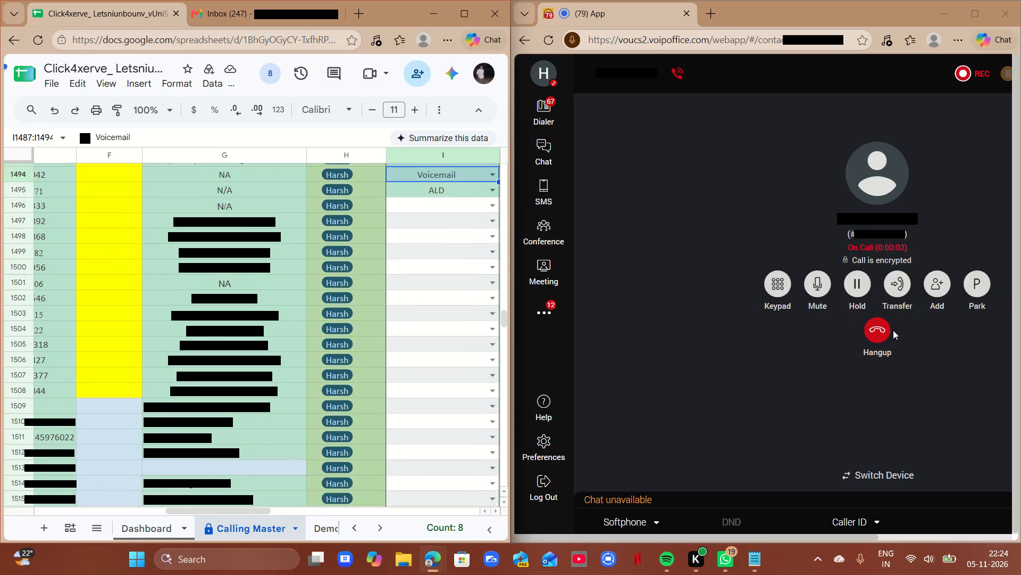
click(888, 329)
click(659, 141)
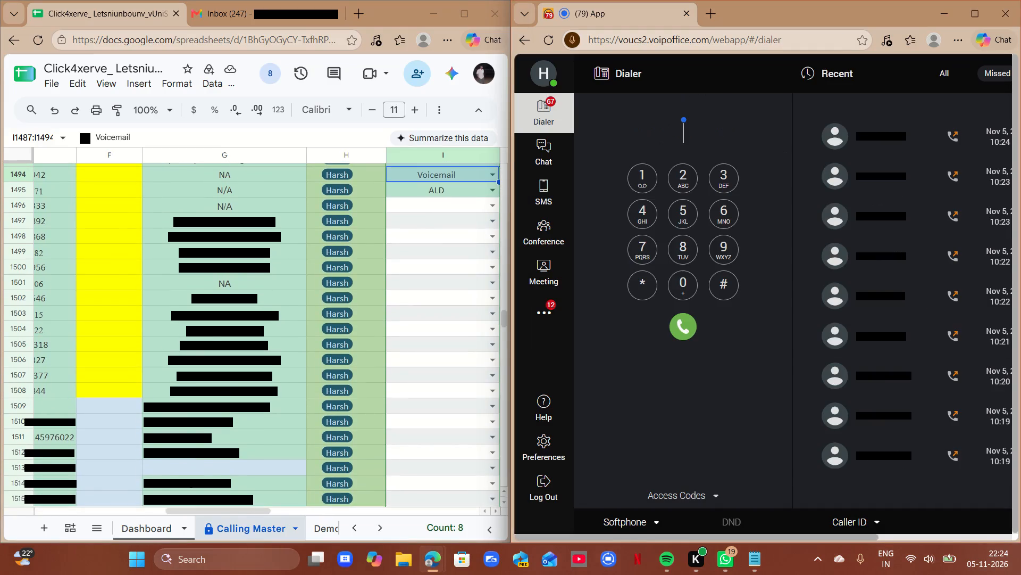
key(ctrl+v)
key(Return)
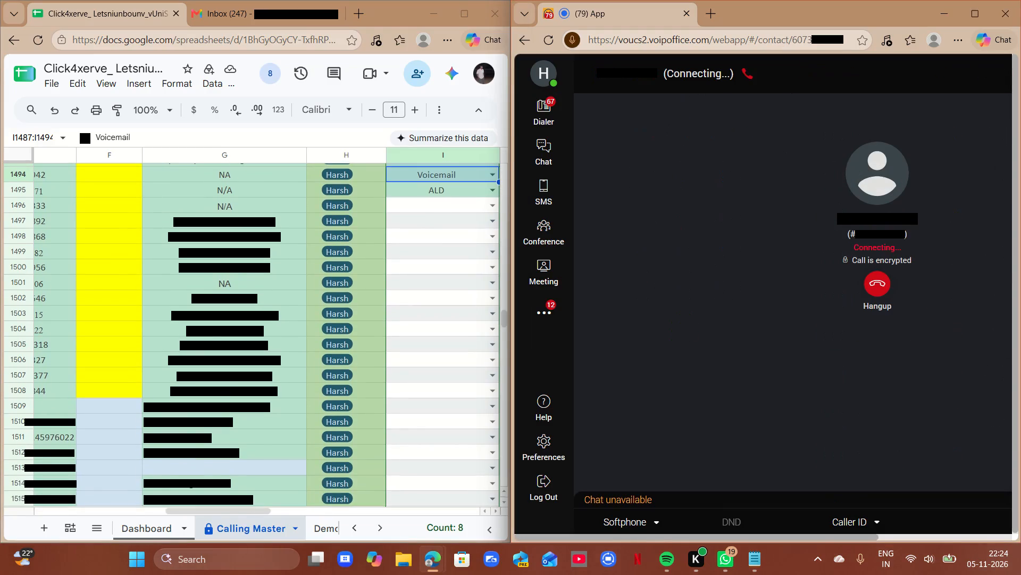
Copy the phone number of the lead in row 1496 and end the current call to dial the copied number.
scroll(207, 262, right, 1)
scroll(207, 262, down, 1)
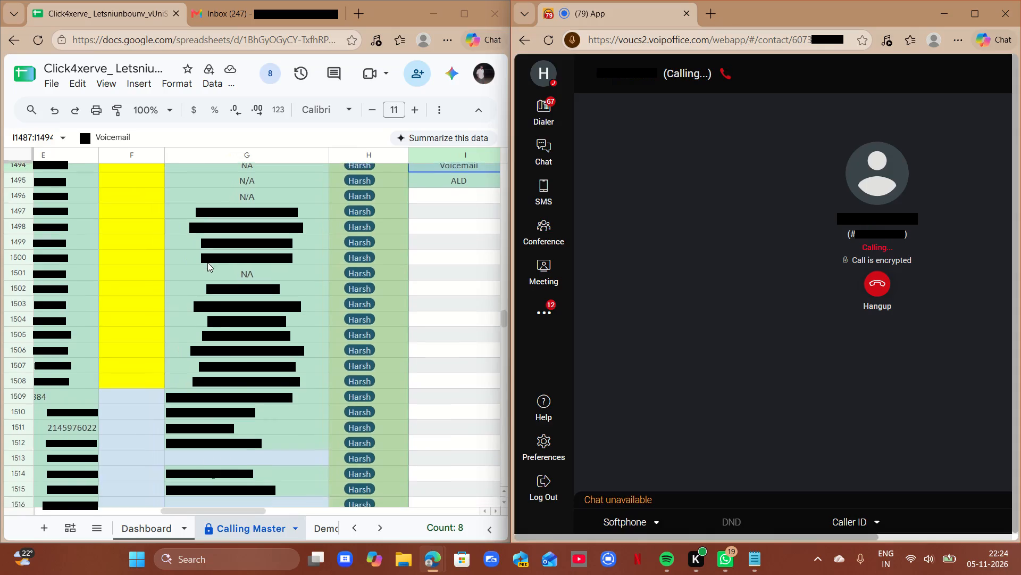
scroll(207, 262, down, 1)
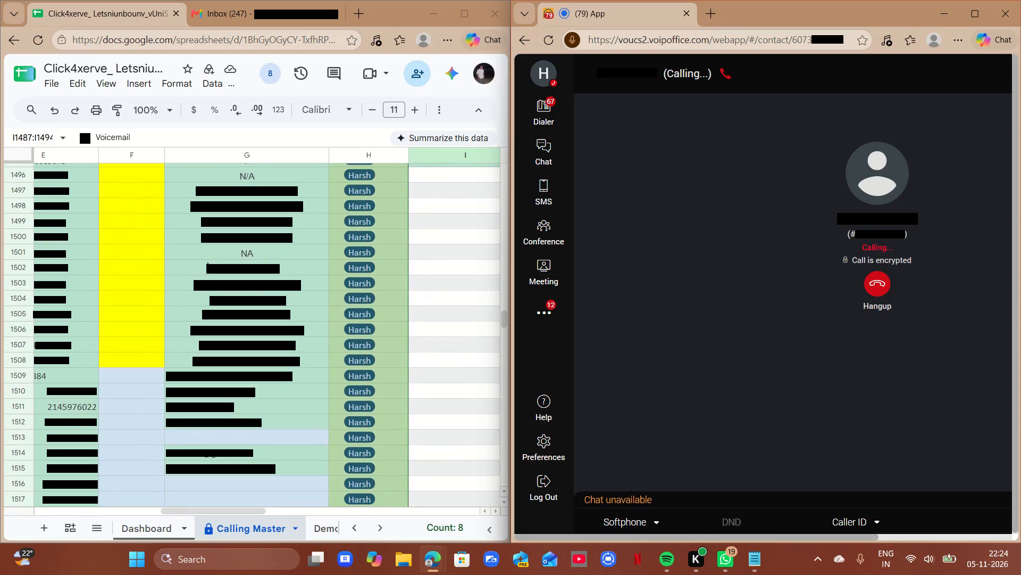
click(69, 180)
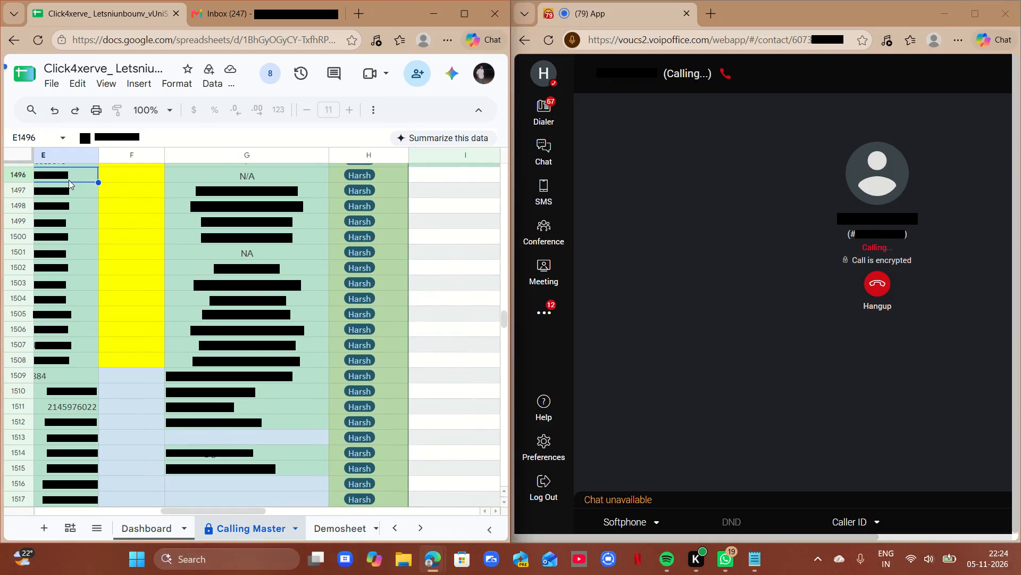
key(ctrl+c)
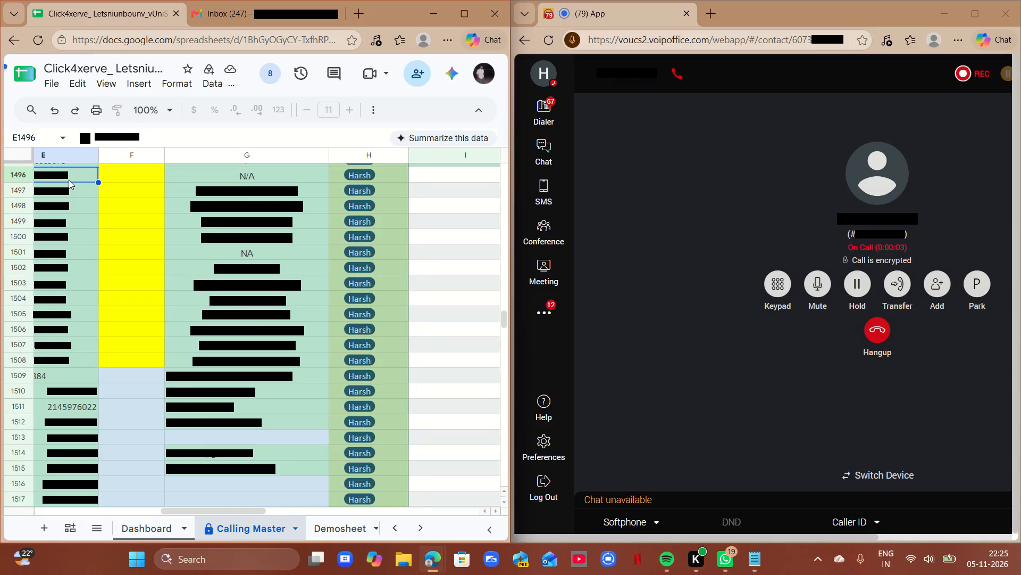
click(880, 332)
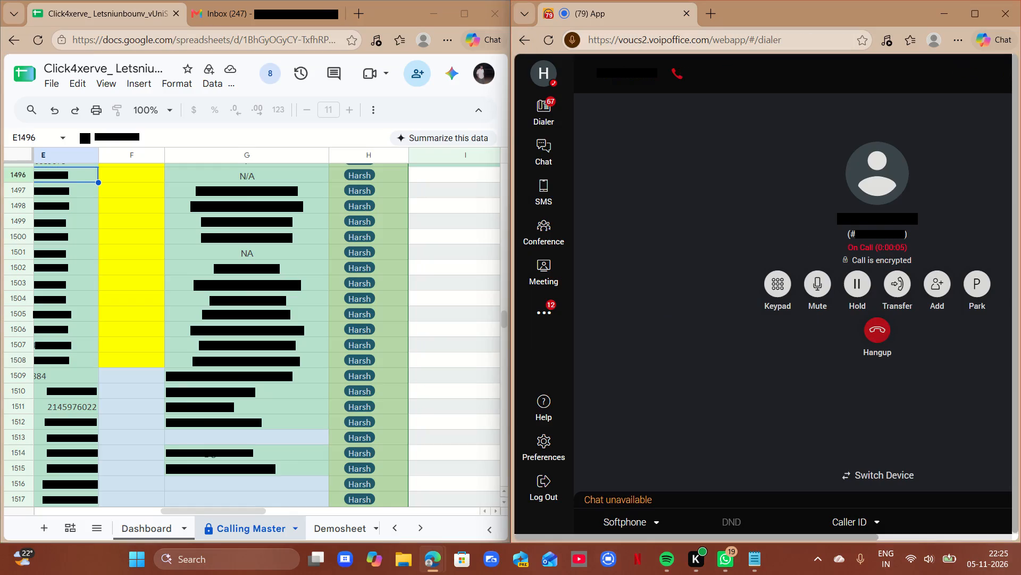
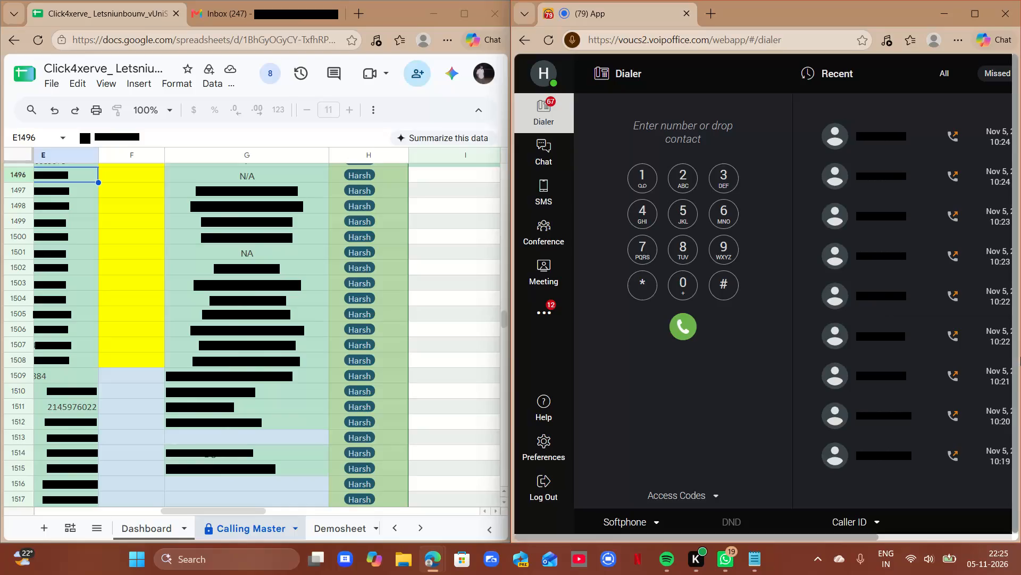
Call the copied phone number of the lead in row 1496 through the dialer.
click(665, 117)
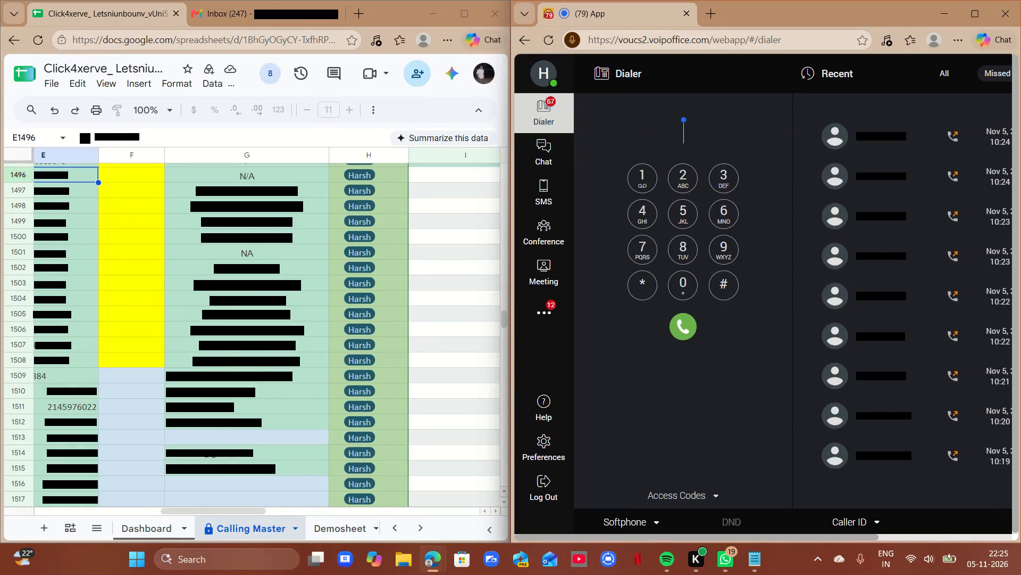
key(ctrl+v)
key(Return)
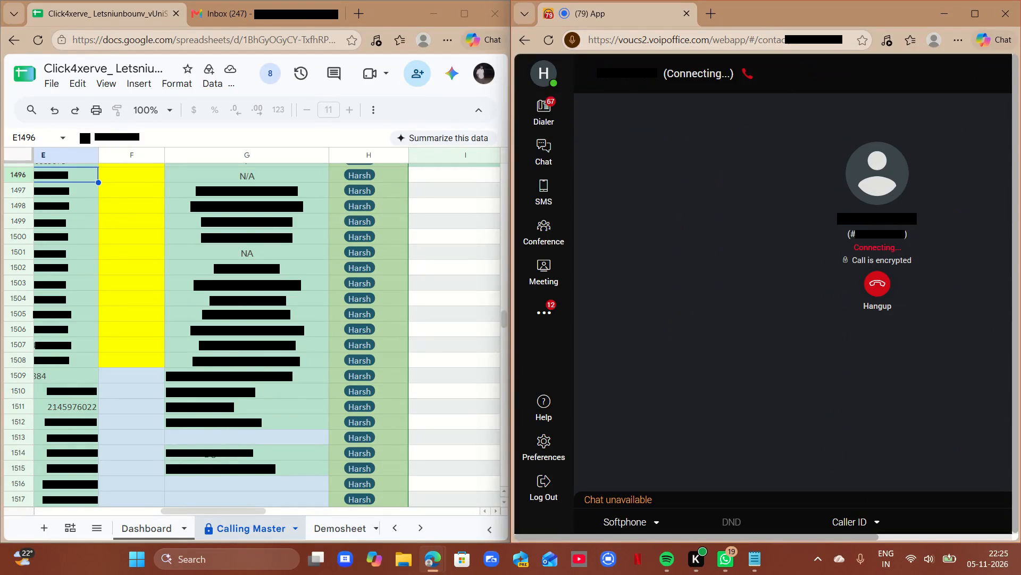
Copy the phone number of the lead in row 1497 of the Calling Master sheet.
click(68, 193)
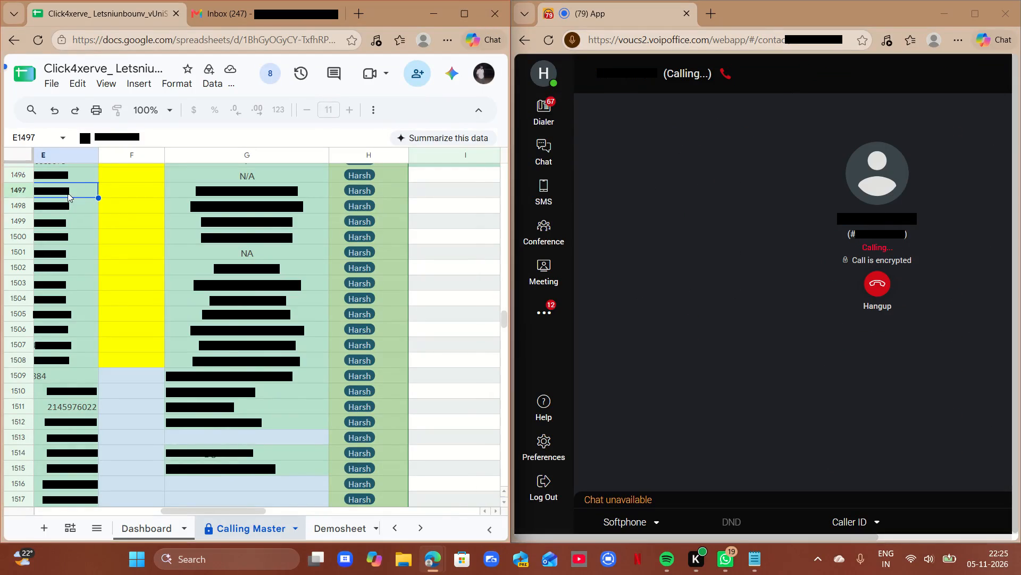
key(ctrl+c)
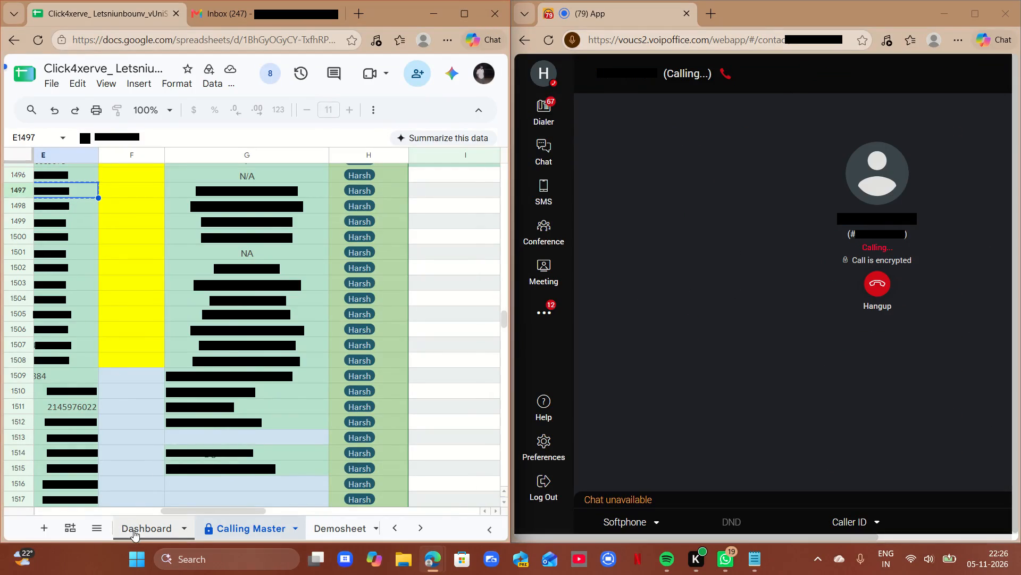
Check the per-agent lead figures on the Dashboard sheet and return to the Calling Master sheet.
click(133, 530)
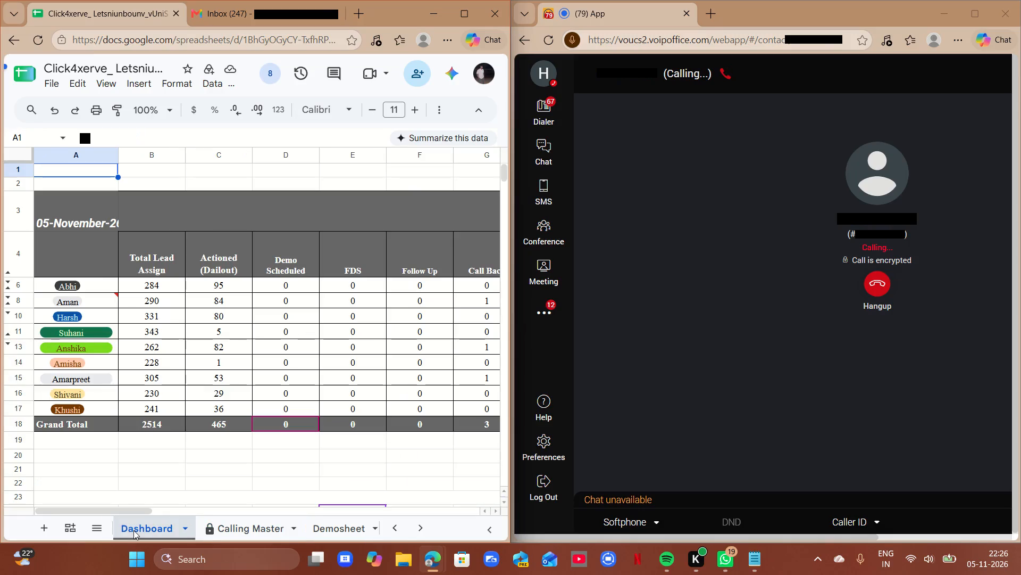
click(238, 528)
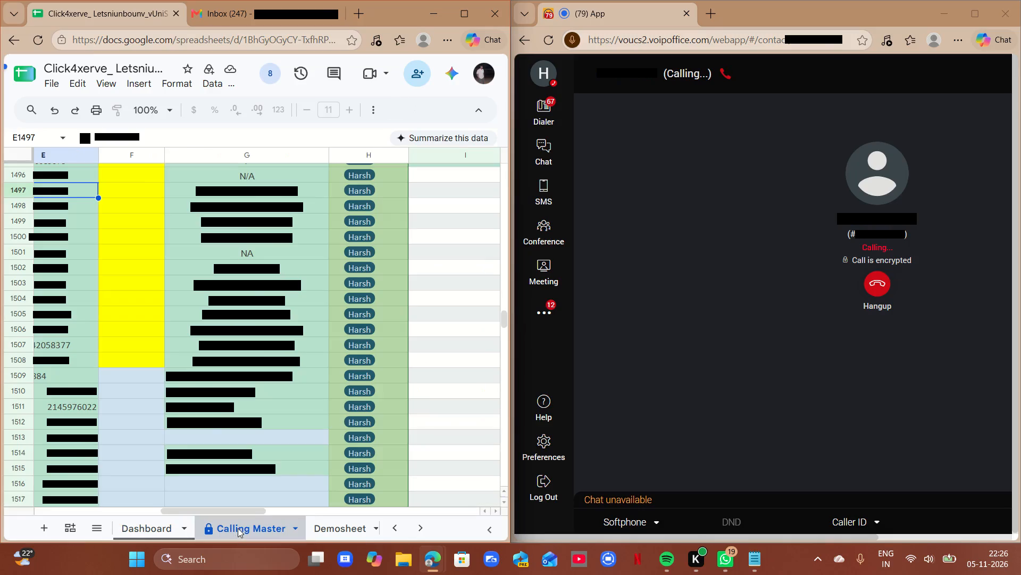
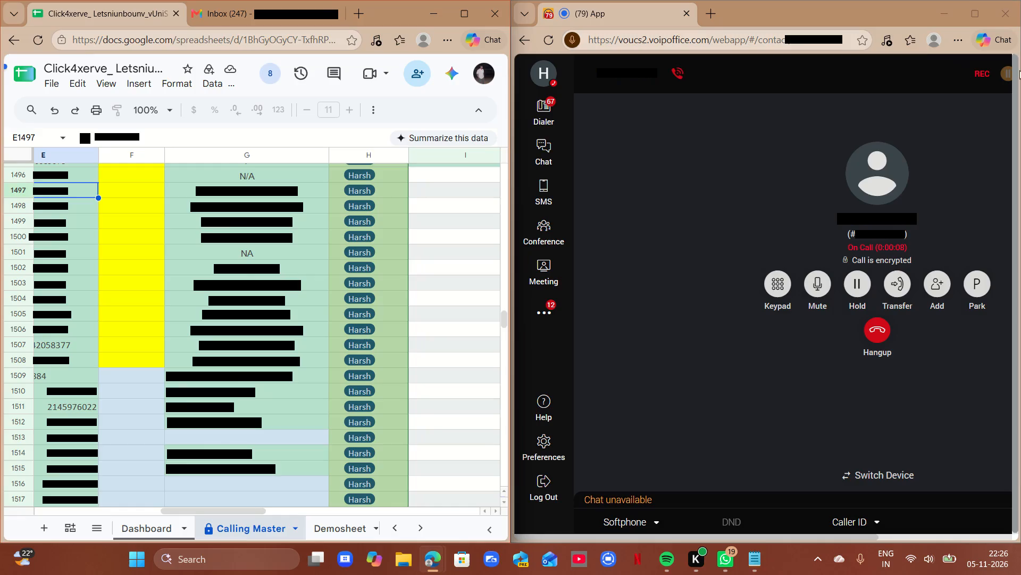
Hang up the ongoing call with the lead in row 1496.
click(871, 323)
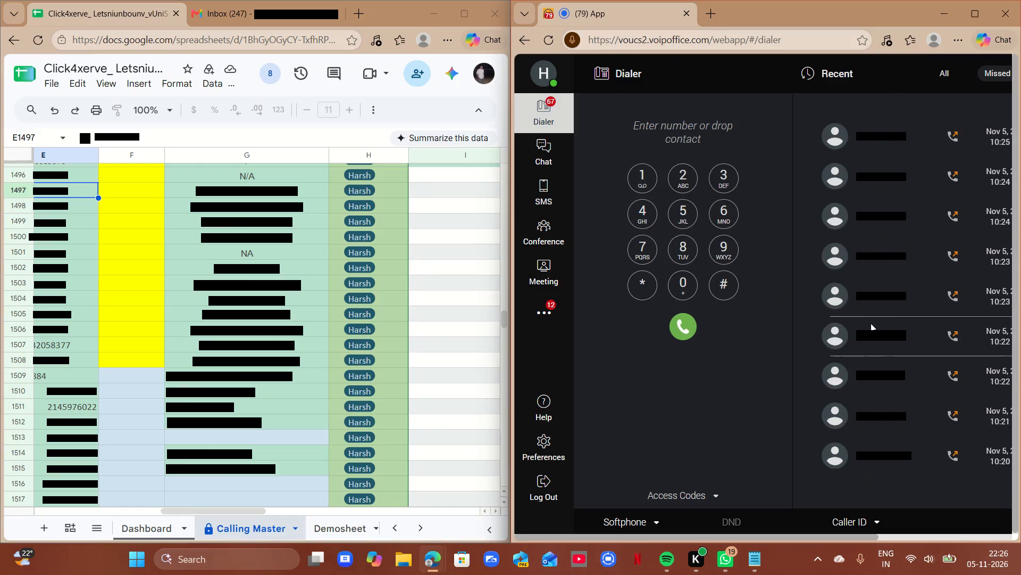
Call the copied phone number of the lead in row 1497 through the dialer.
click(707, 145)
key(ctrl+v)
key(Return)
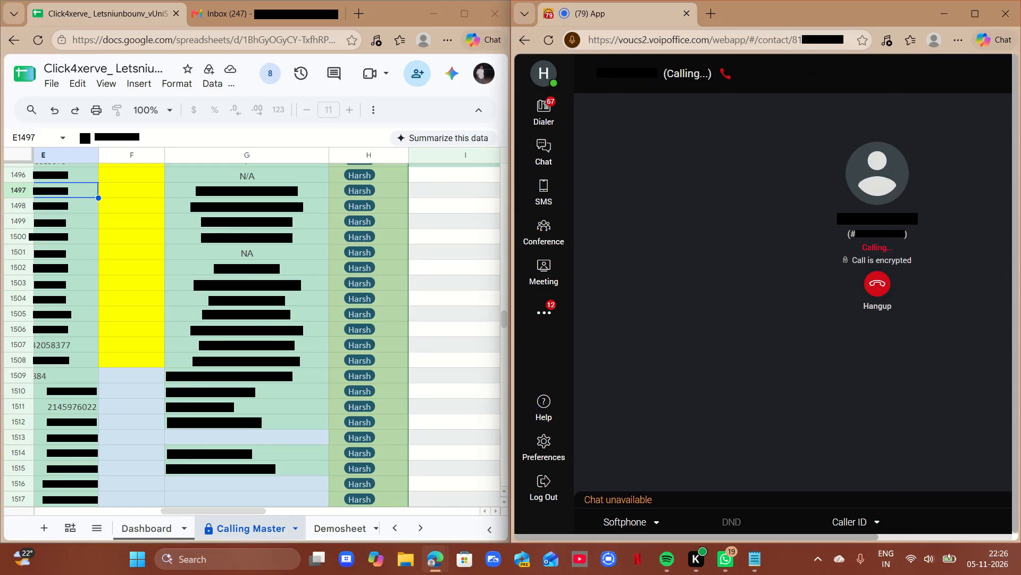
Copy the phone number of the lead in row 1498 of the Calling Master sheet.
click(66, 209)
key(ctrl+c)
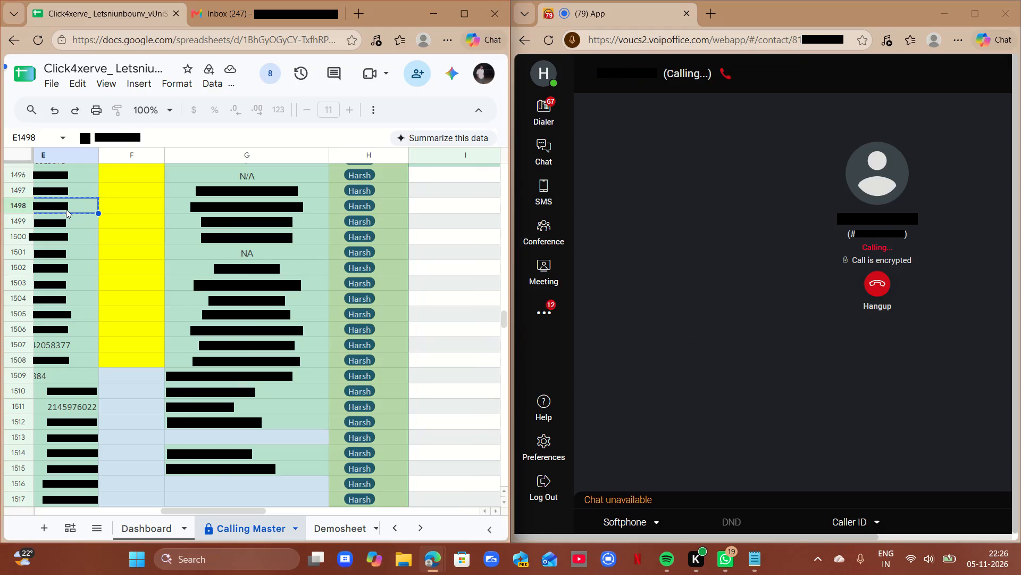
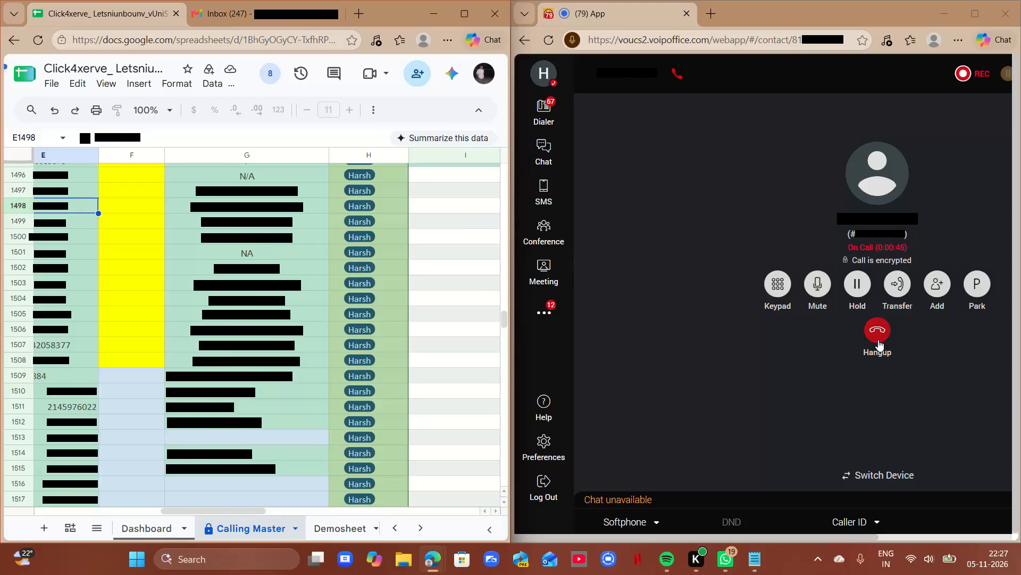
End the call with the lead in row 1497 and call the copied phone number of the lead in row 1498.
click(881, 333)
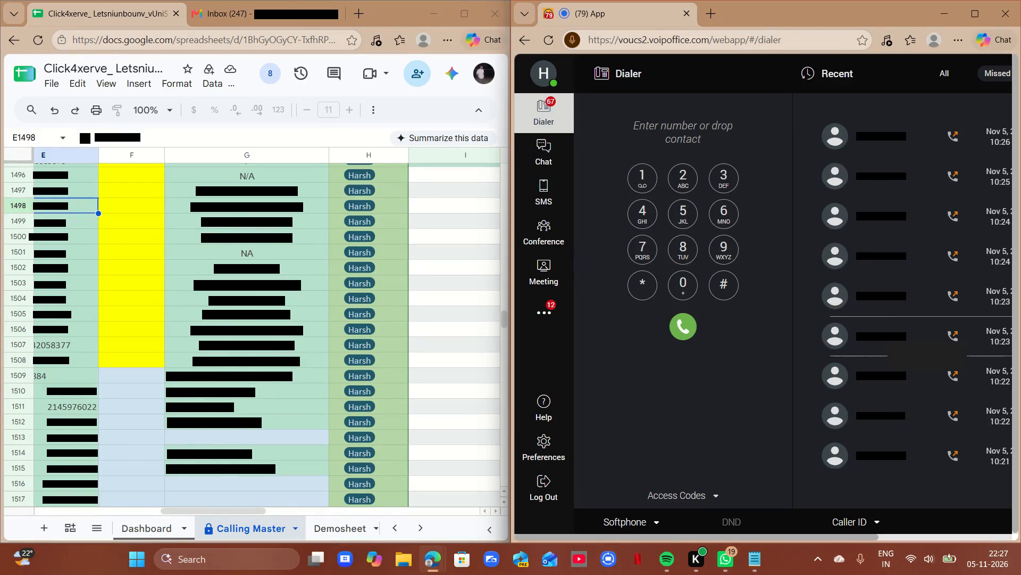
click(690, 145)
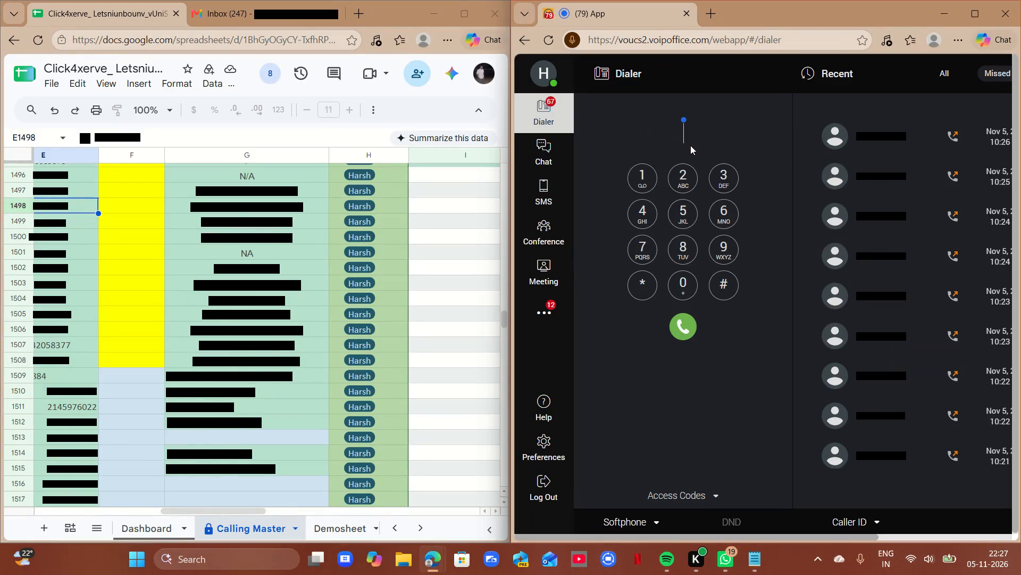
key(ctrl+v)
key(Return)
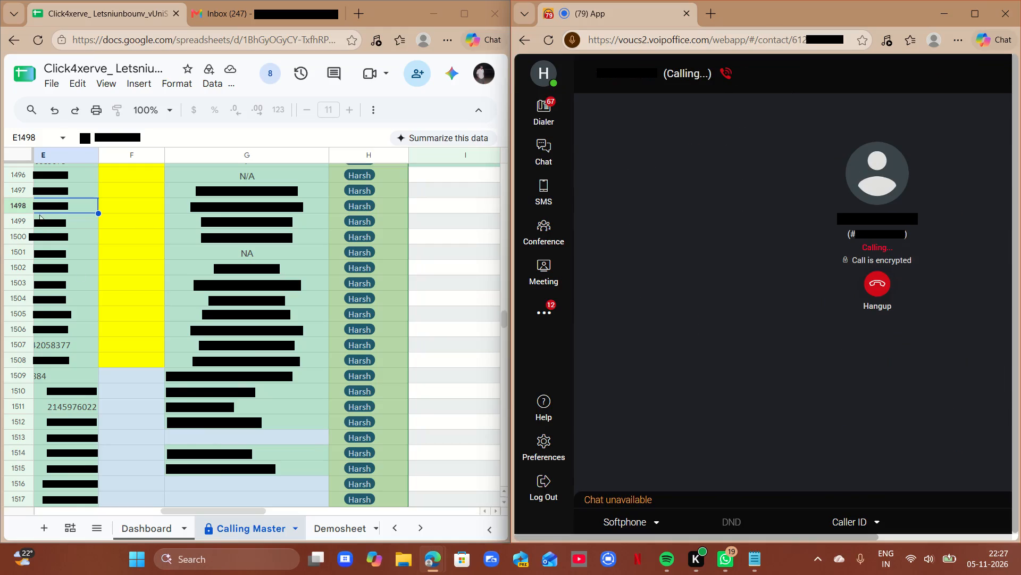
End the current call and call the lead in row 1499, using the phone number copied from the Calling Master sheet.
click(58, 221)
key(ctrl+c)
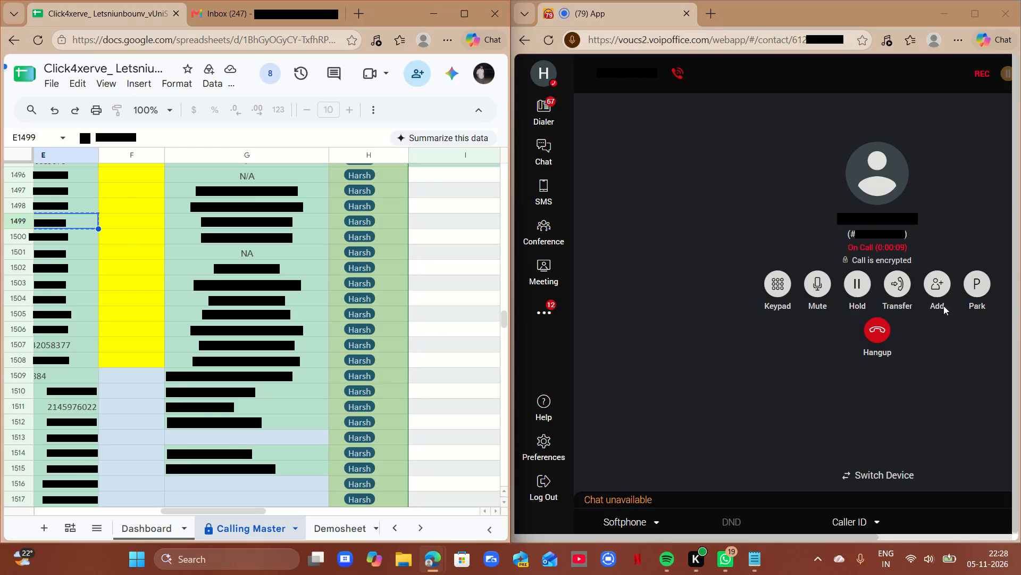
click(873, 323)
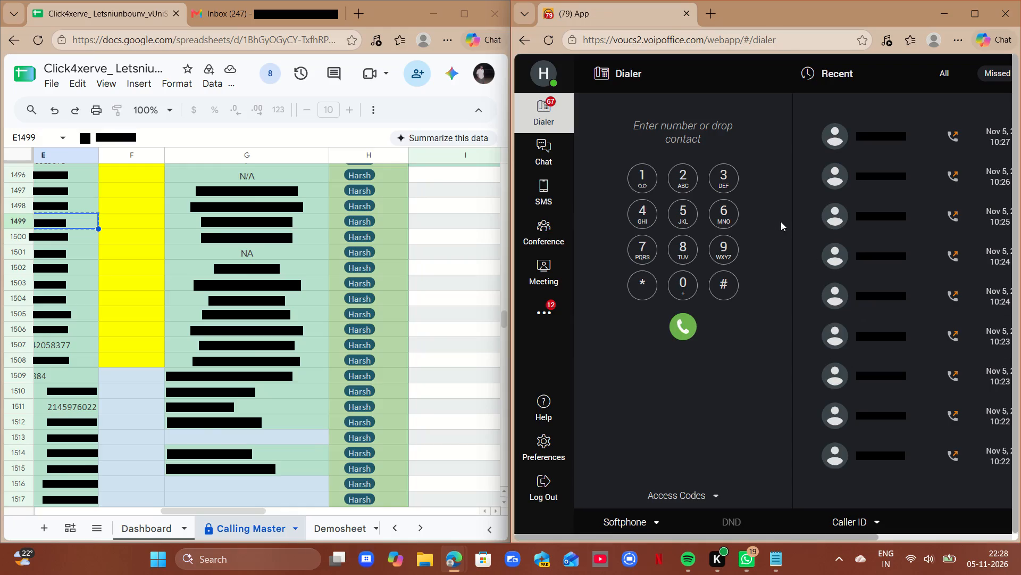
click(695, 128)
key(ctrl+v)
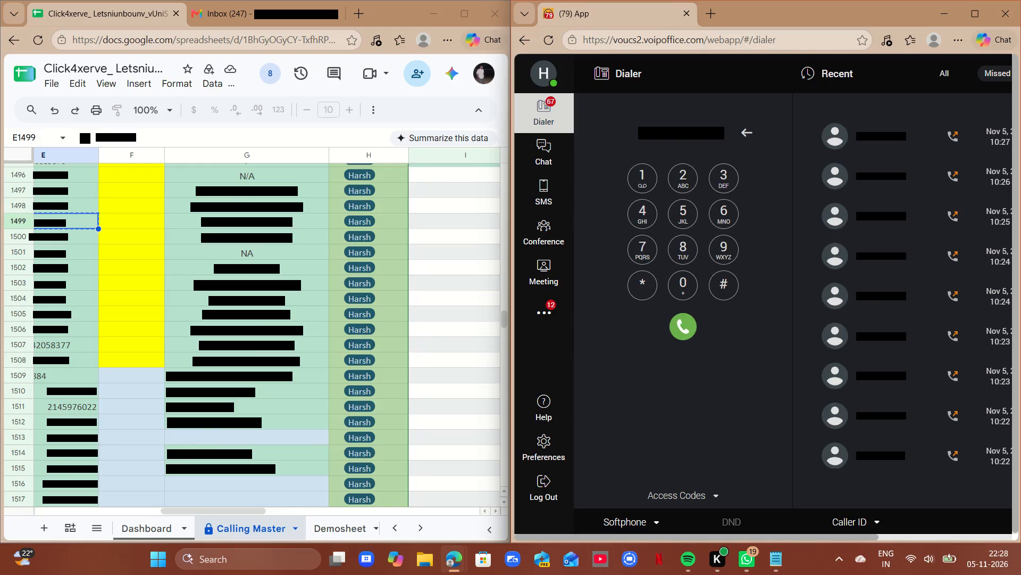
key(Return)
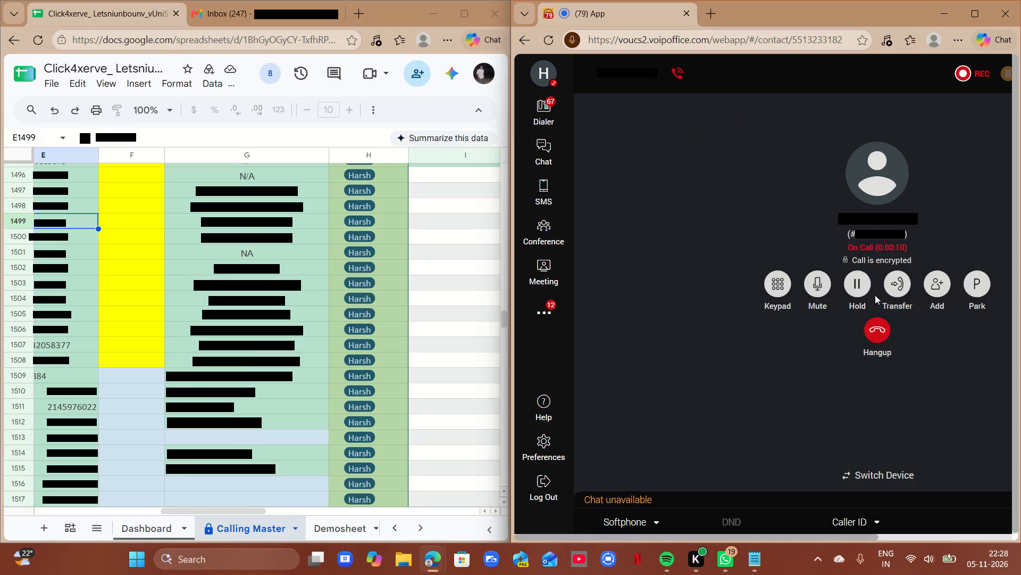
Hang up the ongoing call with the lead in row 1499.
click(880, 328)
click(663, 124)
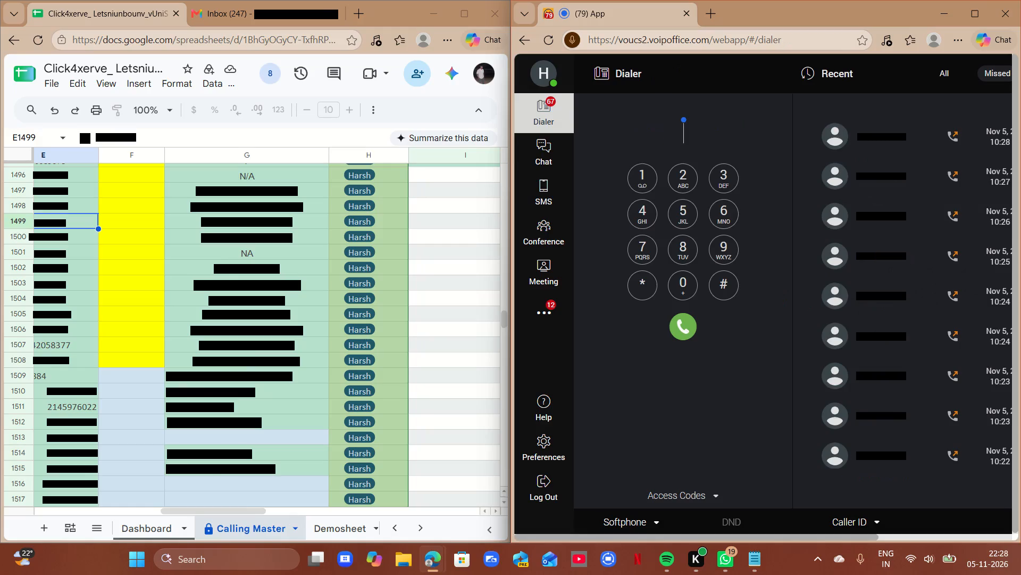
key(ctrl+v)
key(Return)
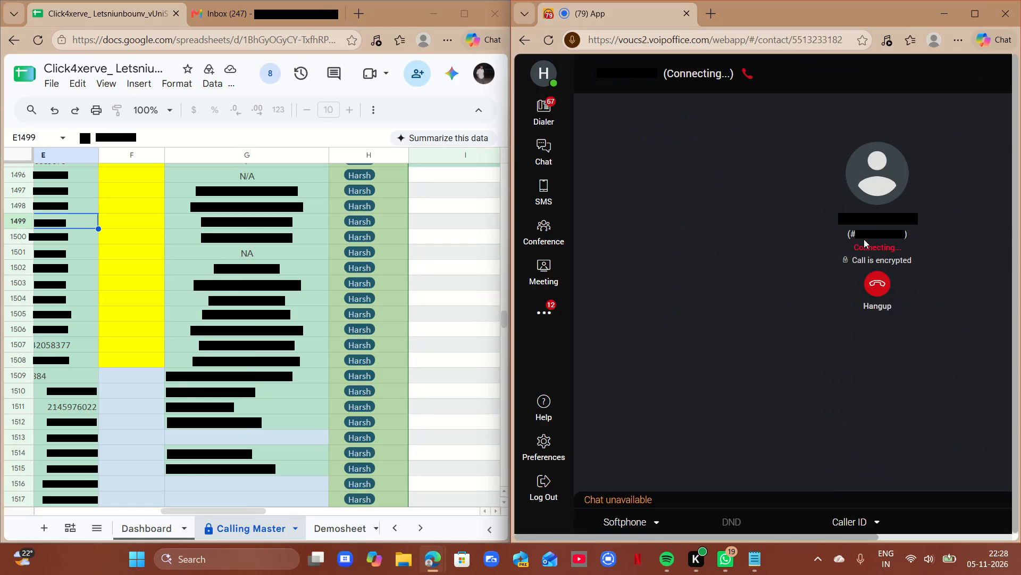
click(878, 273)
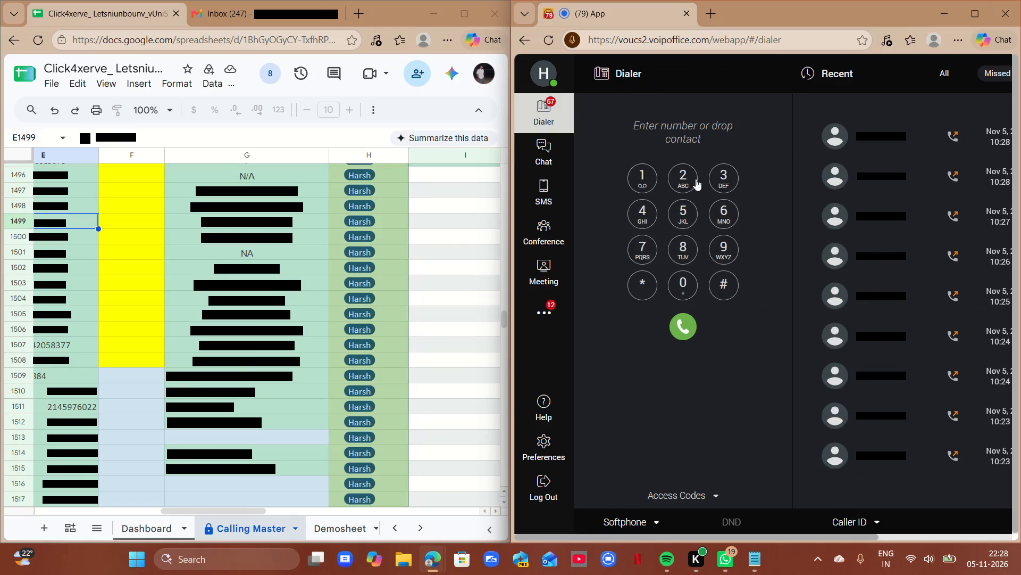
Call the lead in row 1500 through the dialer, using the phone number copied from the Calling Master sheet.
click(76, 231)
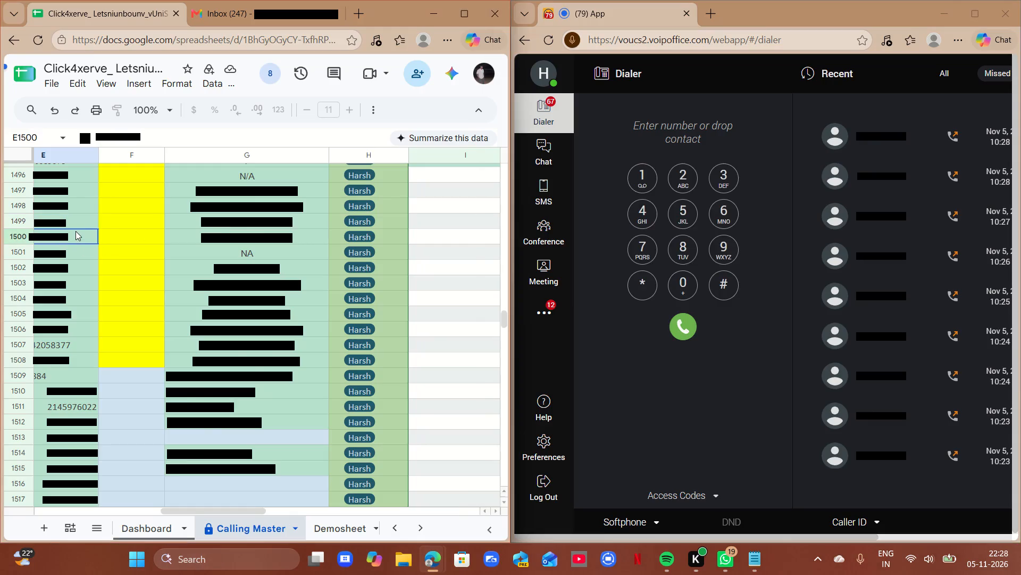
key(ctrl+c)
click(681, 144)
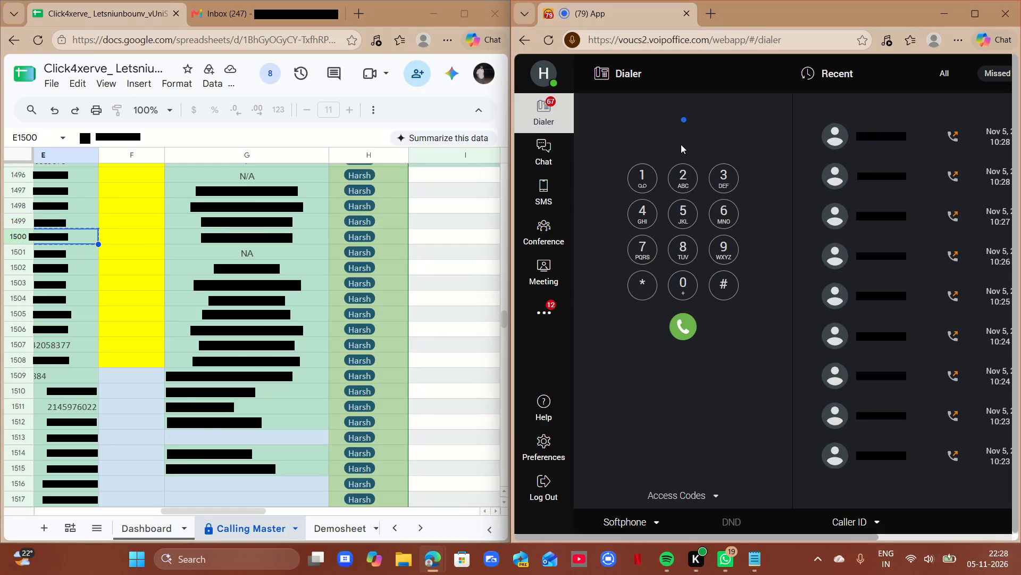
key(ctrl+v)
key(Return)
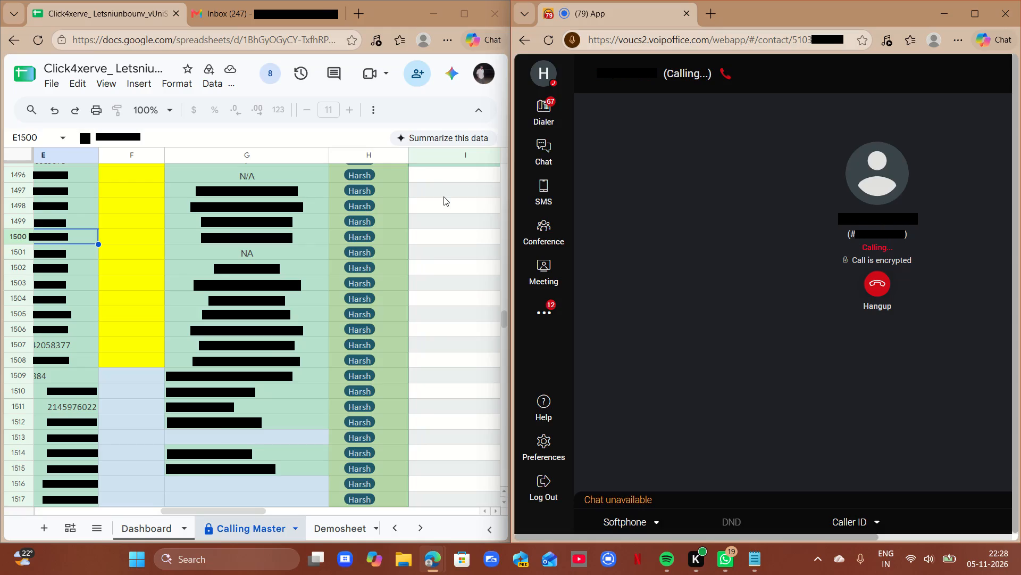
End the call with the lead in row 1500 and call the lead in row 1501, using the number copied from the sheet.
click(81, 254)
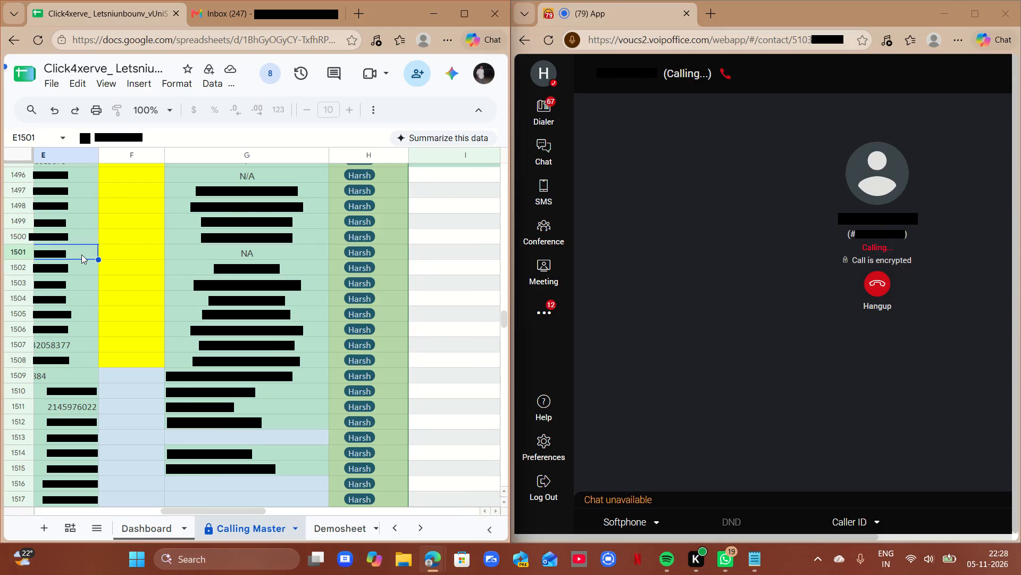
key(ctrl+c)
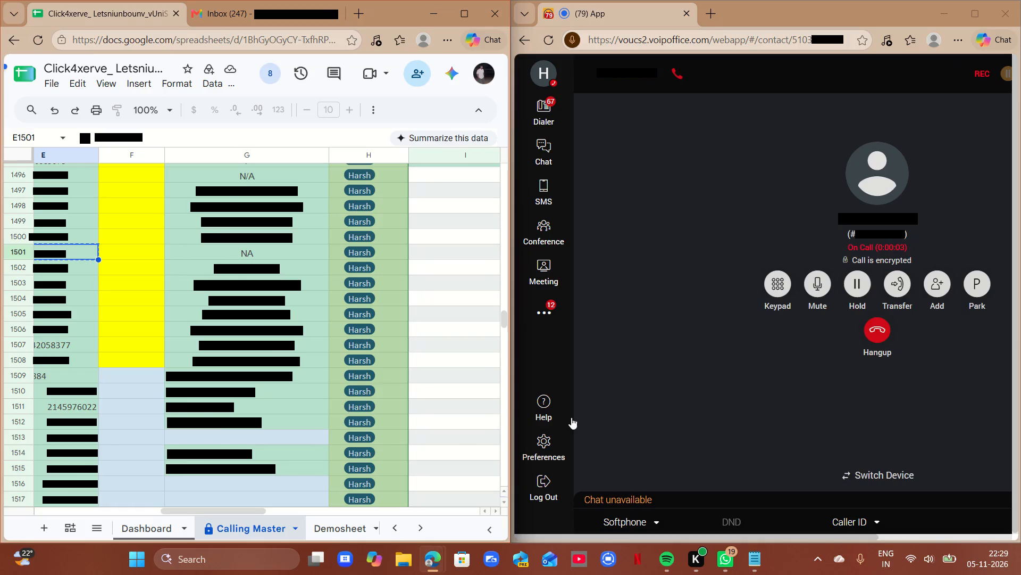
click(886, 323)
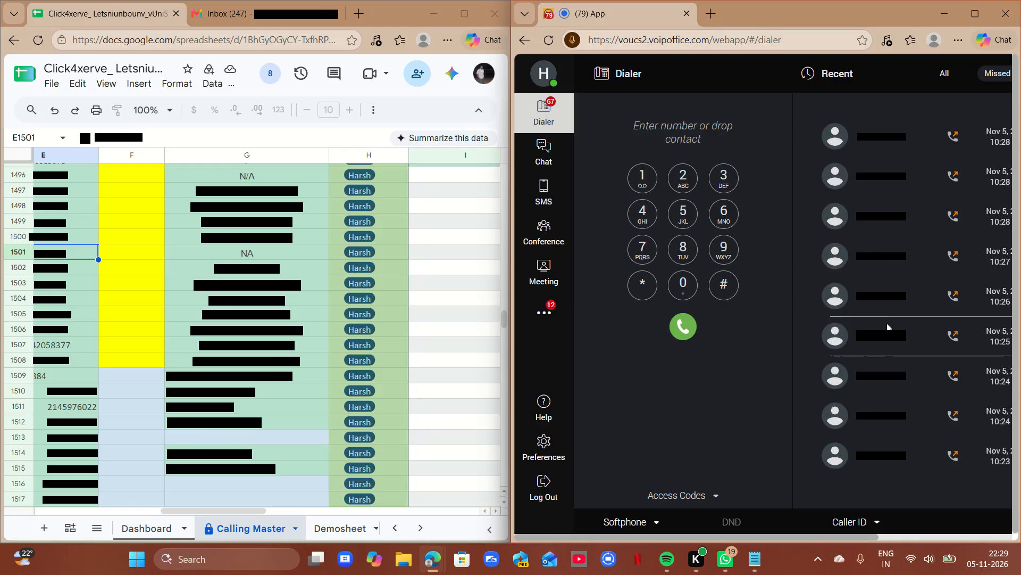
click(692, 153)
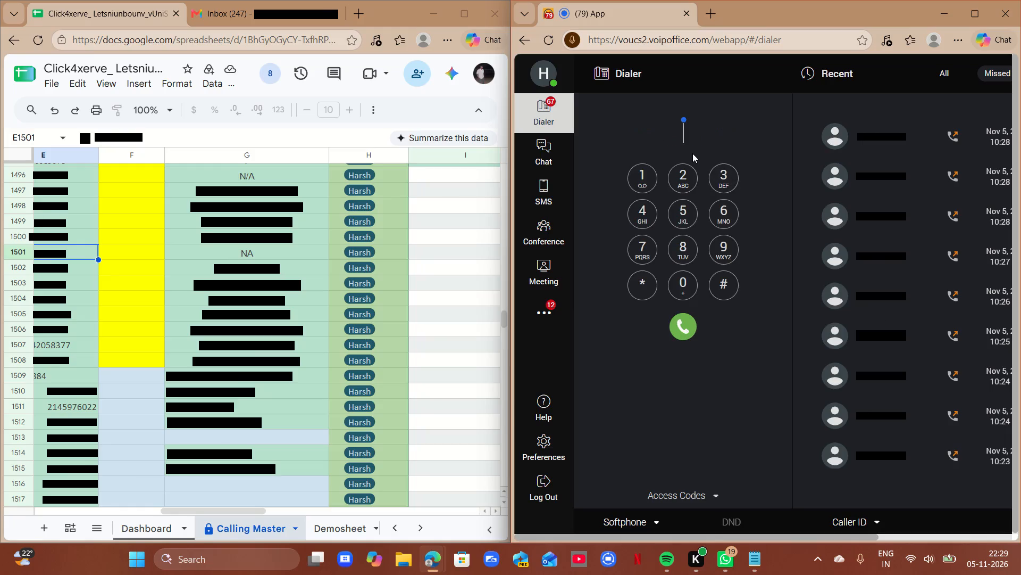
key(ctrl+v)
key(Return)
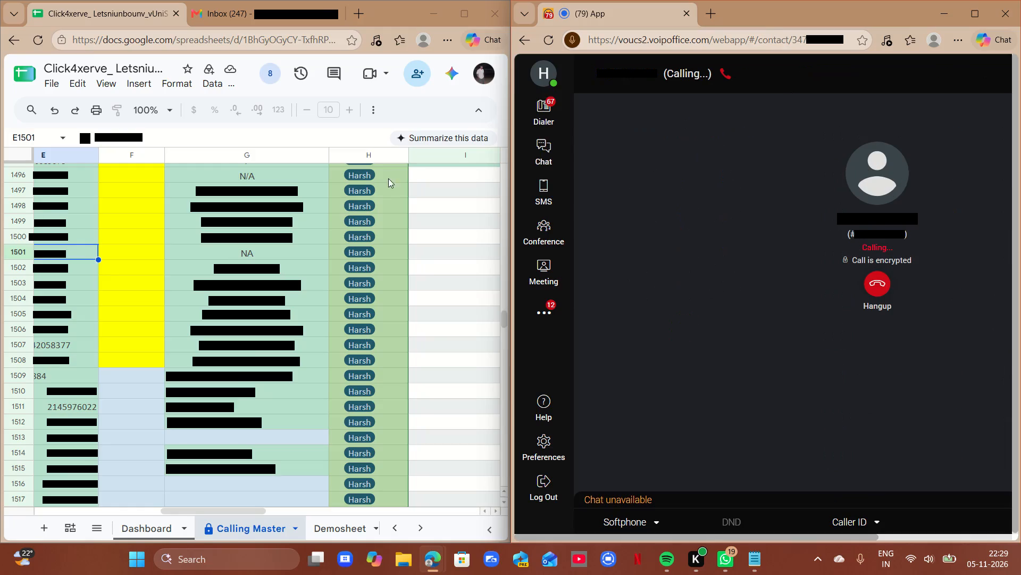
Call the lead in row 1502 through the dialer, using the phone number copied from the Calling Master sheet.
click(13, 249)
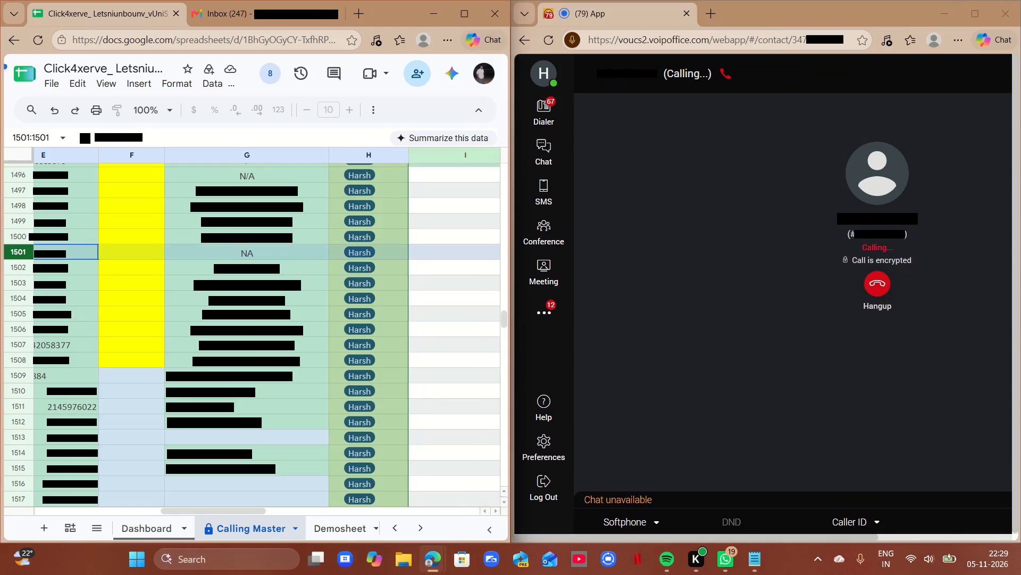
click(60, 266)
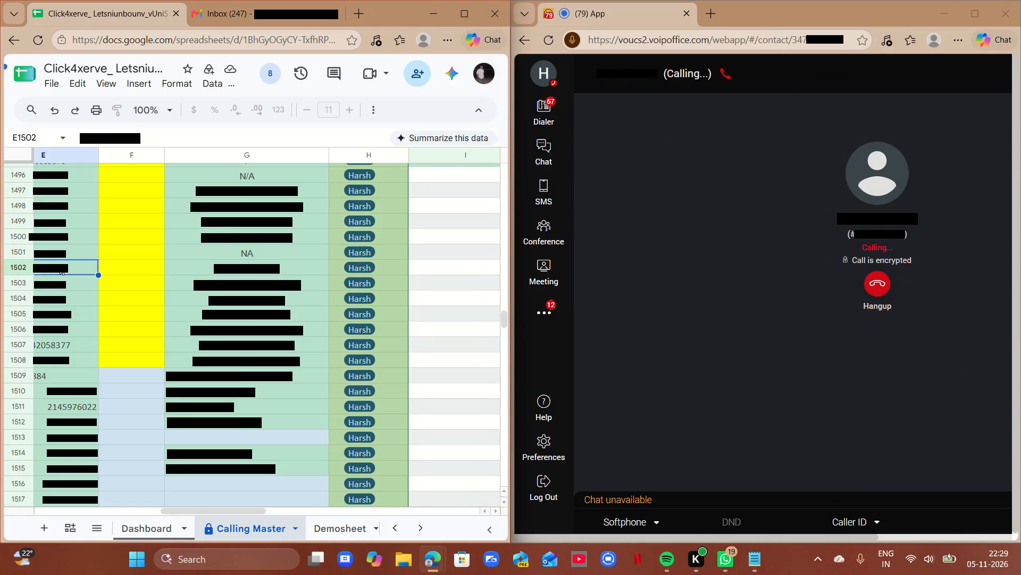
key(ctrl+c)
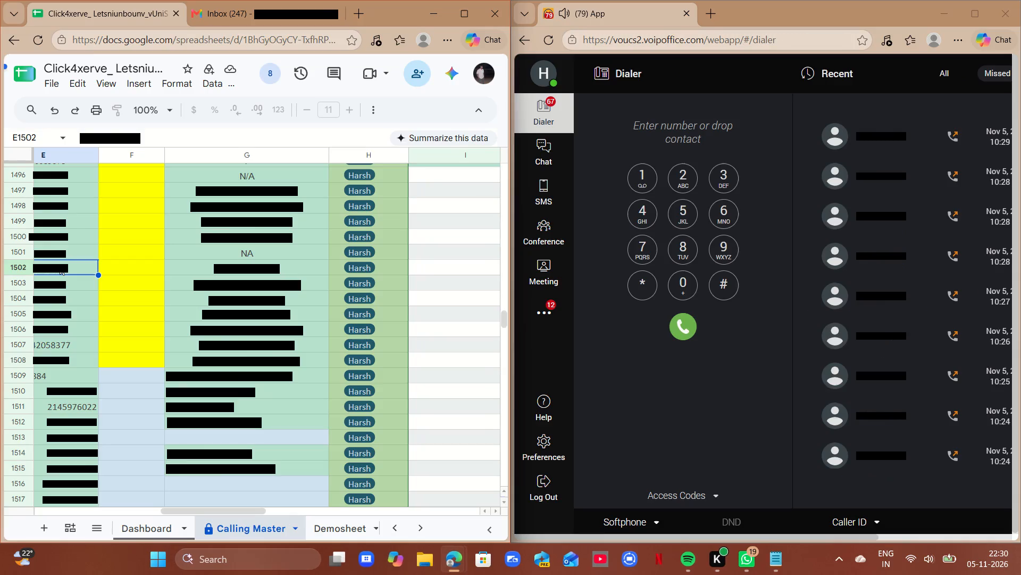
click(660, 101)
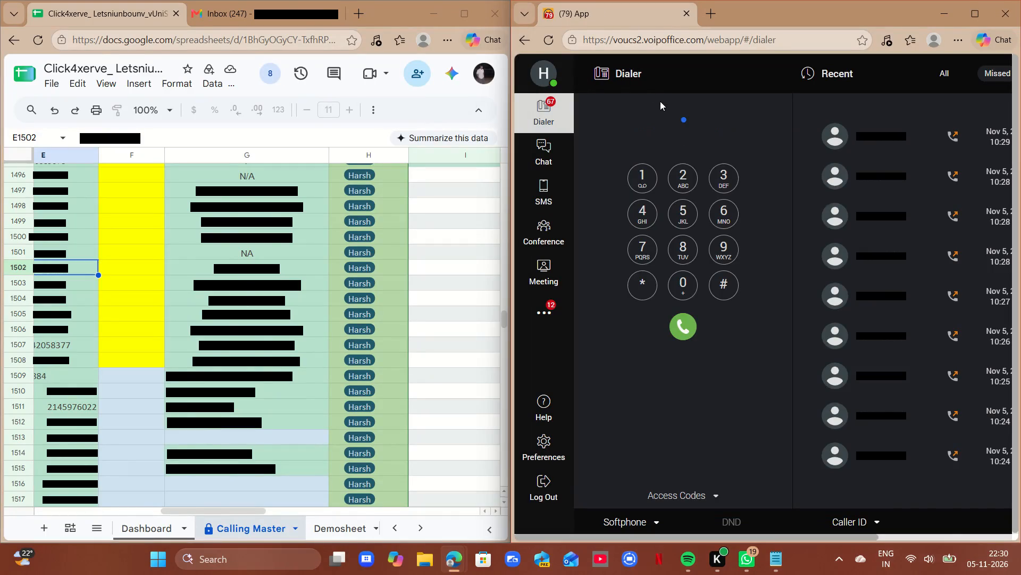
key(ctrl+v)
key(Return)
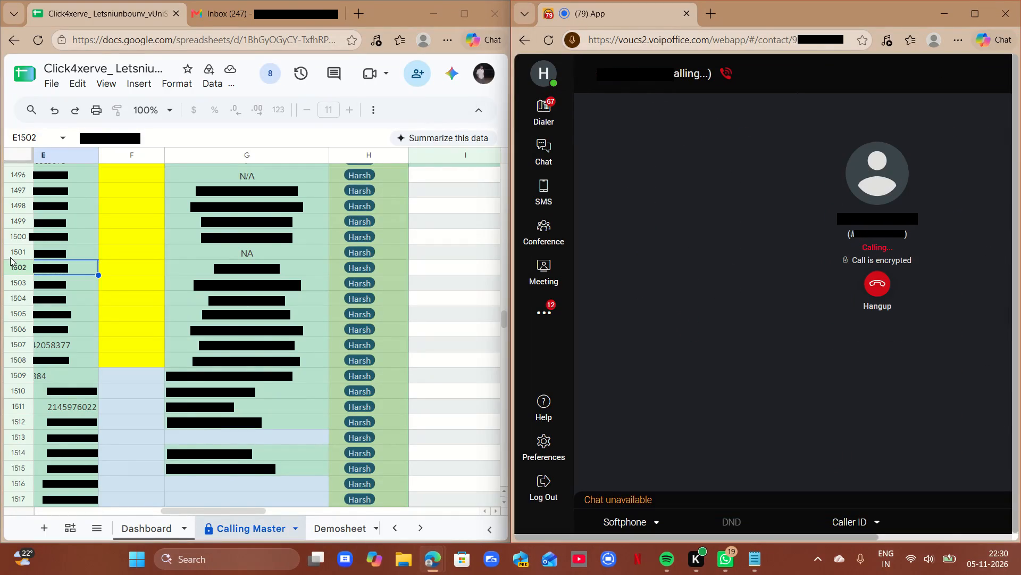
Set the call status of the lead in row 1501 to Call Back in column I.
click(14, 253)
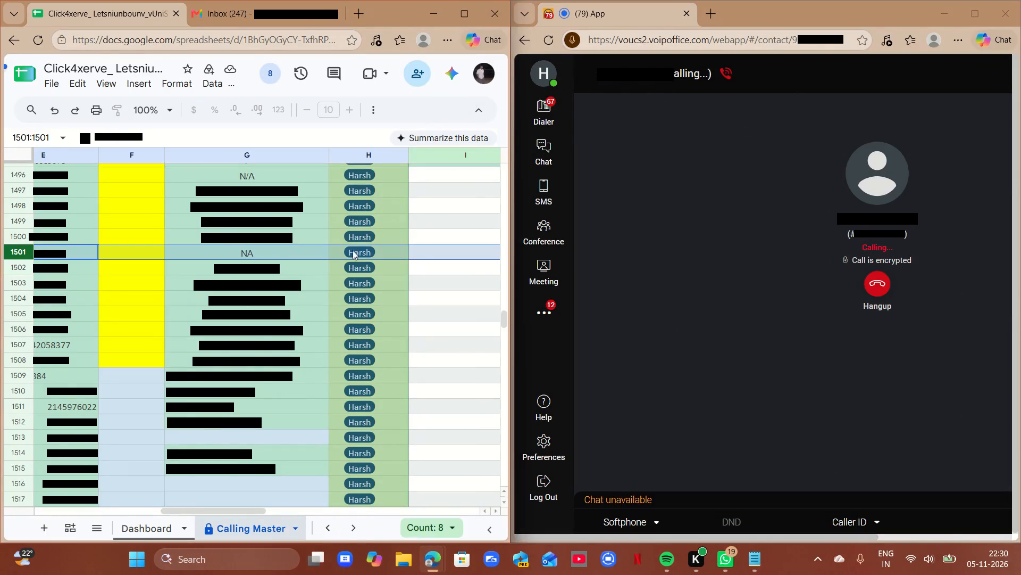
click(426, 247)
key(c)
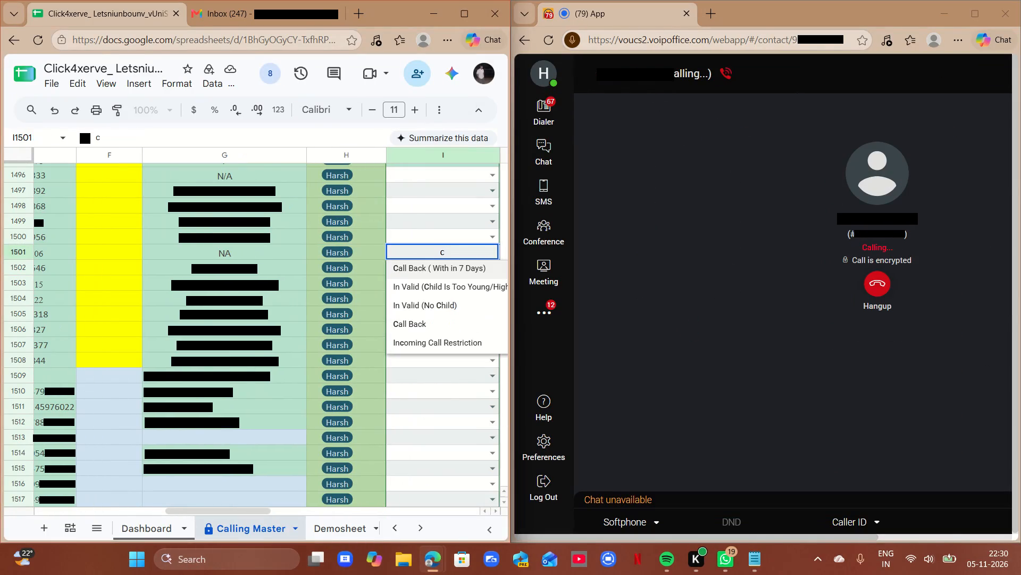
click(409, 325)
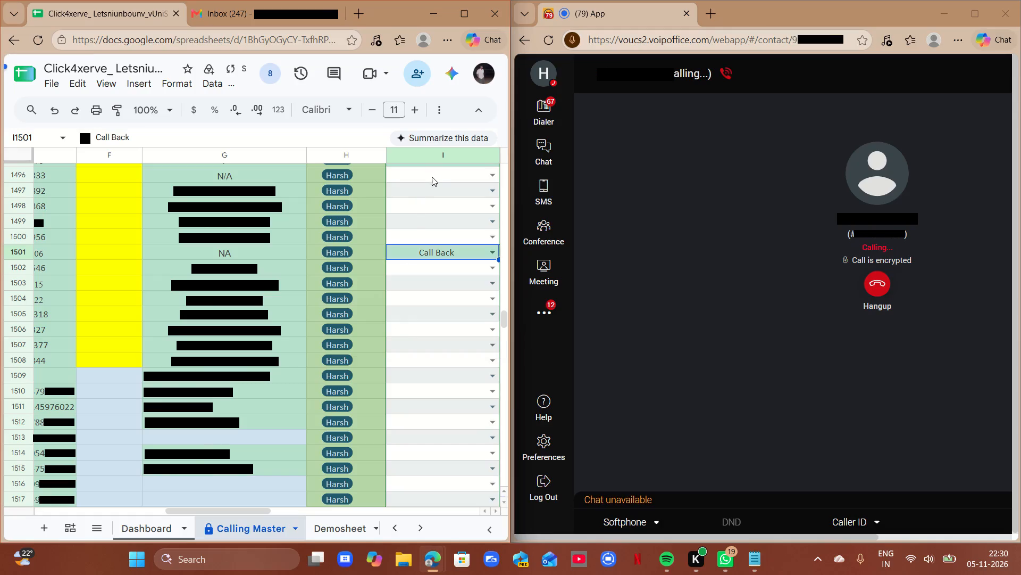
Set the call status to Voicemail in column I for the leads in rows 1496 to 1500.
click(435, 174)
key(v)
key(Up)
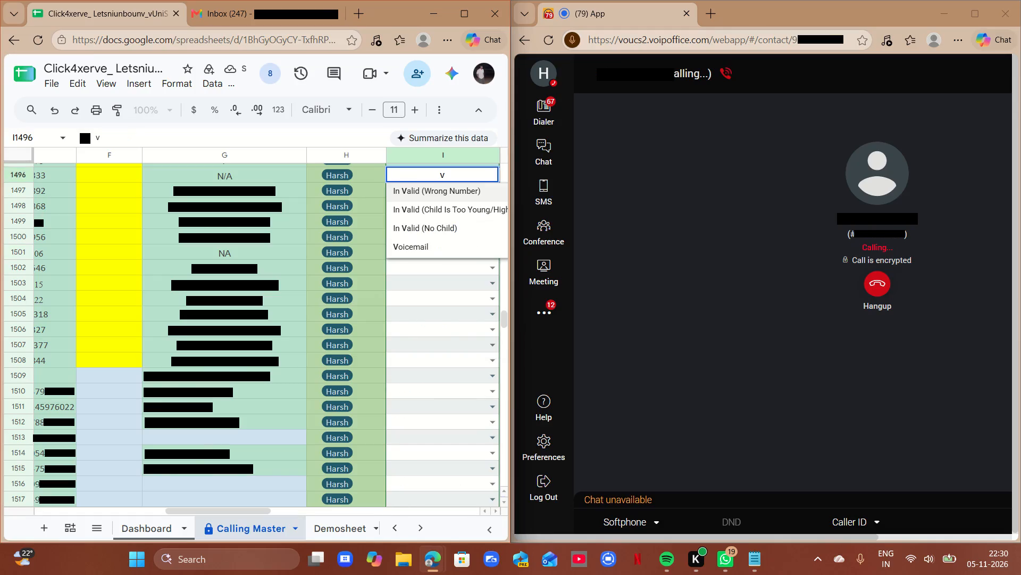
key(Return)
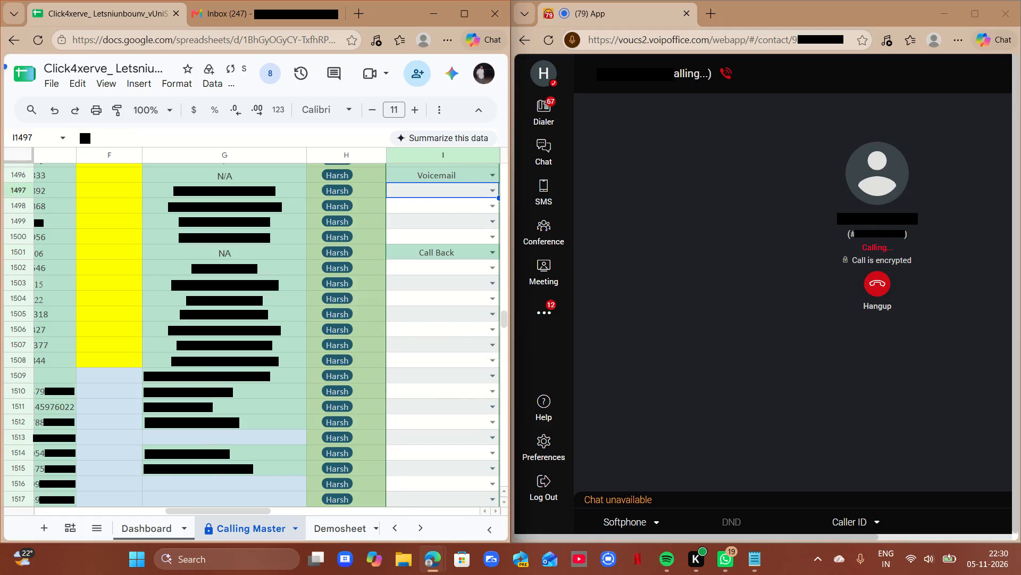
click(474, 173)
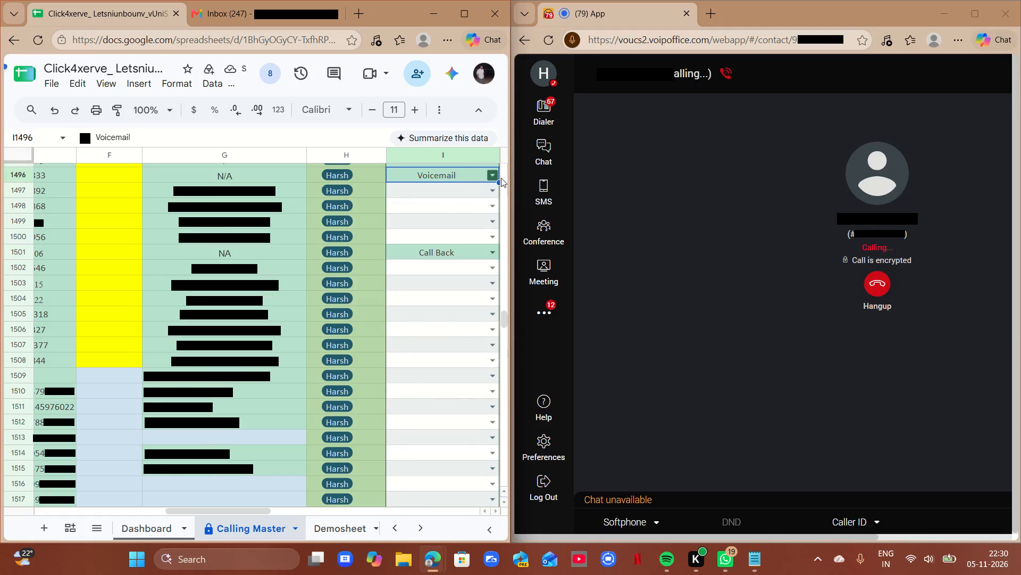
drag(499, 179, 459, 235)
End the call with the lead in row 1502 and call the lead in row 1503, using the number copied from the sheet.
scroll(459, 235, down, 1)
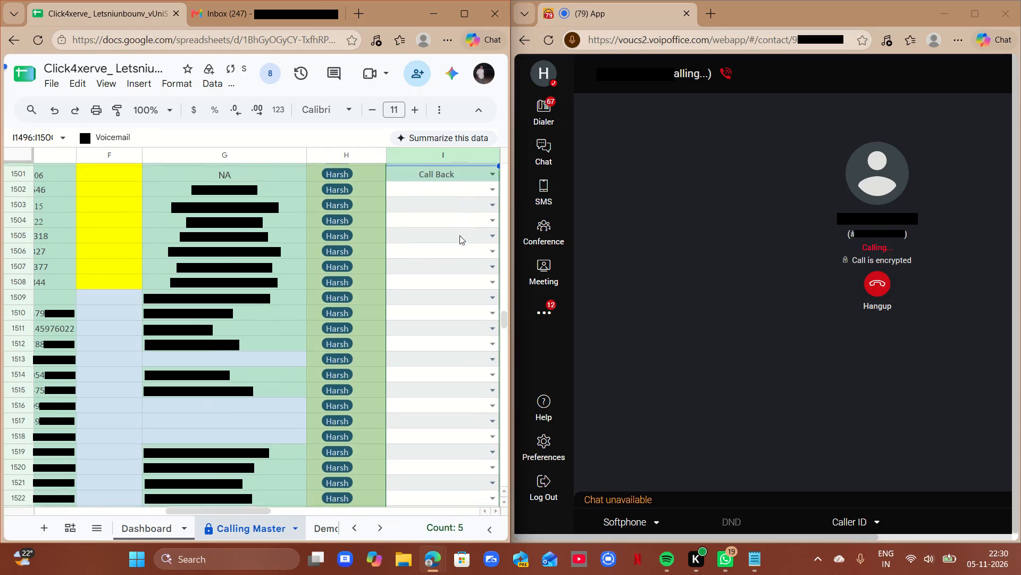
scroll(459, 235, down, 1)
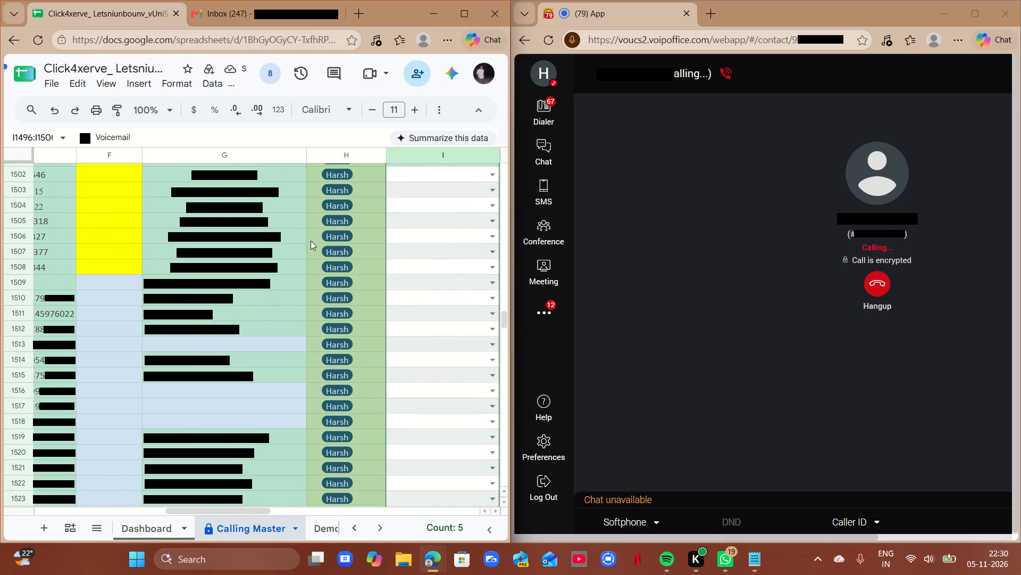
click(41, 197)
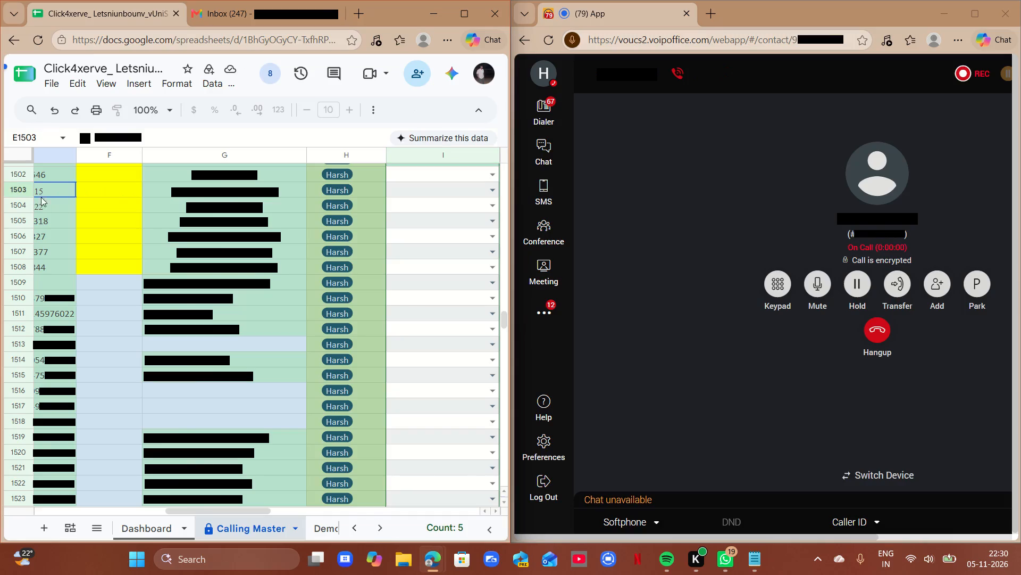
key(ctrl+c)
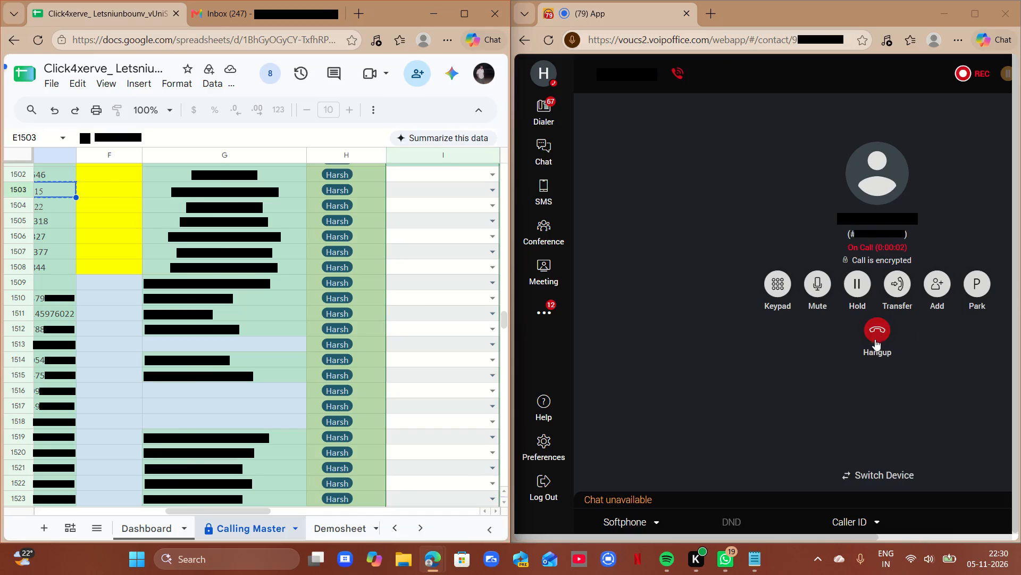
click(872, 336)
click(656, 133)
key(ctrl+v)
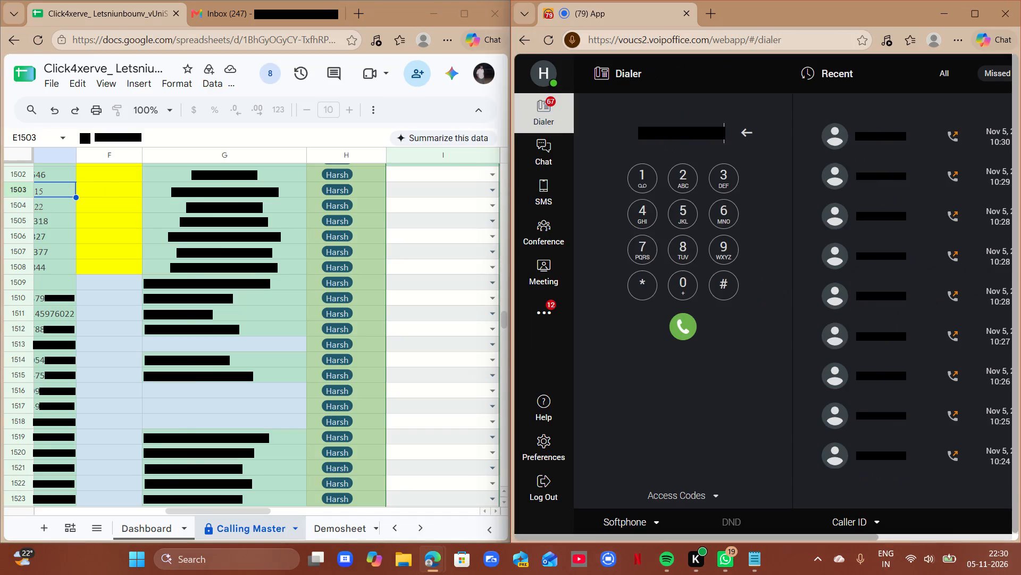
key(Return)
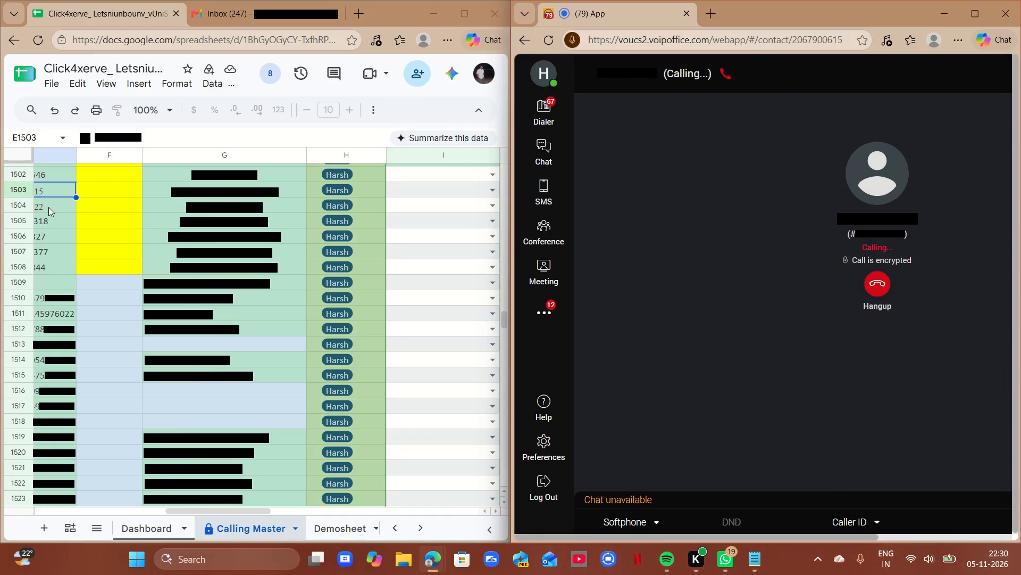
Copy the phone number of the lead in row 1504 of the Calling Master sheet.
click(48, 207)
key(ctrl+c)
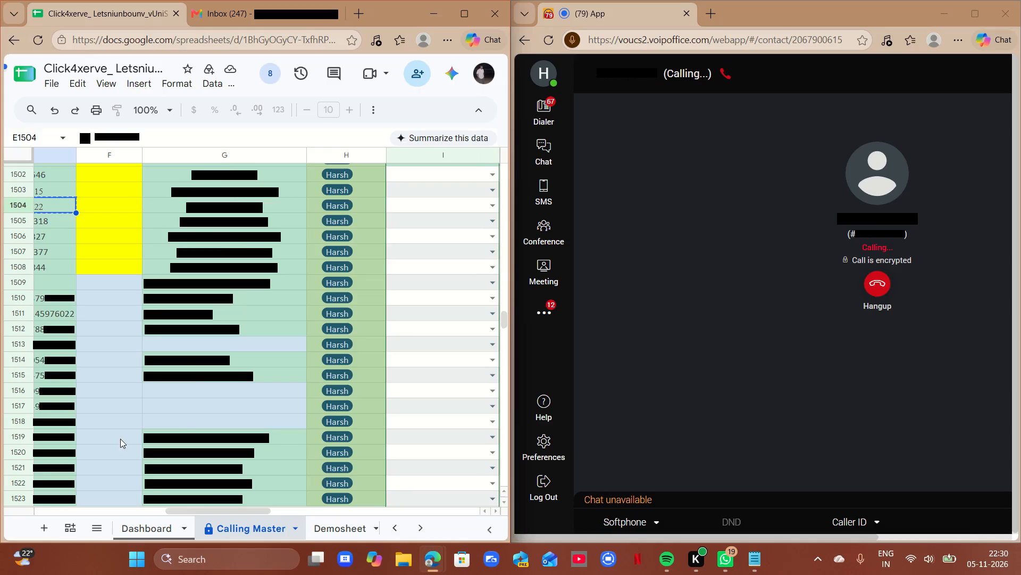
Open the Dashboard sheet to check the call statistics per caller.
click(142, 531)
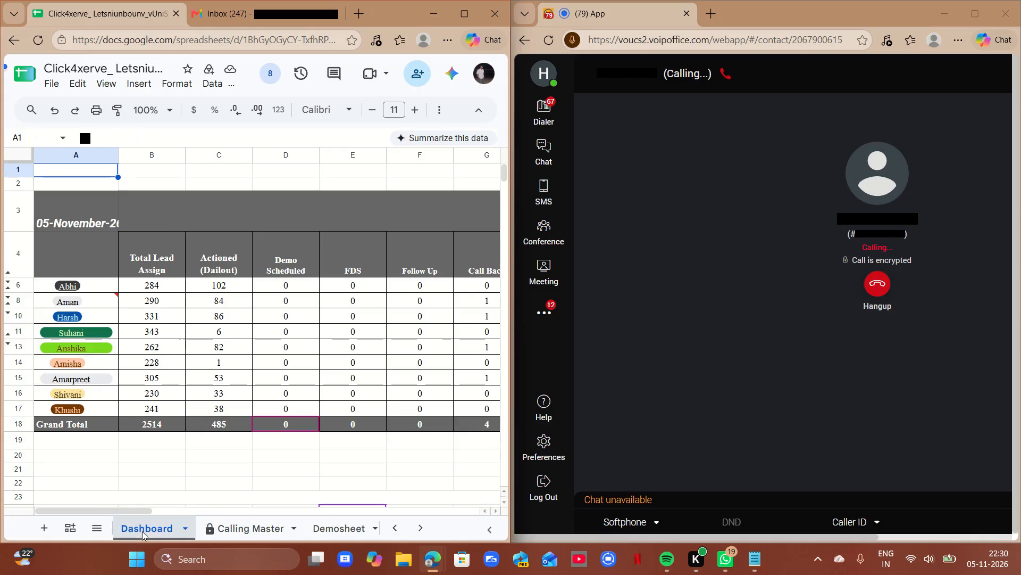
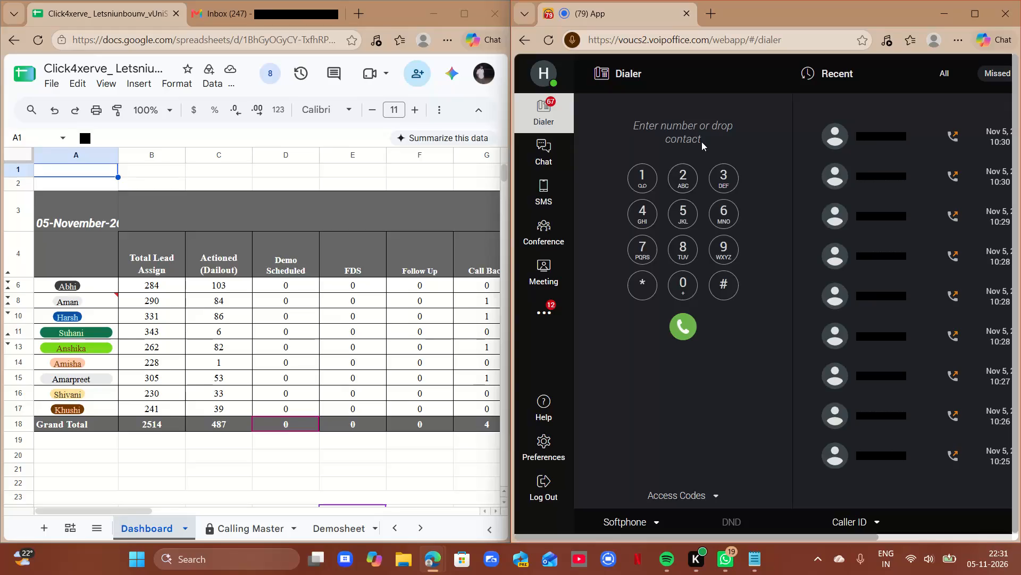
Call the lead in row 1504 using the phone number copied from the Calling Master sheet.
key(ctrl+v)
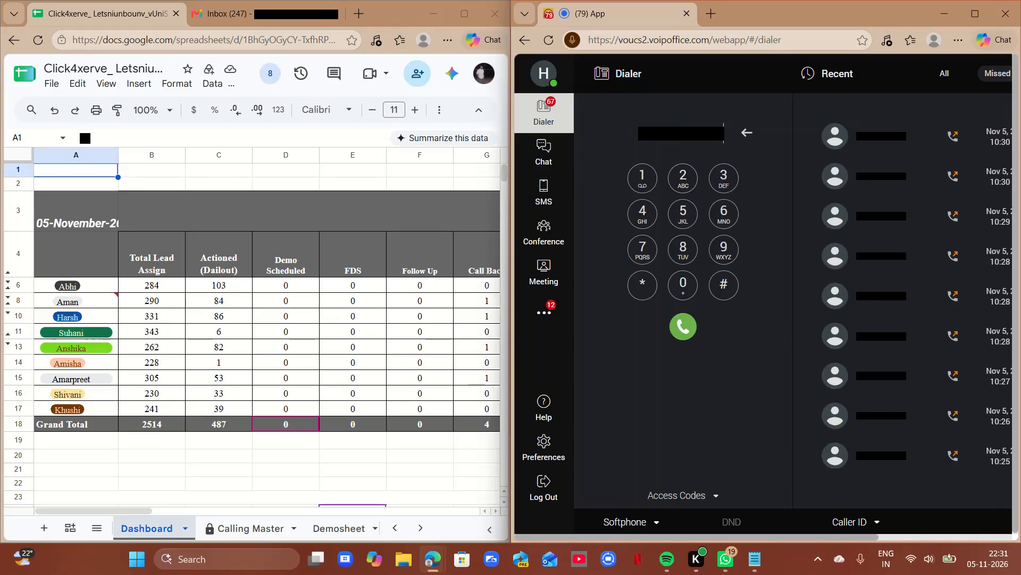
key(Return)
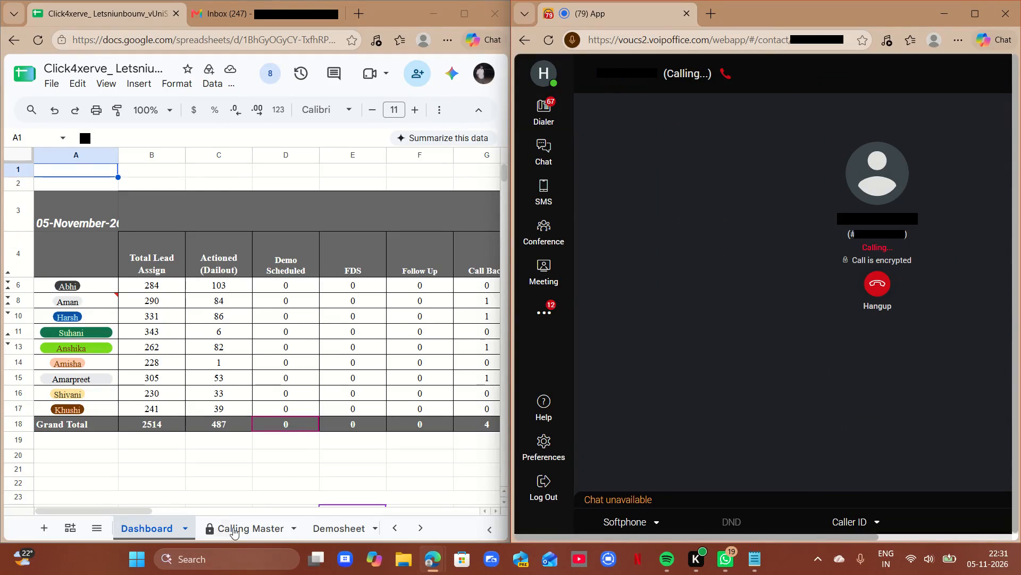
Copy the phone number in row 1505 of the Calling Master sheet, end the current call with row 1504's lead, and call the copied number.
click(236, 525)
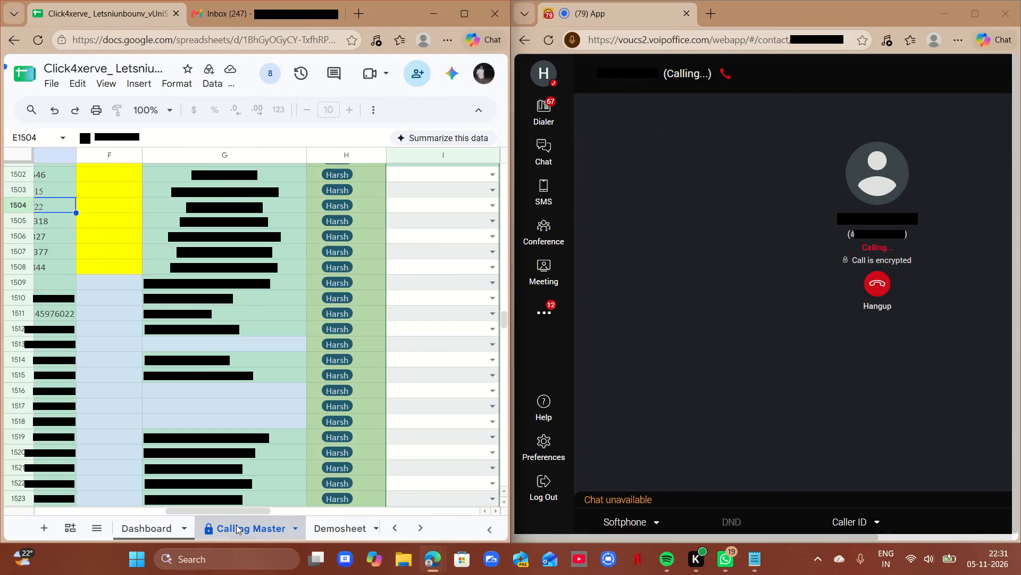
click(64, 226)
key(ctrl+c)
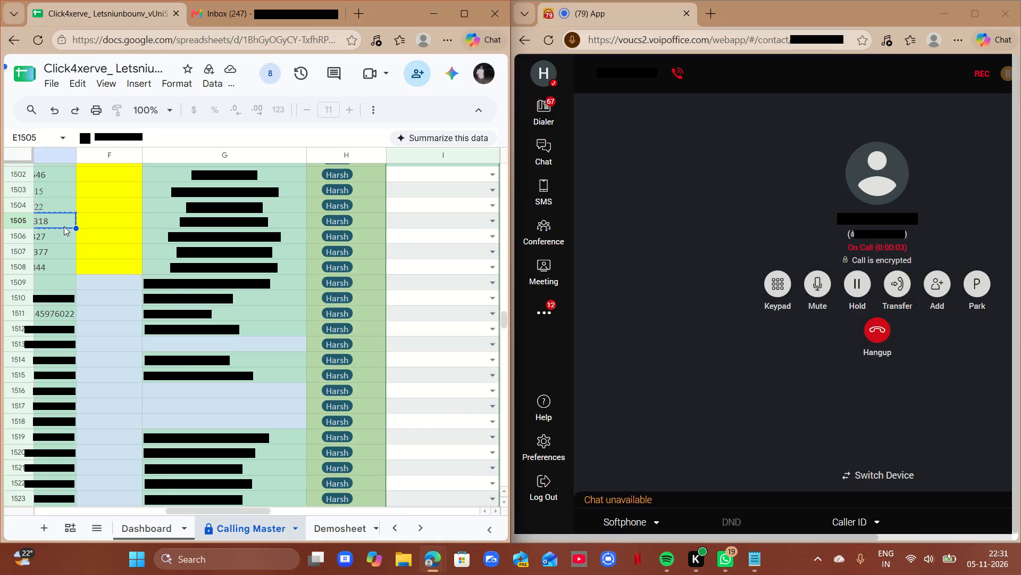
click(873, 329)
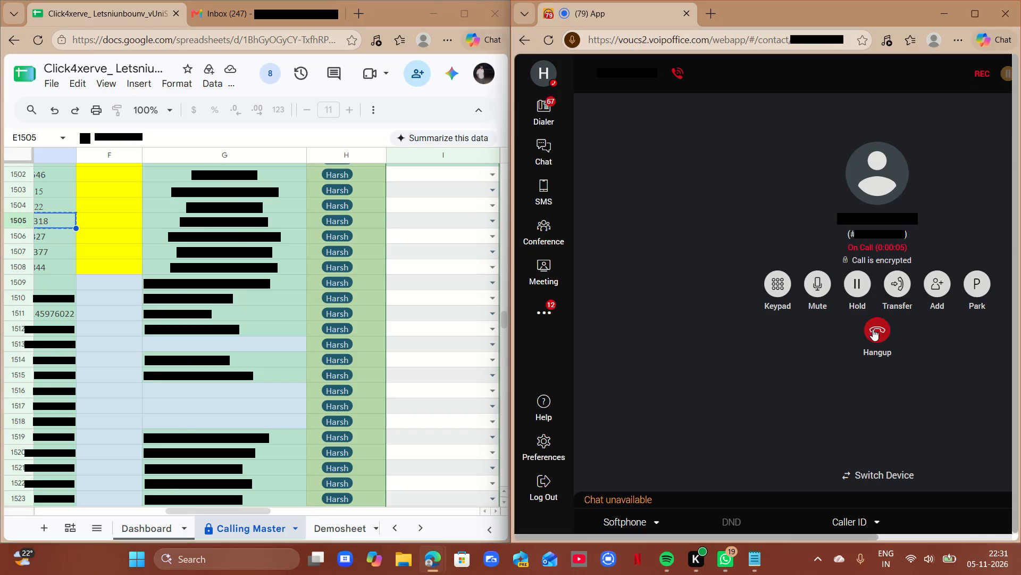
click(673, 124)
key(ctrl+v)
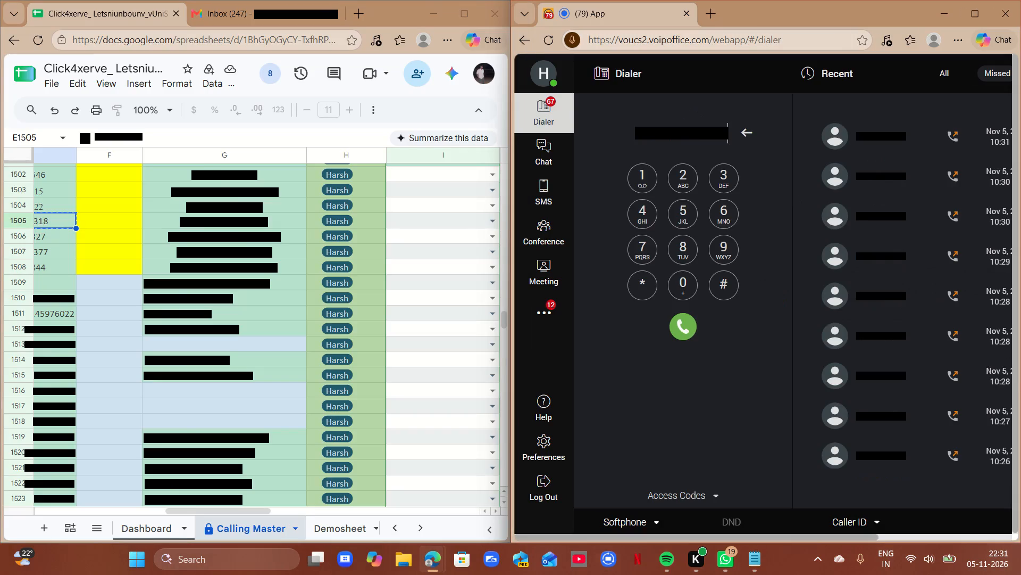
key(Return)
Copy the phone number of the lead in row 1506 of the Calling Master sheet.
click(38, 232)
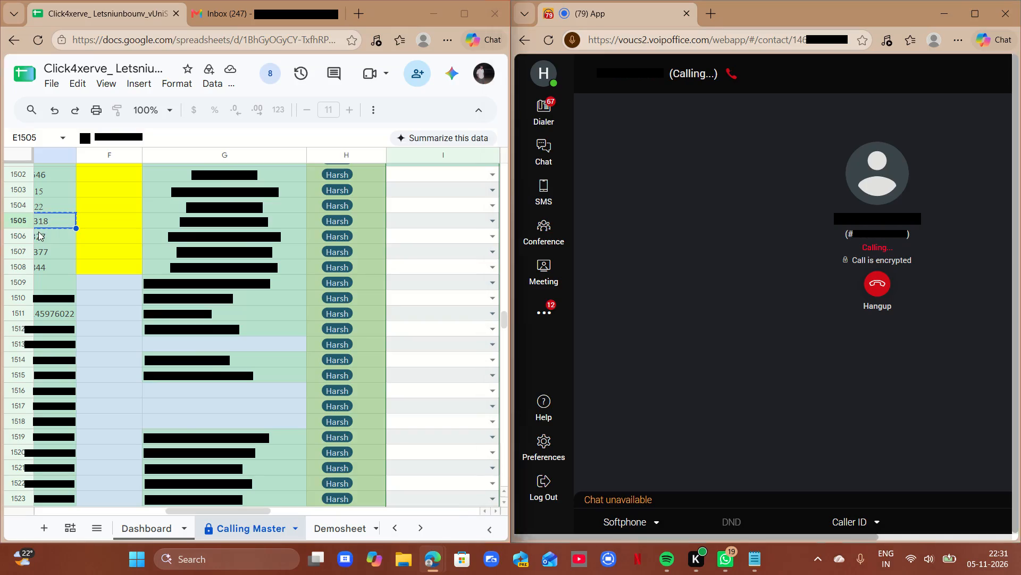
key(ctrl+c)
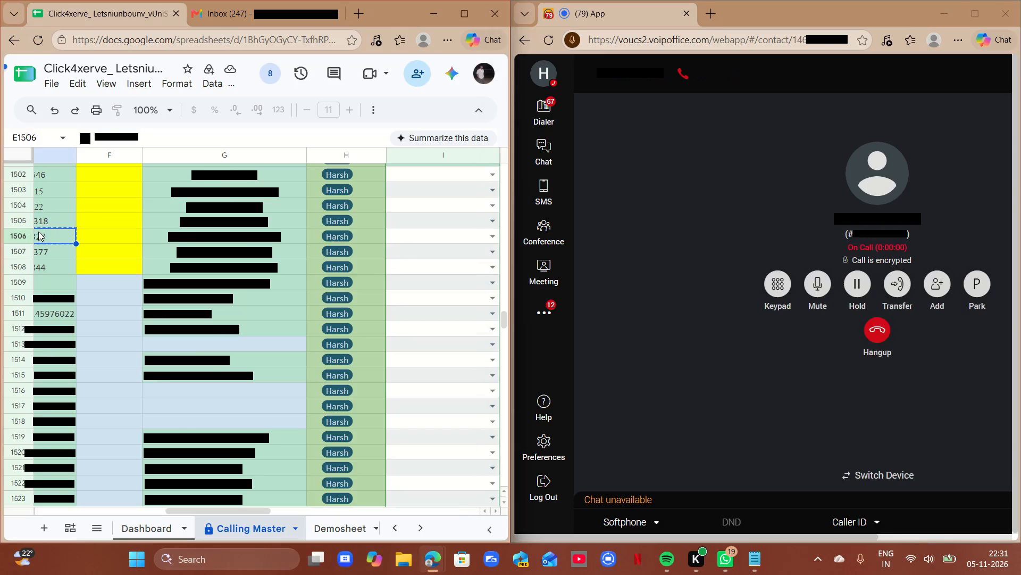
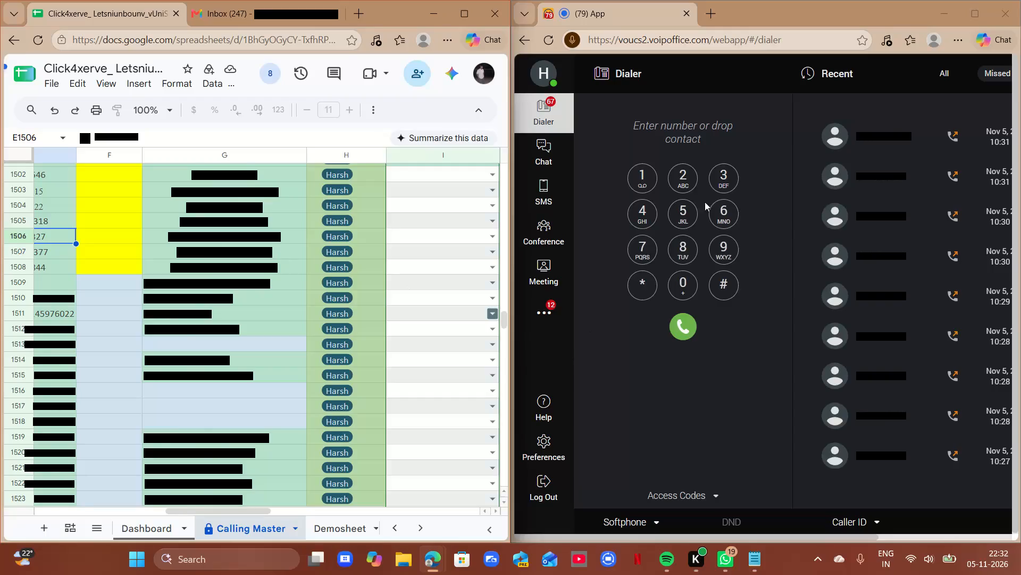
Call the lead in row 1506 using the phone number copied from the Calling Master sheet.
click(710, 138)
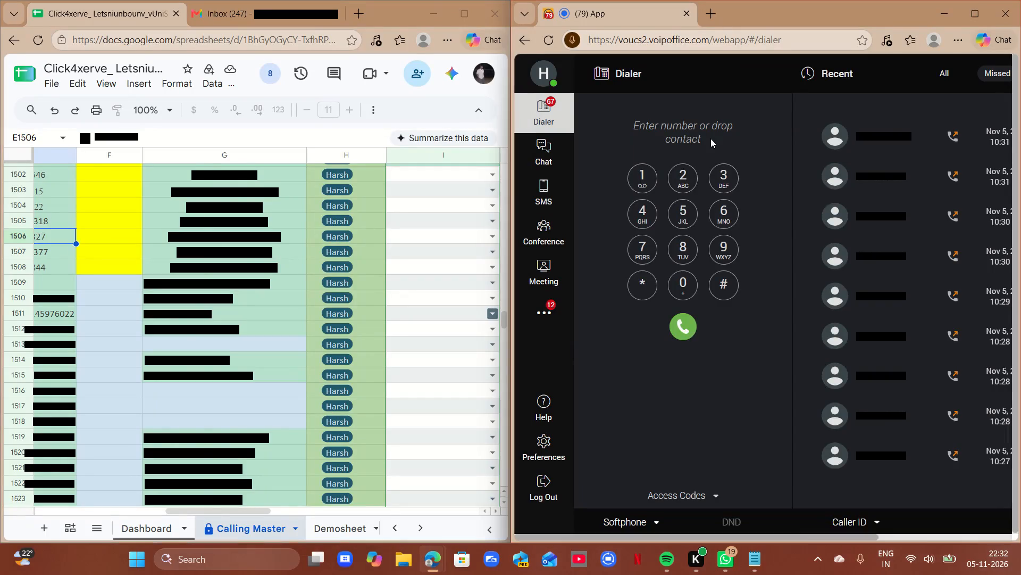
key(ctrl+v)
key(Return)
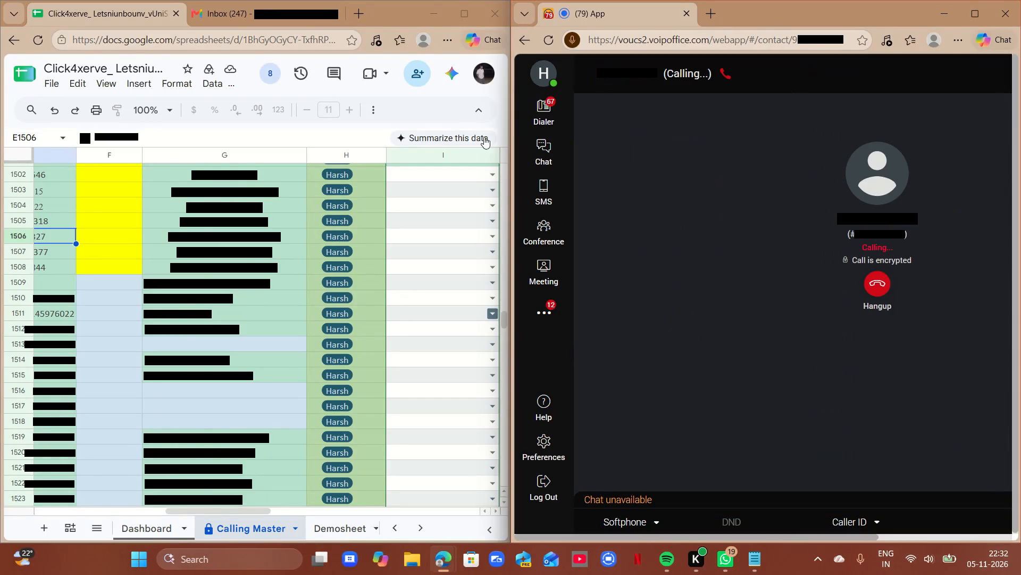
Copy the phone number in row 1507 of the Calling Master sheet, end the call with row 1506's lead, and call the copied number.
click(56, 255)
key(ctrl+c)
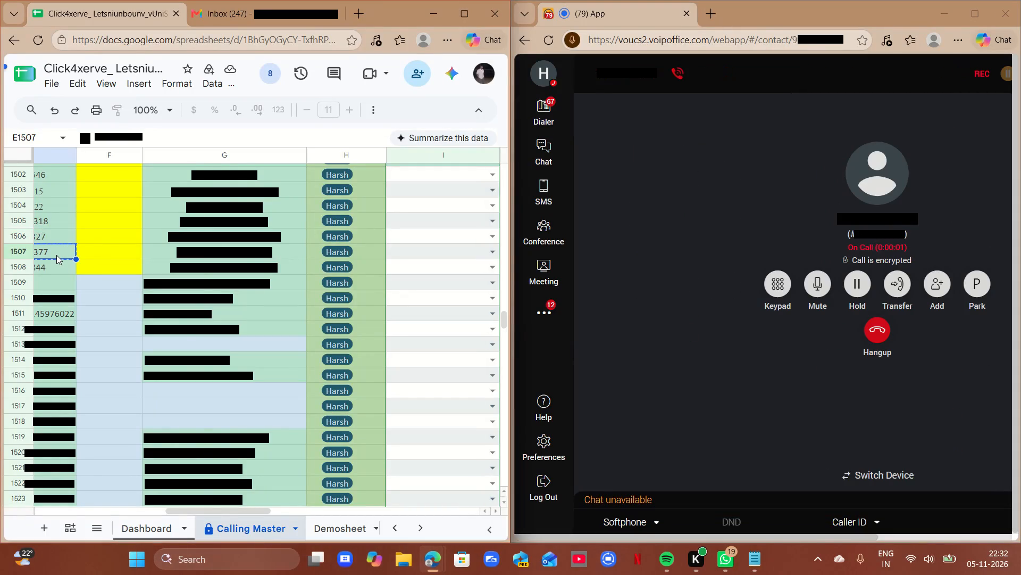
click(876, 331)
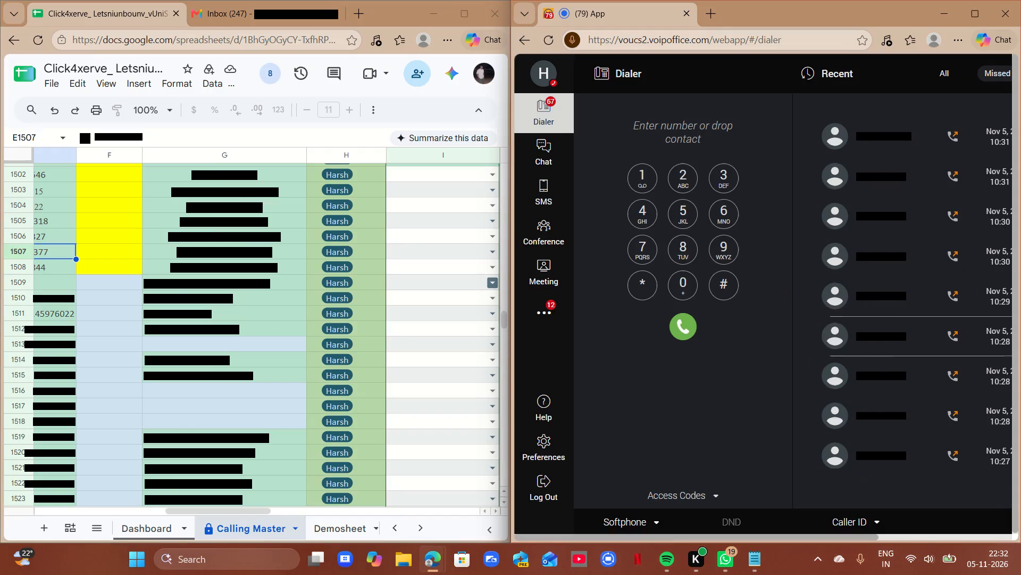
click(697, 119)
key(ctrl+v)
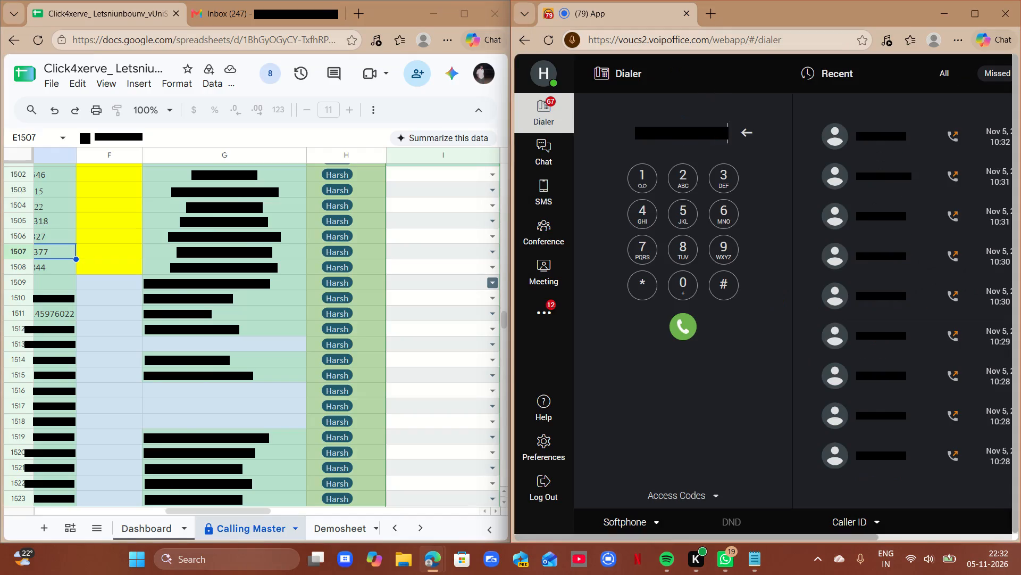
key(Return)
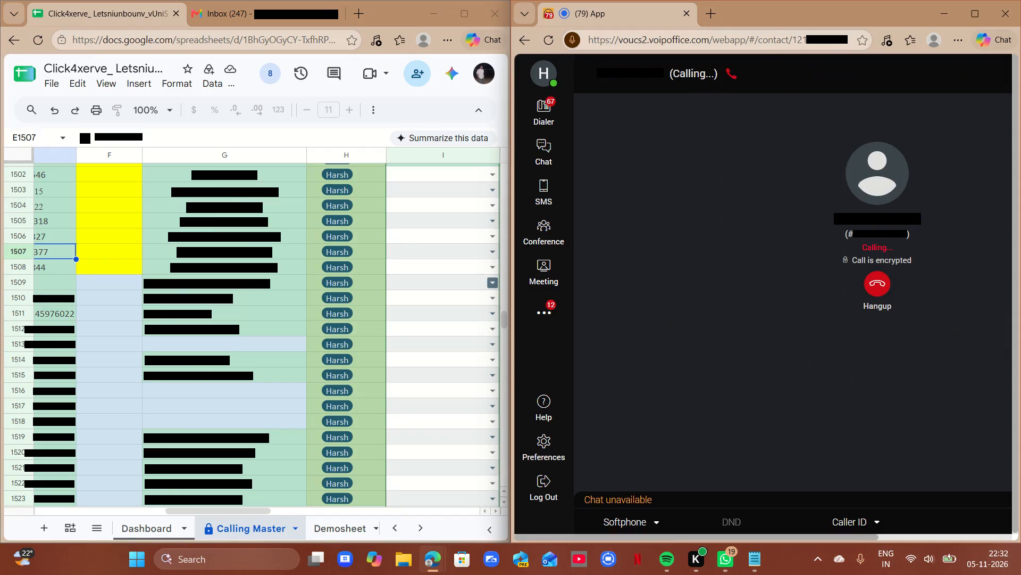
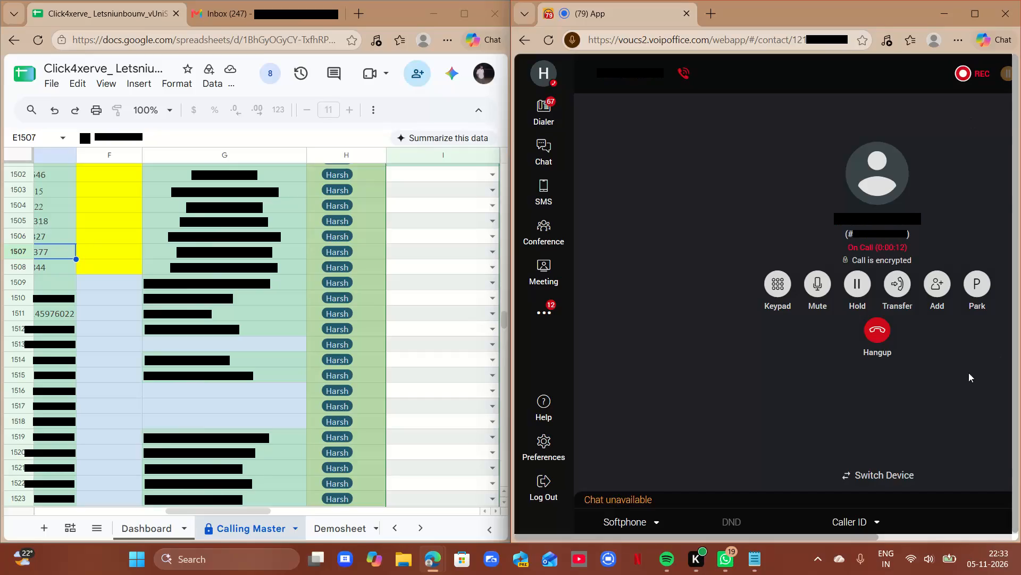
End the call with row 1507's lead, redial the same copied number, and hang up that second call.
click(889, 328)
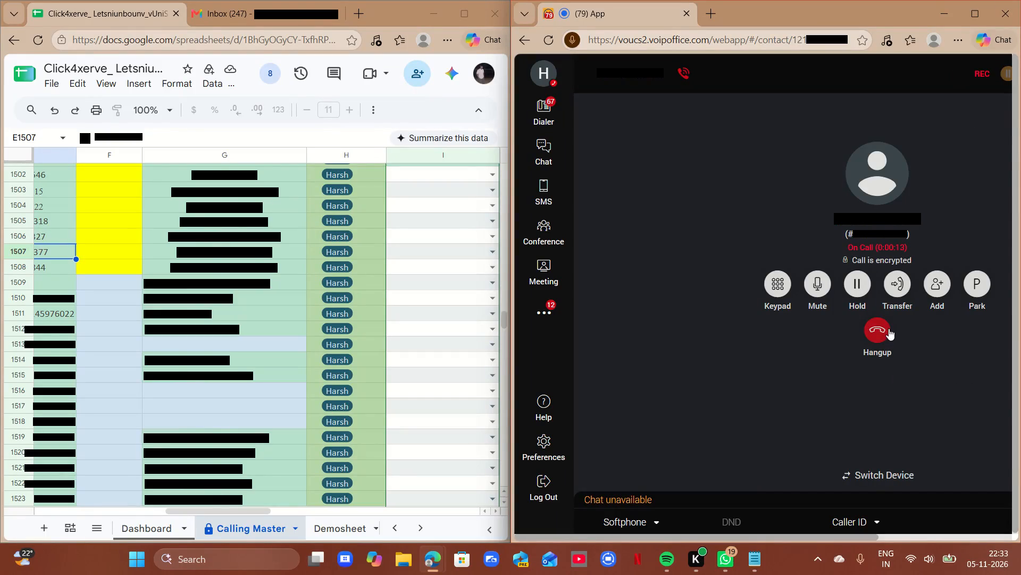
click(662, 138)
key(ctrl+v)
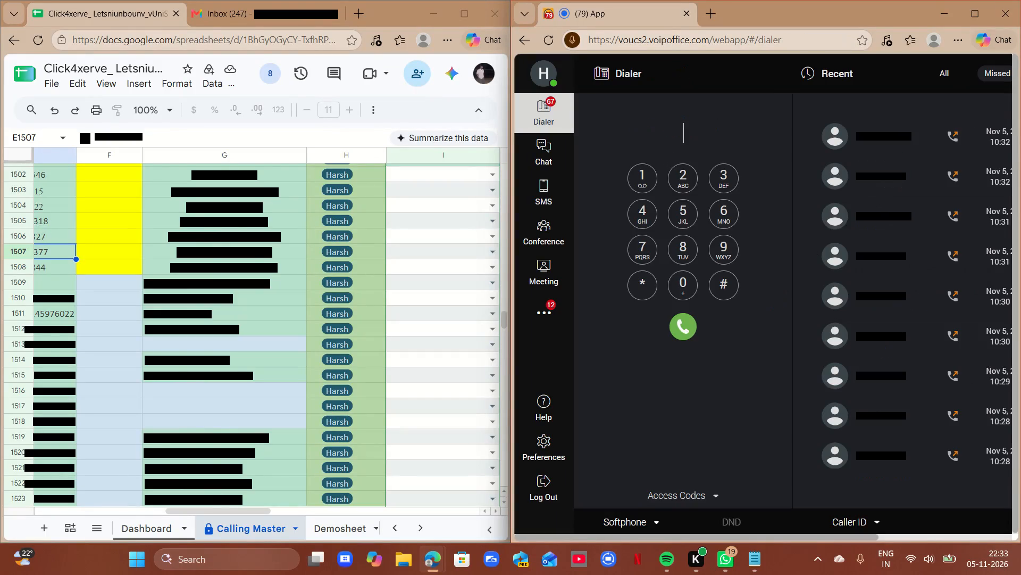
key(Return)
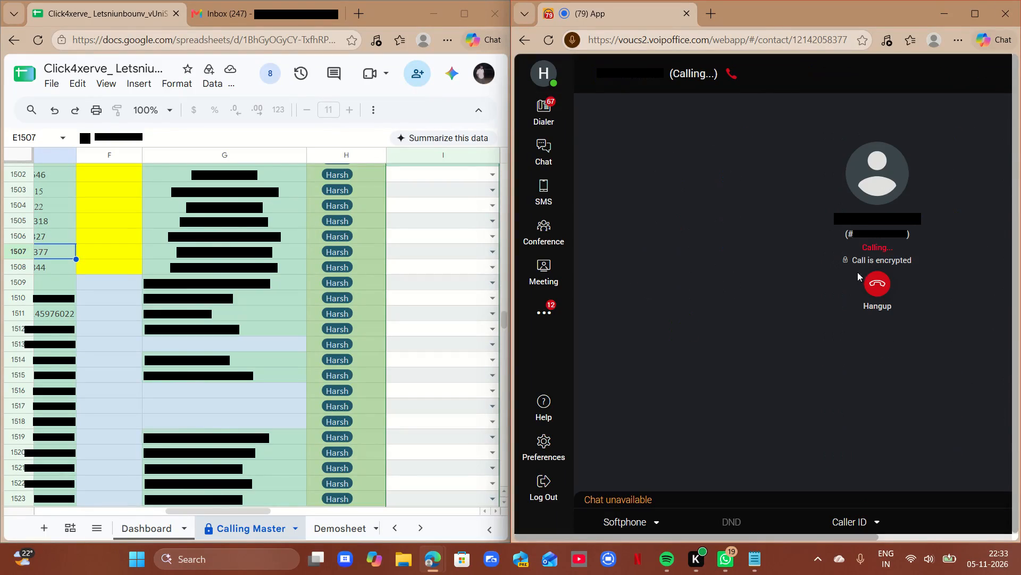
click(868, 277)
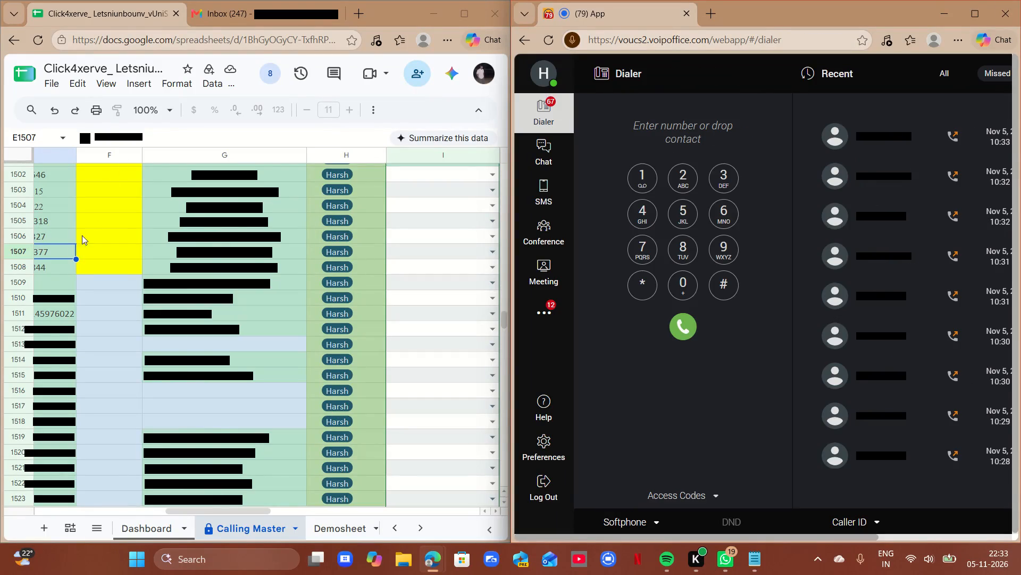
Copy the phone number in row 1508 of the Calling Master sheet and call it from the dialer.
click(54, 267)
key(ctrl+c)
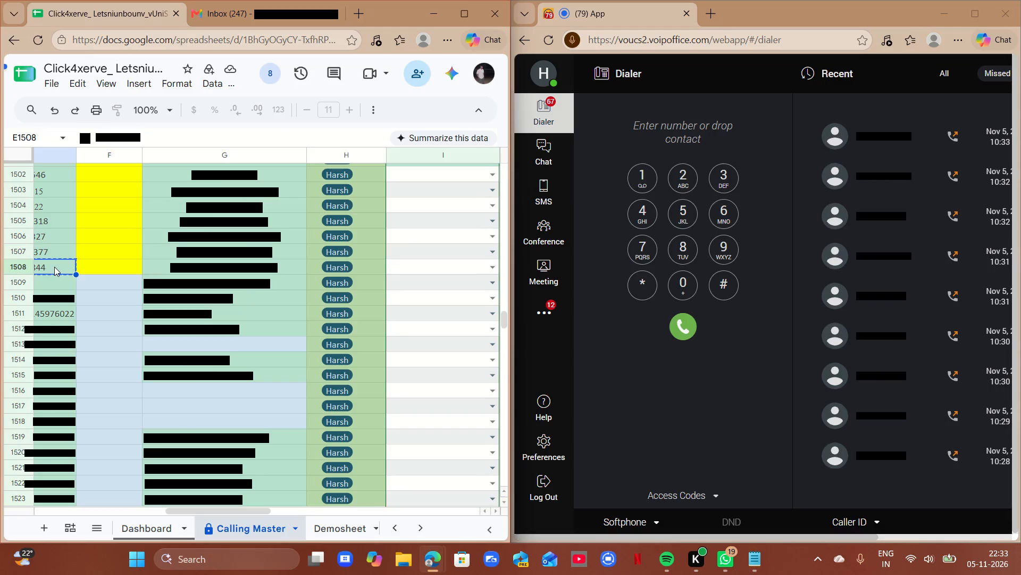
click(709, 117)
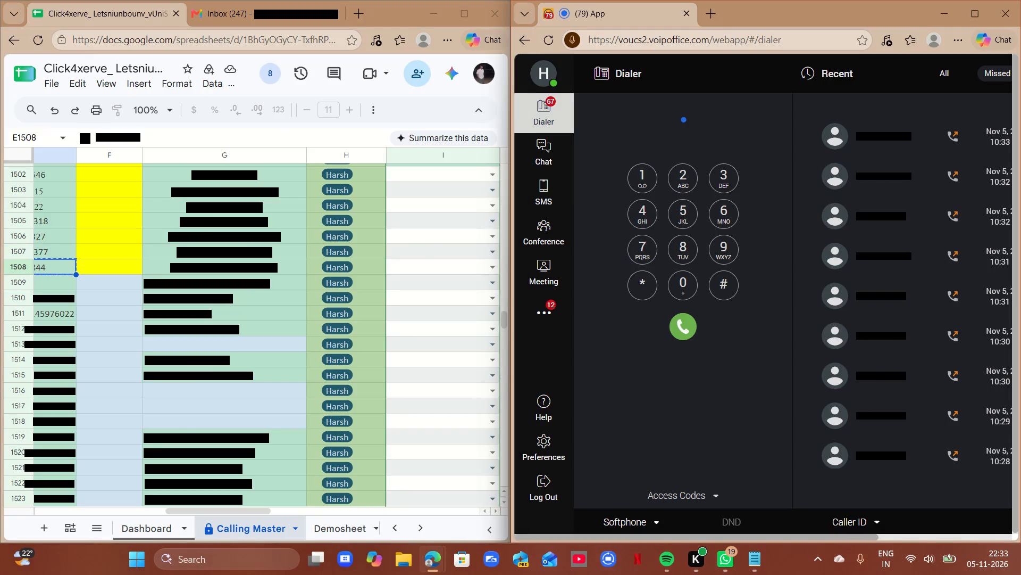
key(ctrl+v)
key(Return)
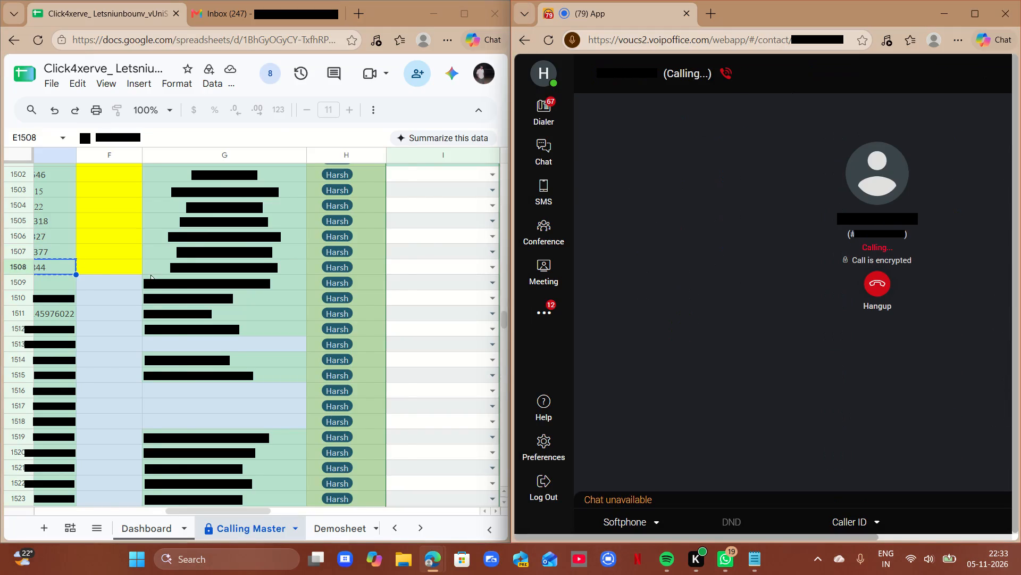
Copy the phone number in row 1509 of the Calling Master sheet and call it from the dialer.
scroll(150, 275, right, 1)
click(92, 285)
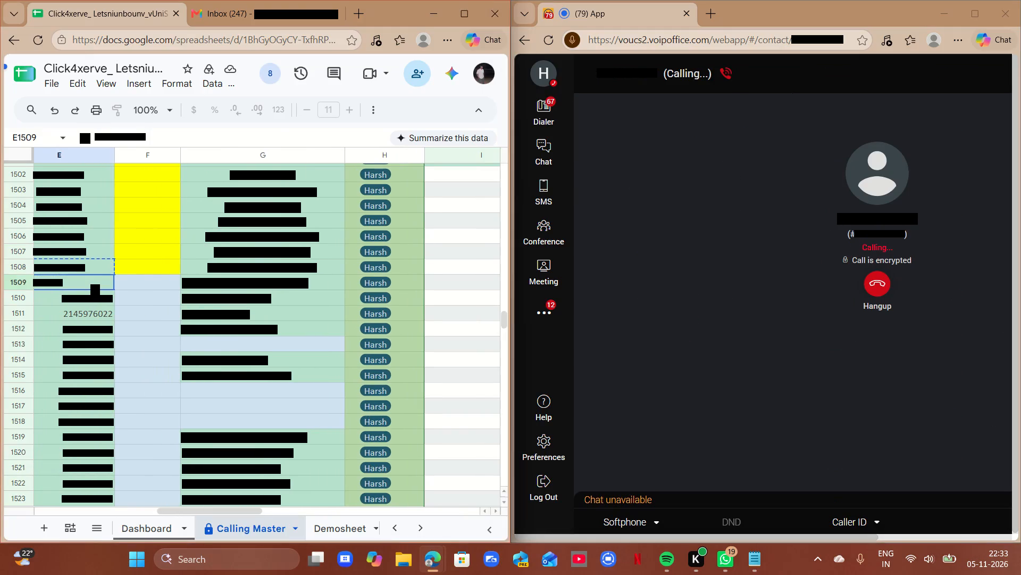
key(ctrl+c)
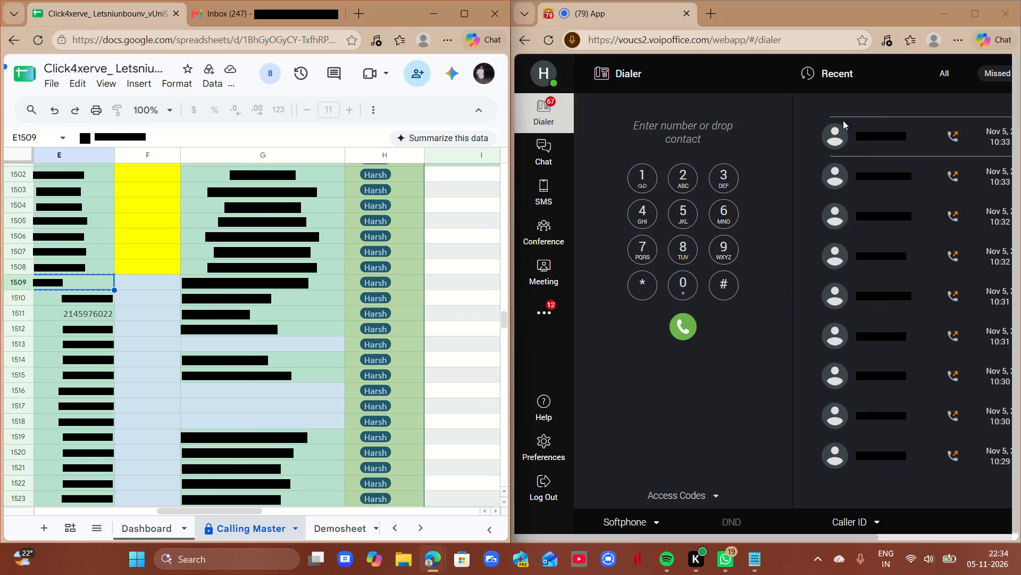
click(738, 129)
key(ctrl+v)
key(Return)
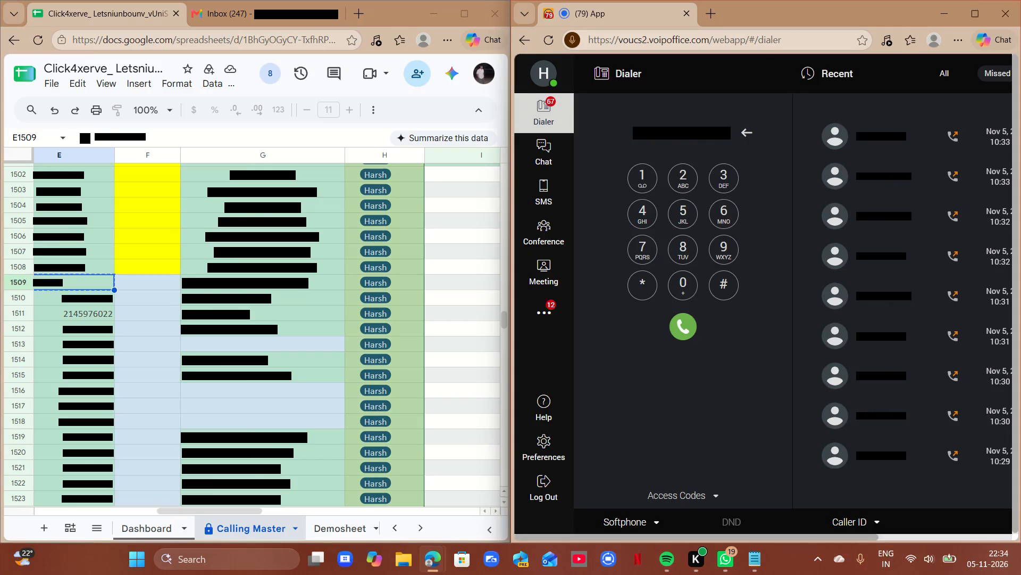
Set the call status of row 1508 in column I to Ni (Not Intersted).
click(18, 267)
click(455, 265)
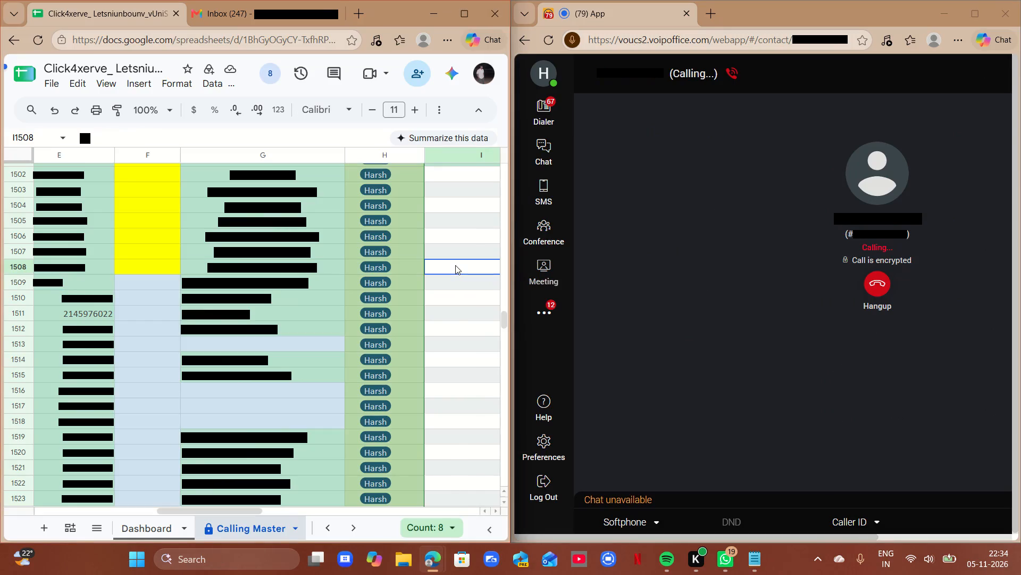
key(n)
key(Return)
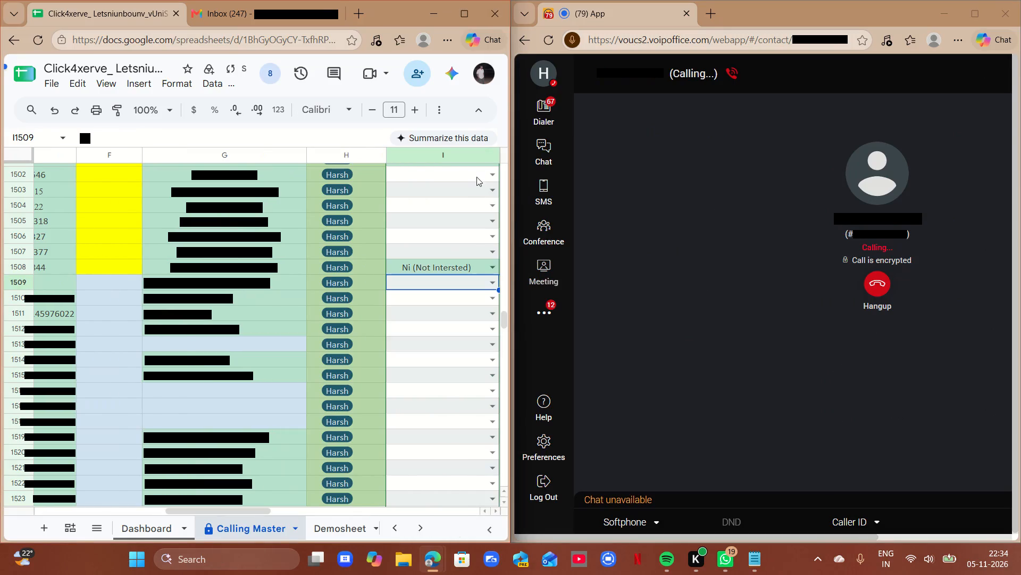
Set the call status of row 1502 in column I to Voicemail and fill it down through row 1507.
click(465, 174)
key(v)
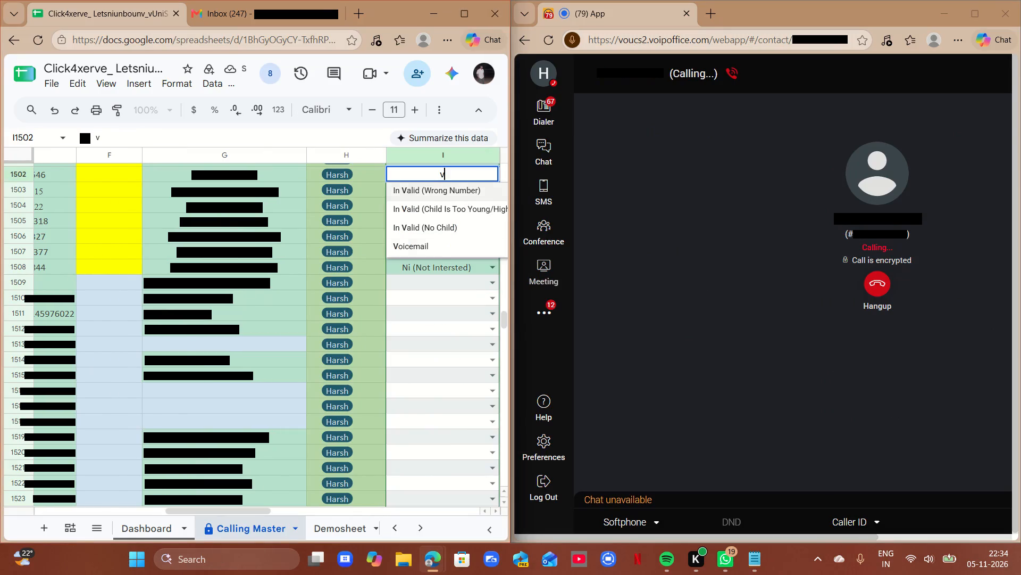
key(Up)
key(Return)
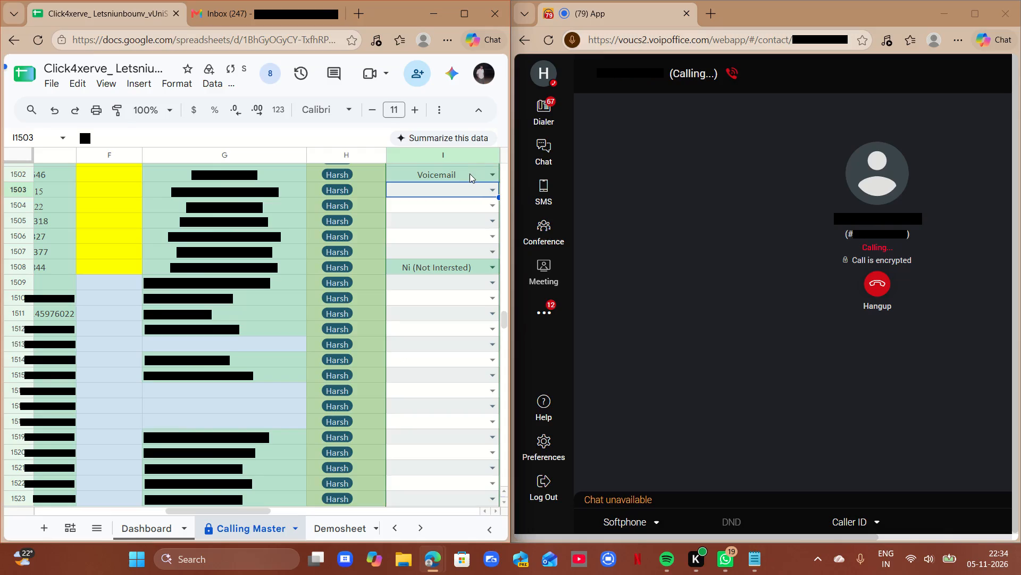
click(470, 174)
drag(498, 183, 484, 213)
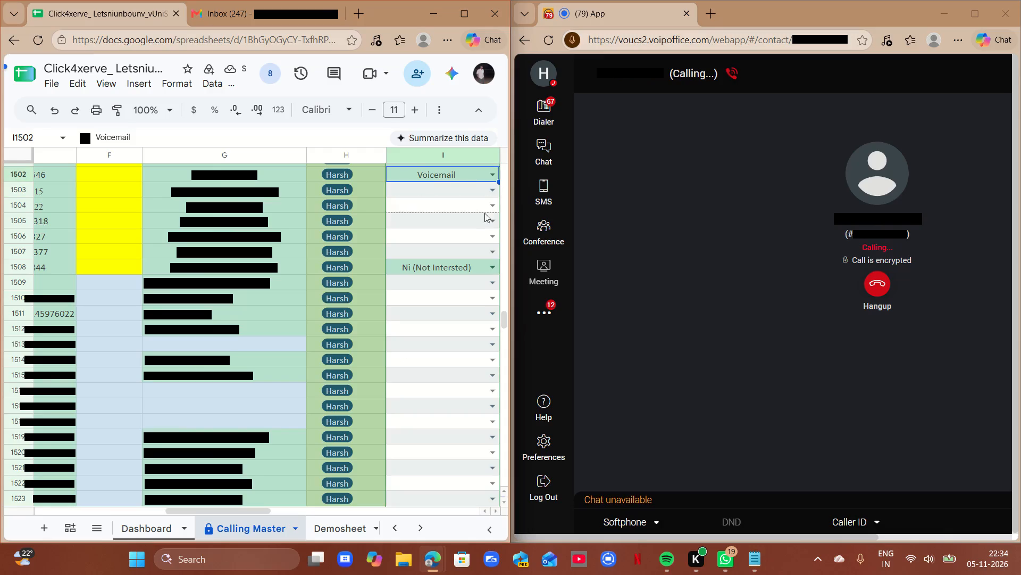
drag(484, 213, 466, 248)
Copy the phone number in row 1510, end the call with row 1509's lead, and call the copied number.
scroll(466, 248, down, 1)
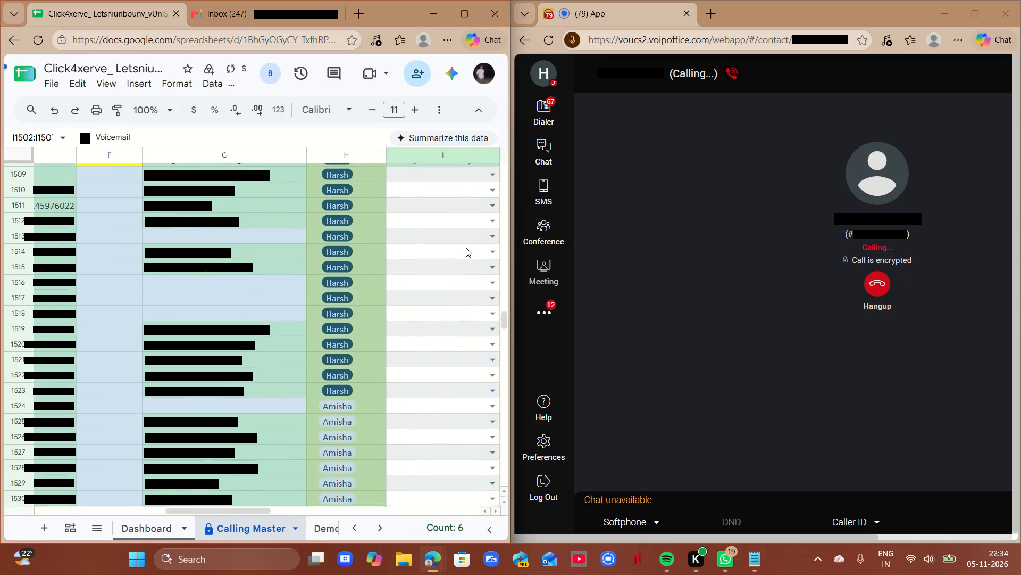
scroll(466, 248, down, 1)
scroll(87, 202, right, 1)
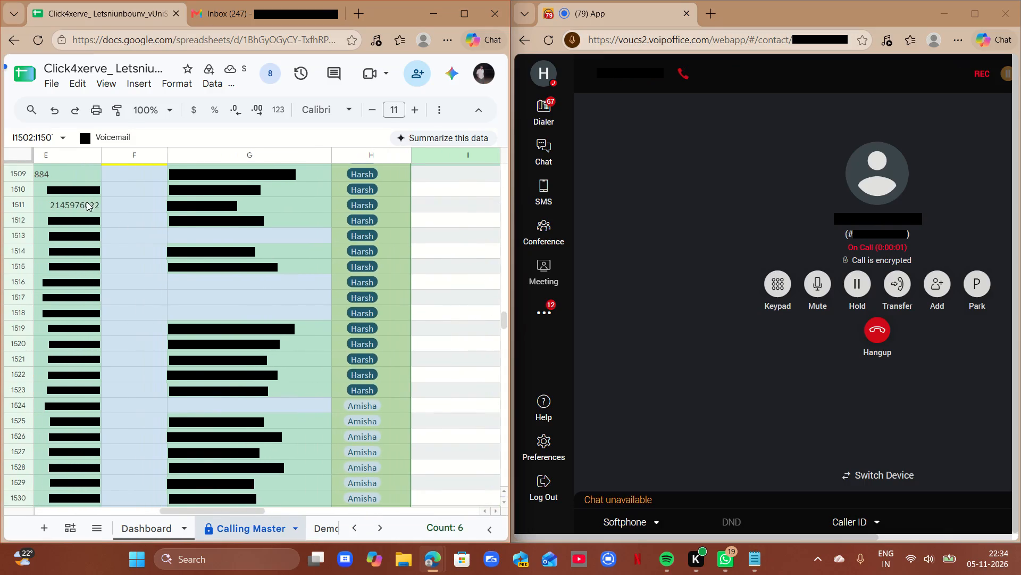
scroll(87, 202, right, 1)
click(94, 193)
key(ctrl+c)
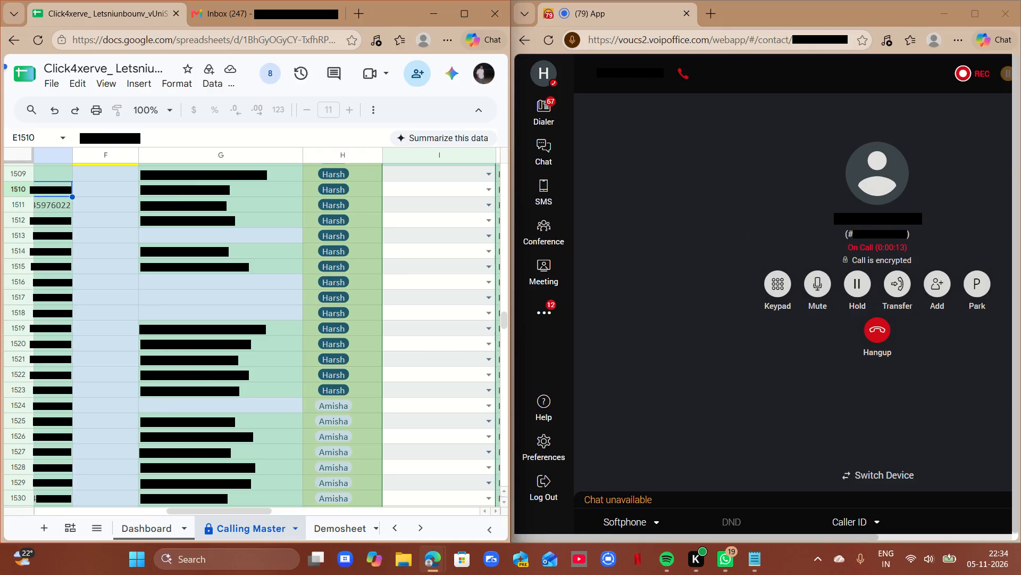
scroll(464, 241, right, 1)
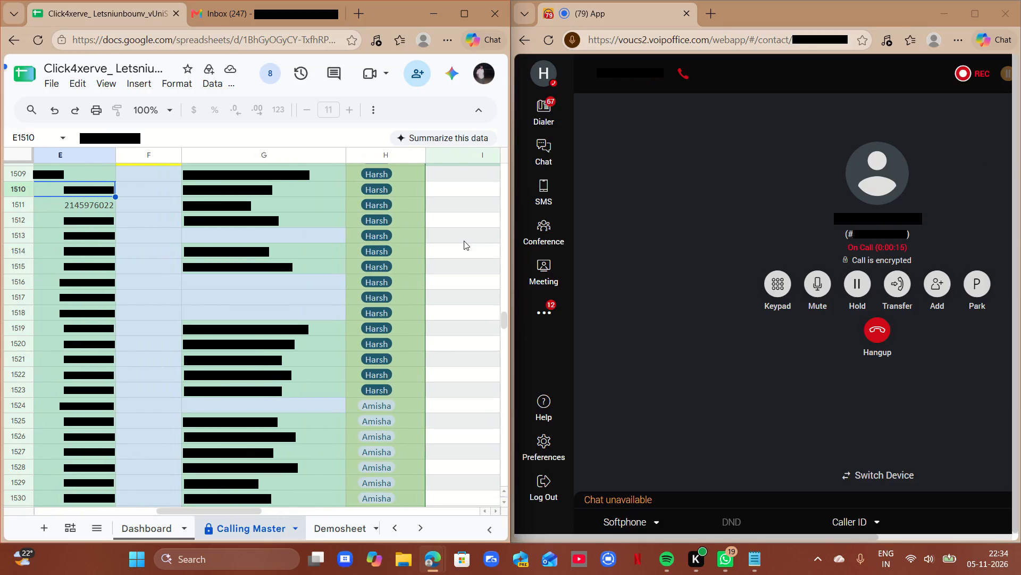
scroll(255, 249, right, 1)
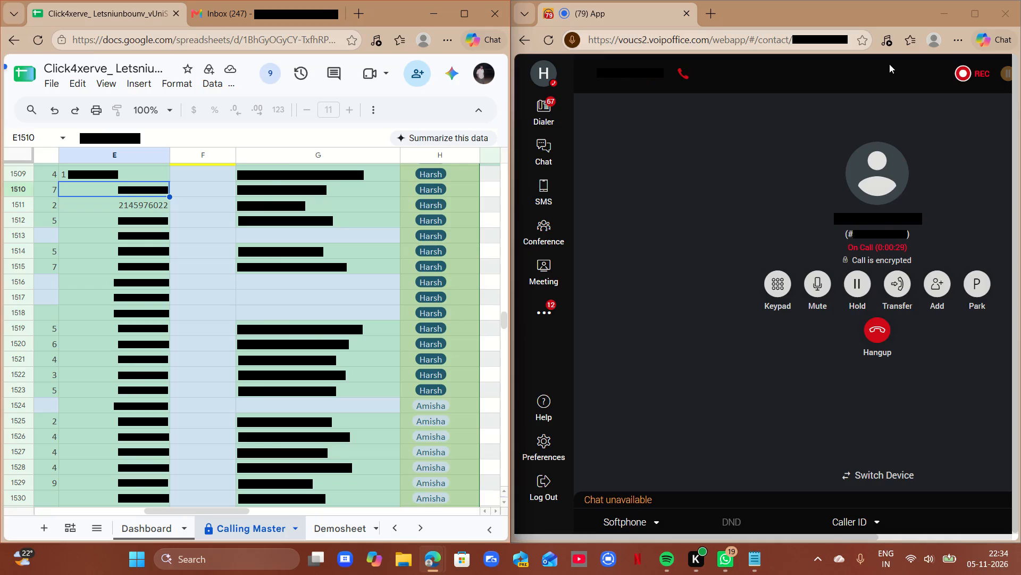
click(869, 332)
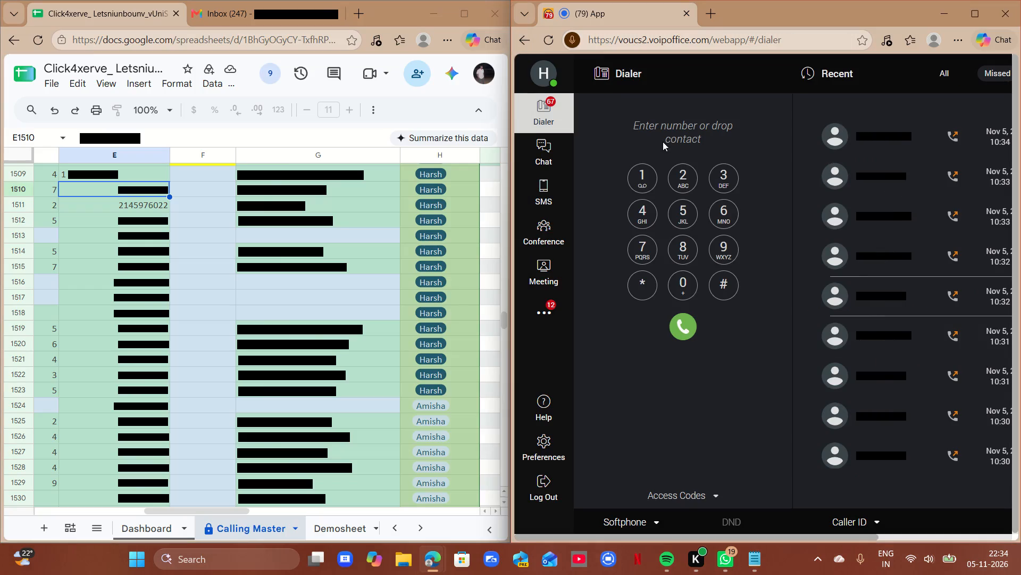
click(668, 145)
key(ctrl+v)
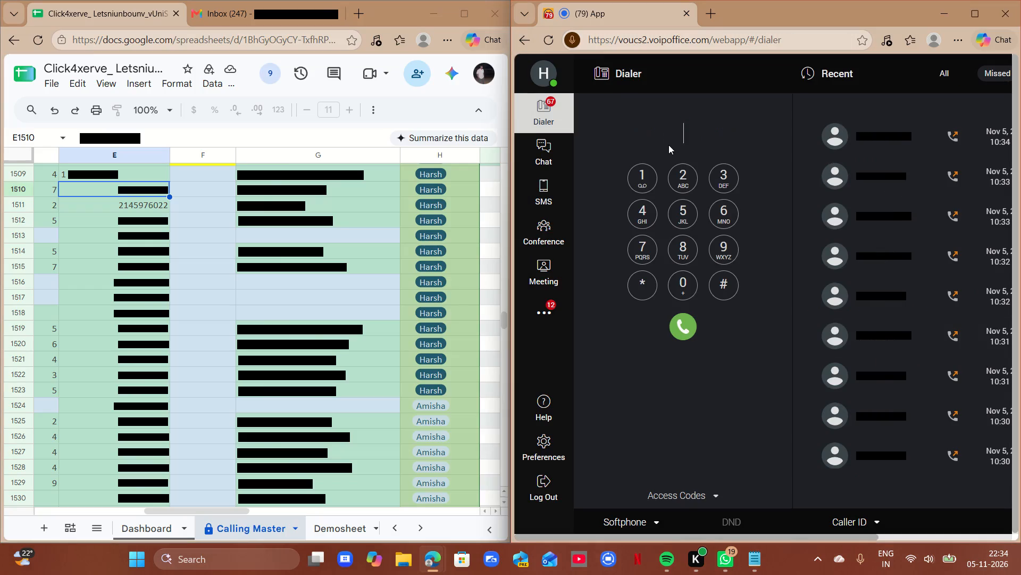
key(Return)
Set the call status of row 1509 in column I to DNC.
scroll(241, 246, left, 2)
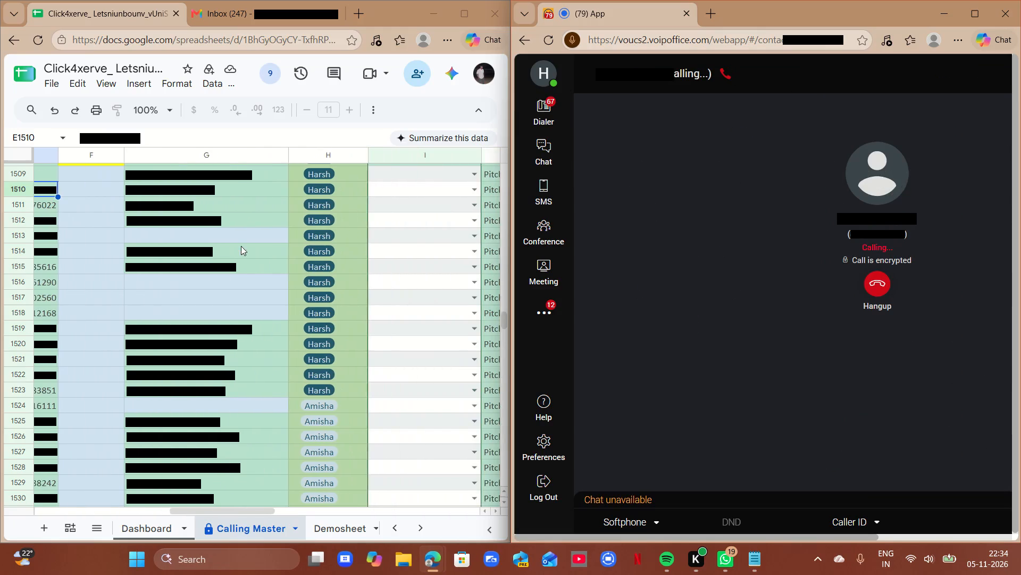
click(386, 172)
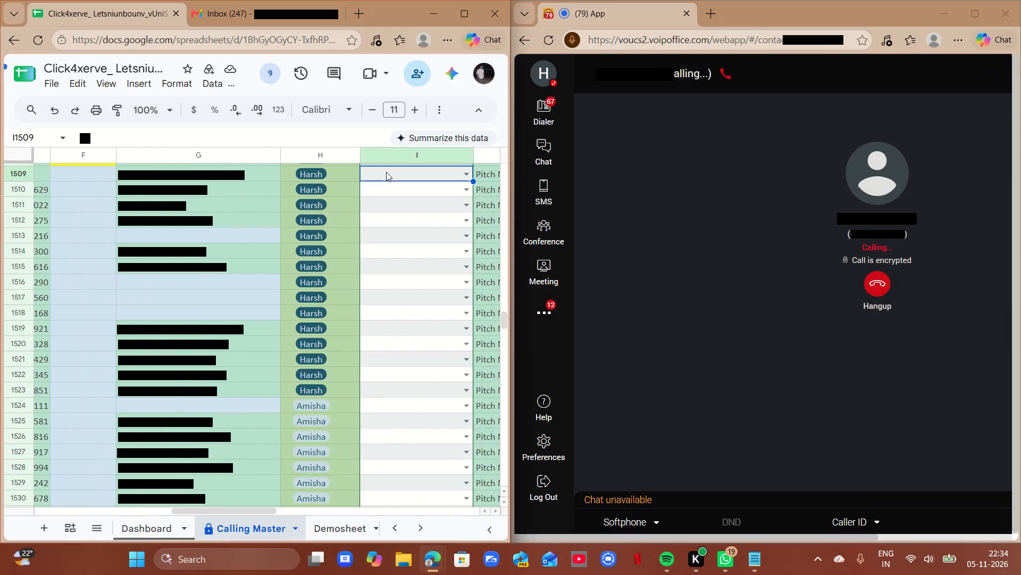
text(dn)
key(Return)
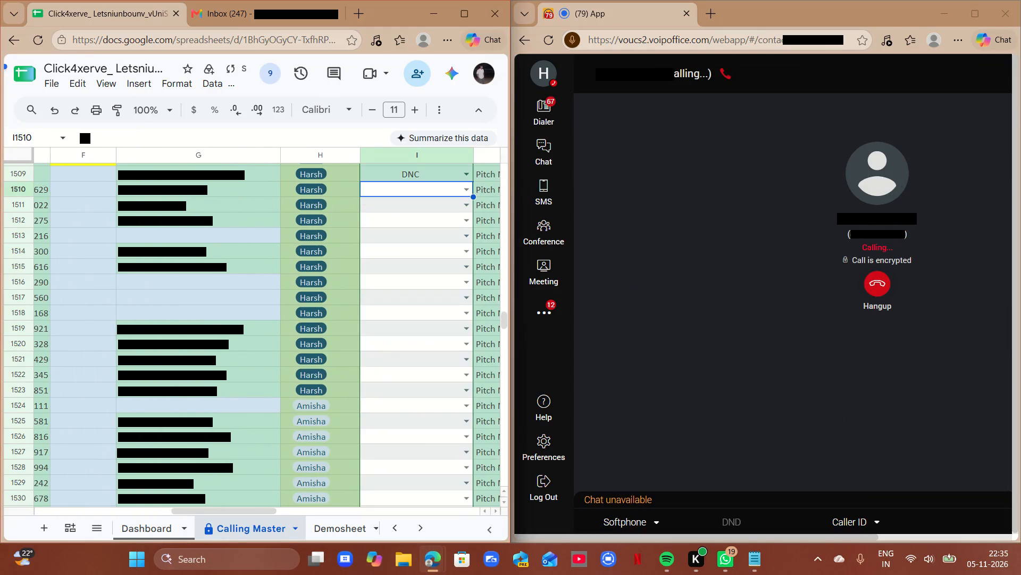
Copy the phone number in row 1511, end the call with row 1510's lead, and call the copied number.
scroll(386, 172, down, 1)
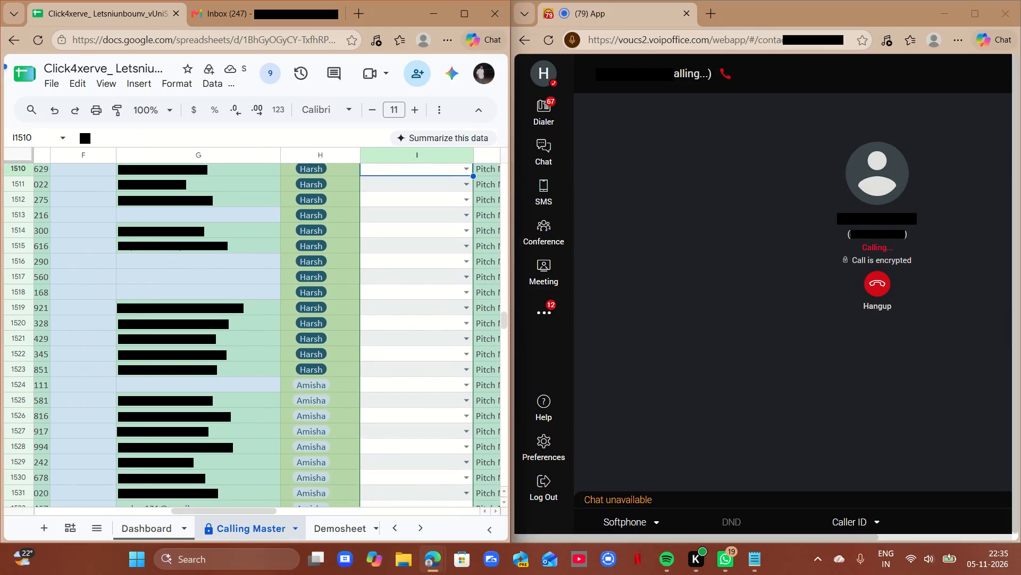
scroll(386, 172, right, 1)
click(122, 180)
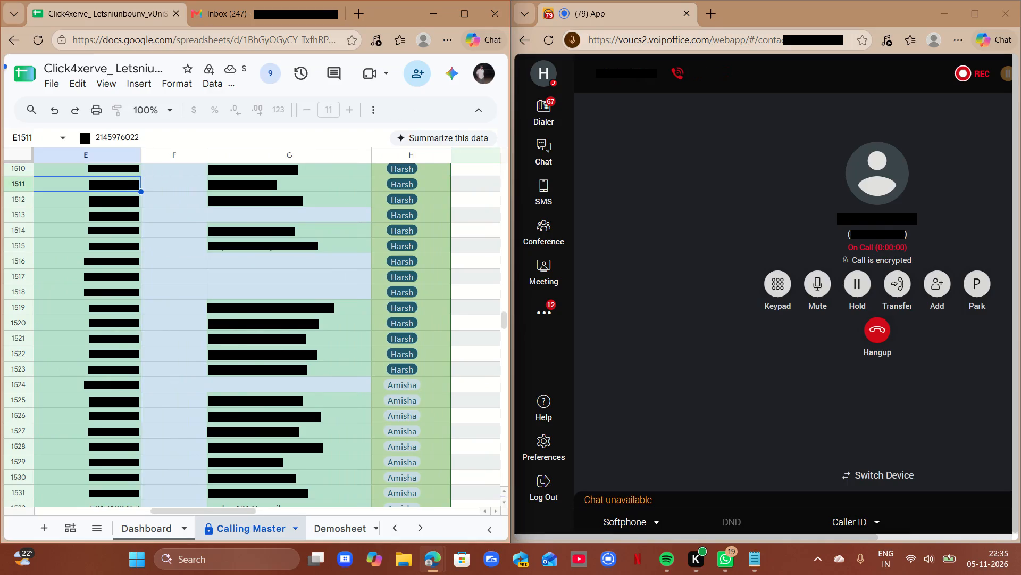
key(ctrl+c)
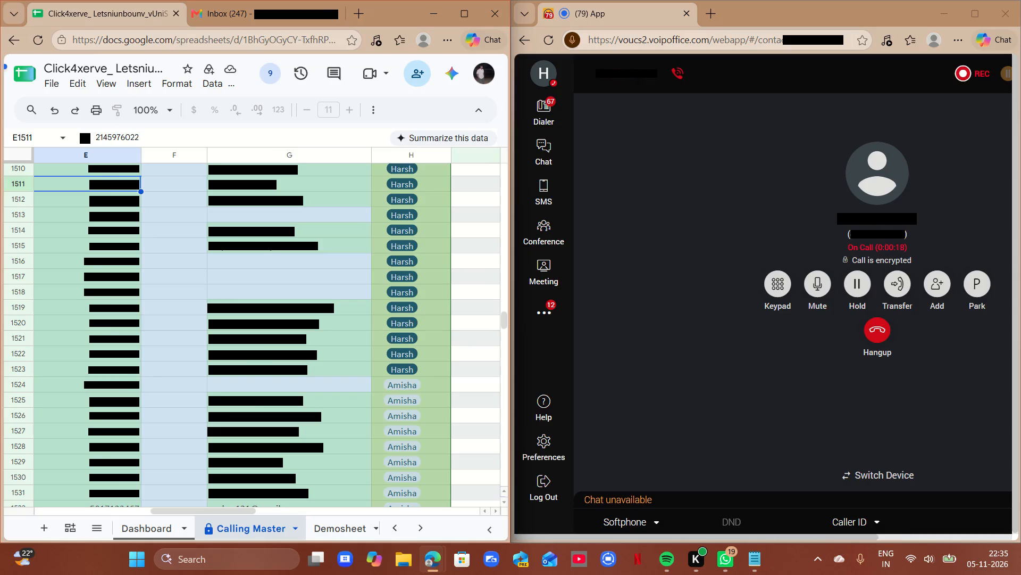
click(873, 333)
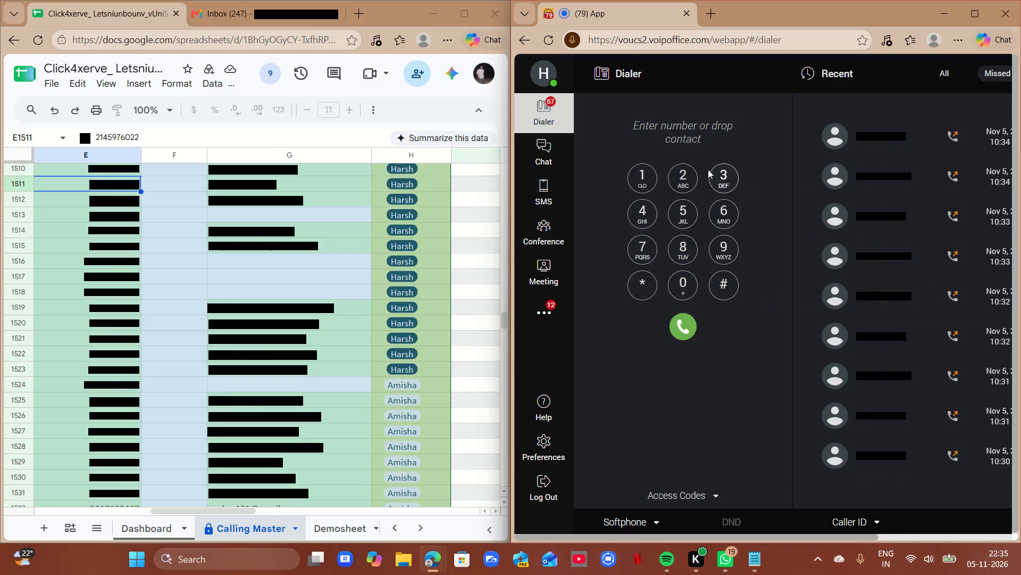
click(686, 114)
key(ctrl+v)
key(Return)
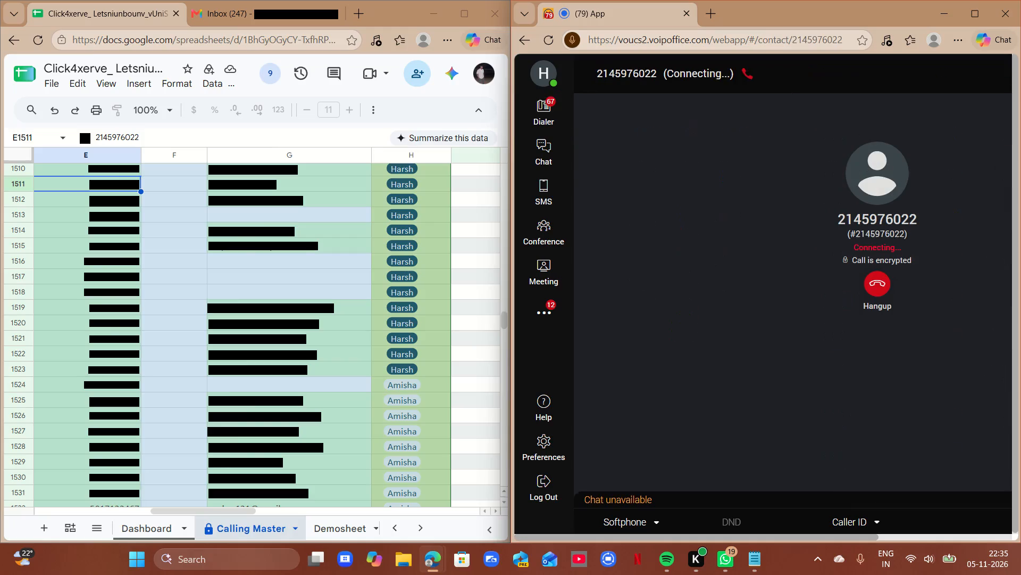
Set the call status of row 1510 in column I to Ni (Not Intersted).
click(472, 167)
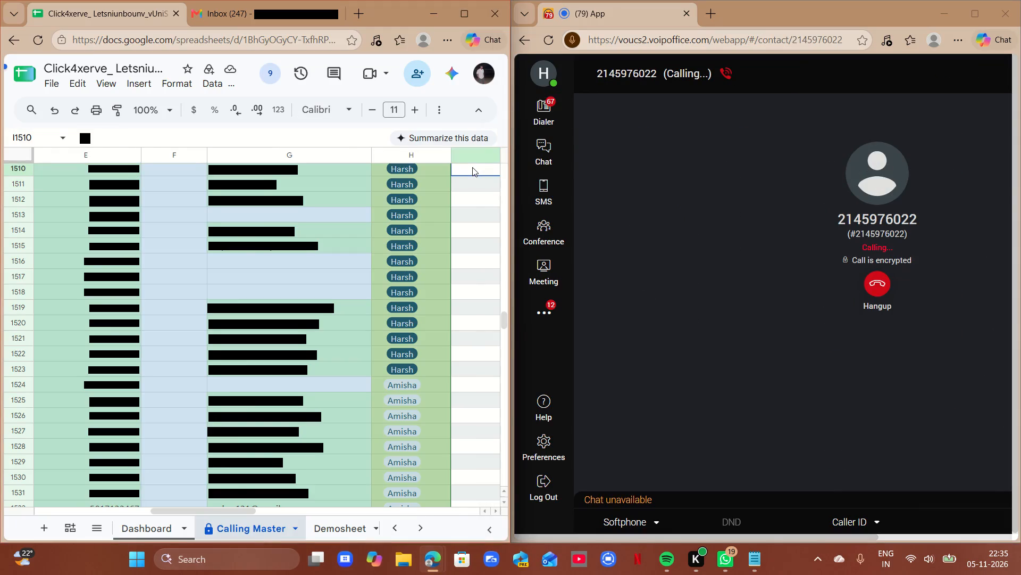
key(n)
key(Return)
Copy the phone number in row 1512 of the Calling Master sheet.
scroll(472, 167, down, 1)
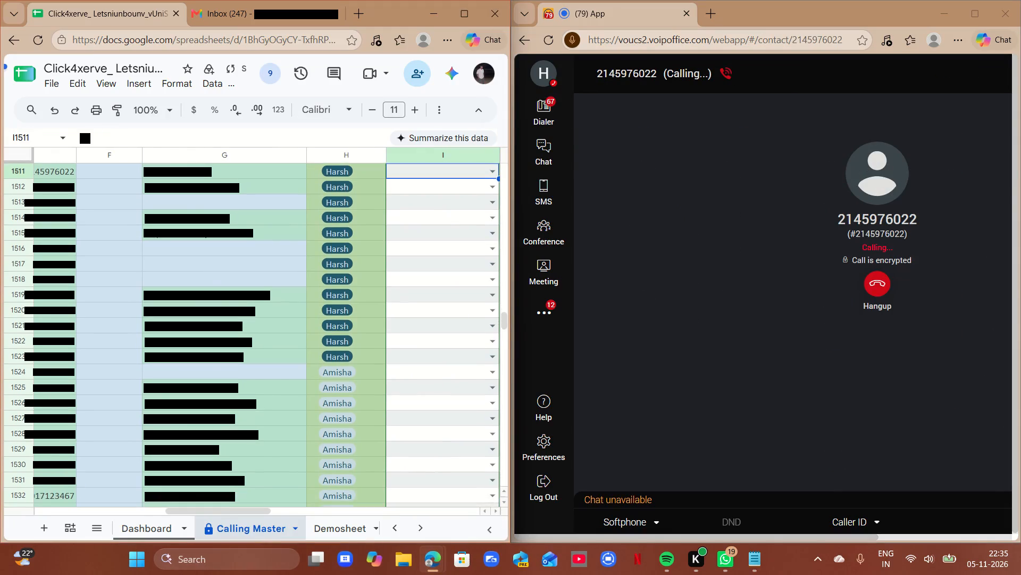
scroll(472, 167, down, 1)
click(52, 191)
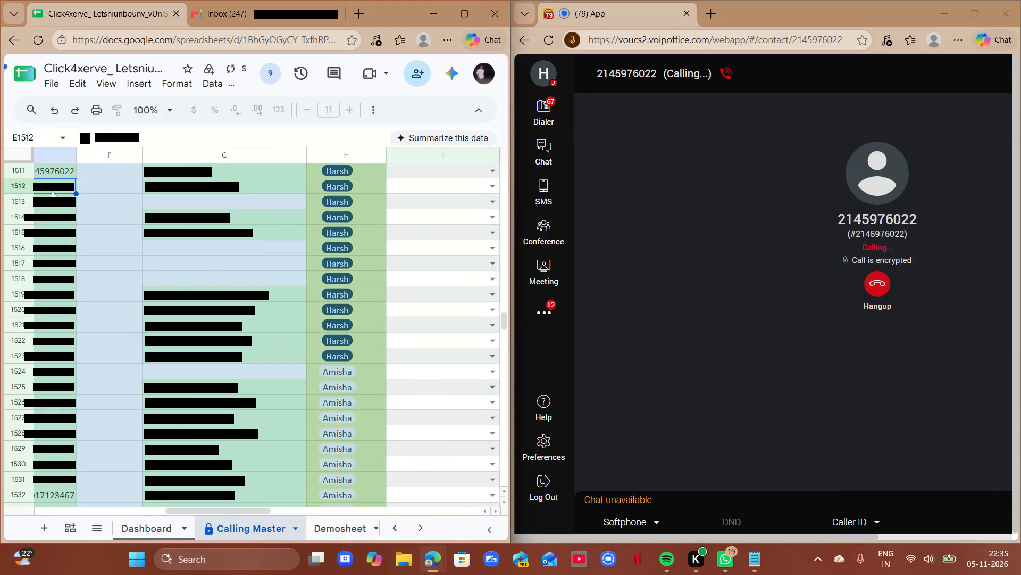
key(ctrl+c)
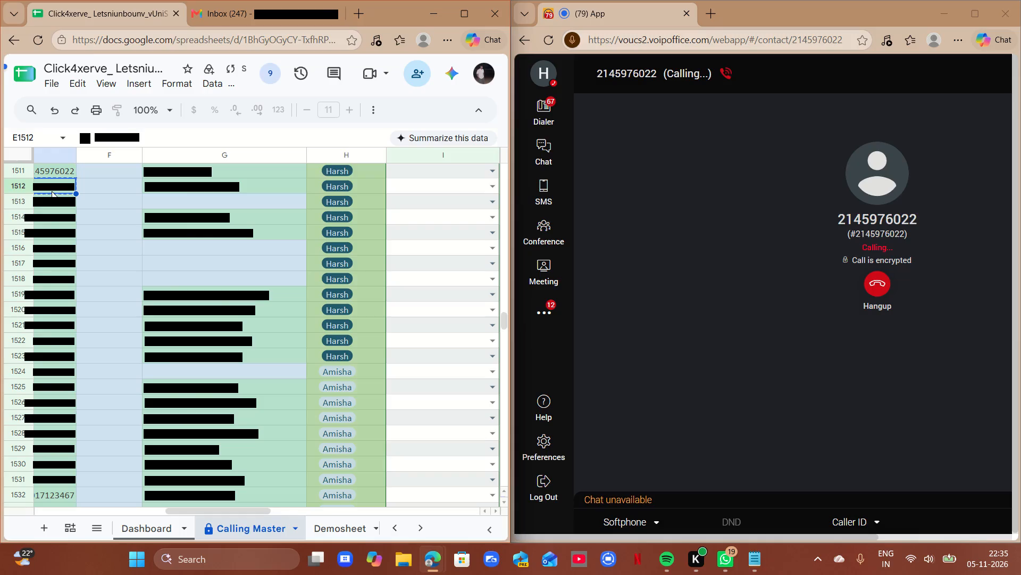
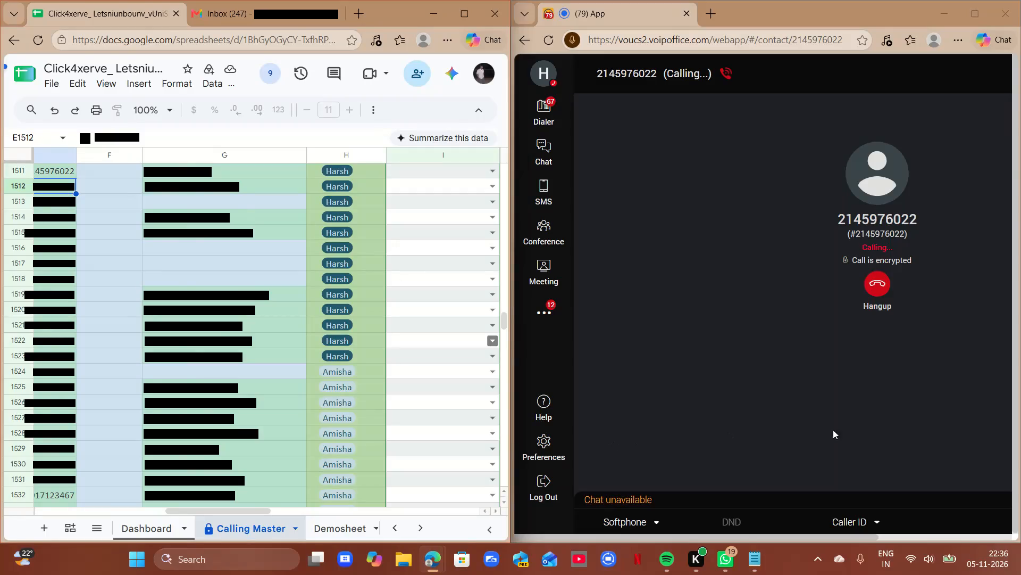
End the call with row 1511's lead and call the copied phone number of row 1512's lead.
click(883, 277)
click(691, 122)
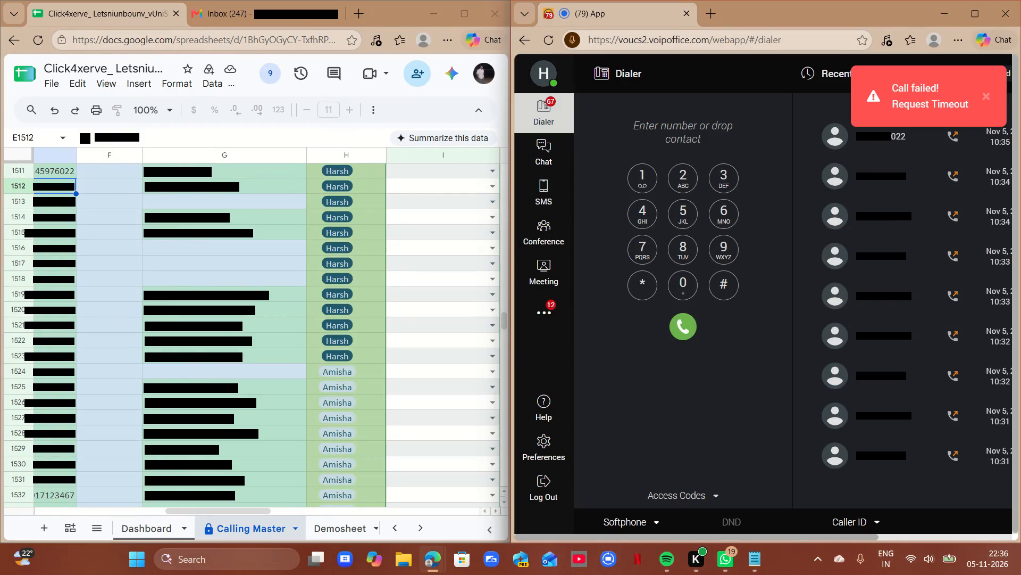
key(ctrl+v)
key(Return)
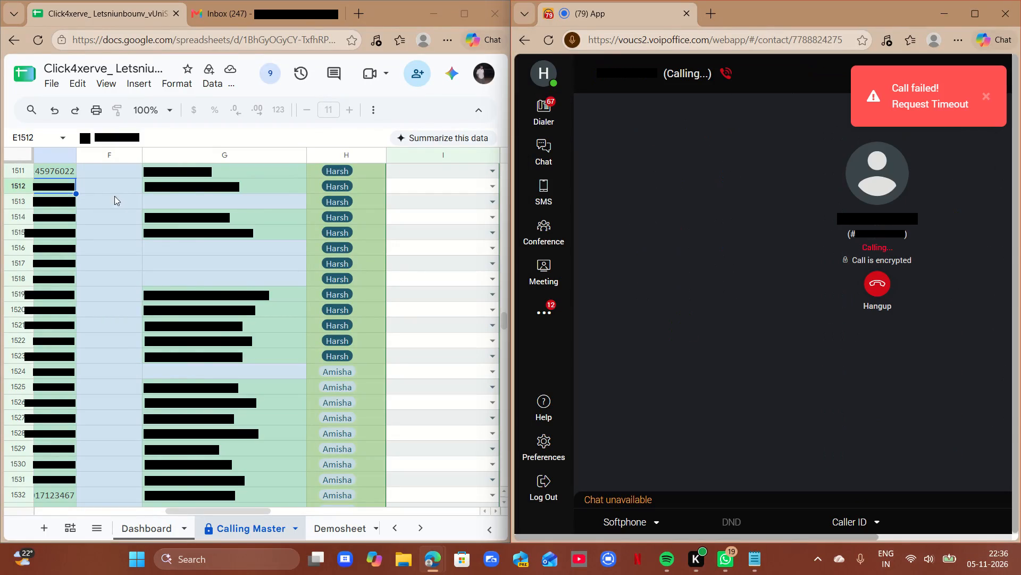
Copy the phone number in row 1513 of the Calling Master sheet.
click(58, 201)
key(ctrl+c)
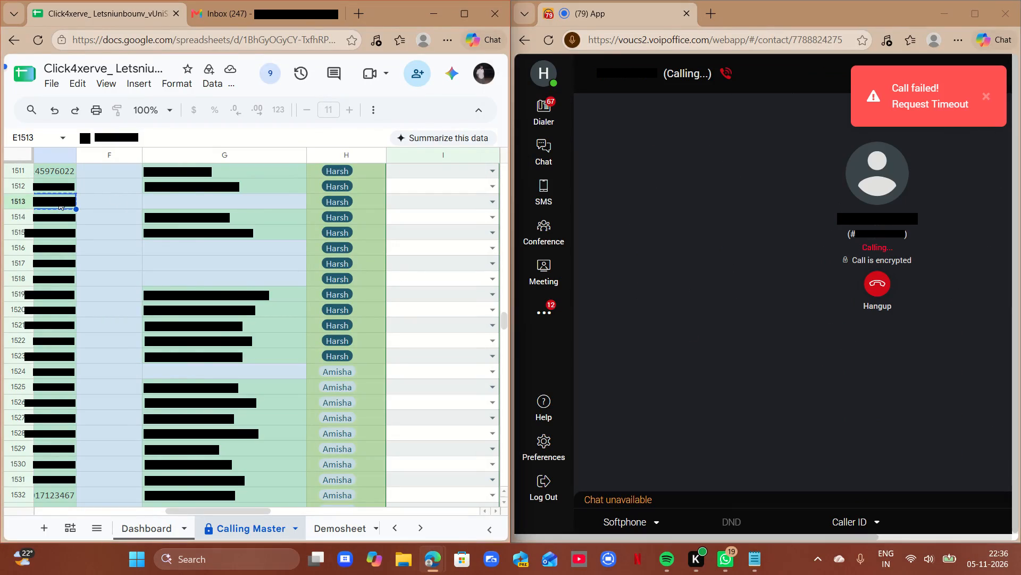
Open the Dashboard sheet to check the team's lead and dial-out progress.
click(140, 526)
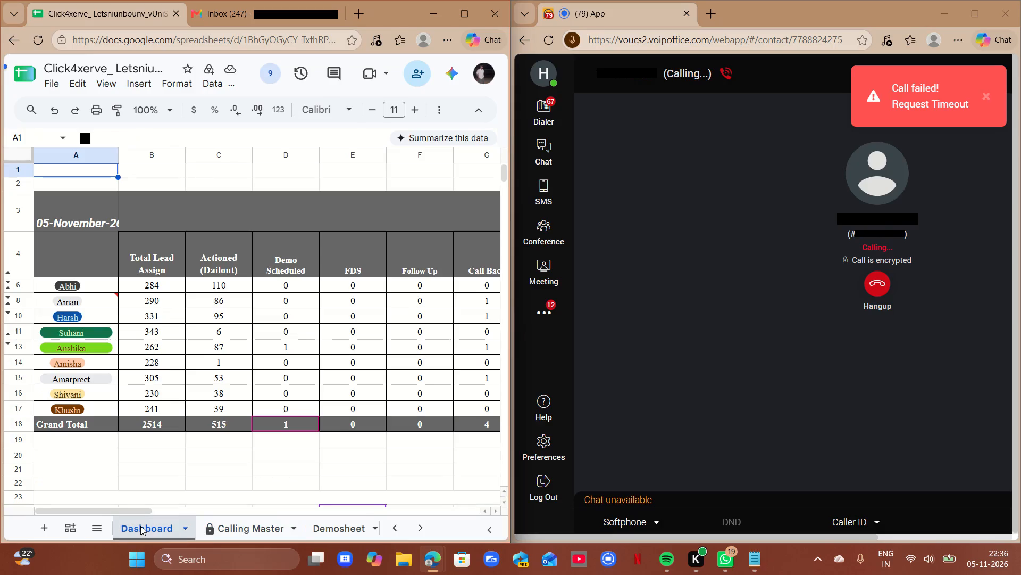
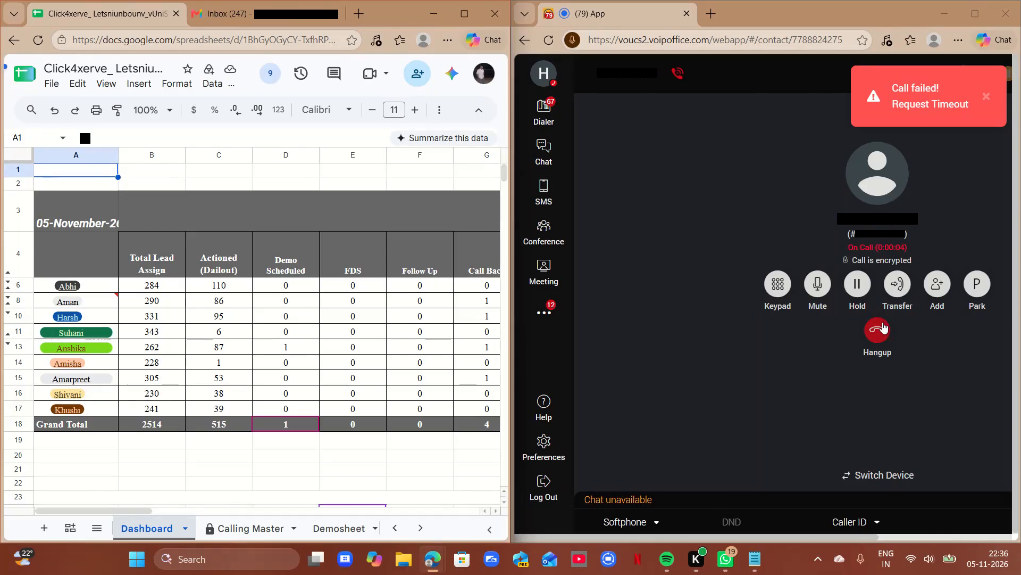
End the call with row 1512's lead and call the copied phone number of row 1513's lead.
click(882, 322)
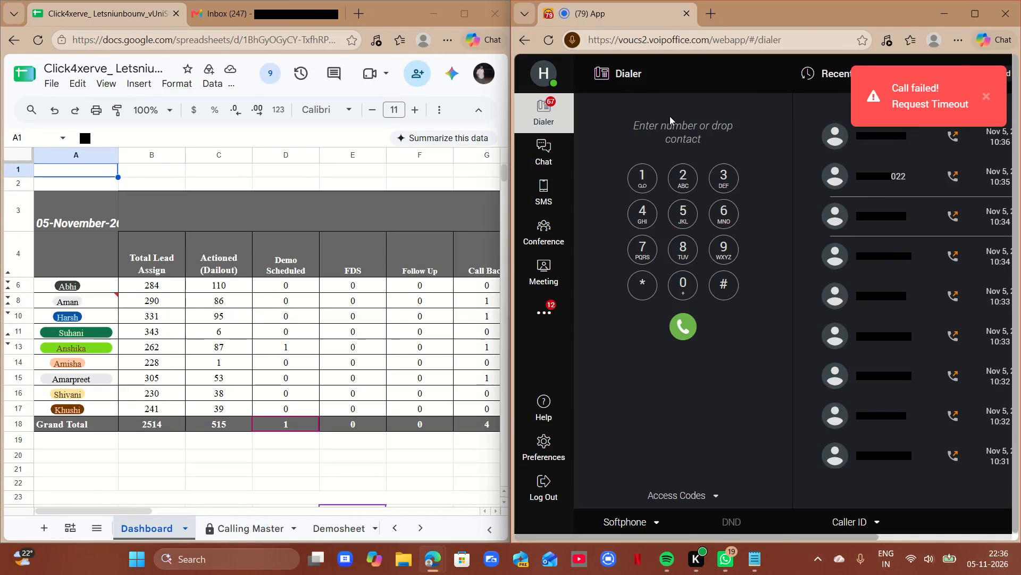
click(667, 139)
key(ctrl+v)
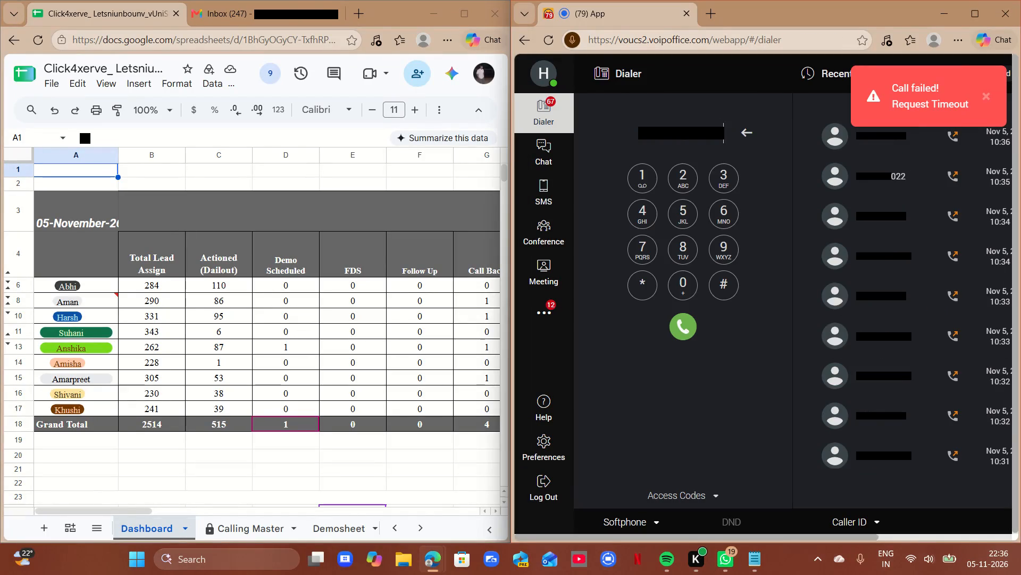
key(Return)
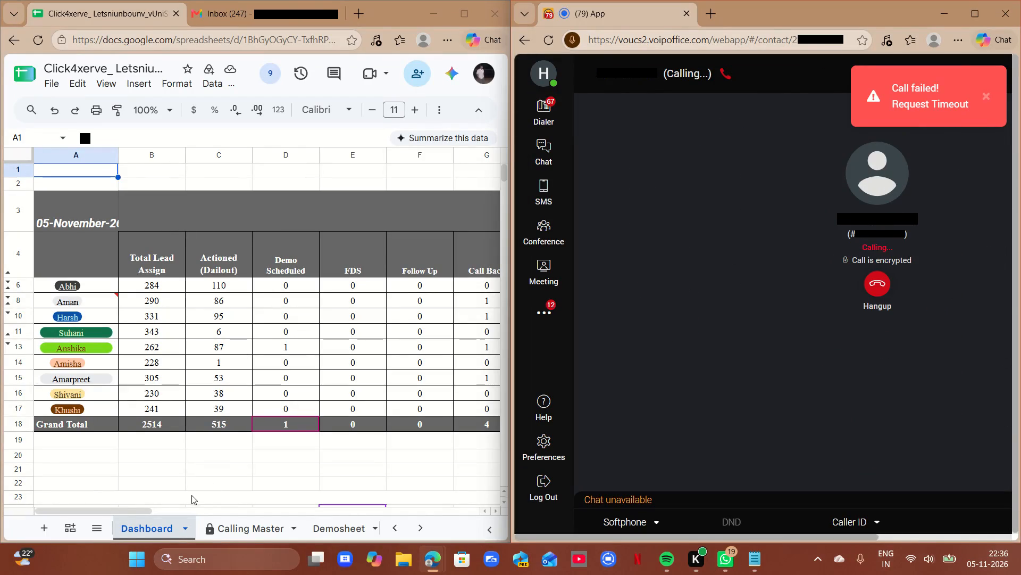
Examine the booked demo entries across the Demosheet columns and return to the Calling Master sheet.
click(233, 531)
click(334, 524)
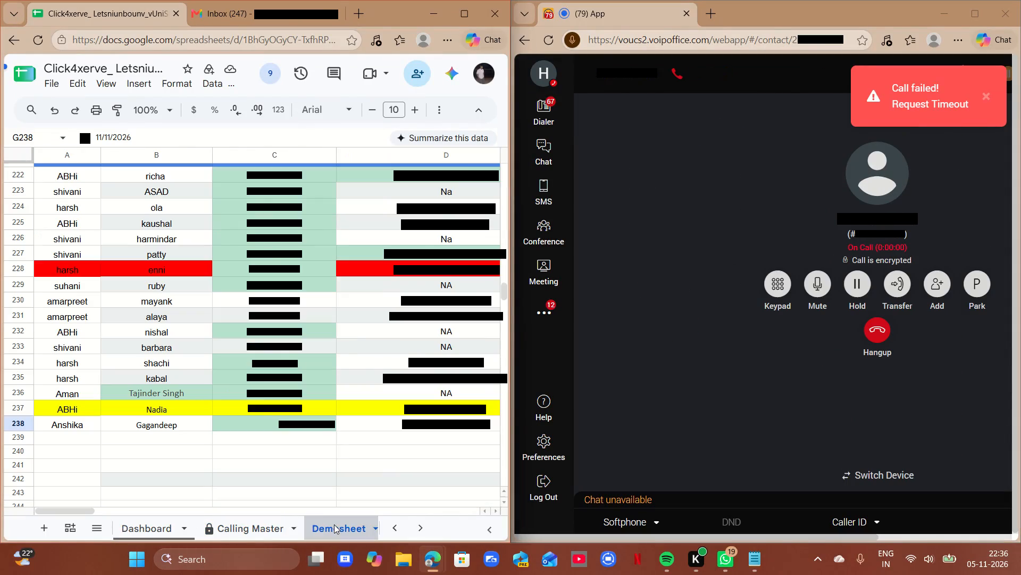
scroll(357, 336, left, 6)
scroll(357, 336, right, 2)
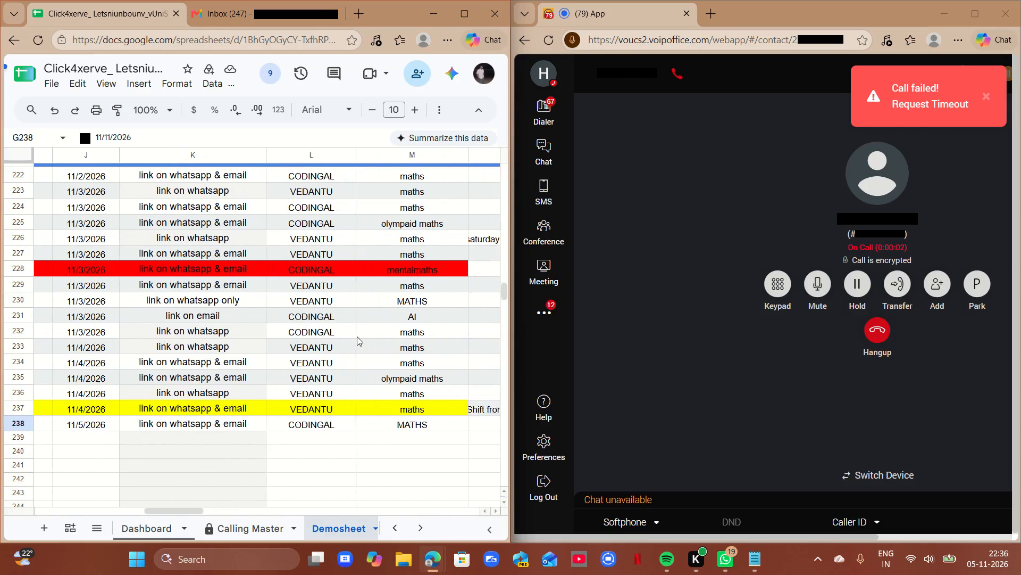
scroll(357, 336, right, 1)
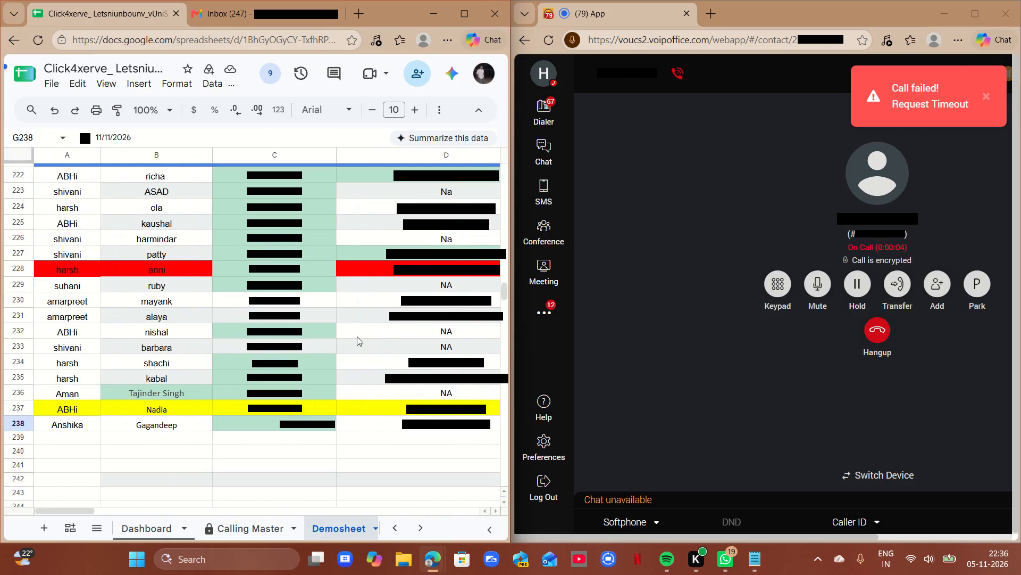
scroll(357, 336, left, 5)
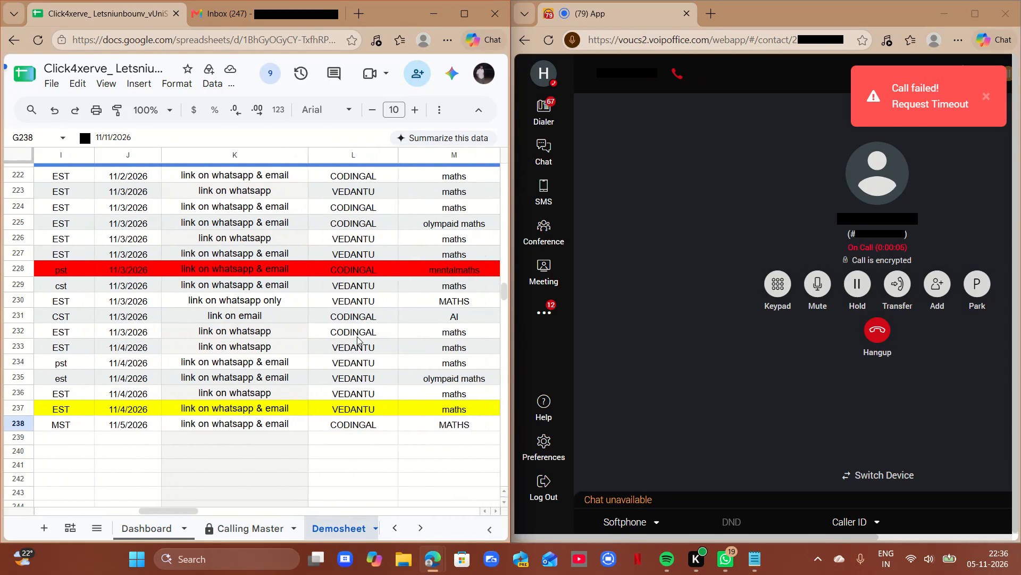
scroll(357, 336, left, 1)
scroll(357, 336, right, 4)
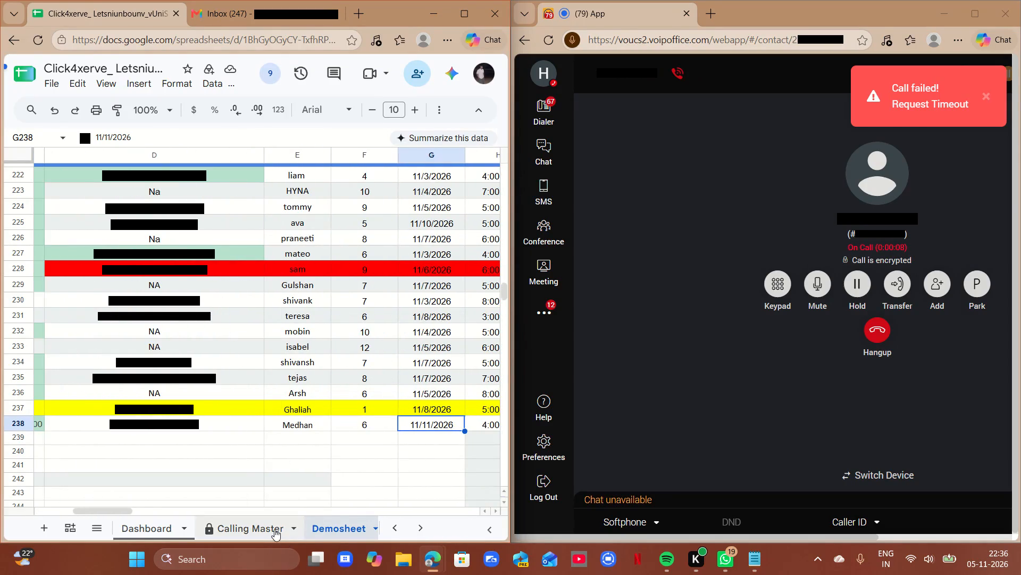
click(274, 529)
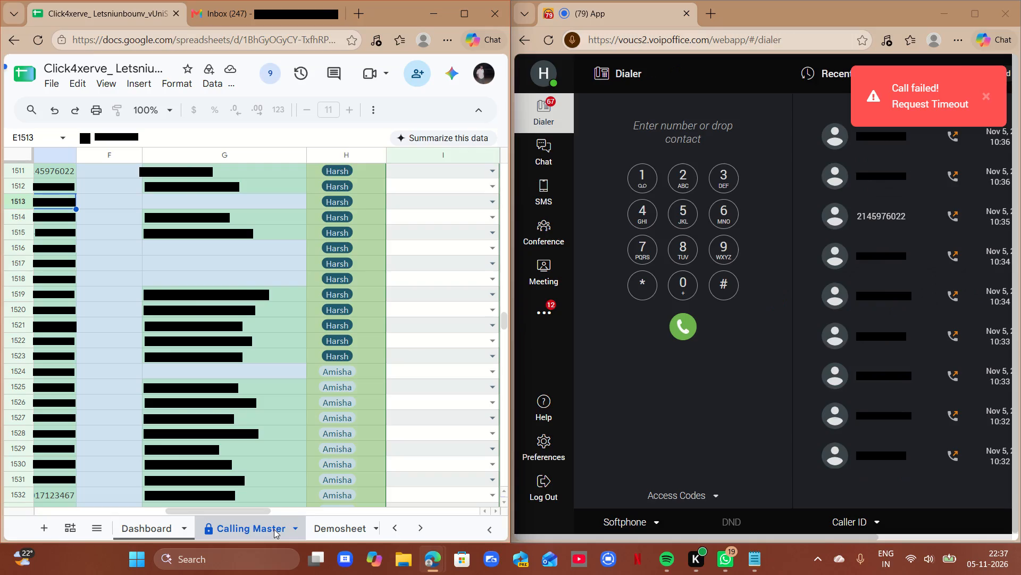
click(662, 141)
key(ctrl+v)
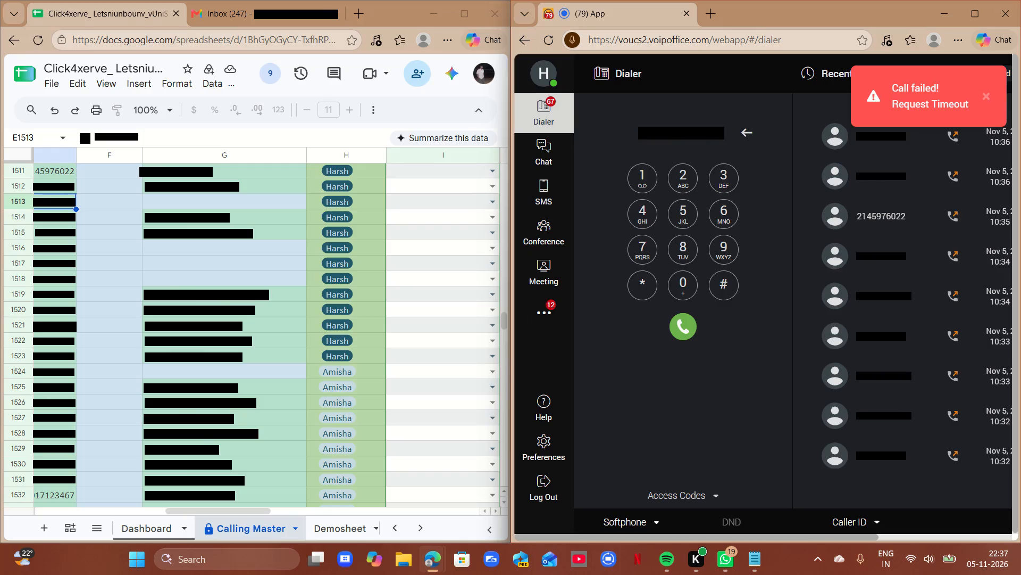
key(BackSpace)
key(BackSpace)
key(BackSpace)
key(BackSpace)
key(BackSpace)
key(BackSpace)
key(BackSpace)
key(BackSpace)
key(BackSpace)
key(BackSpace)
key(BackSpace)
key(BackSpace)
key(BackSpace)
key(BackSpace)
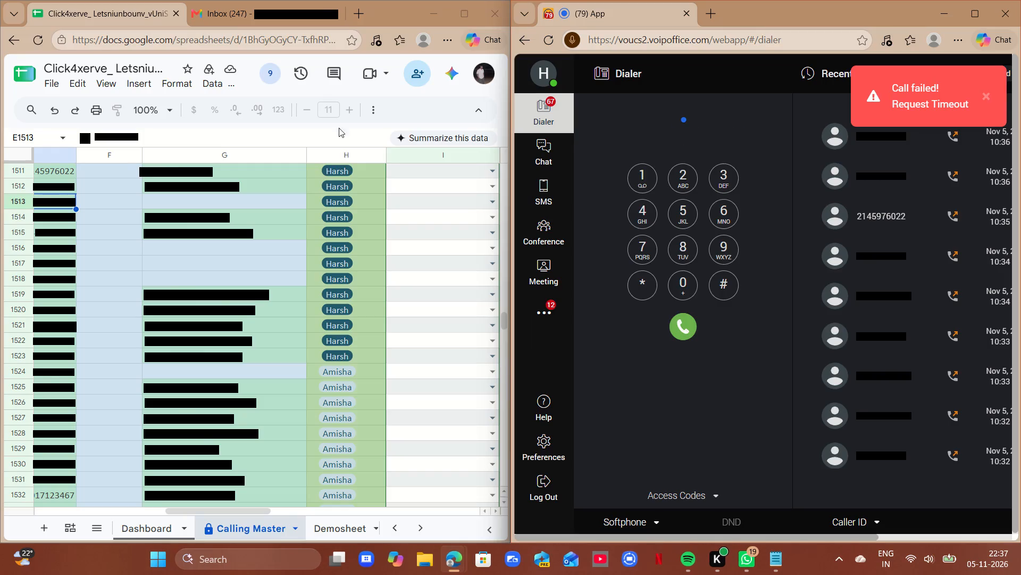
Copy the phone number in row 1514 of the Calling Master sheet and call that lead through the dialer.
click(56, 219)
key(ctrl+c)
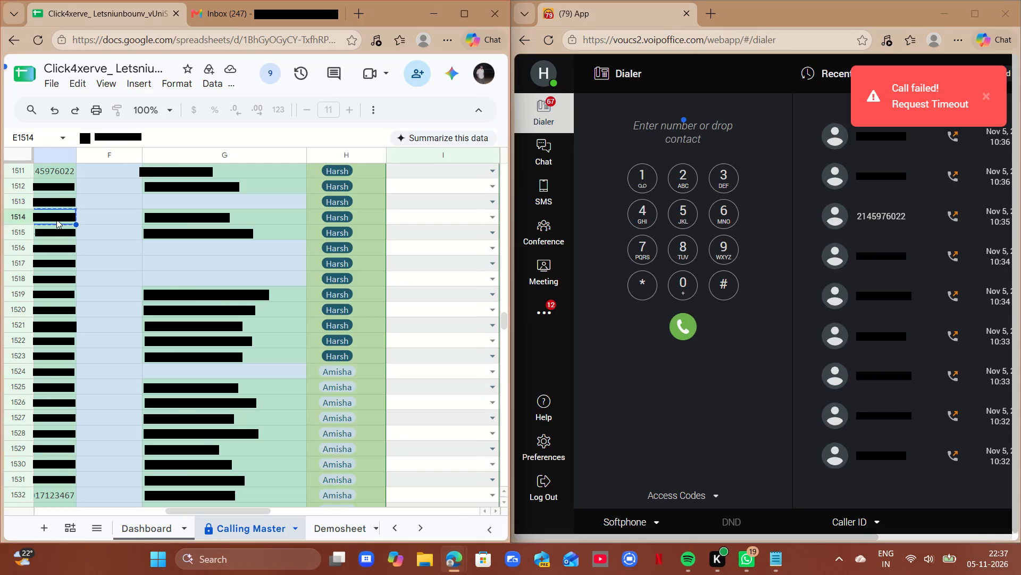
click(685, 130)
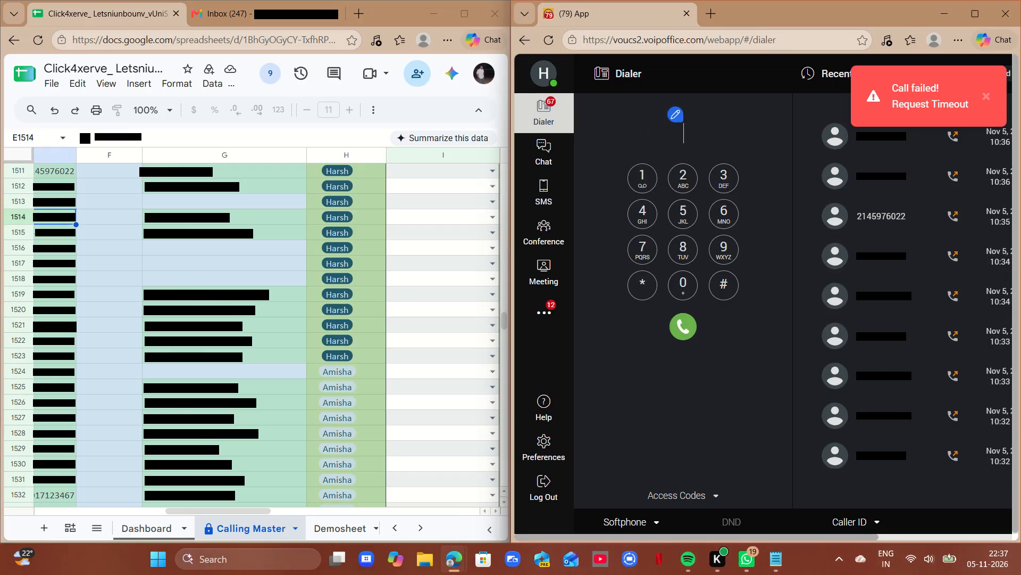
key(ctrl+v)
key(Return)
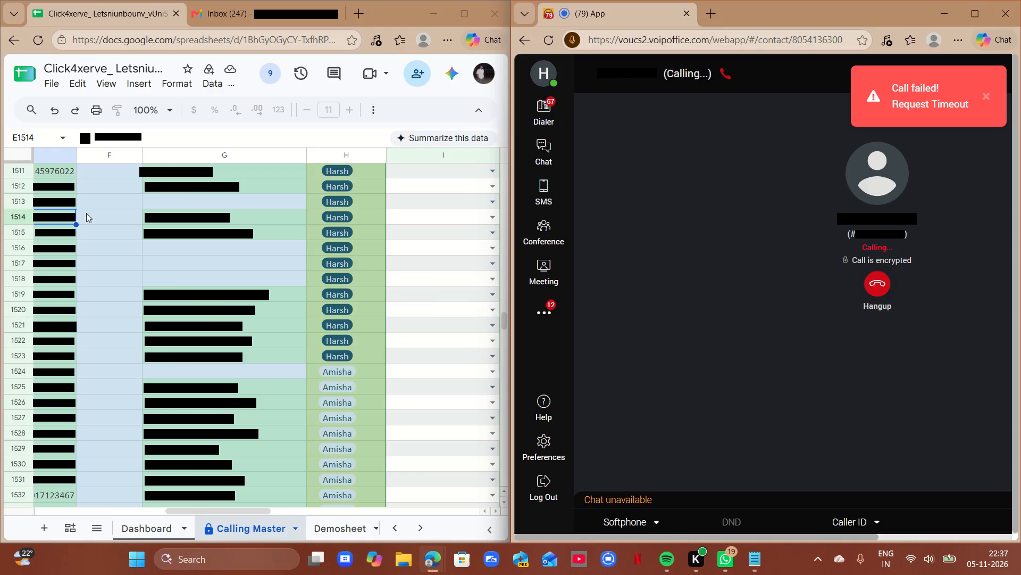
Copy the phone number in row 1515 of the Calling Master sheet.
click(65, 232)
key(ctrl+c)
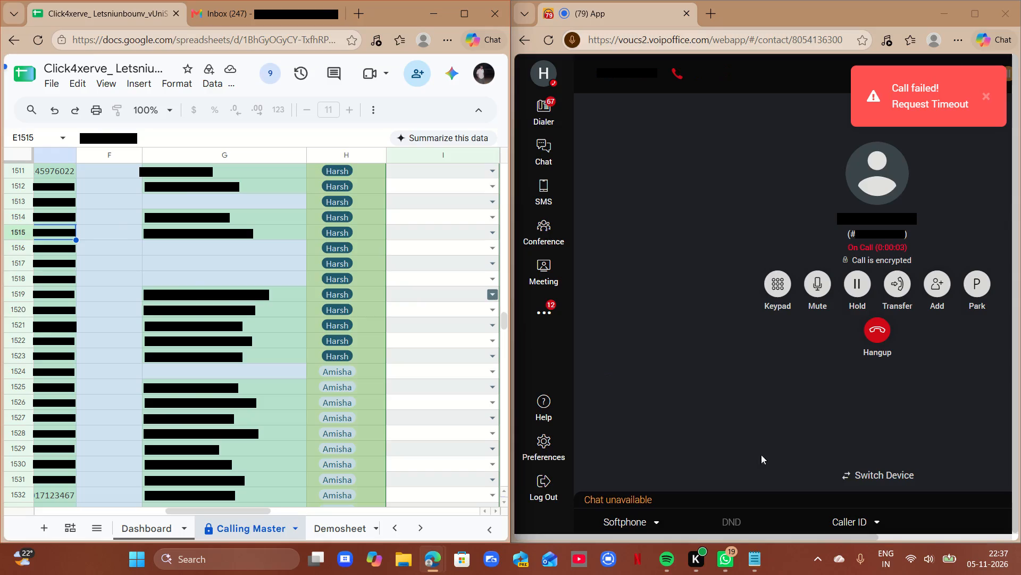
End the call with row 1514's lead and call the copied phone number of row 1515's lead.
click(876, 330)
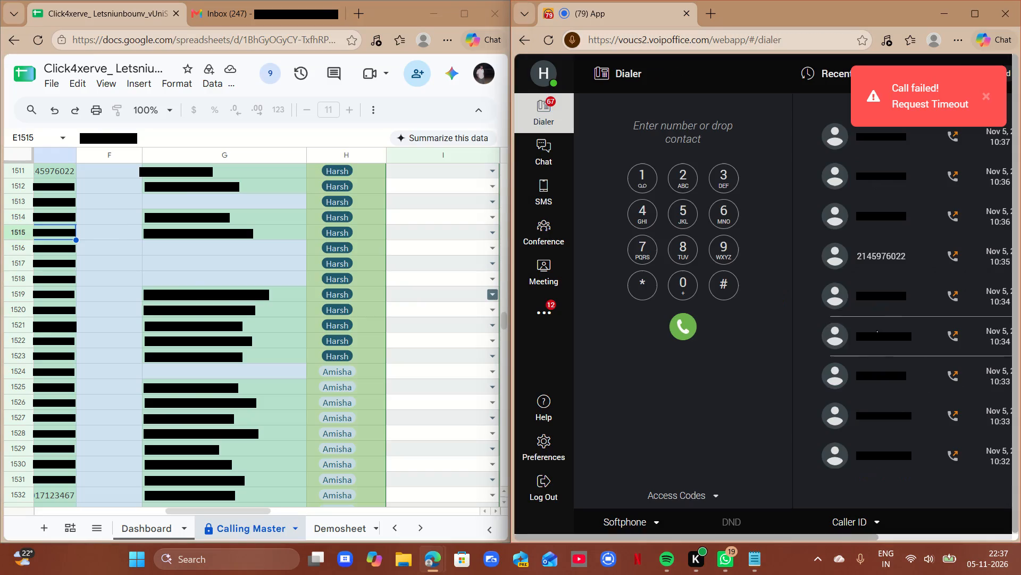
click(639, 139)
key(ctrl+v)
key(Return)
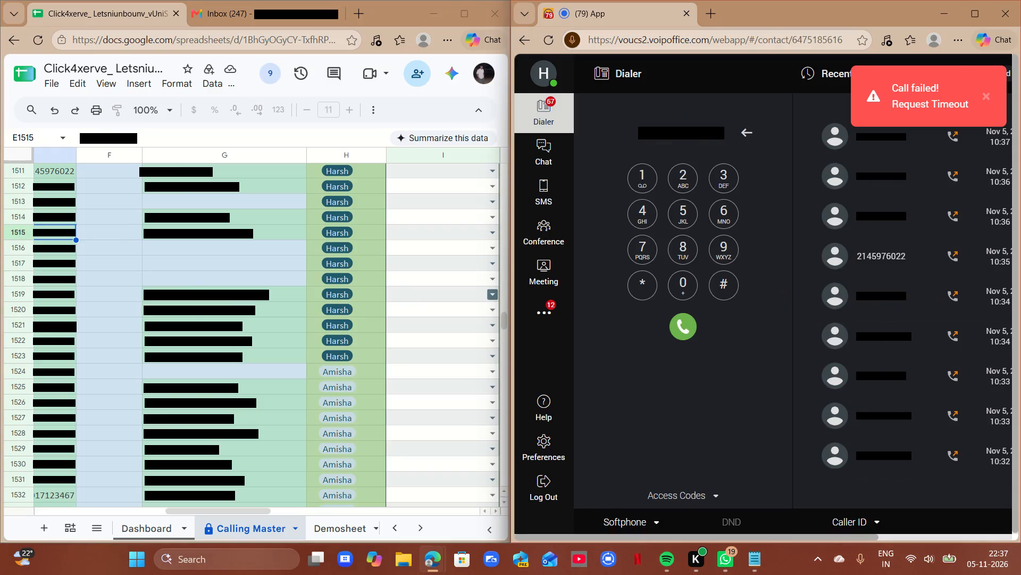
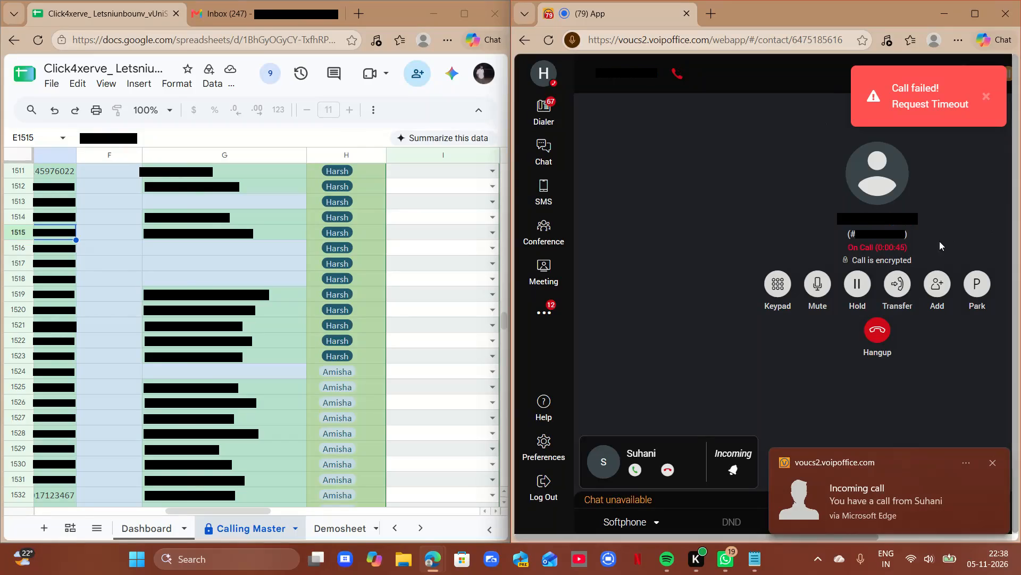
End the ongoing call with the lead and answer the incoming call from Suhani.
click(869, 331)
click(632, 476)
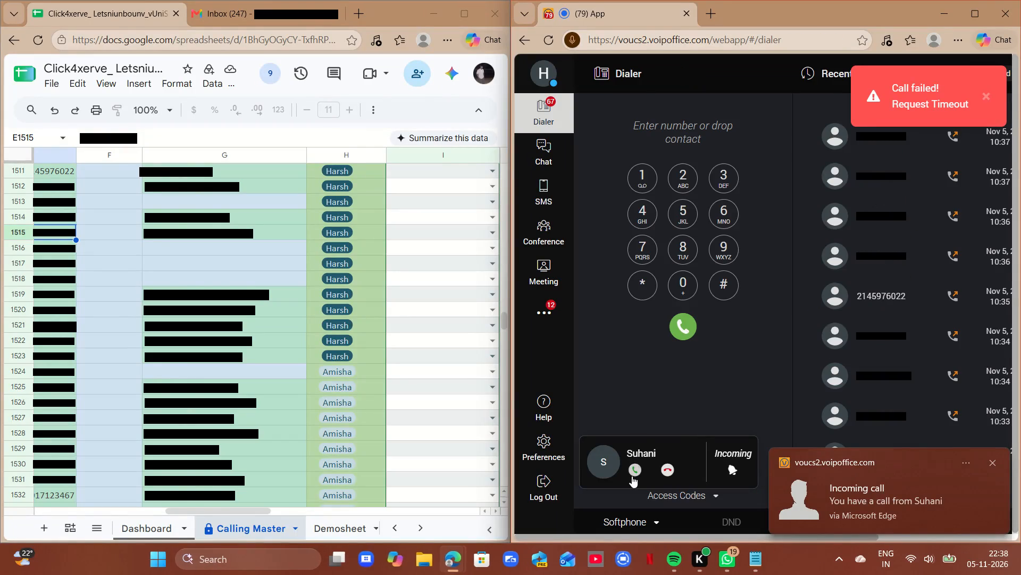
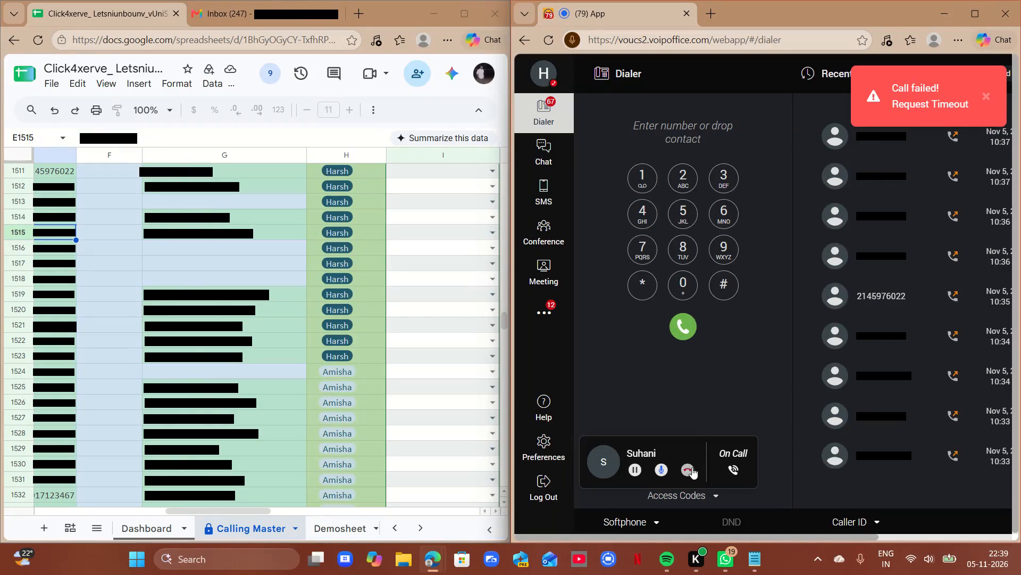
Hang up the ongoing call with Suhani.
click(690, 469)
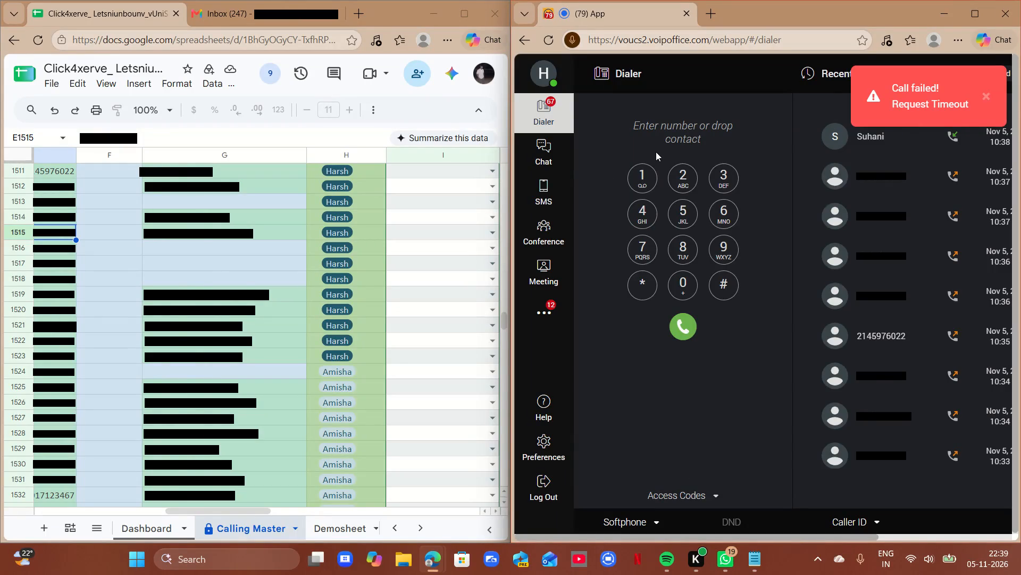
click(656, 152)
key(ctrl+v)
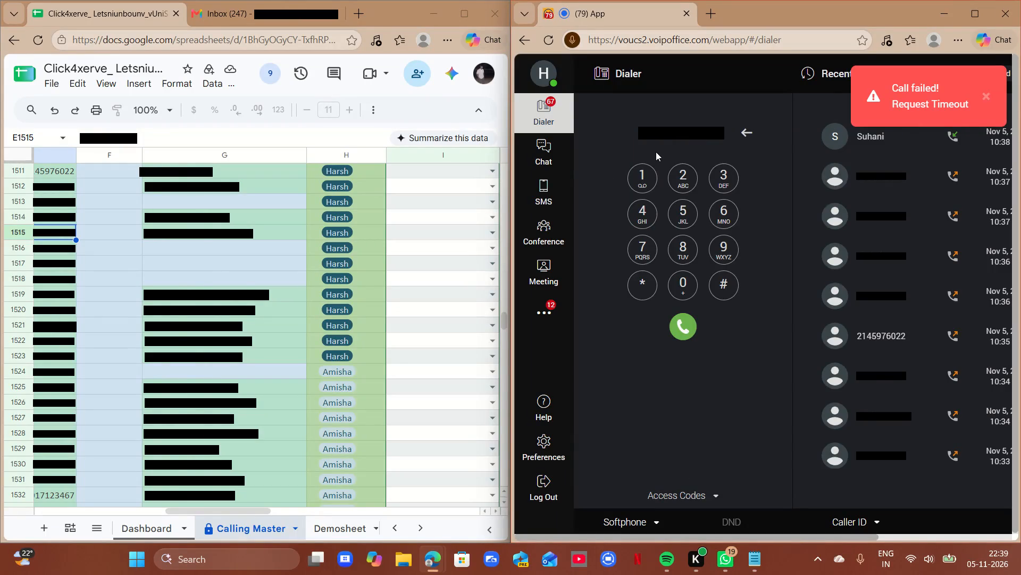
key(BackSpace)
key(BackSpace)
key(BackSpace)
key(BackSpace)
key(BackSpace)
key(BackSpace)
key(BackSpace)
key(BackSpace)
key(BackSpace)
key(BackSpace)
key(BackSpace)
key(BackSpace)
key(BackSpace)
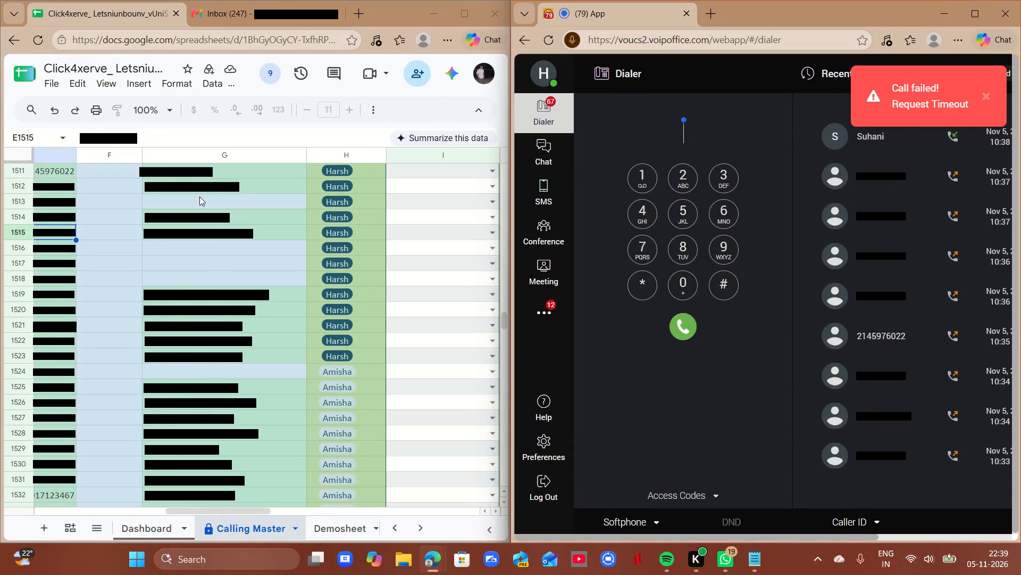
Call the lead in row 1516 of Calling Master using the phone number copied from column E.
click(57, 253)
key(ctrl+c)
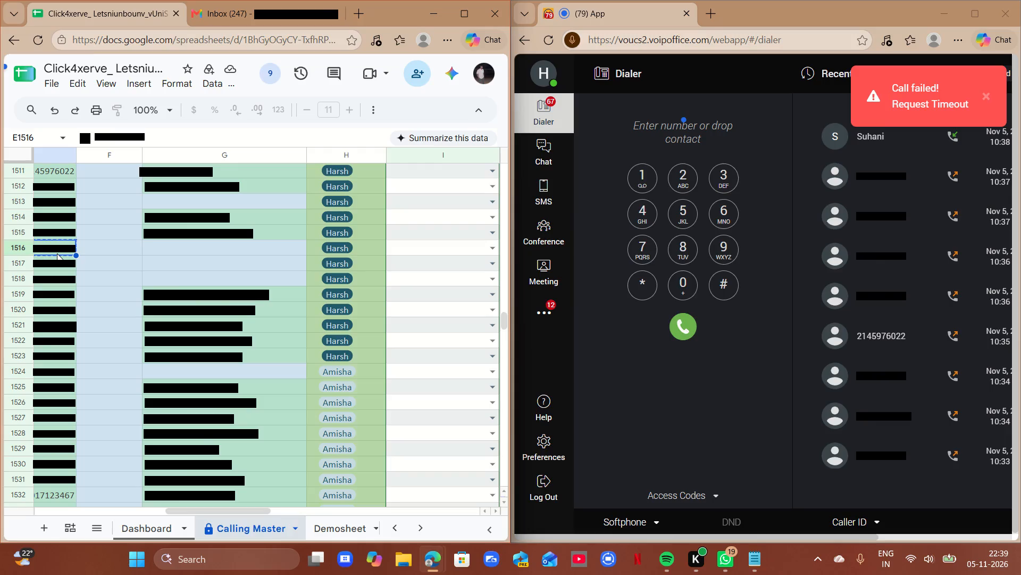
click(709, 112)
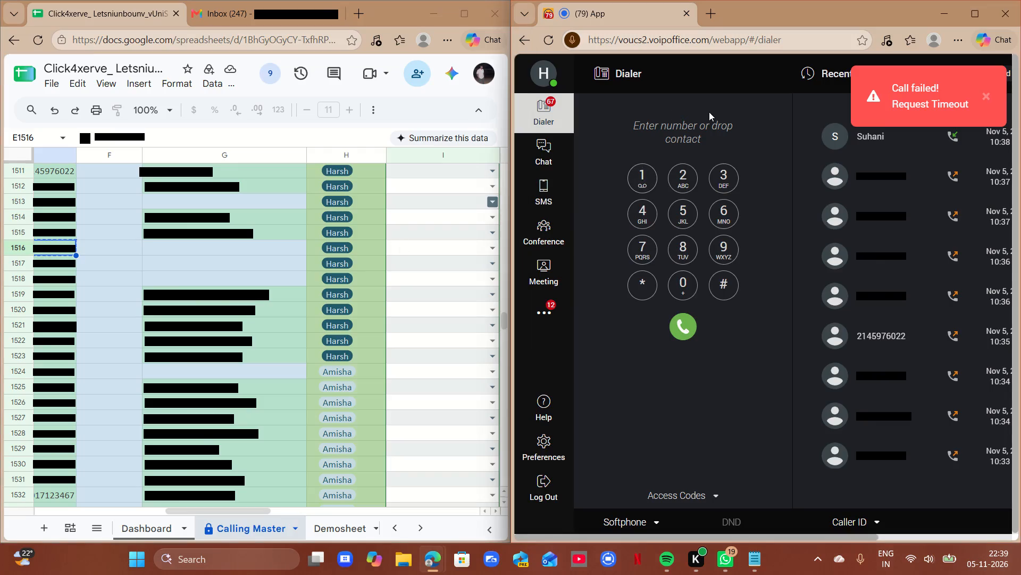
key(ctrl+v)
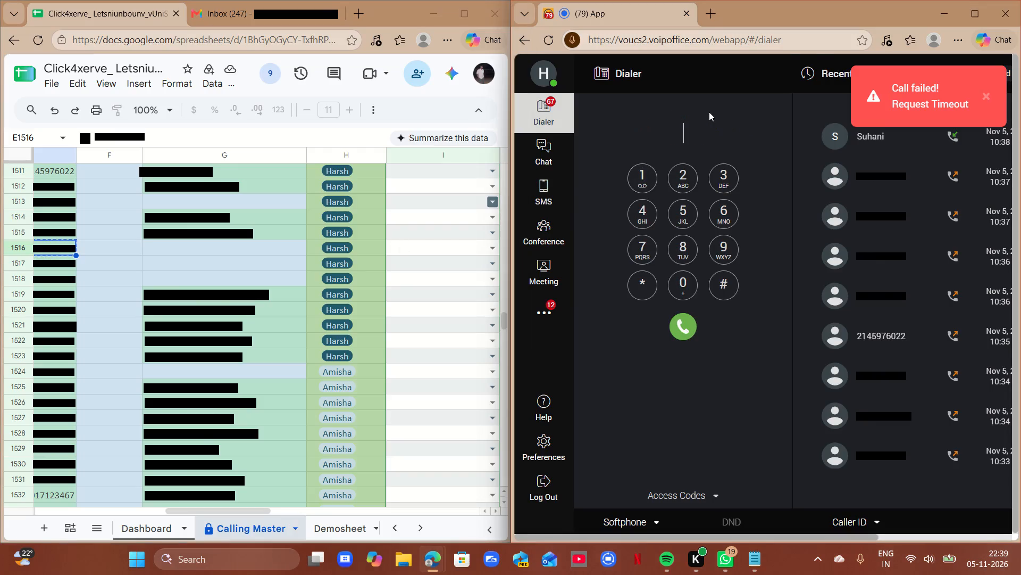
key(Return)
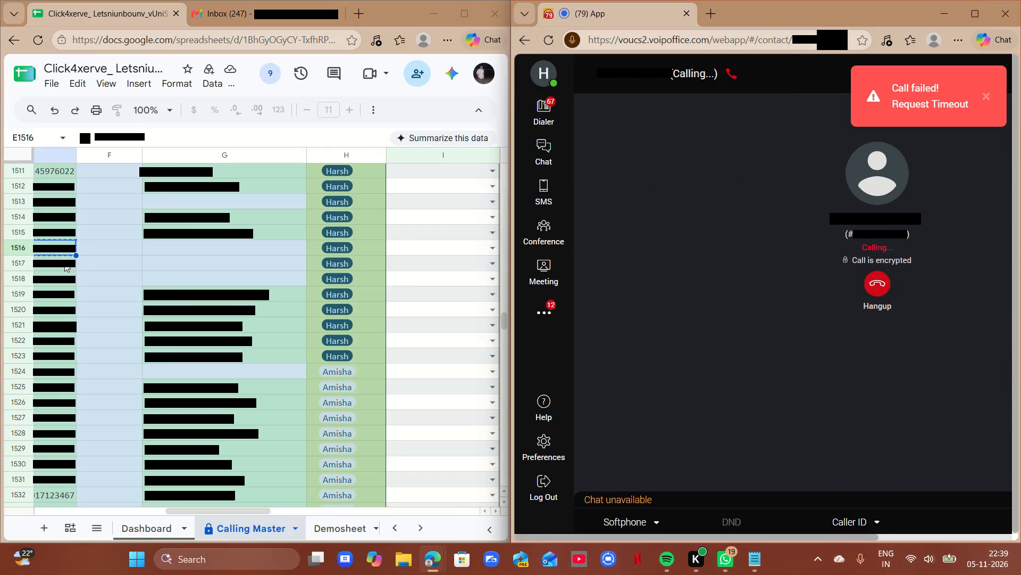
Copy the phone number of the lead in row 1517 from column E during the ongoing call.
click(64, 262)
key(ctrl+c)
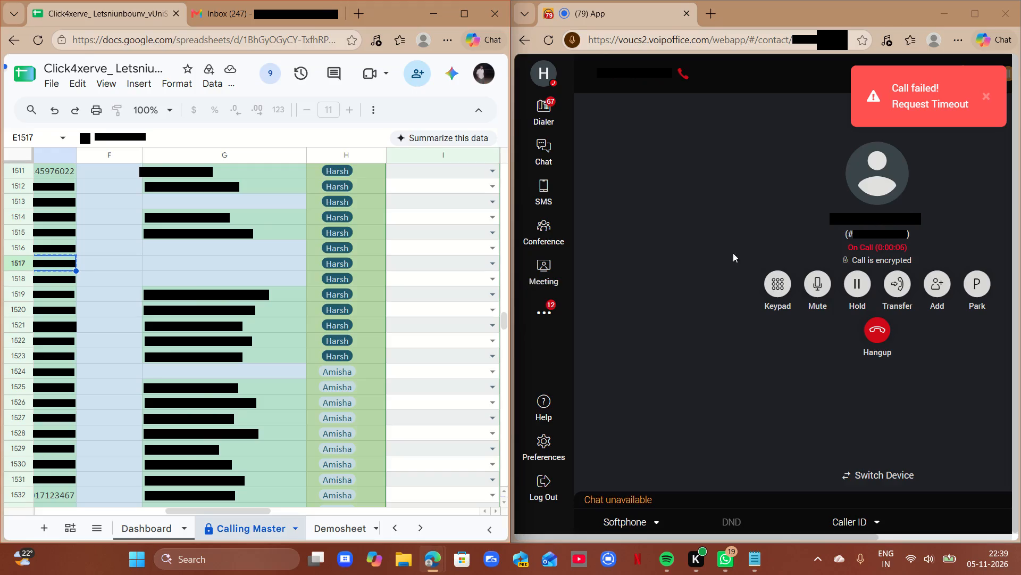
Dismiss the call-failed notification in the dialer.
click(984, 102)
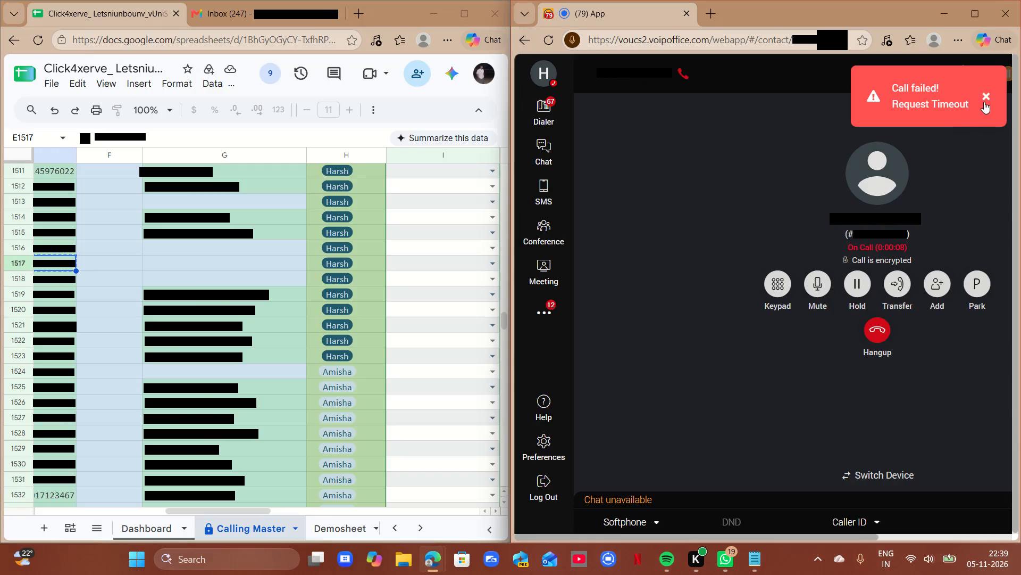
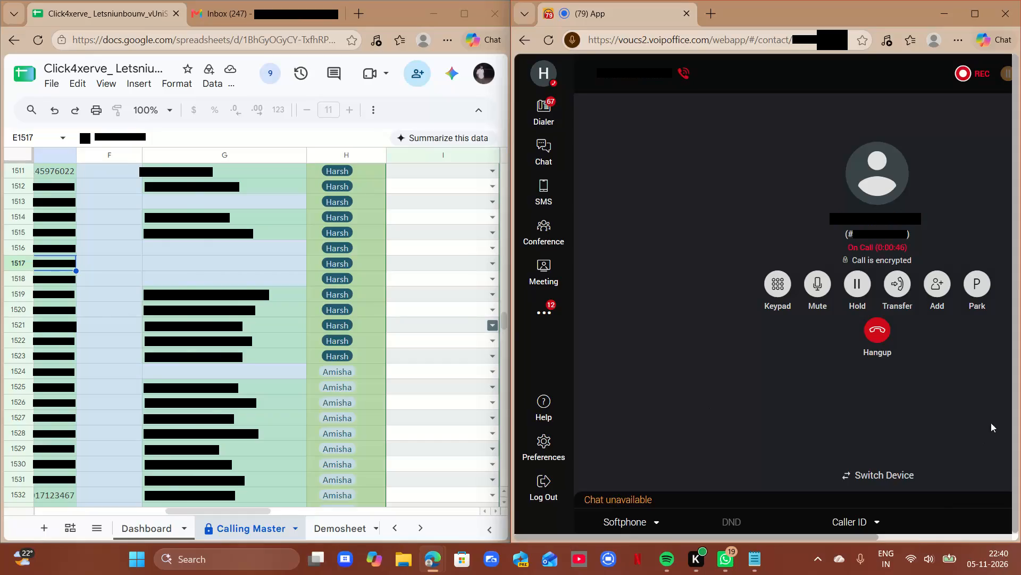
Hang up the ongoing call and call the lead in row 1517 of Calling Master using the copied phone number.
click(879, 328)
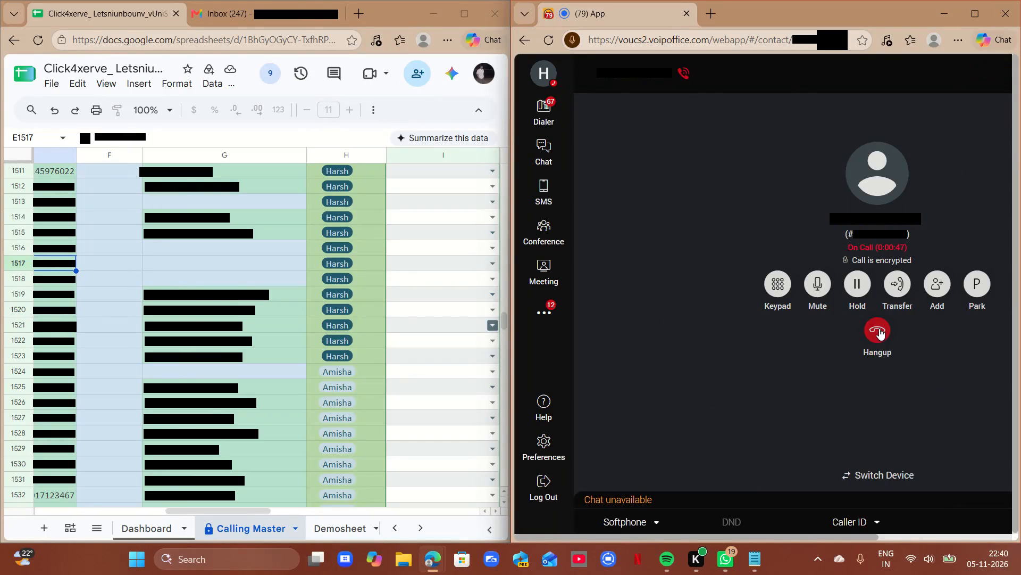
click(687, 133)
key(ctrl+v)
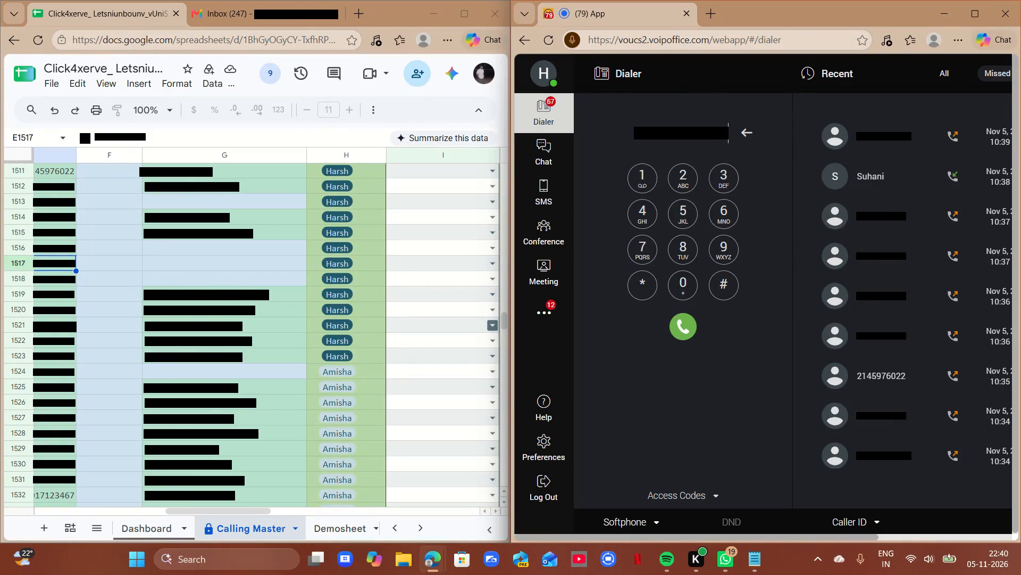
key(Return)
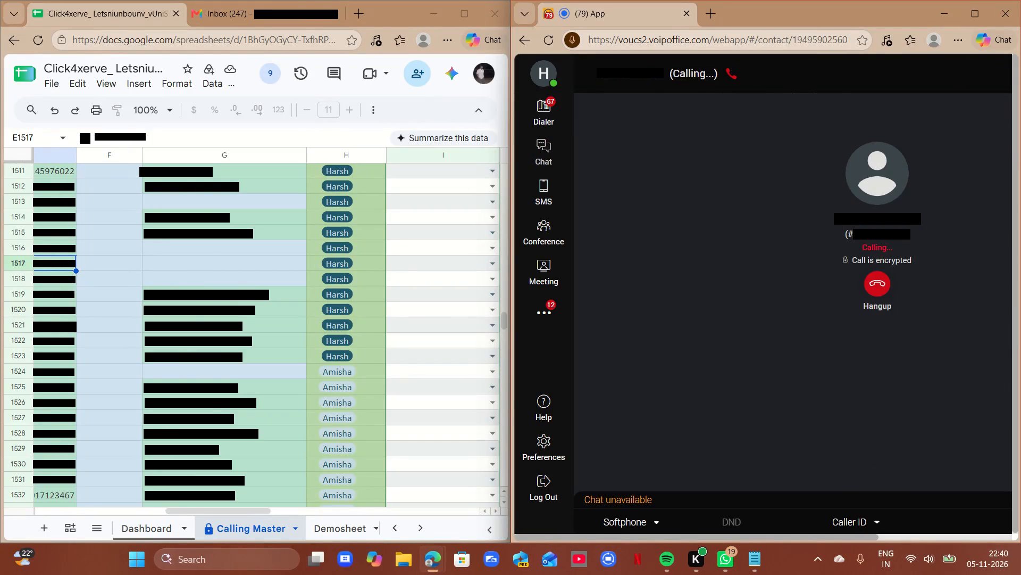
Copy the phone number of the lead in row 1518 from column E while the call is being placed.
click(57, 277)
key(ctrl+c)
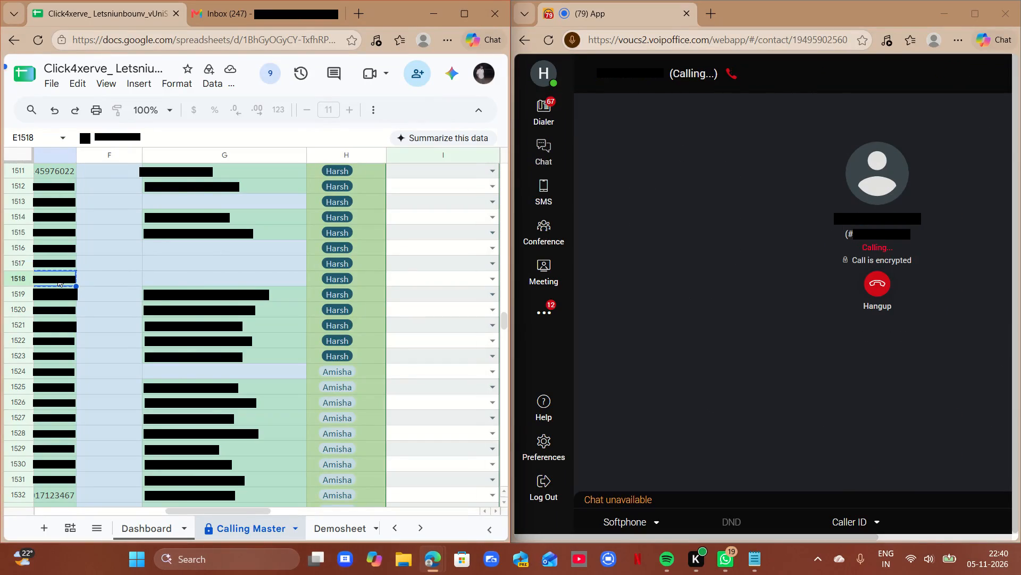
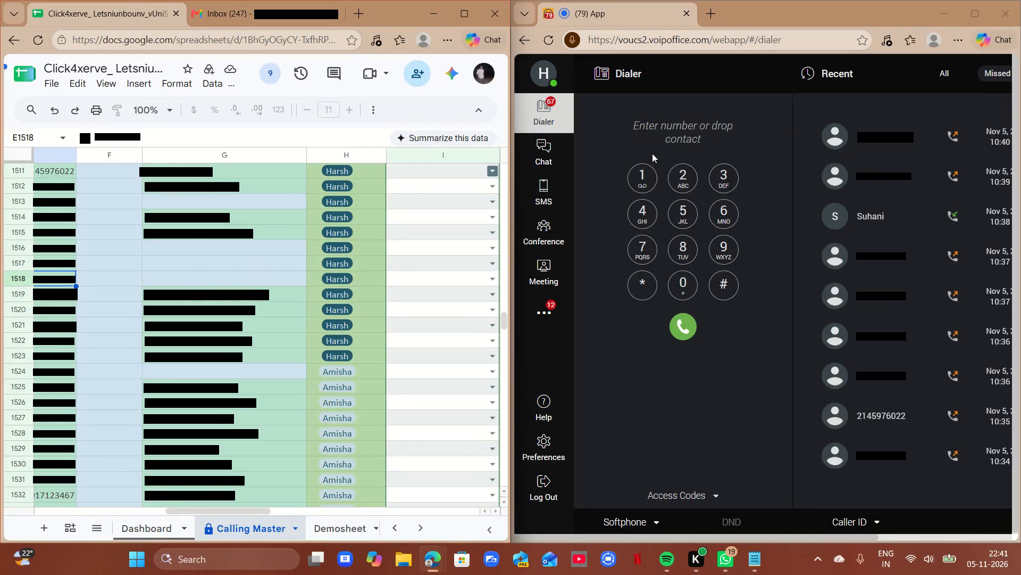
Call the lead in row 1518 of Calling Master using the copied phone number.
click(681, 138)
key(ctrl+v)
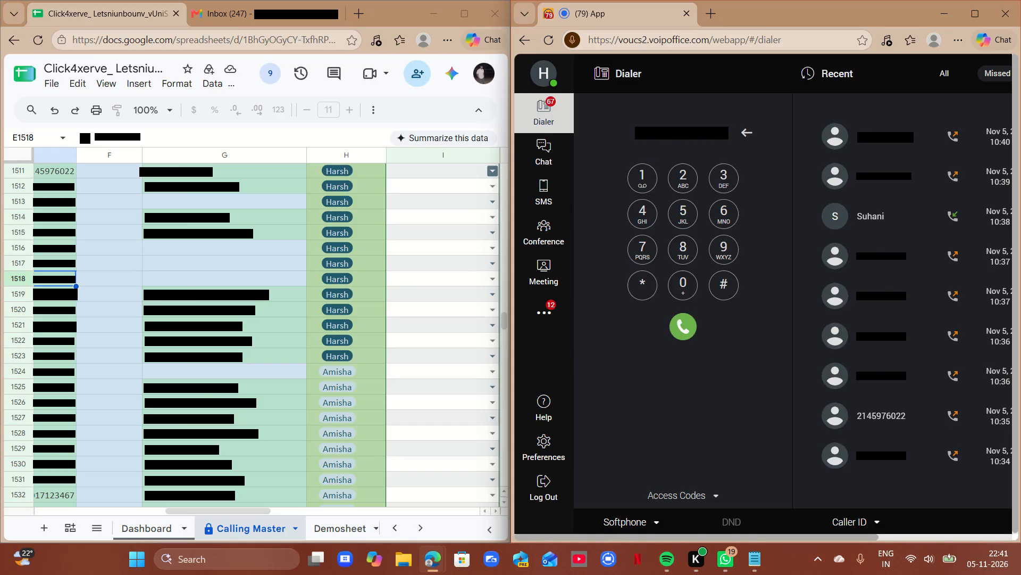
key(Return)
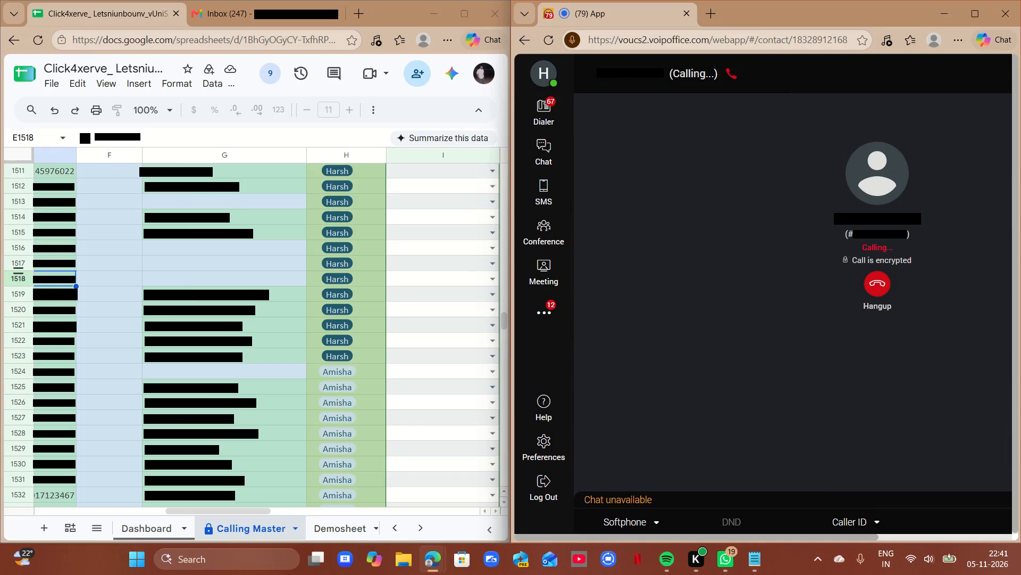
Copy the phone number of the lead in row 1519 from column E while the call is being placed.
click(19, 278)
click(55, 293)
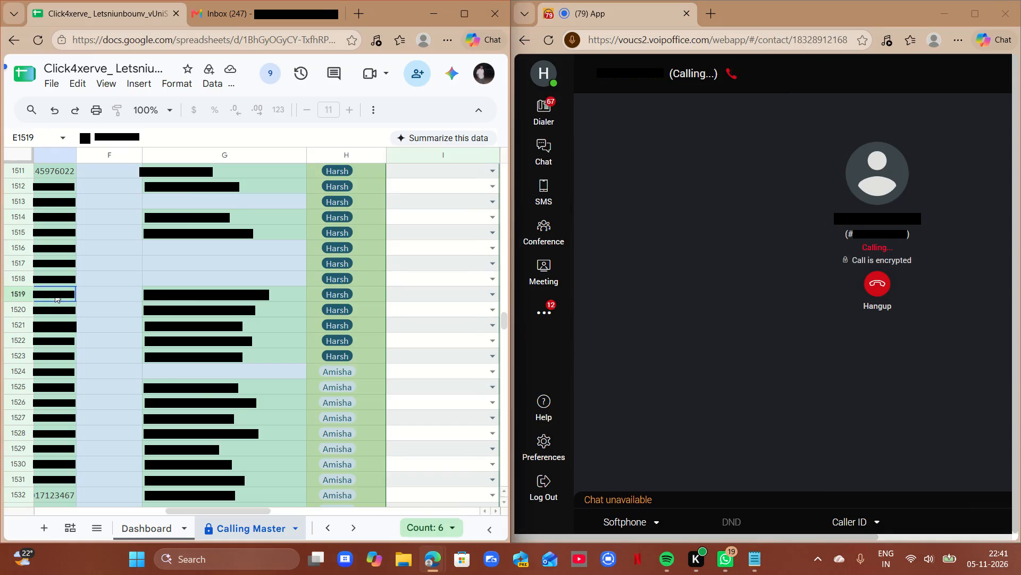
key(ctrl+c)
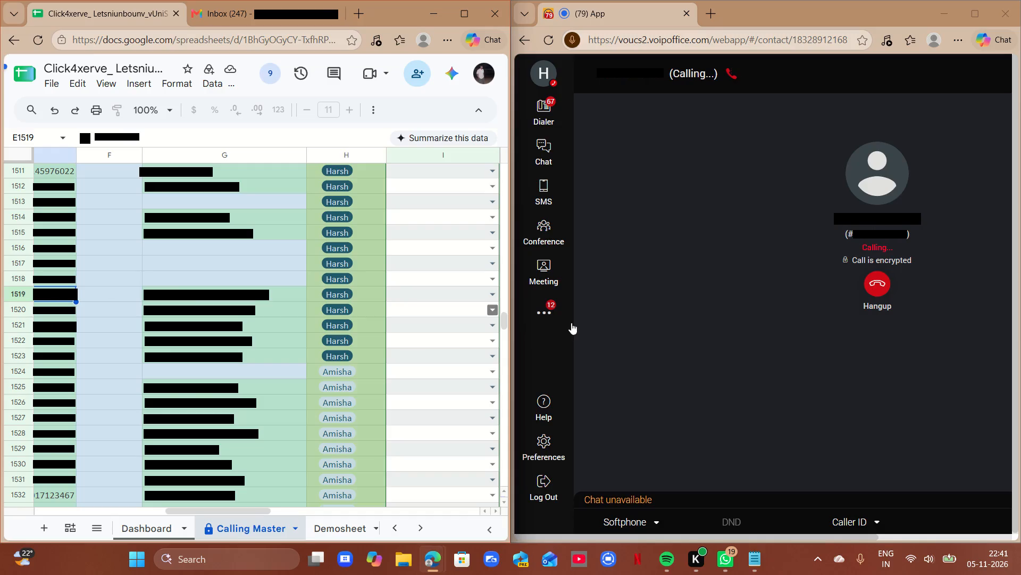
Hang up the ongoing call and call the lead in row 1519 using the copied phone number.
click(872, 277)
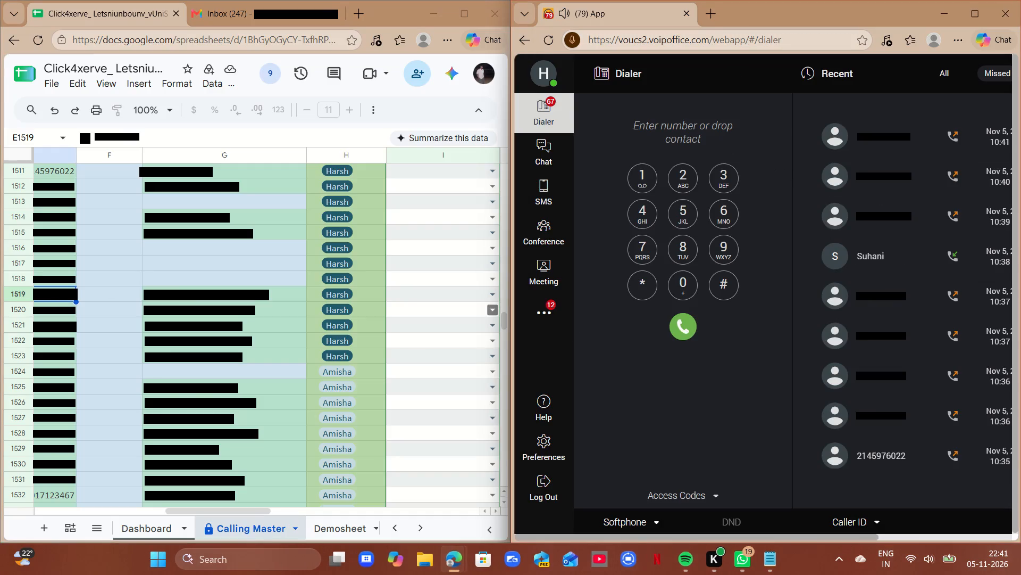
click(697, 124)
key(ctrl+v)
key(Return)
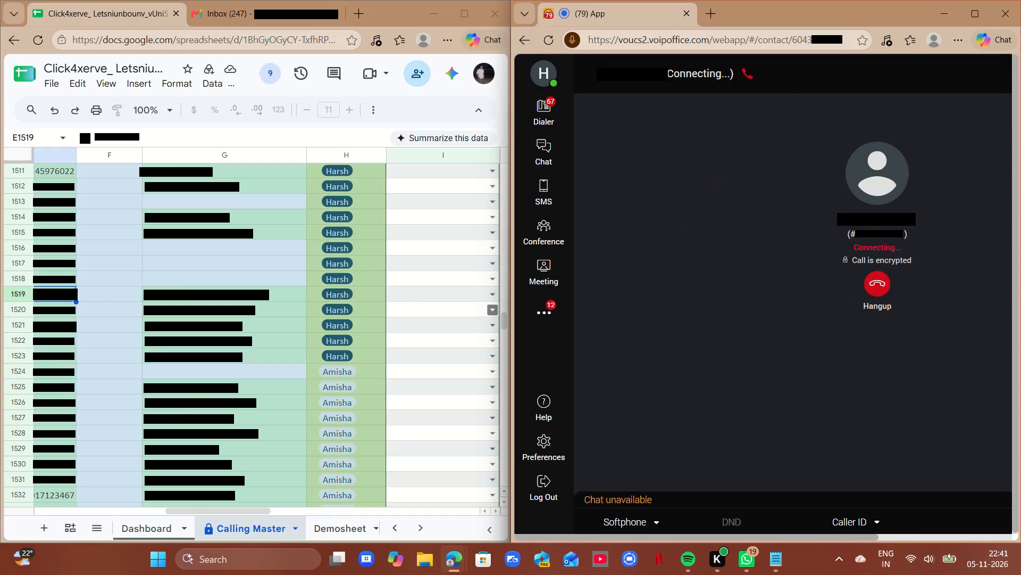
Copy the phone number of the lead in row 1520 from column E while the call is being placed.
click(19, 299)
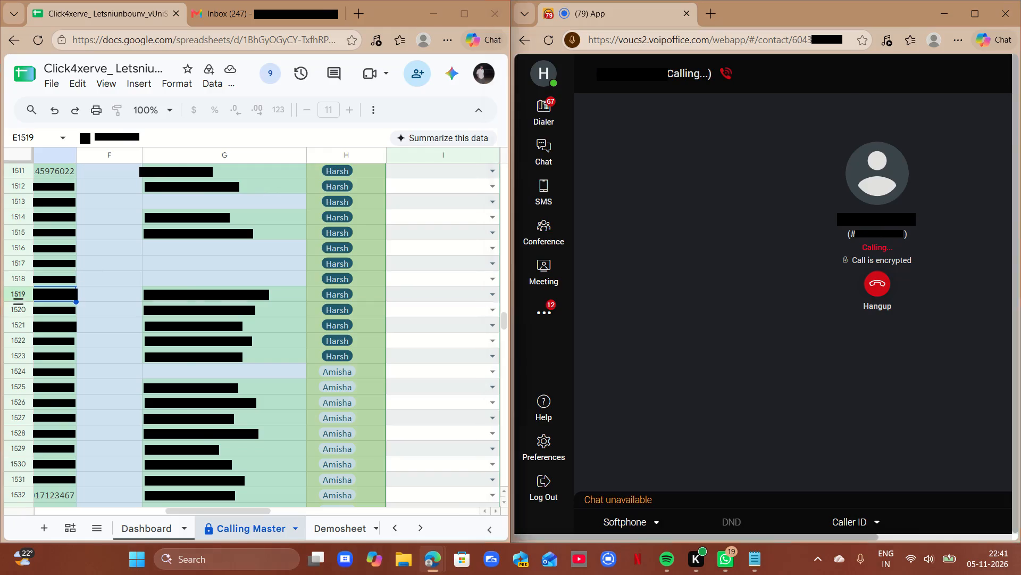
click(18, 298)
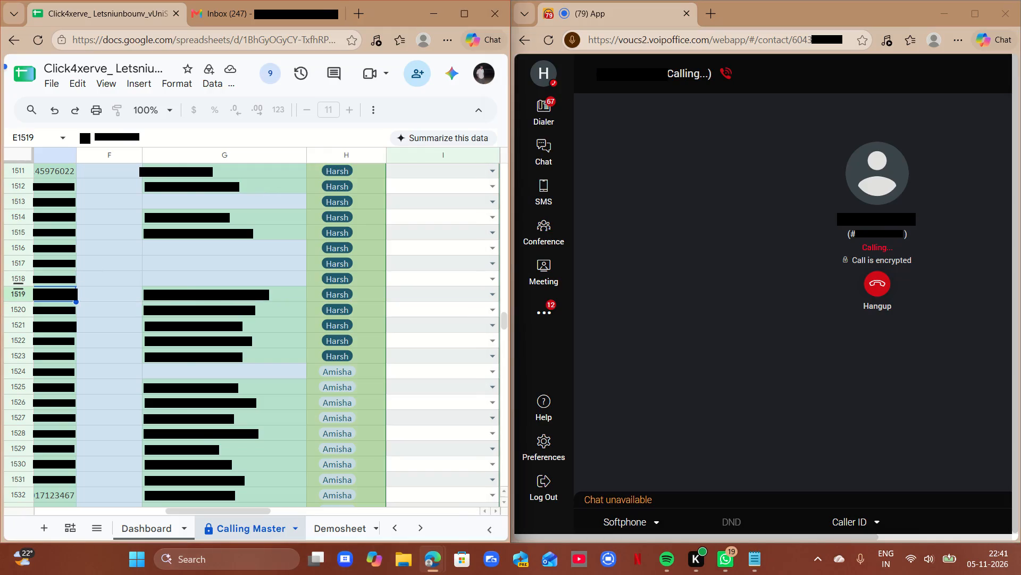
click(16, 294)
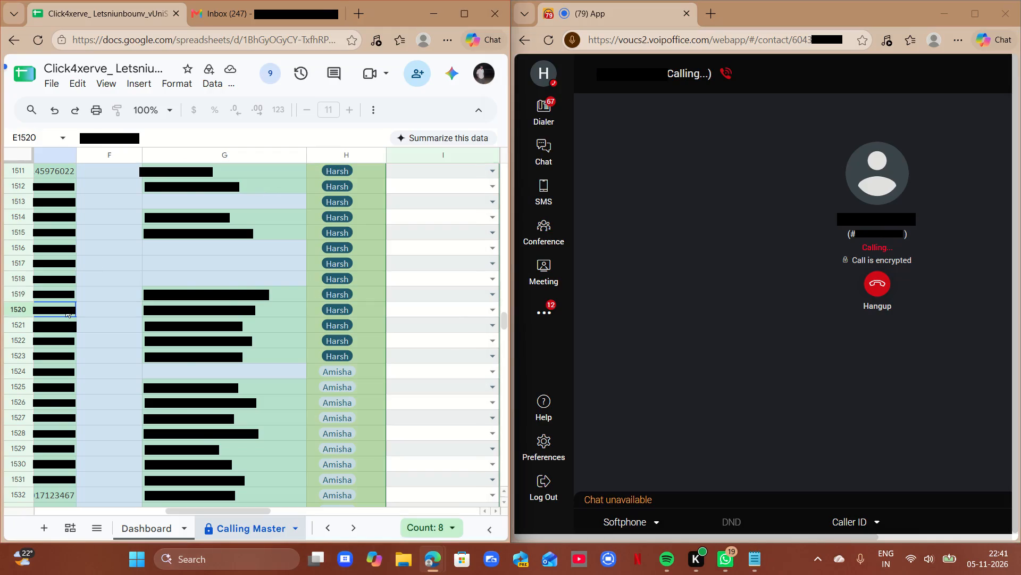
click(65, 308)
key(ctrl+c)
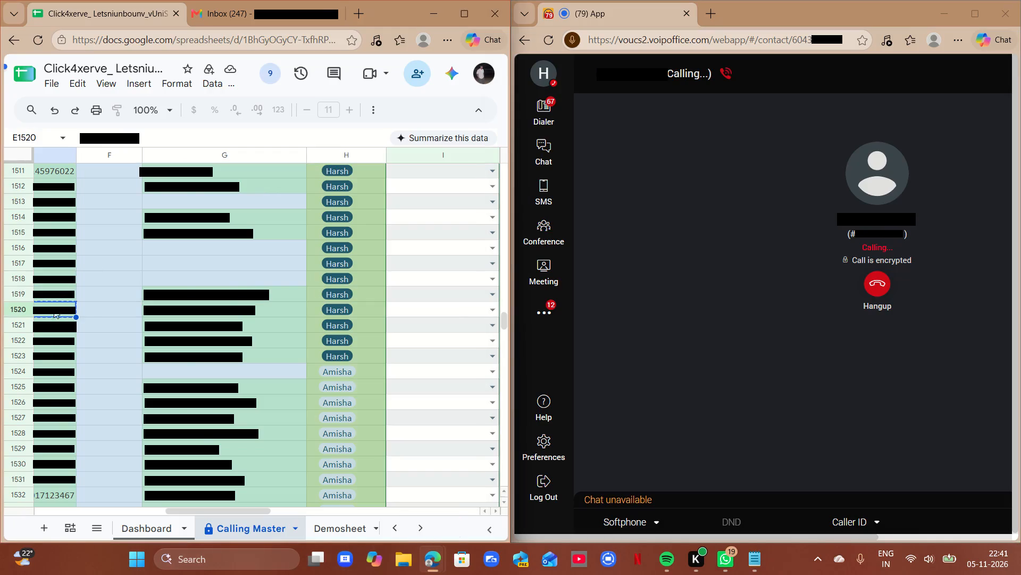
Record Voicemail as the call outcome in column I for row 1520 and fill it upward through row 1511.
click(27, 308)
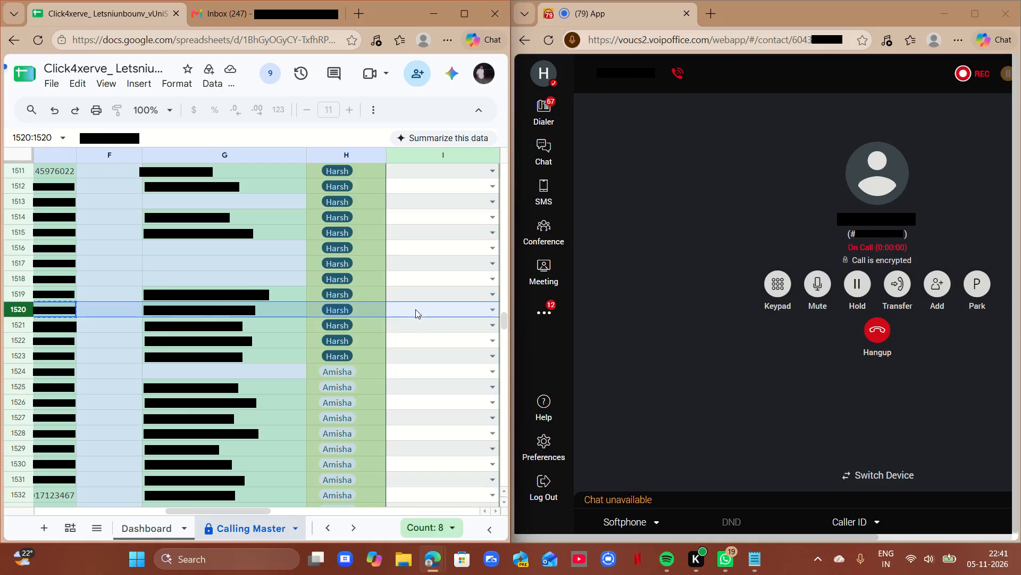
click(415, 309)
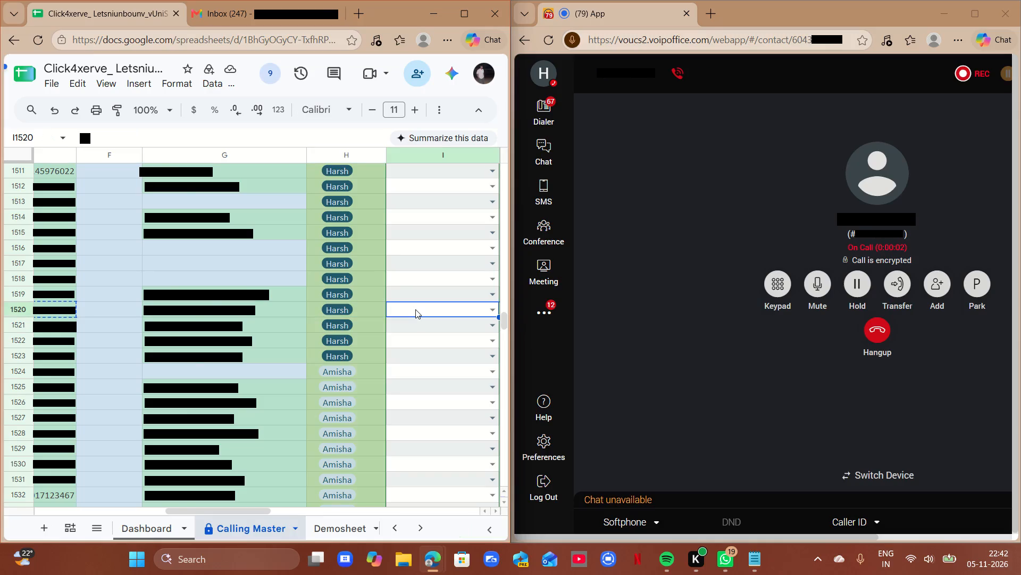
click(415, 309)
key(v)
key(Up)
key(Return)
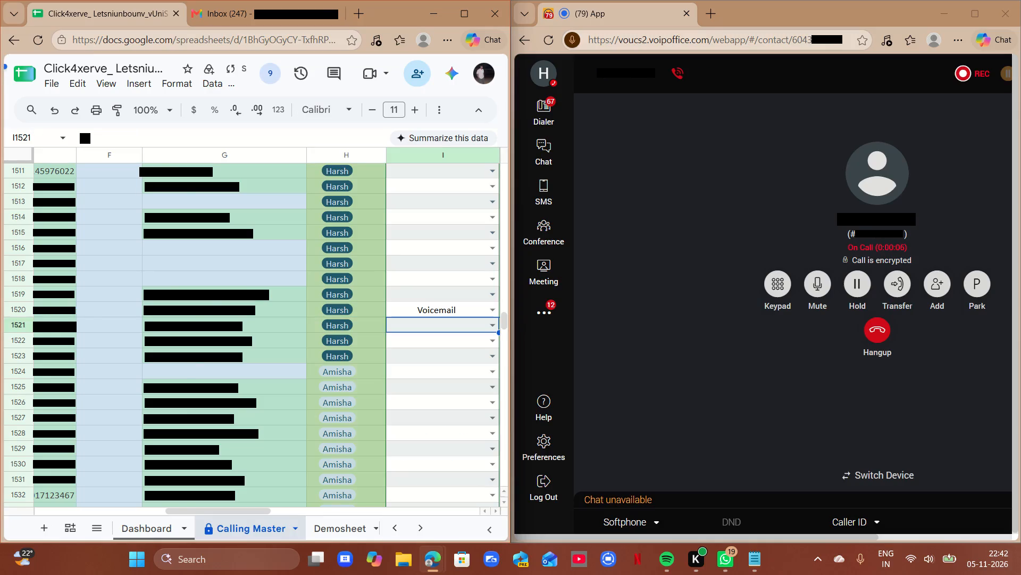
click(424, 309)
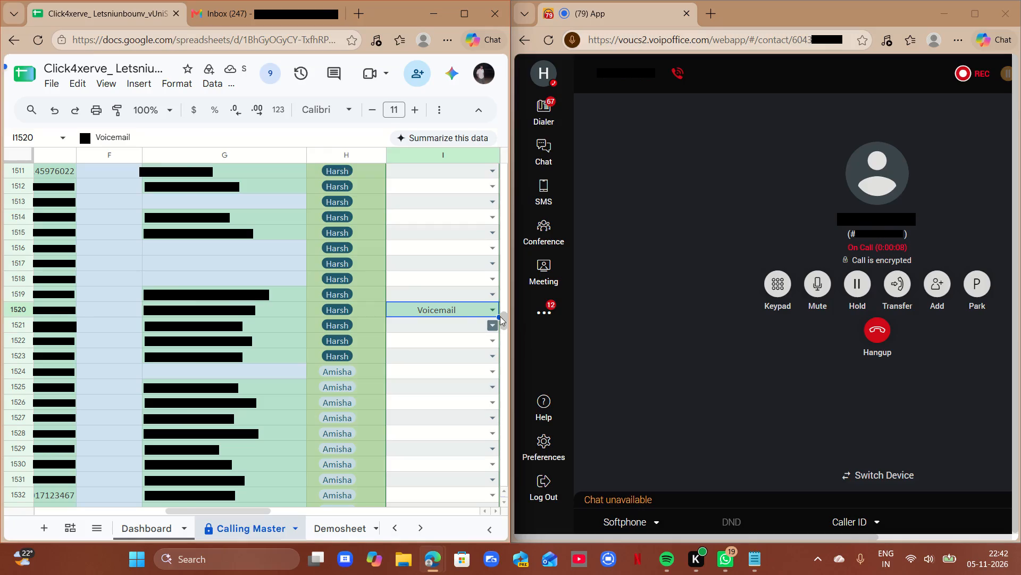
drag(498, 315, 494, 310)
drag(494, 310, 455, 171)
scroll(445, 219, down, 1)
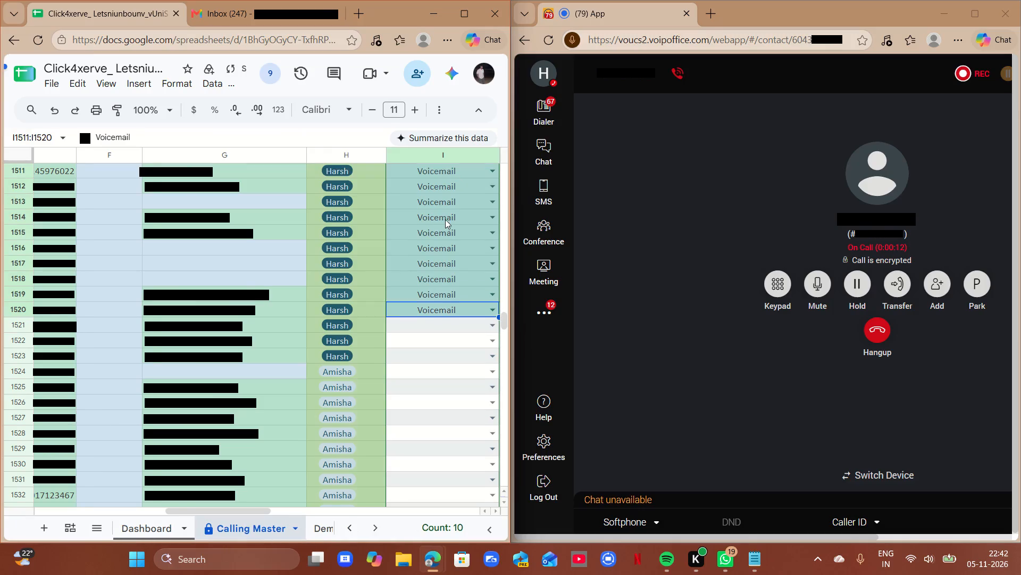
scroll(445, 219, down, 2)
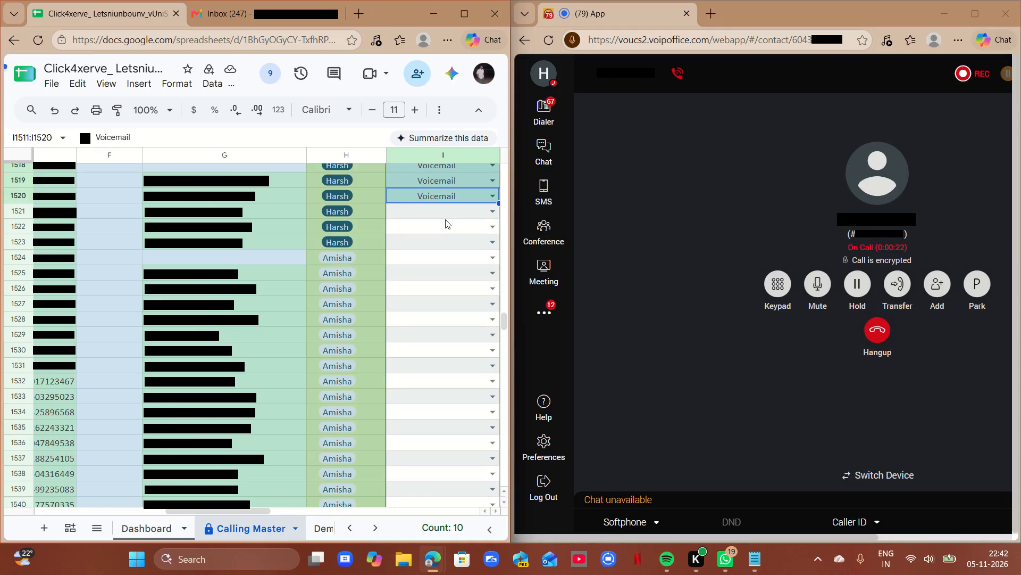
scroll(445, 219, down, 1)
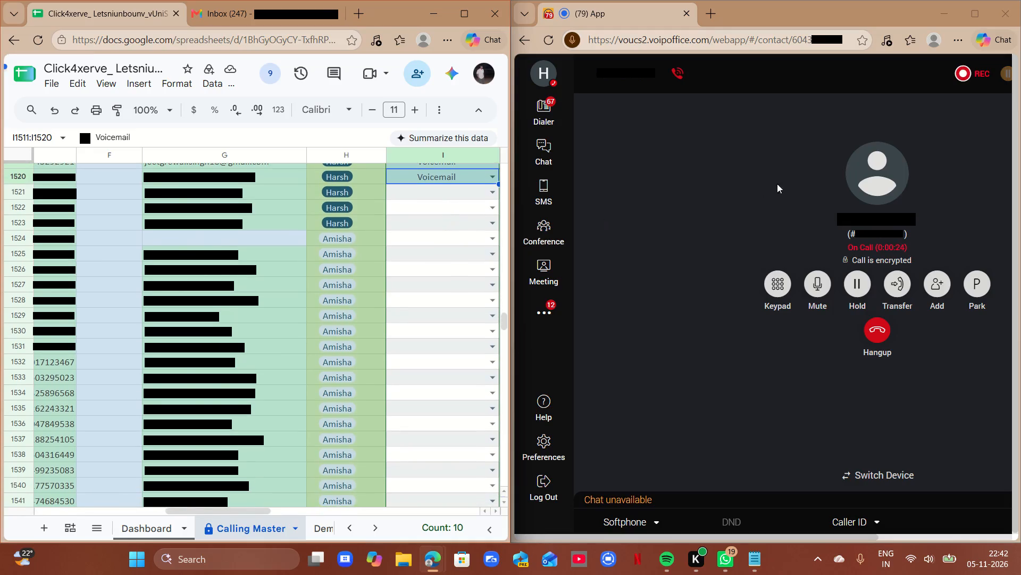
Call the lead in row 1520 of Calling Master using the copied phone number.
click(675, 135)
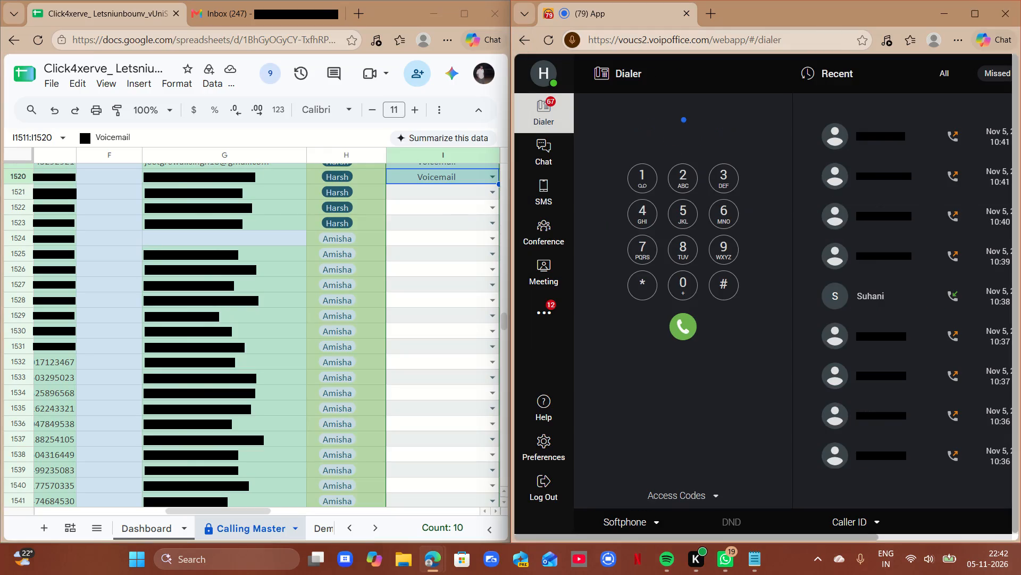
key(ctrl+v)
key(Return)
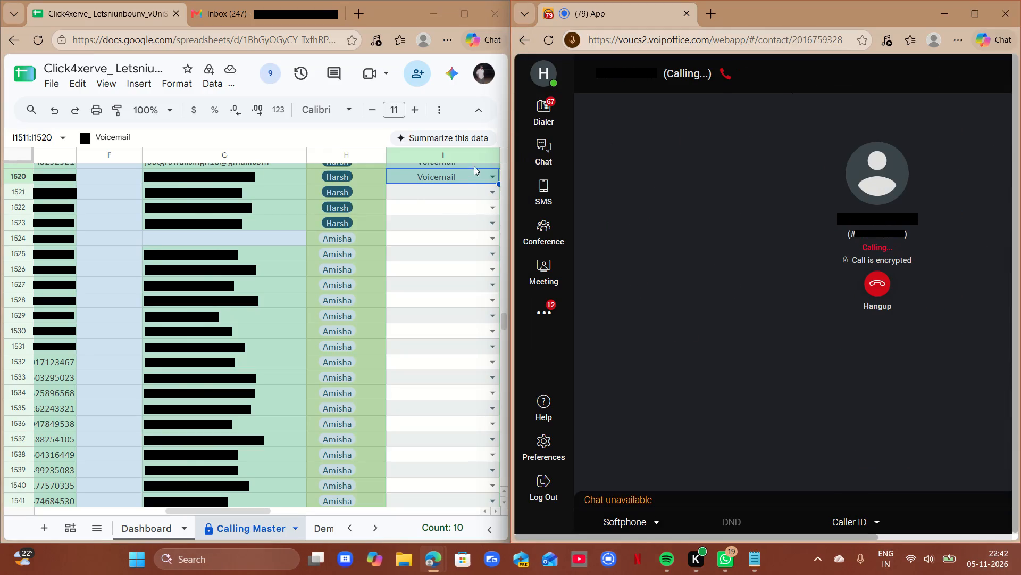
Change the call outcome in column I for the lead in row 1519 to Ni (Not Intersted).
scroll(407, 193, up, 1)
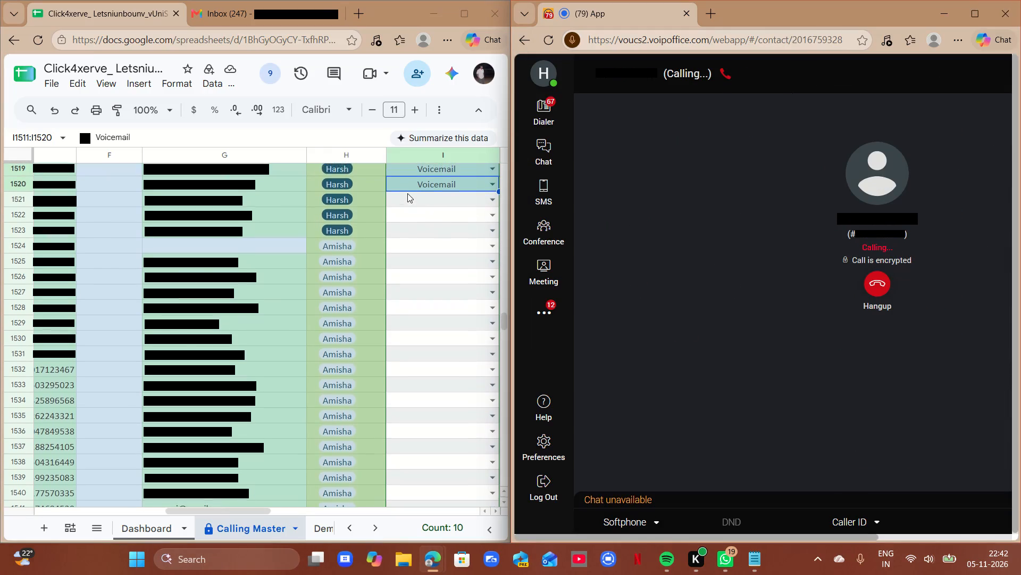
scroll(407, 193, up, 1)
click(438, 169)
key(n)
key(Return)
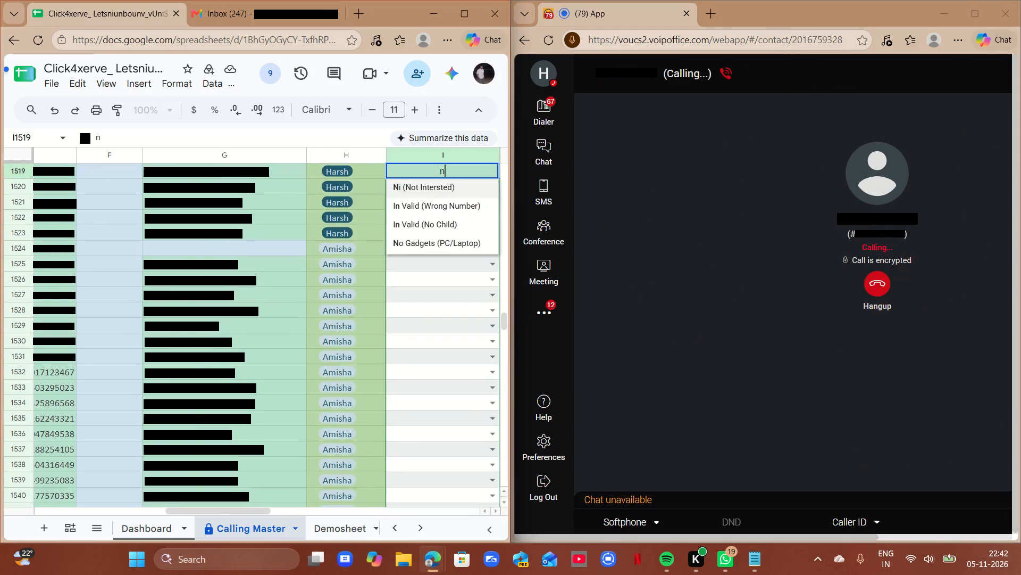
Copy the phone number of the lead in row 1521 from column E while the call is being placed.
scroll(438, 169, down, 1)
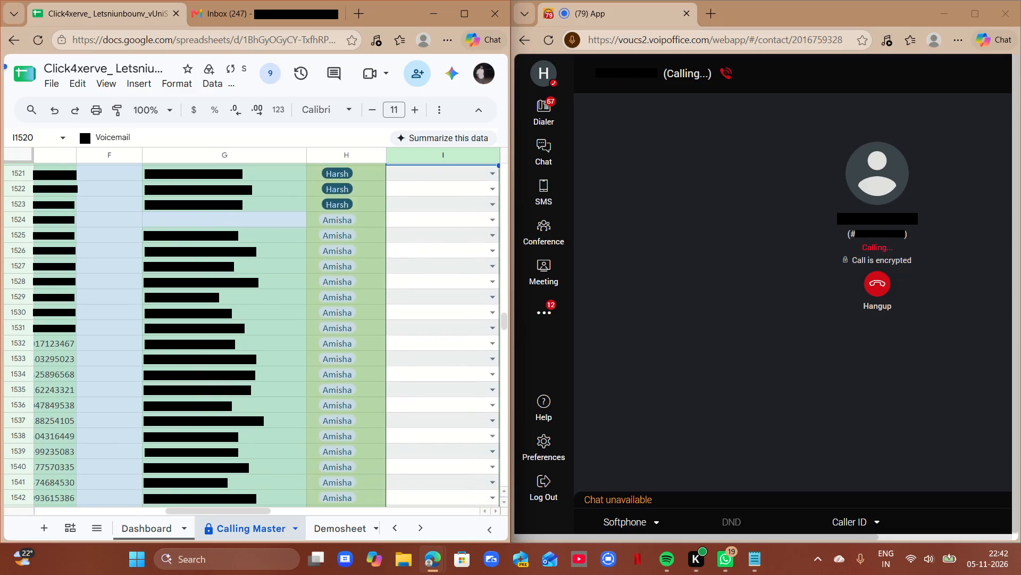
scroll(438, 169, down, 1)
click(67, 177)
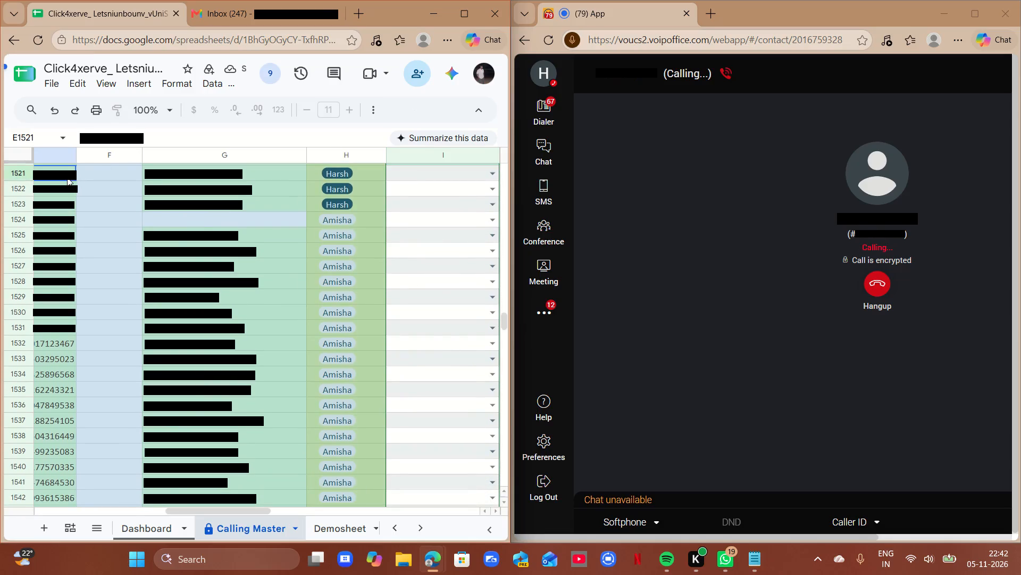
key(ctrl+c)
Open the Dashboard sheet to check the team's calling progress.
click(129, 524)
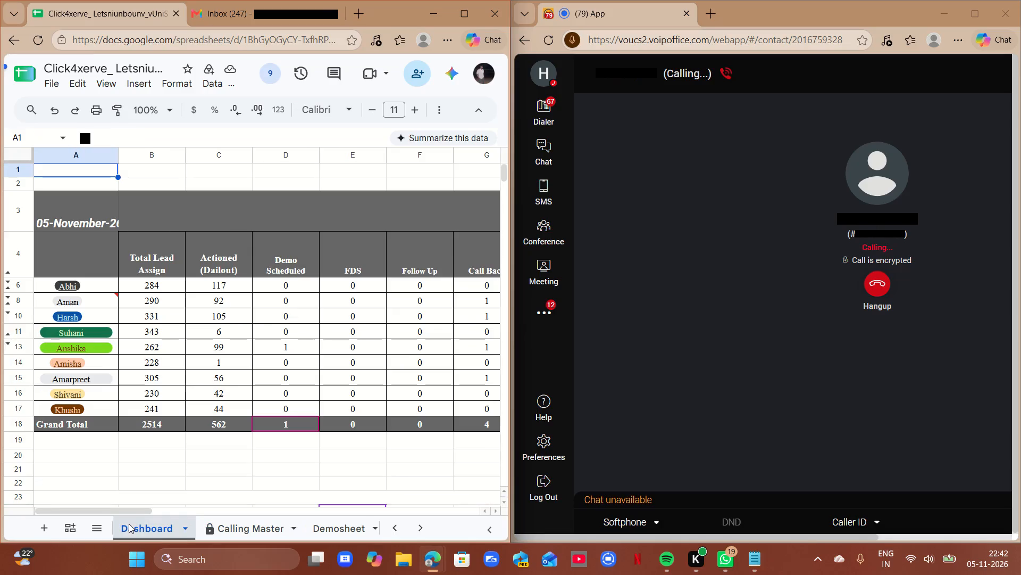
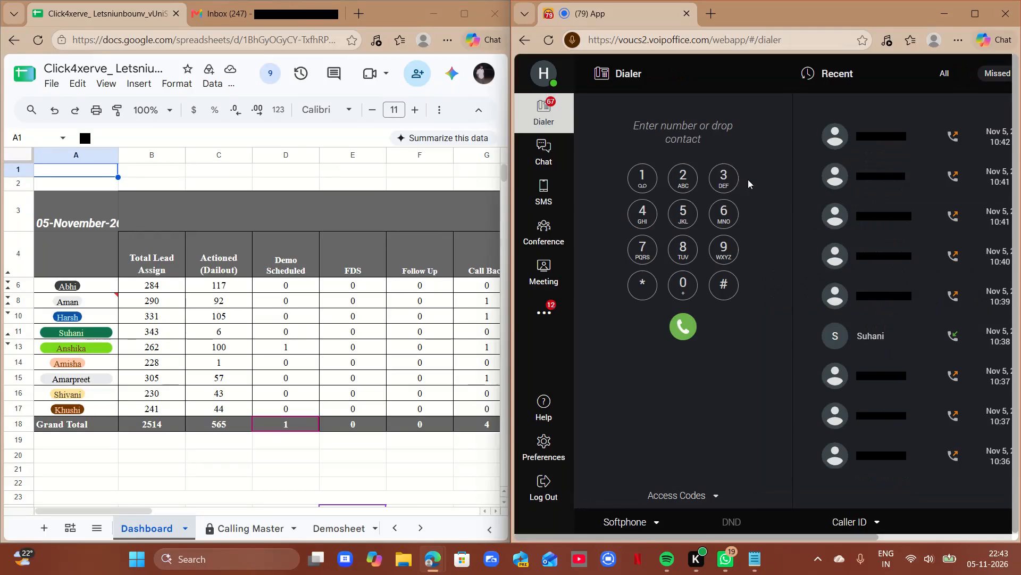
Call the lead in row 1521 of Calling Master using the copied phone number.
click(708, 134)
key(ctrl+v)
key(Return)
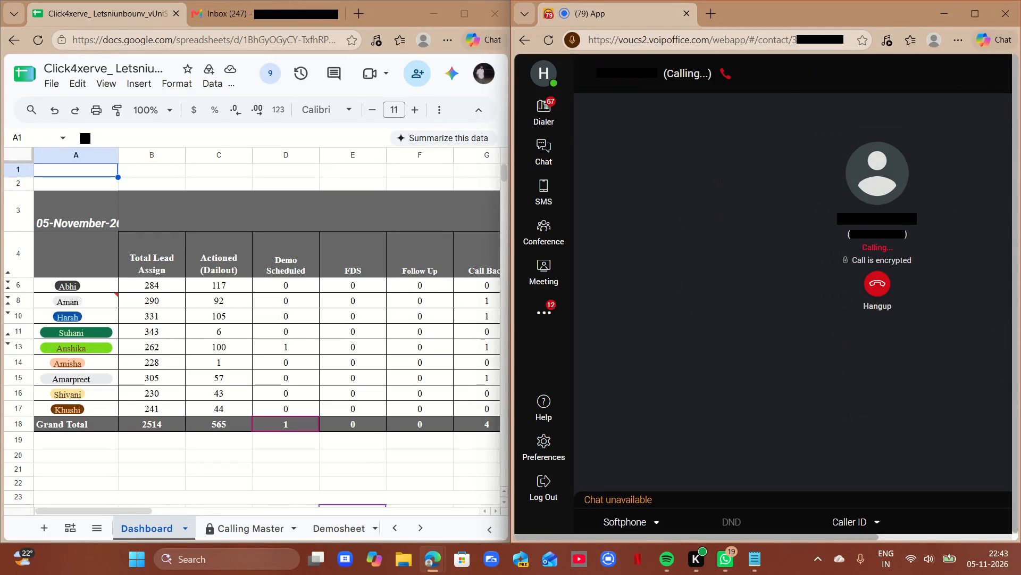
Return to the Calling Master sheet and copy the phone number of the lead in row 1522 from column E.
click(224, 524)
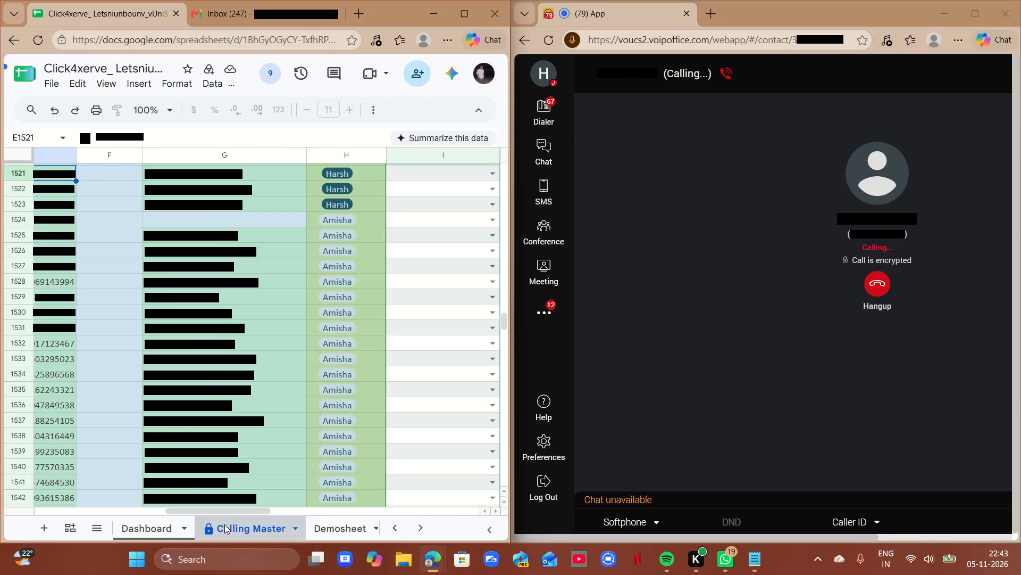
click(63, 187)
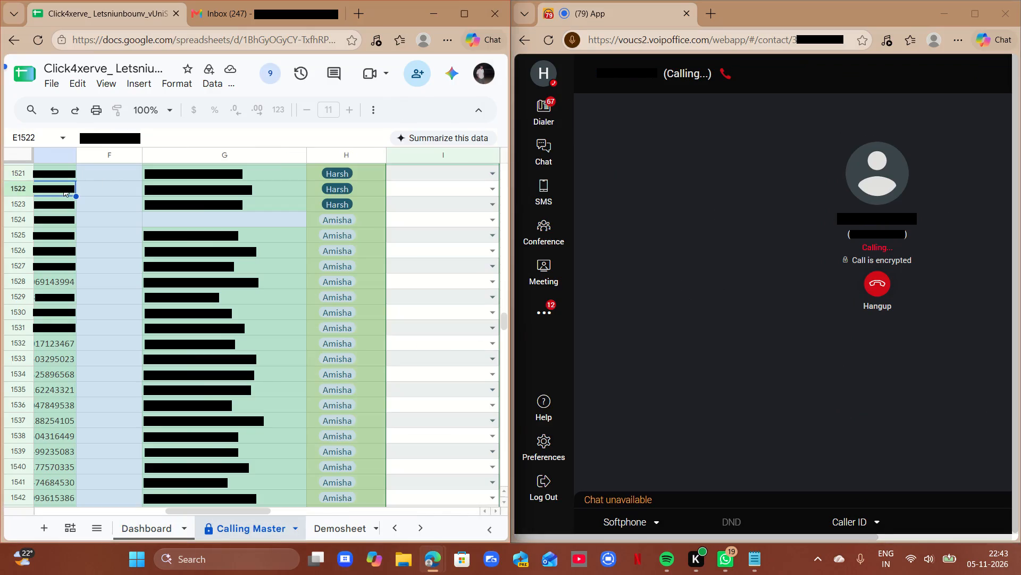
key(ctrl+c)
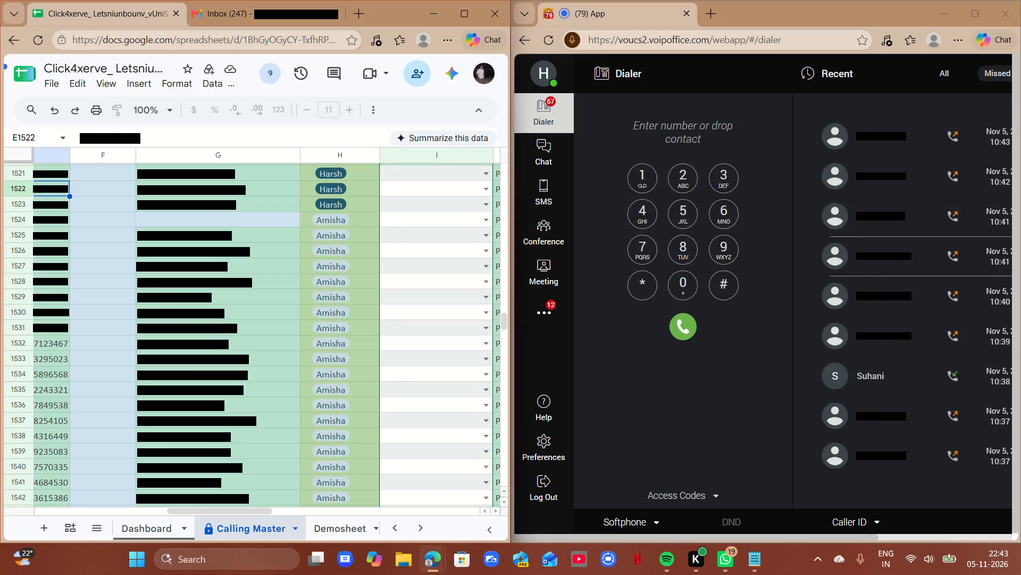
Call the lead in row 1522 of Calling Master using the copied phone number.
click(673, 121)
key(ctrl+v)
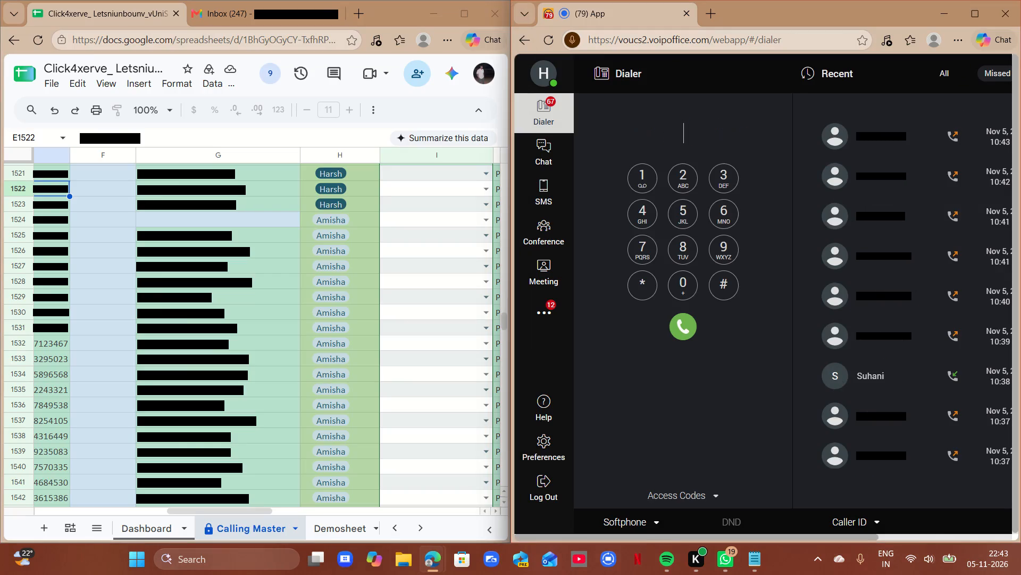
key(Return)
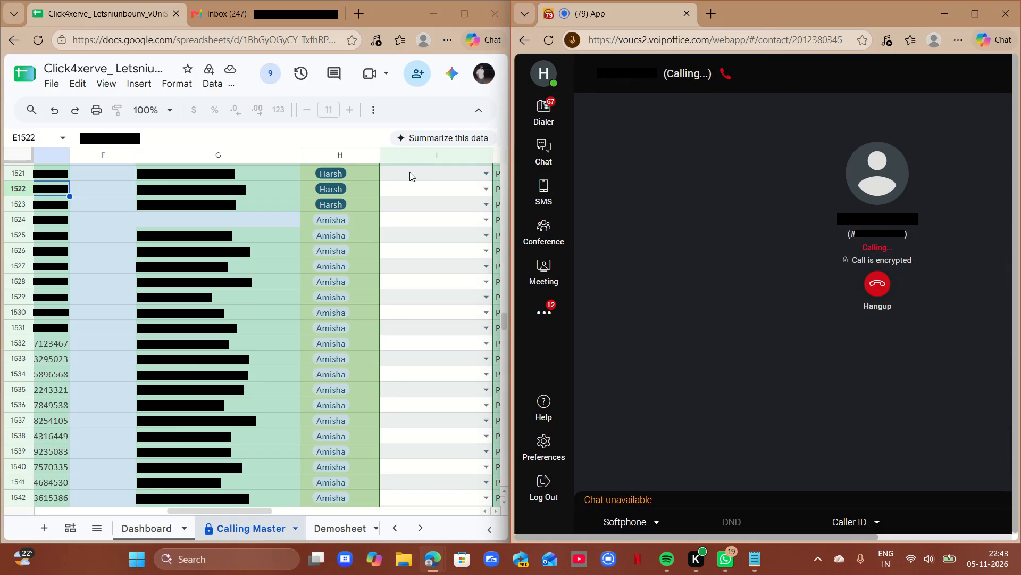
Set the call outcome in column I for the lead in row 1521 to Ni (Not Intersted).
click(409, 172)
key(n)
key(Return)
Copy the phone number of the lead in row 1523 from column E while the call is being placed.
scroll(409, 172, down, 1)
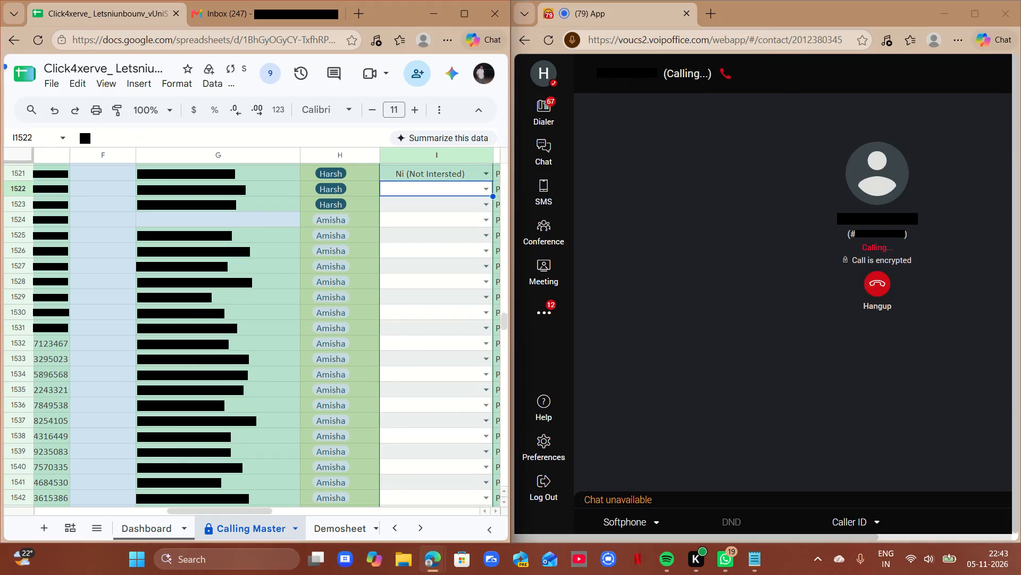
scroll(409, 172, down, 1)
click(49, 193)
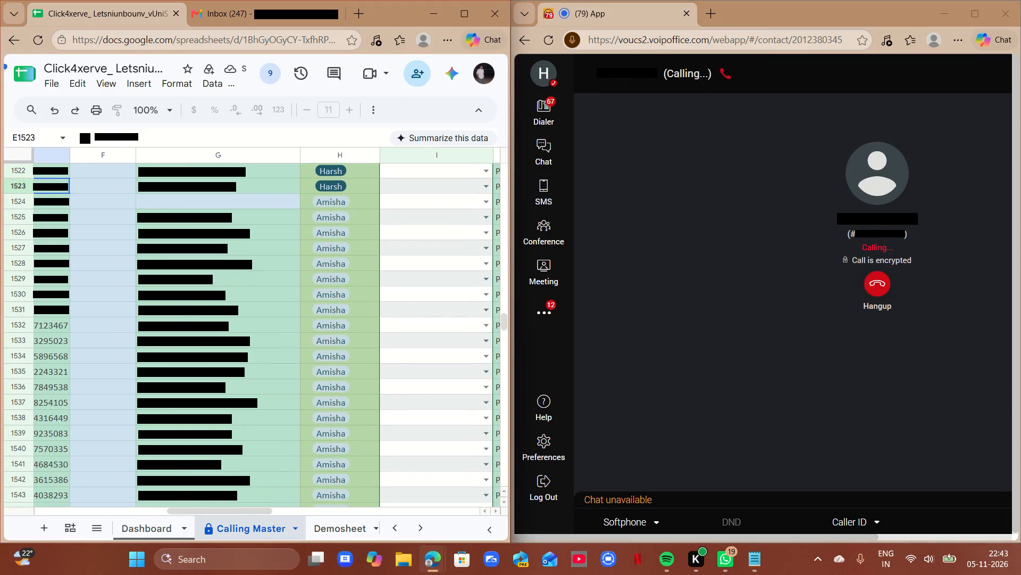
key(ctrl+c)
Check the team's calling progress on the Dashboard sheet, then return to Calling Master.
click(130, 519)
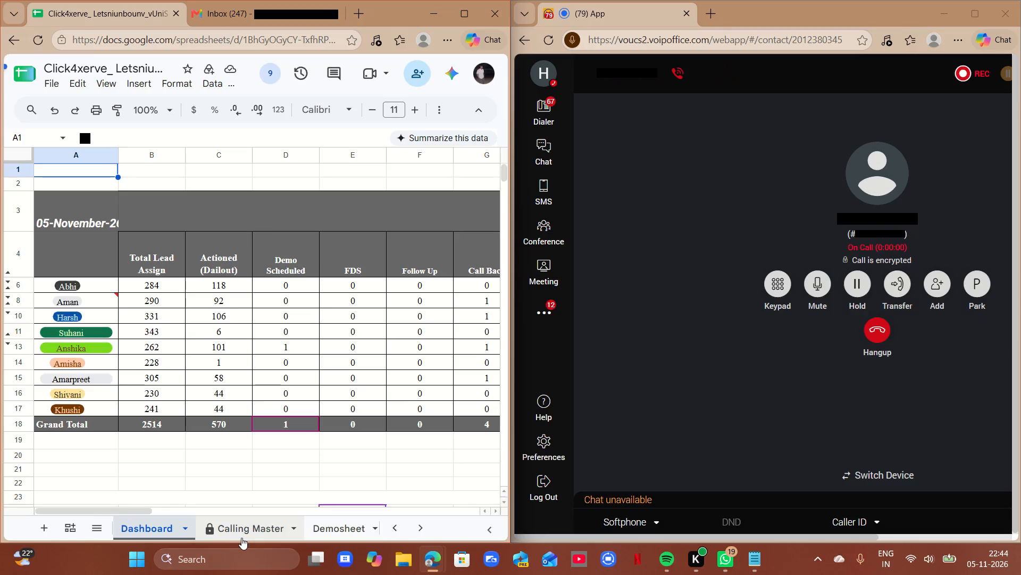
click(241, 537)
Hang up the call to the row 1522 lead and call the lead in row 1523 using the copied number.
click(884, 335)
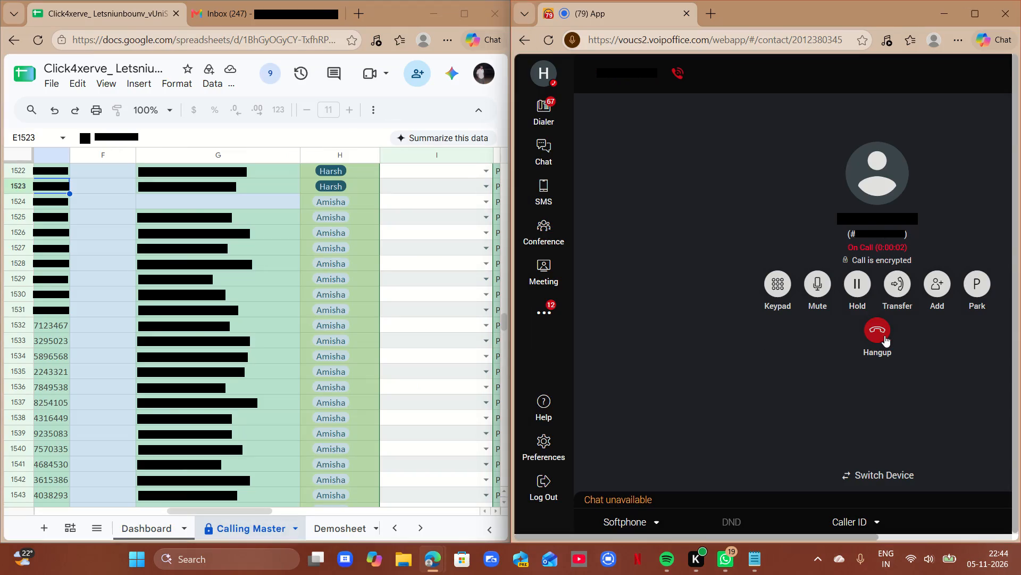
click(711, 118)
key(ctrl+v)
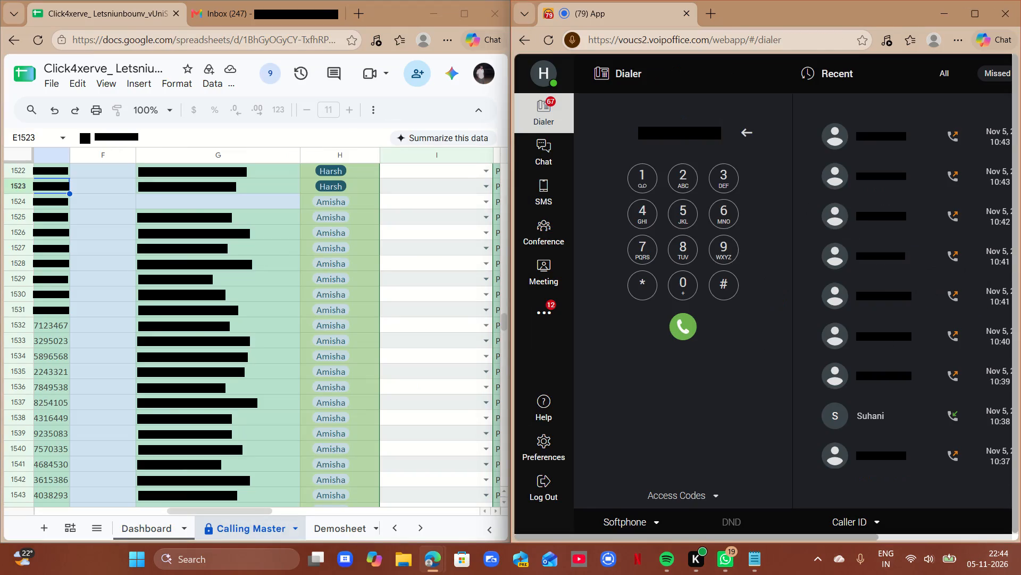
key(Return)
Set the call outcomes in column I to RNR for the lead in row 1522 and Voicemail for row 1523.
click(408, 173)
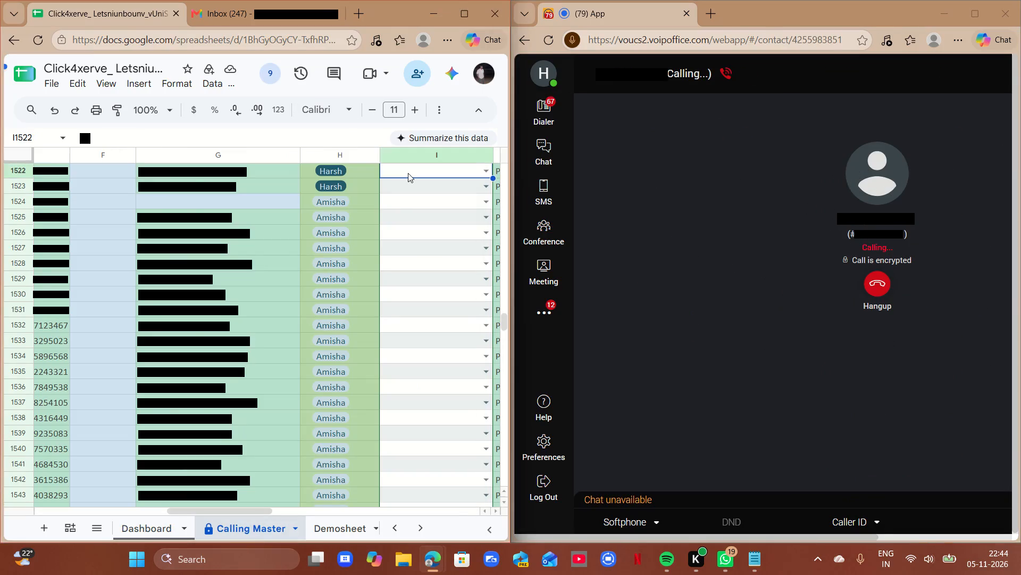
key(r)
key(Return)
key(v)
key(Up)
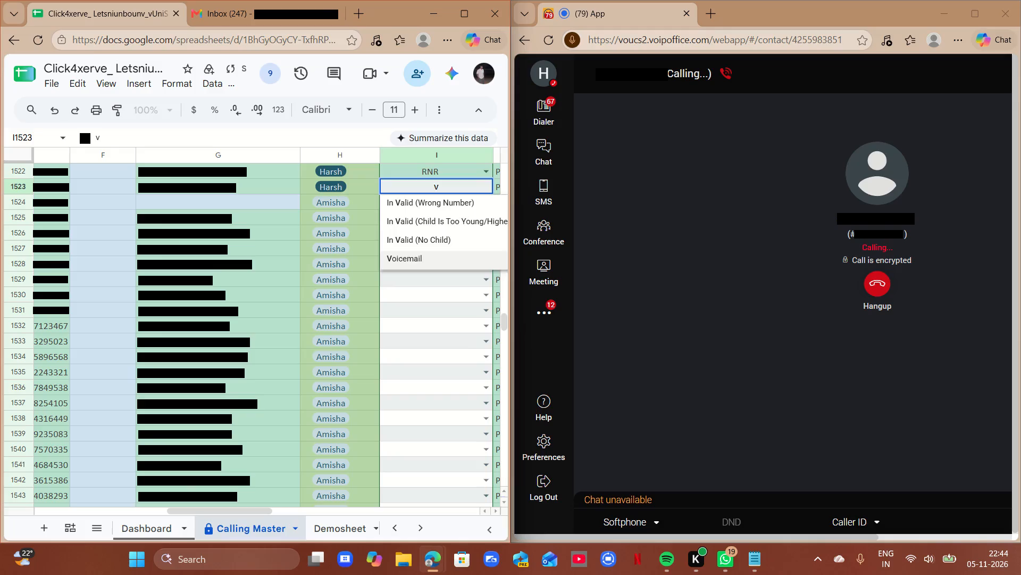
key(Return)
Find Harsh's next block of uncalled leads in Calling Master and copy the phone number in row 1819 from column E.
scroll(408, 173, down, 8)
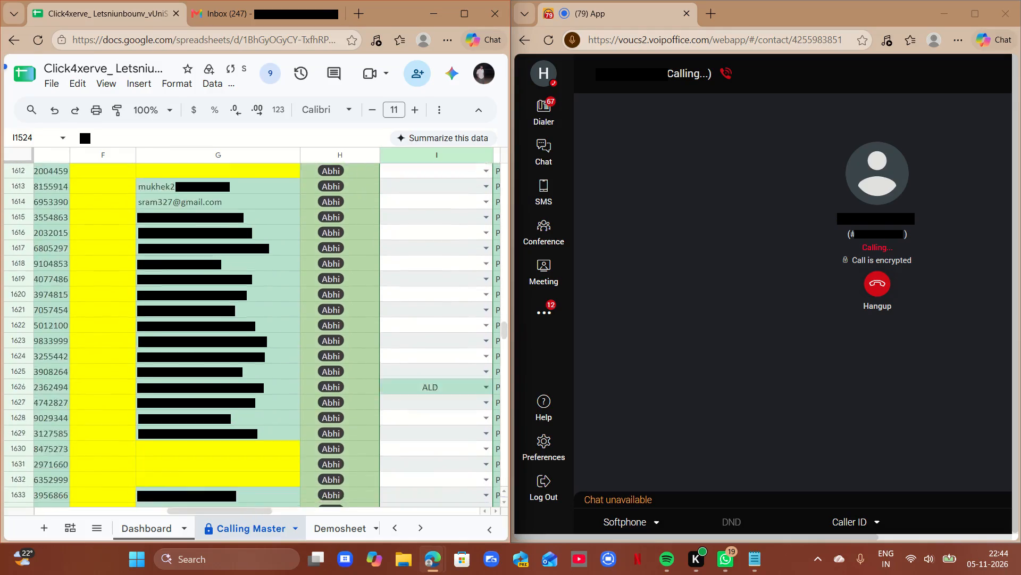
scroll(408, 173, down, 4)
scroll(408, 173, up, 1)
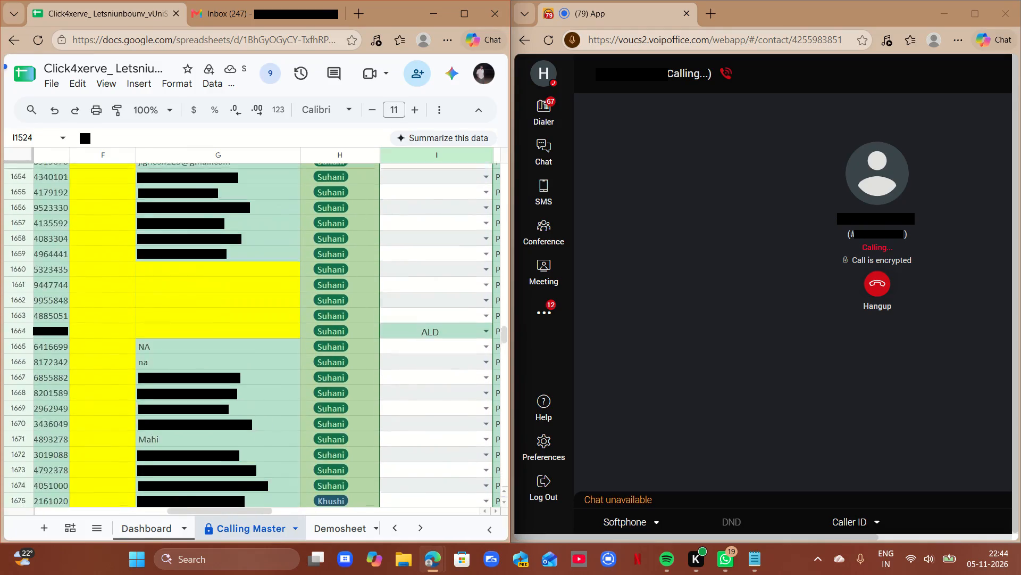
scroll(408, 173, down, 7)
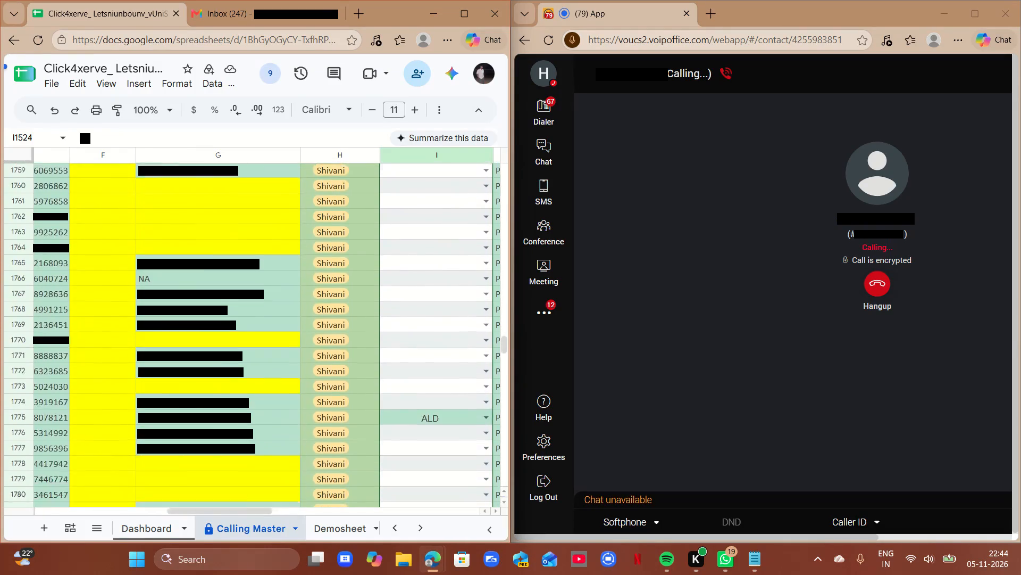
scroll(408, 173, down, 2)
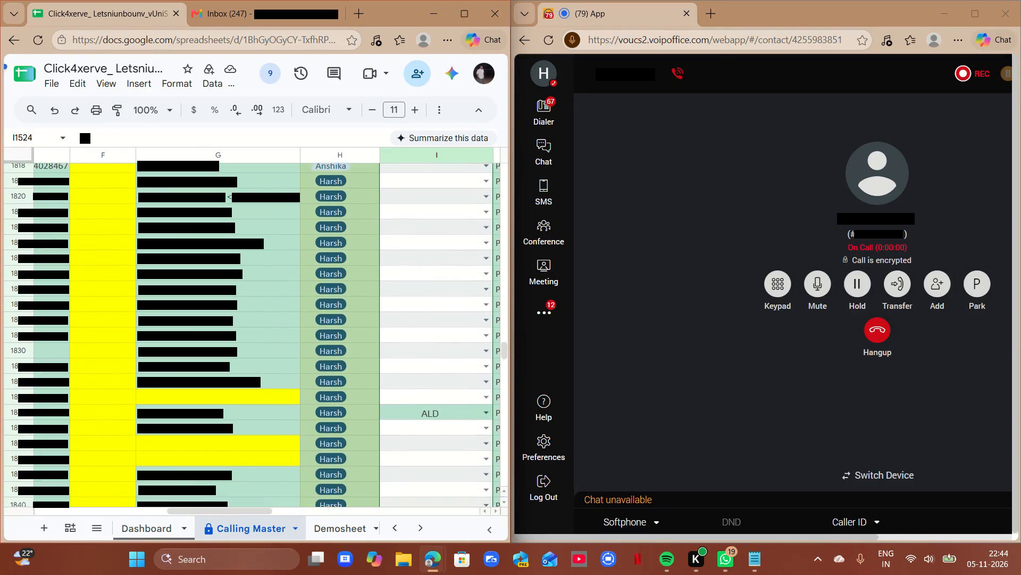
scroll(408, 173, down, 1)
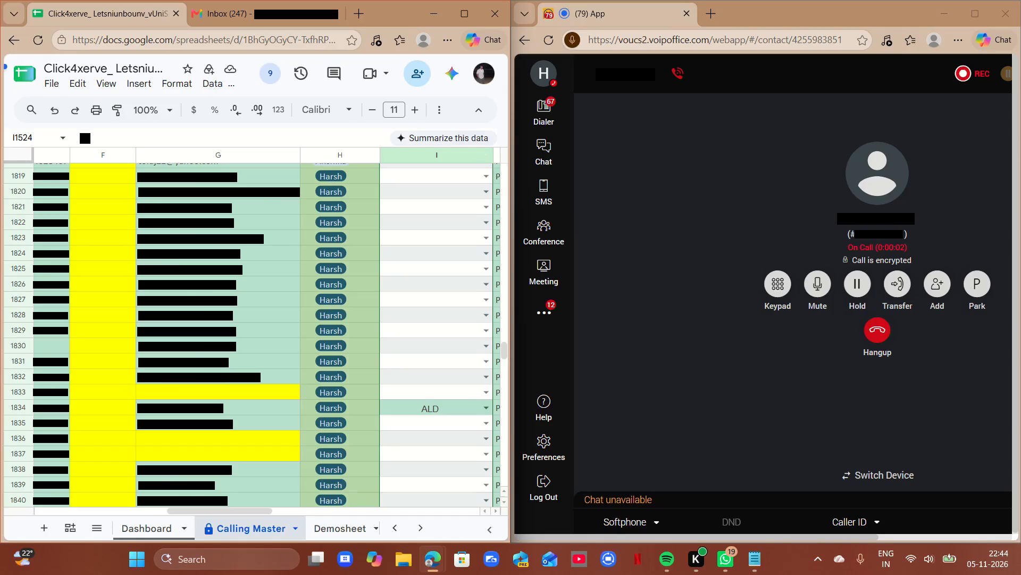
scroll(361, 175, right, 1)
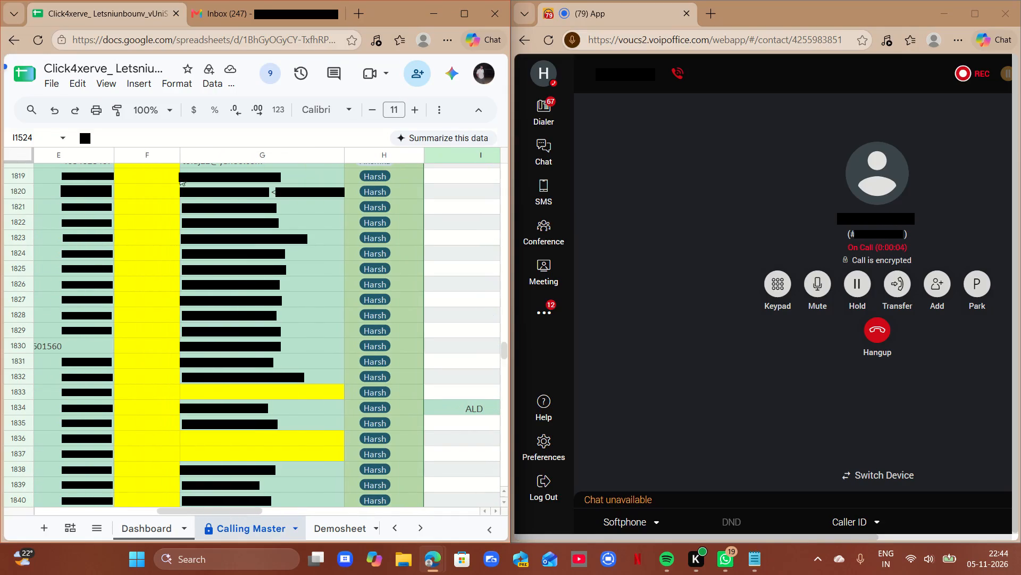
click(104, 177)
key(ctrl+c)
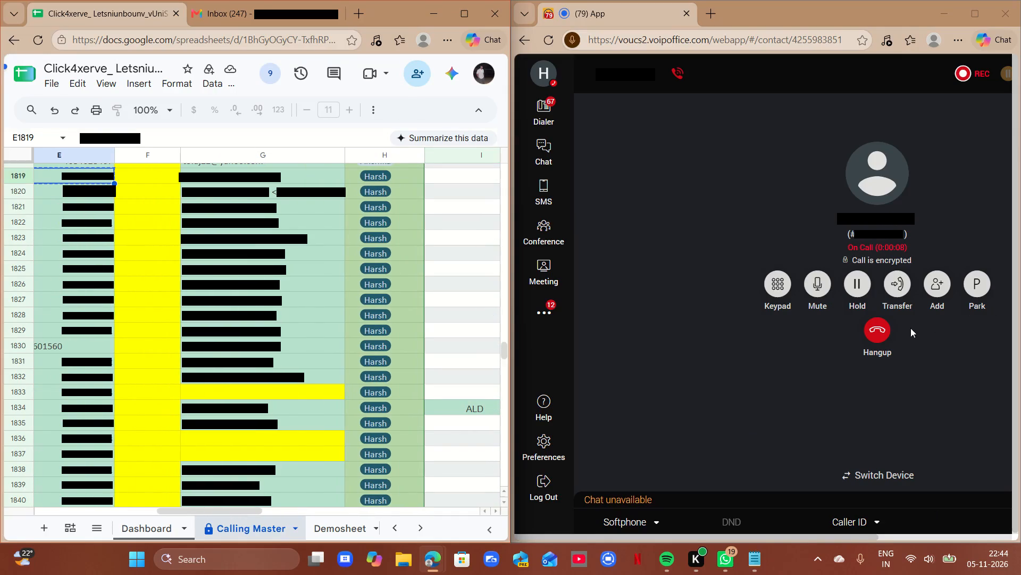
Hang up the call to the row 1523 lead and call the lead in row 1819 using the copied number.
click(881, 331)
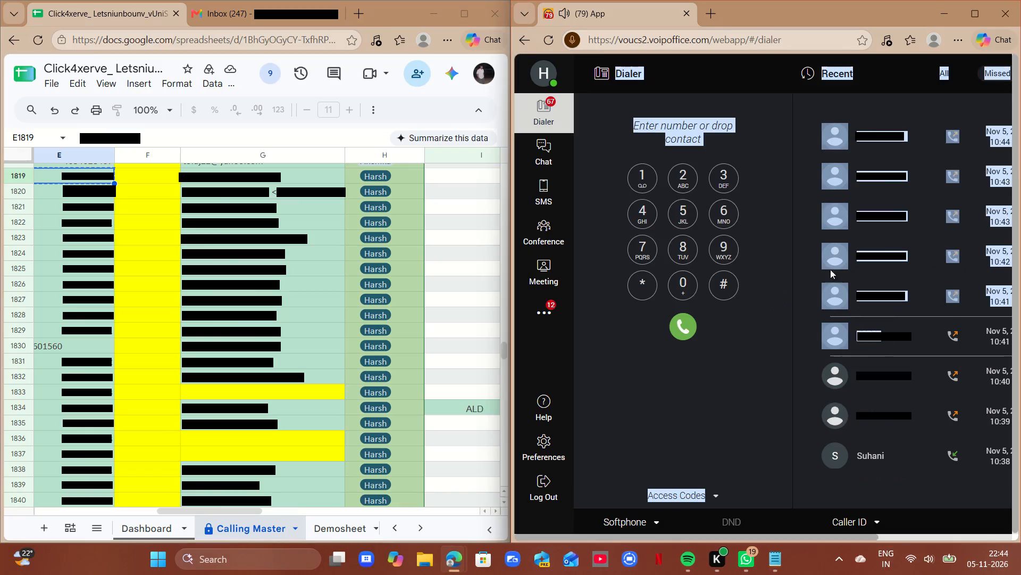
click(706, 152)
key(ctrl+v)
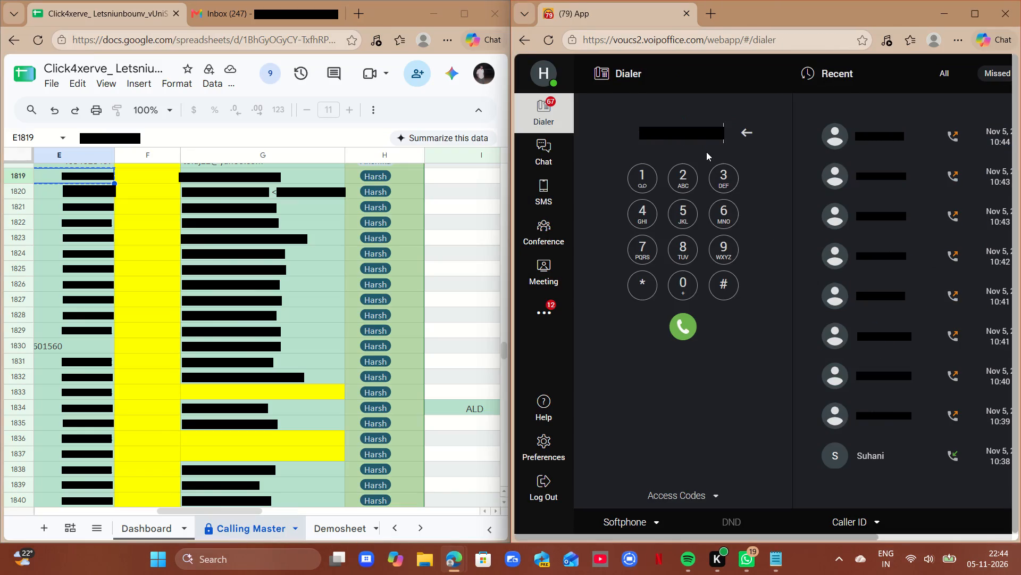
key(Return)
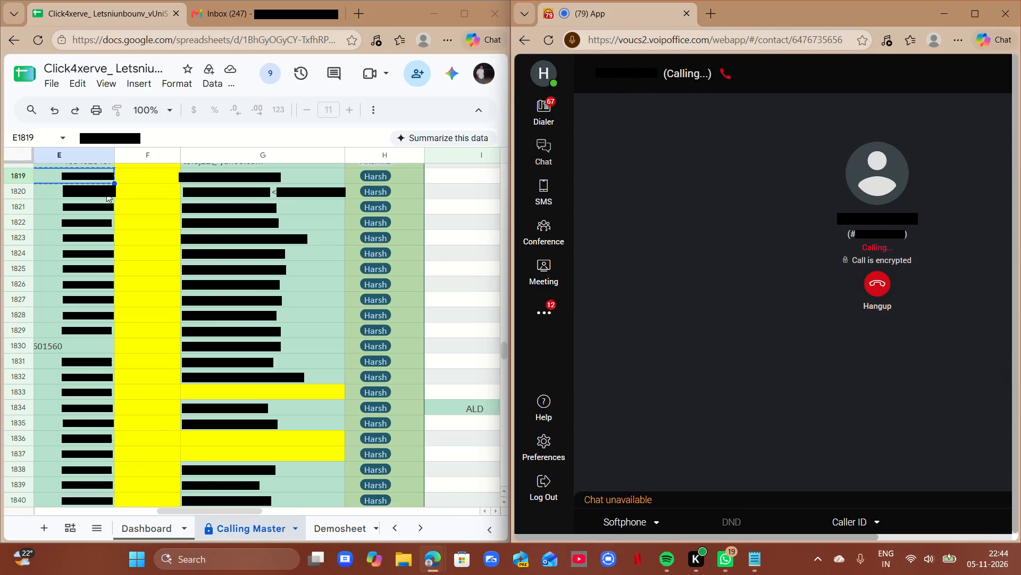
Copy the phone number of the lead in row 1820 from column E while the call is being placed.
click(106, 193)
key(ctrl+c)
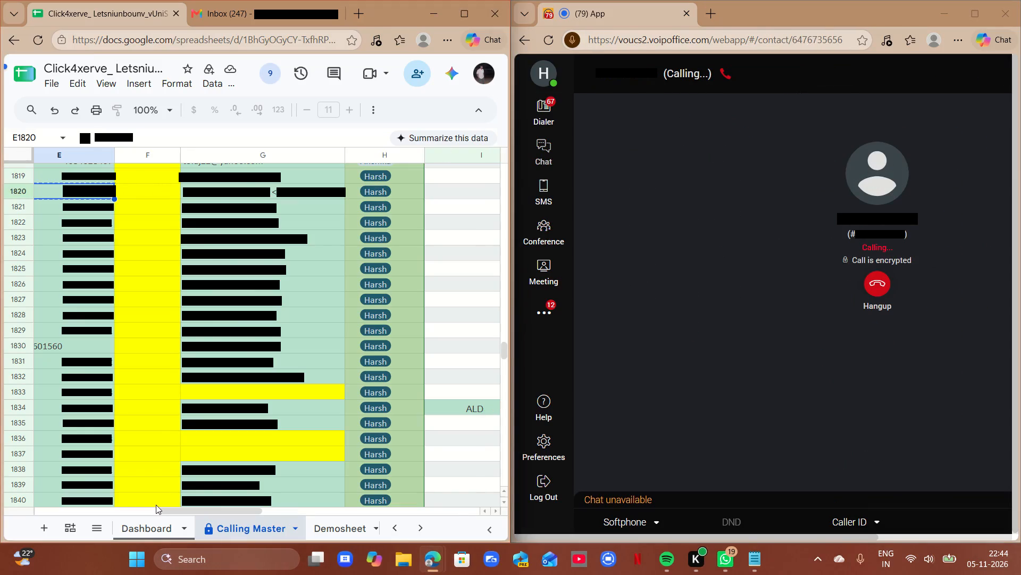
Check the team's calling progress on the Dashboard sheet and return to Calling Master.
click(146, 532)
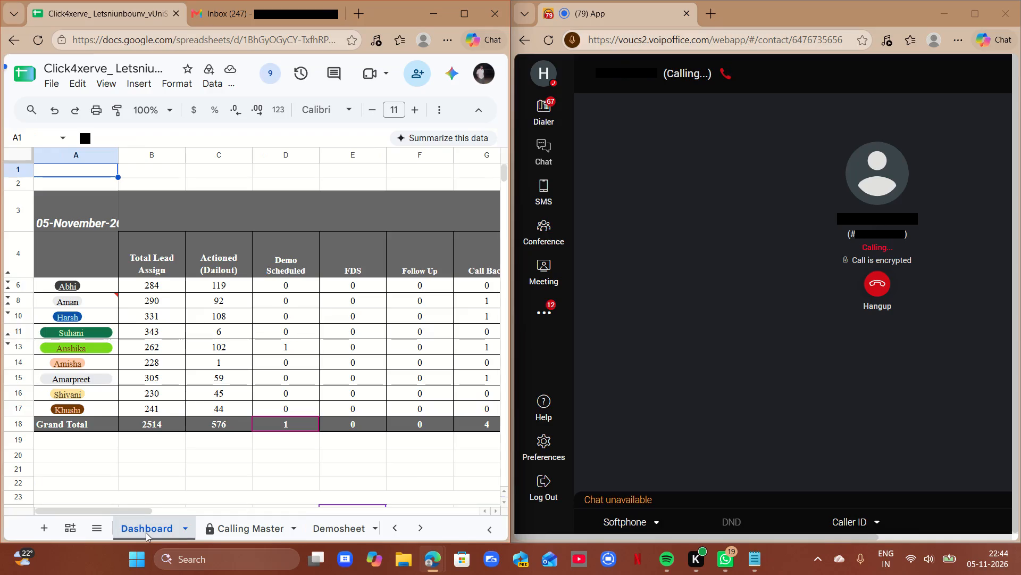
click(237, 527)
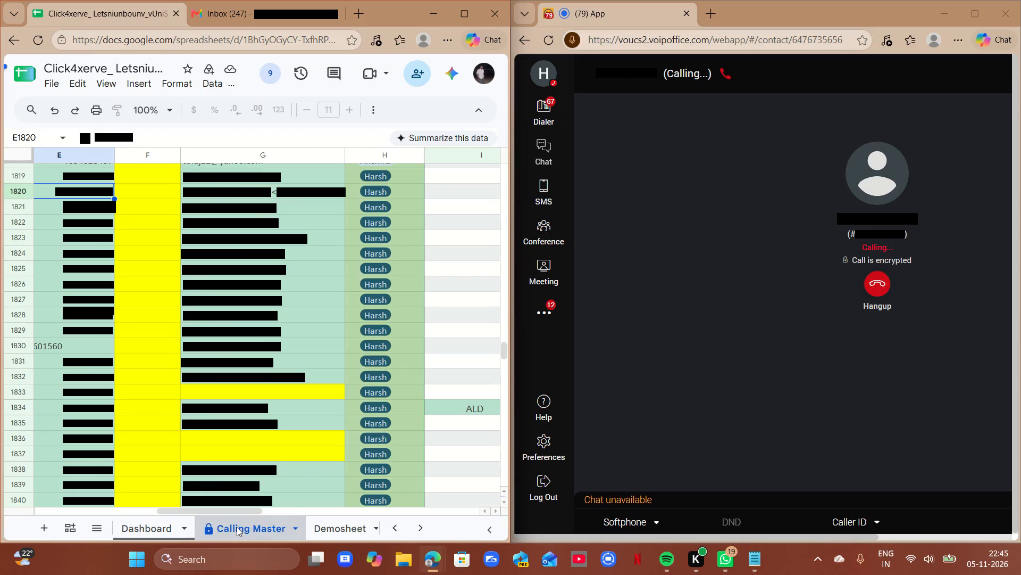
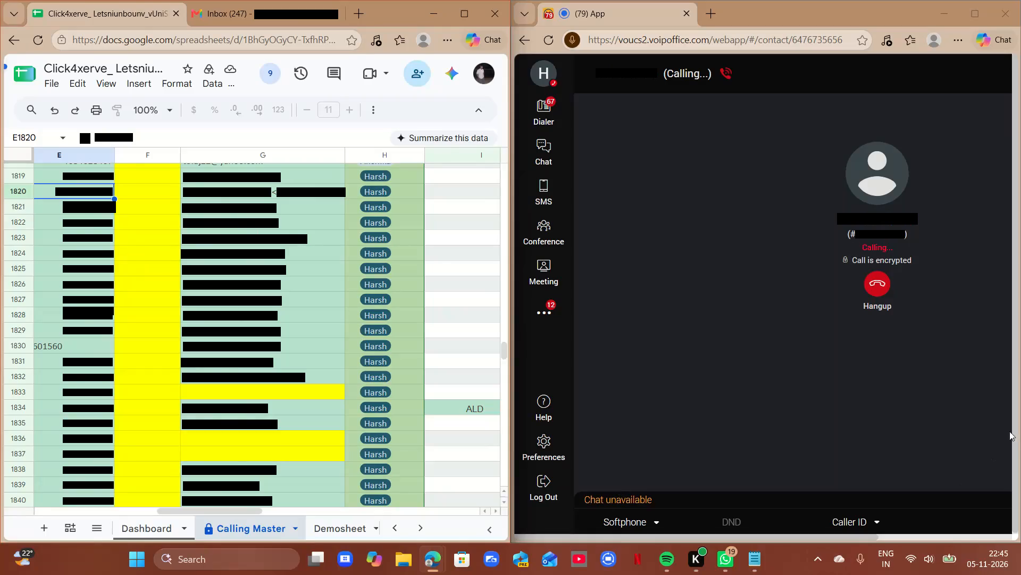
Hang up the call to the row 1819 lead and call the lead in row 1820 using the copied number.
click(871, 288)
click(680, 113)
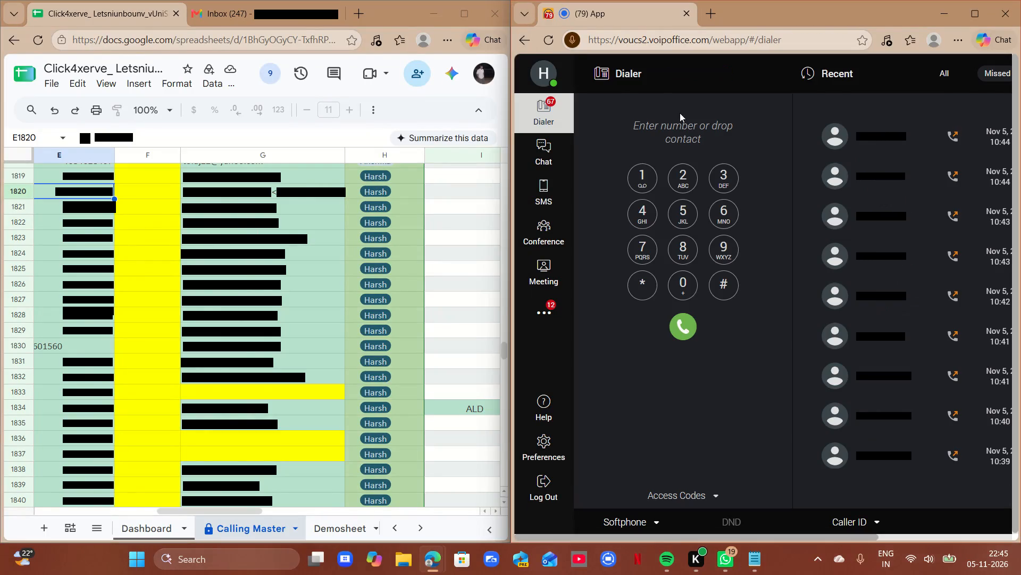
key(ctrl+v)
key(Return)
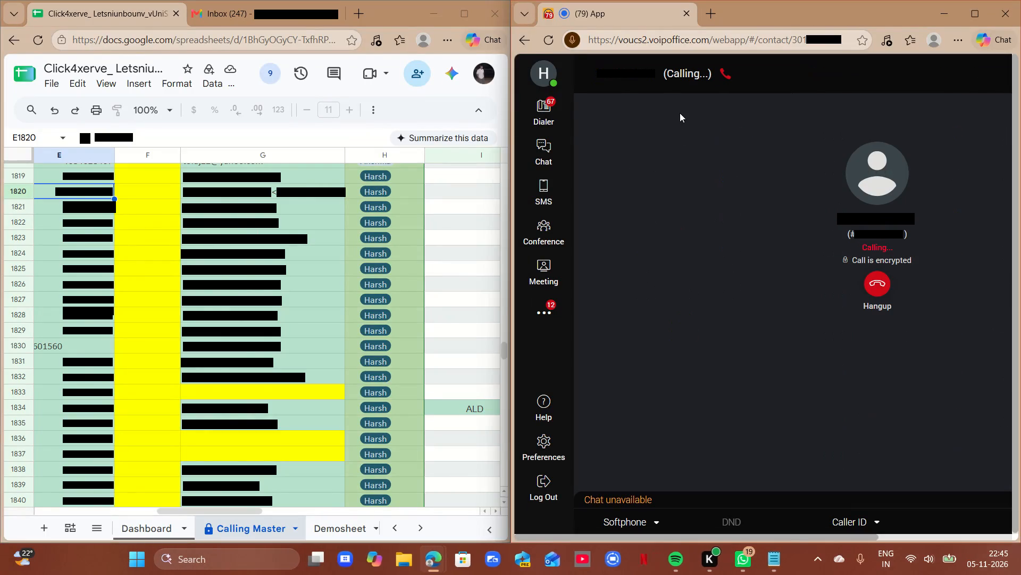
Copy the row 1821 lead's phone number from column E, end the row 1820 call and dial the copied number.
click(82, 204)
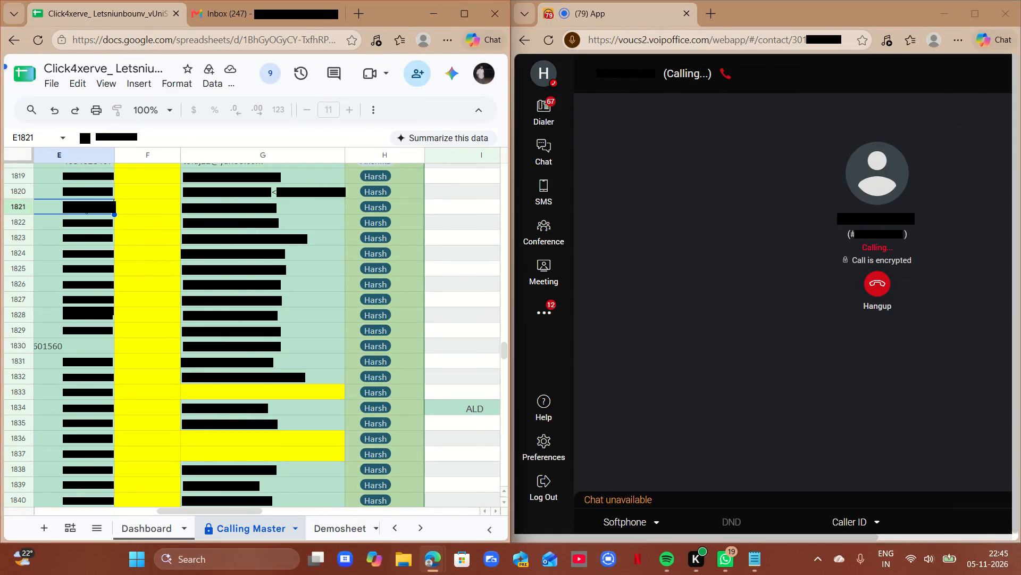
key(ctrl+c)
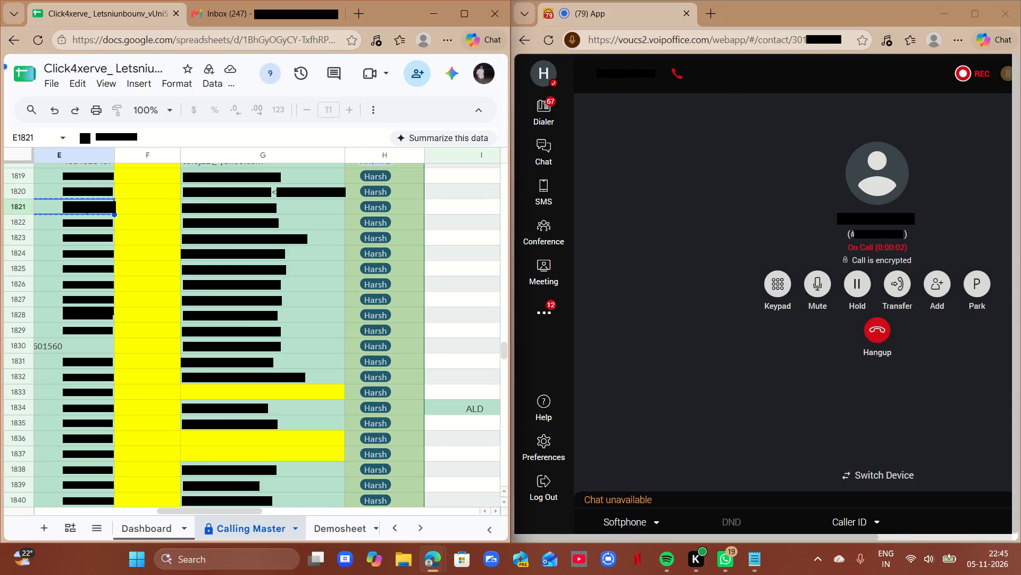
click(880, 320)
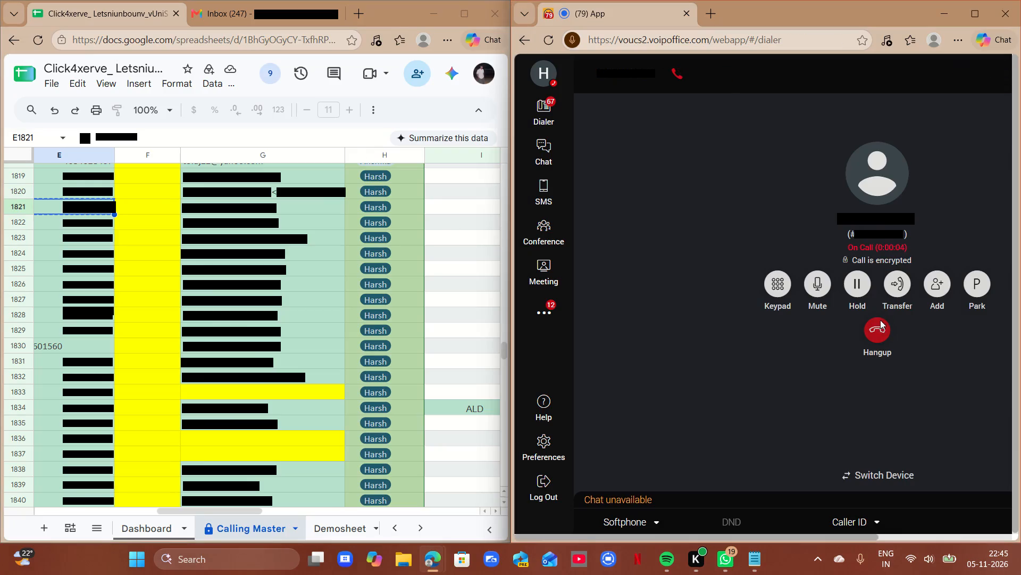
click(705, 147)
key(ctrl+v)
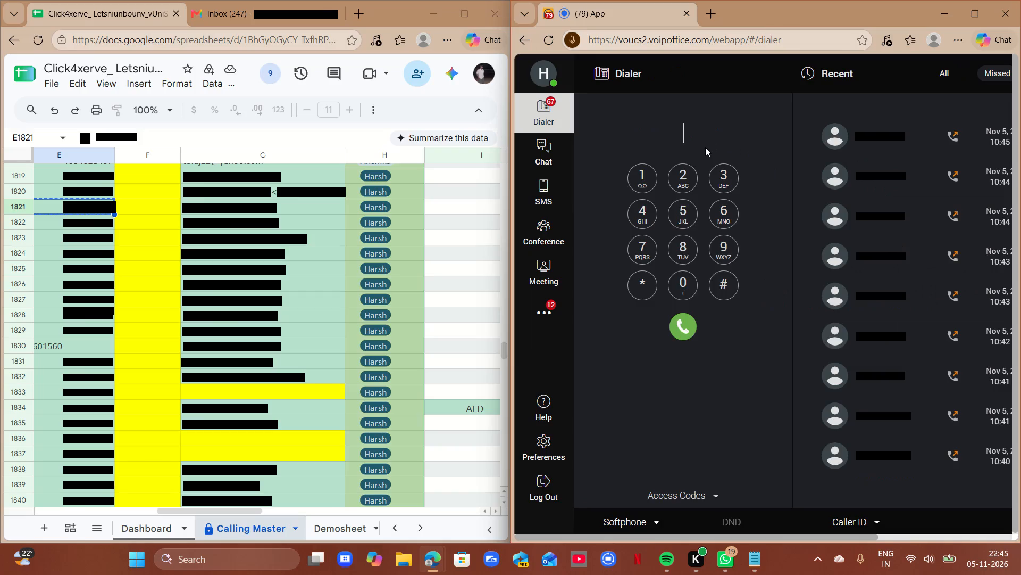
key(Return)
Copy the row 1822 lead's phone number from column E, end the row 1821 call and dial the copied number.
click(90, 230)
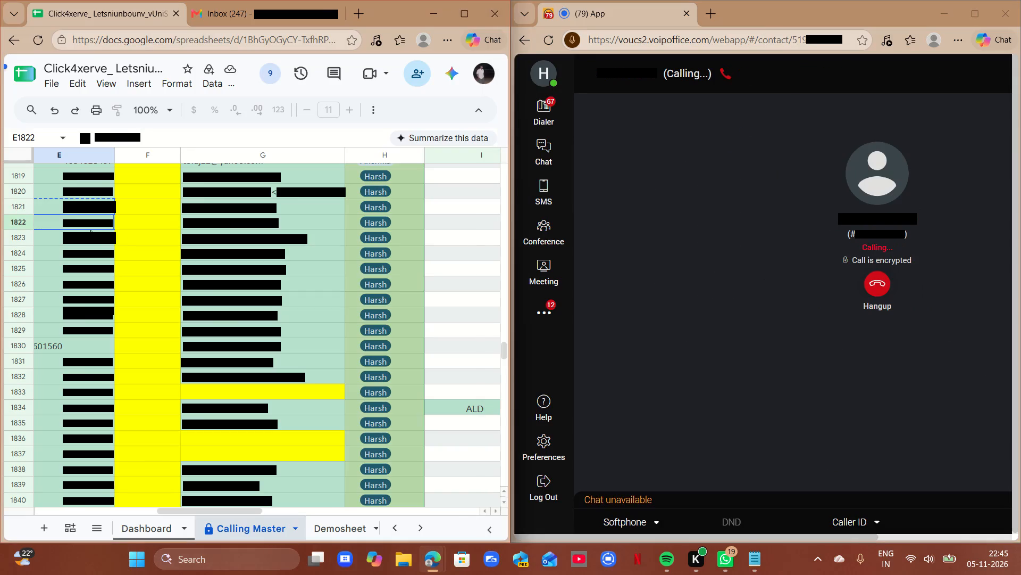
key(ctrl+c)
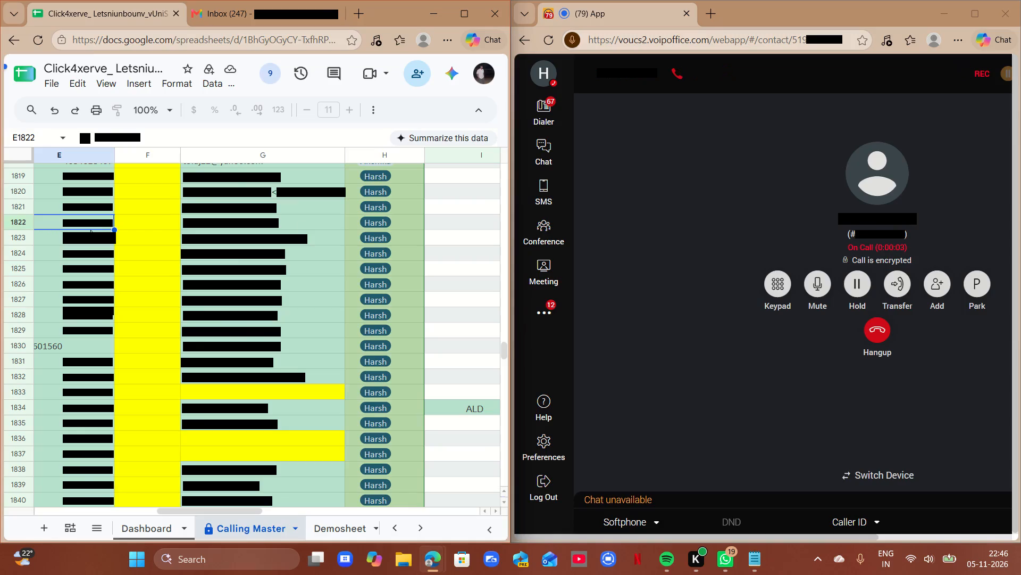
click(867, 331)
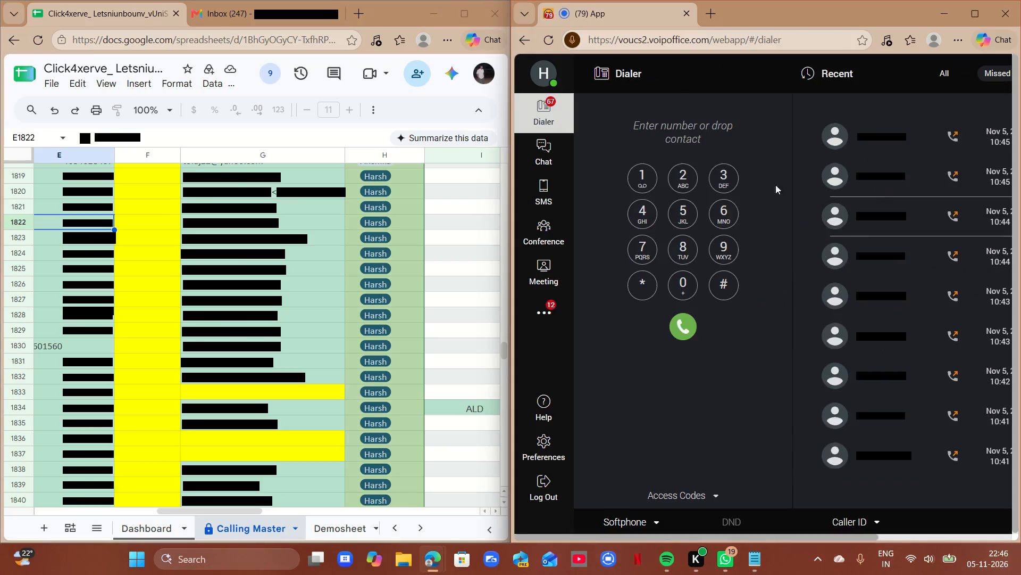
click(689, 146)
key(ctrl+v)
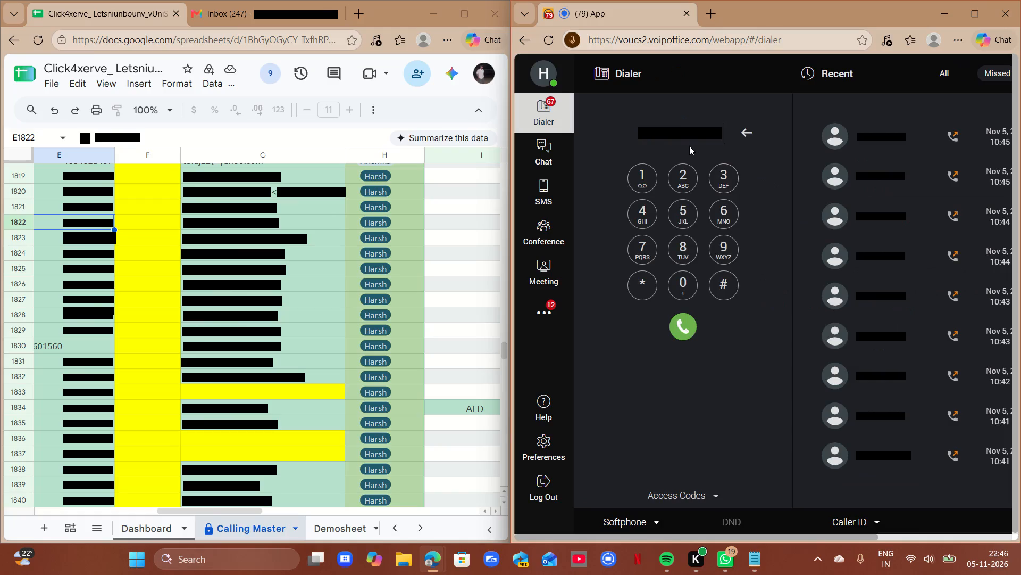
key(Return)
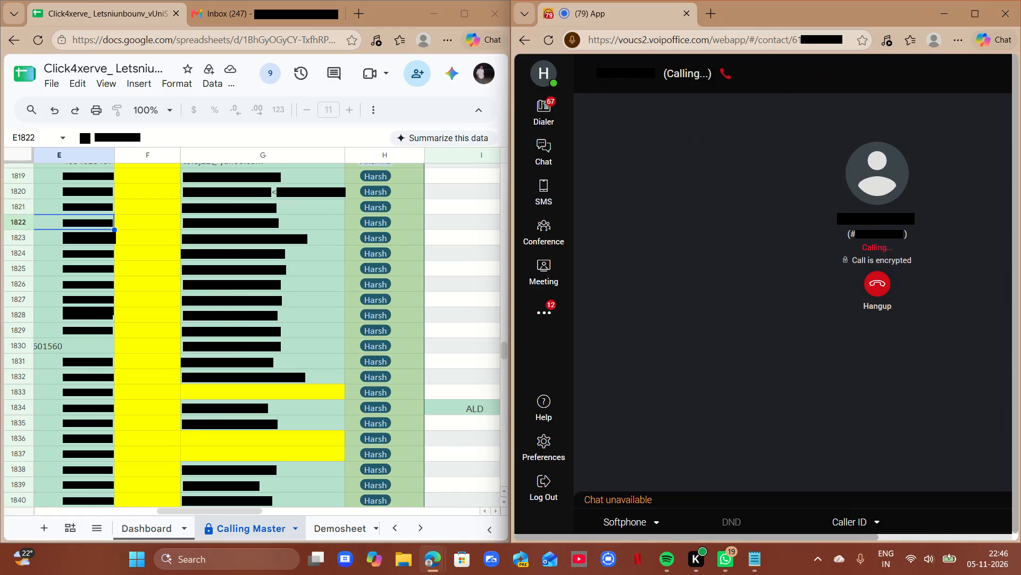
Copy the phone number of the lead in row 1823 from column E while the row 1822 call is being placed.
click(99, 236)
key(ctrl+c)
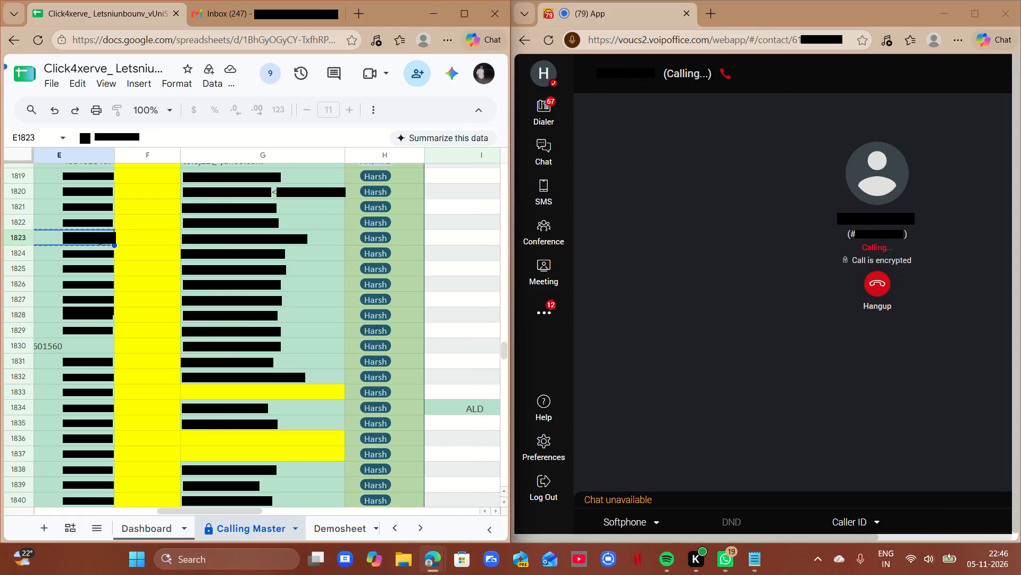
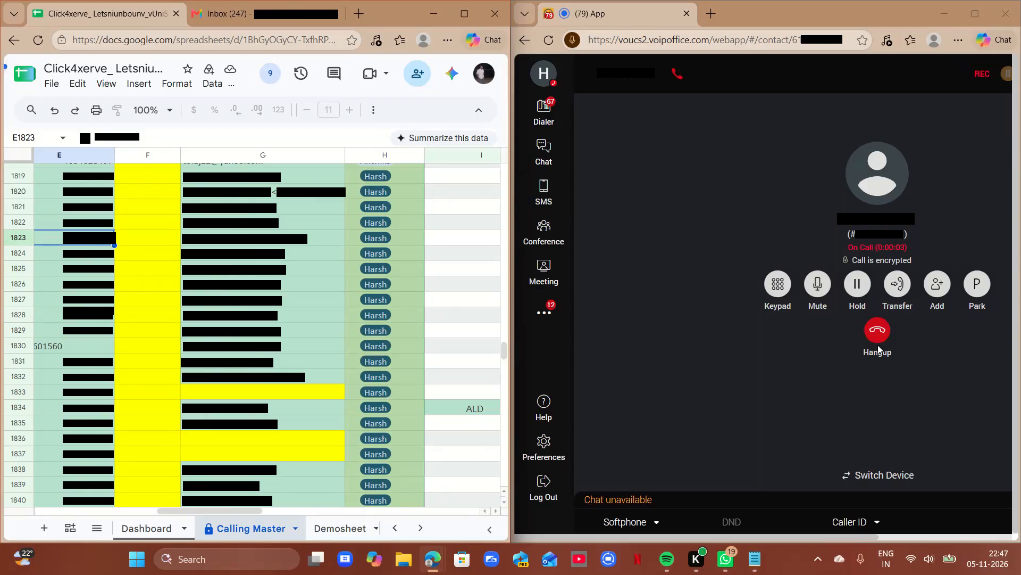
Hang up the call to the row 1822 lead and call the lead in row 1823 using the copied number.
click(882, 334)
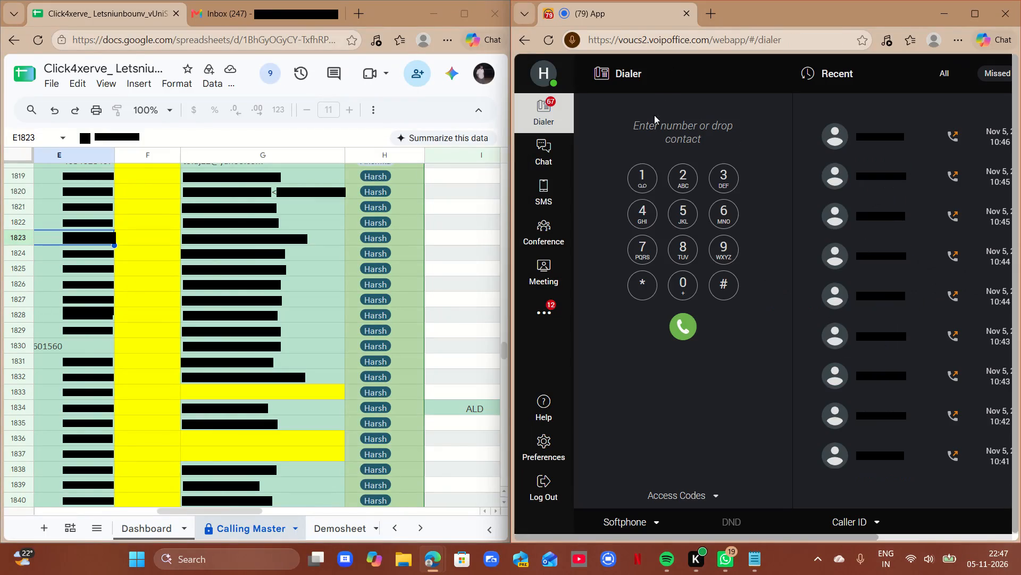
click(651, 133)
key(ctrl+v)
key(Return)
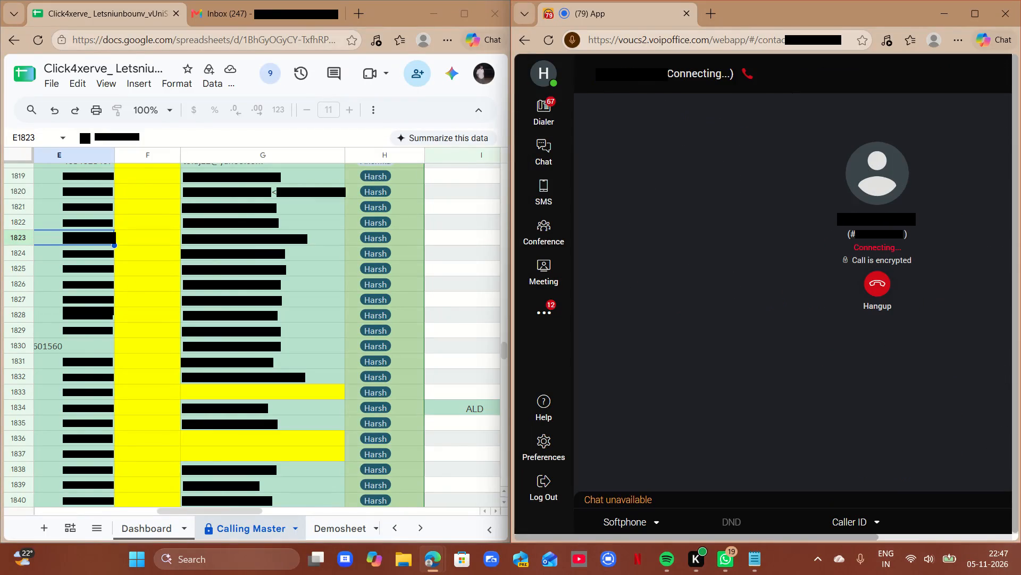
Copy the row 1824 lead's phone number from column E, end the row 1823 call and dial the copied number.
click(103, 258)
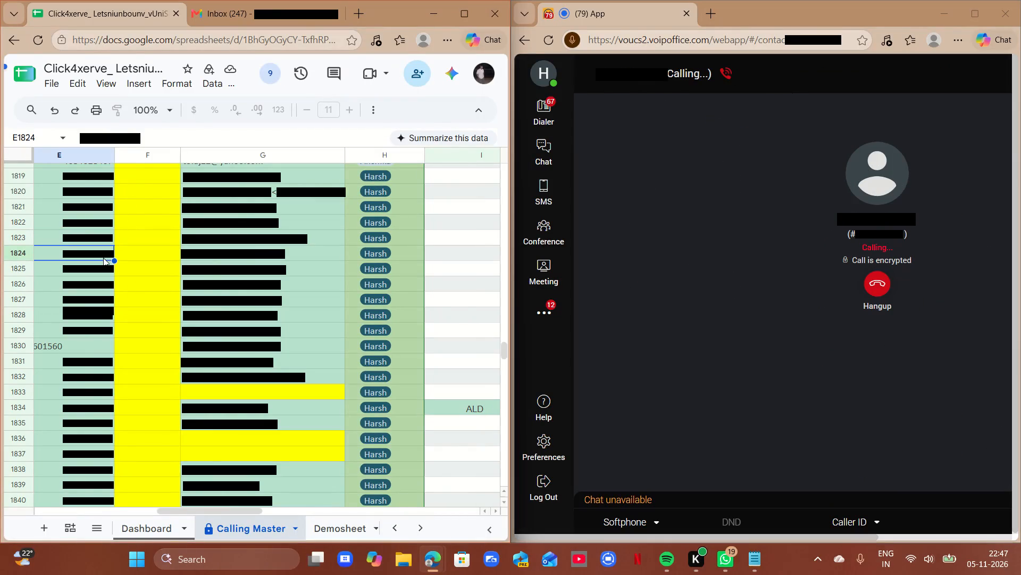
key(ctrl+c)
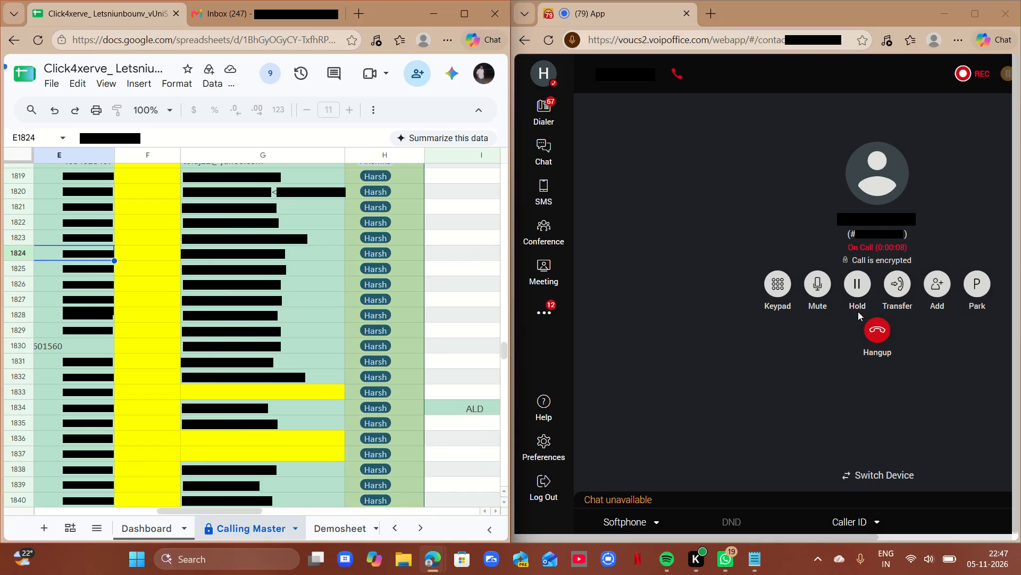
click(874, 331)
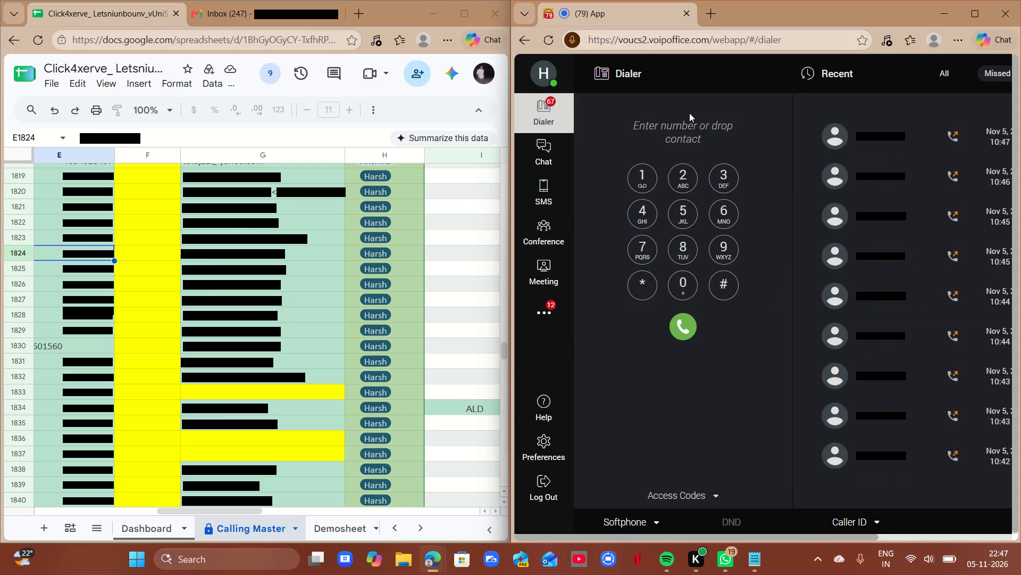
click(689, 113)
key(ctrl+v)
key(Return)
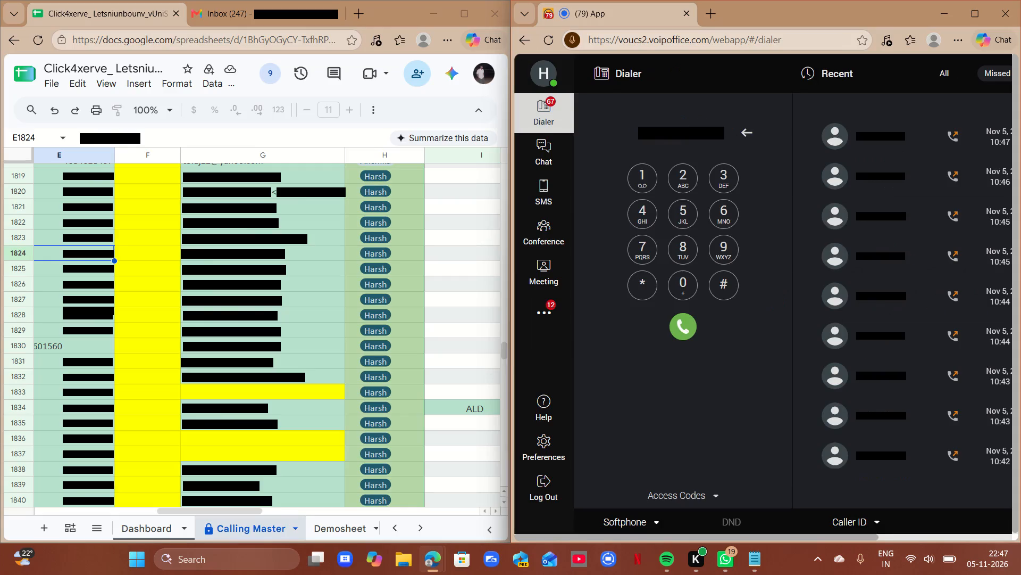
Copy the phone number of the lead in row 1825 from column E while the row 1824 call is being placed.
click(97, 270)
key(ctrl+c)
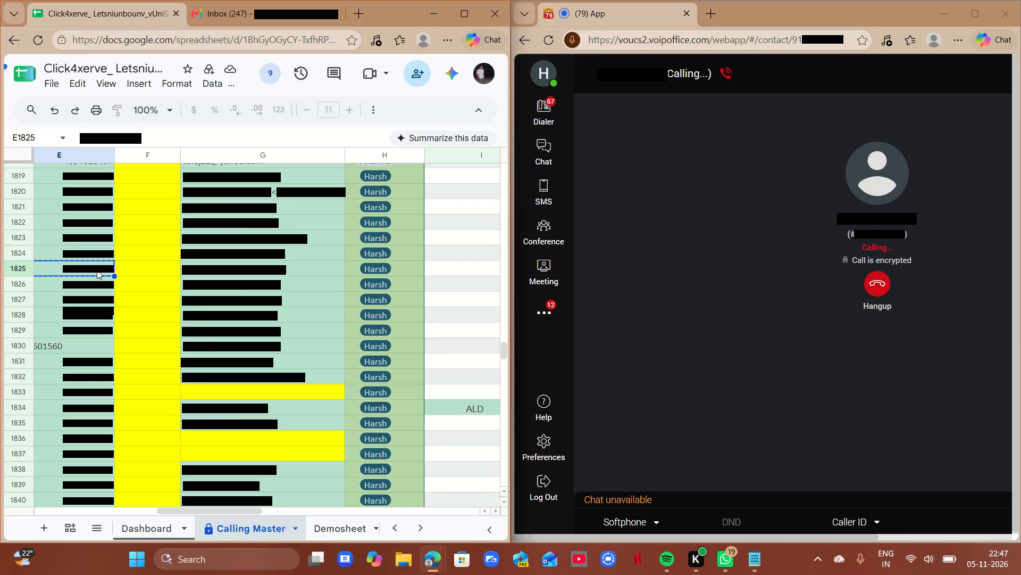
Record Voicemail as the outcome in column I for row 1825 and fill it upward through row 1819.
click(21, 270)
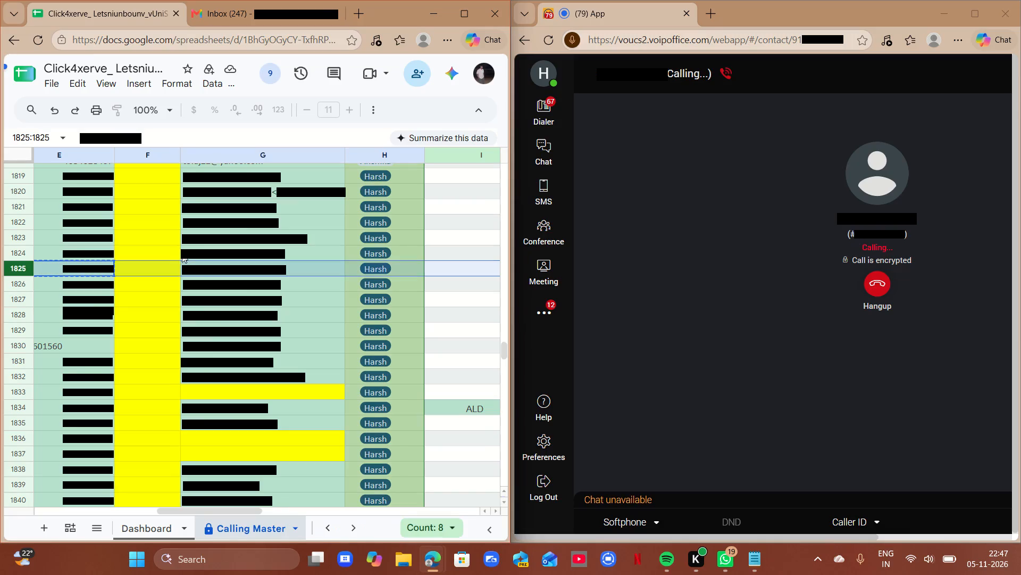
click(439, 266)
key(v)
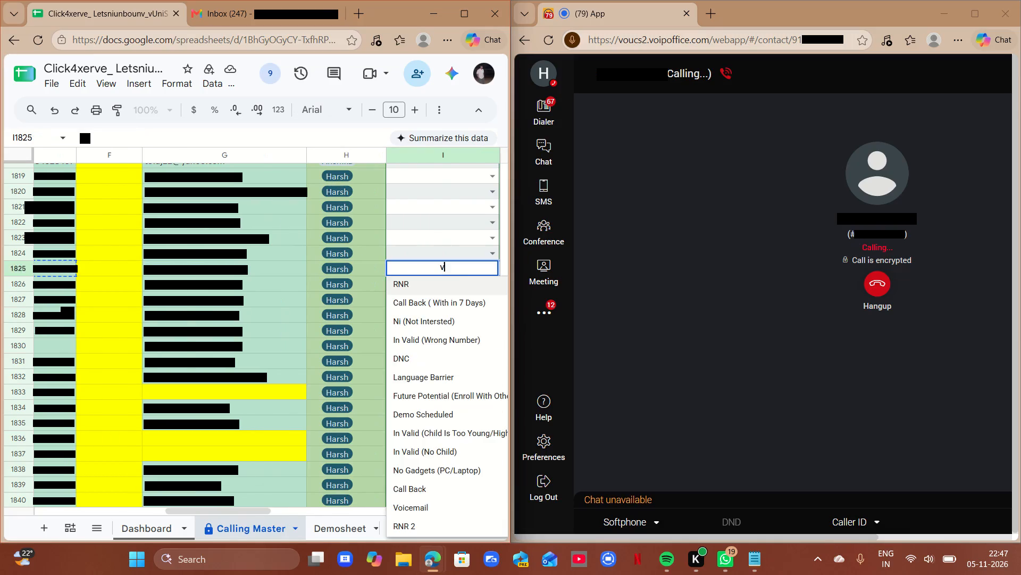
key(Up)
key(Return)
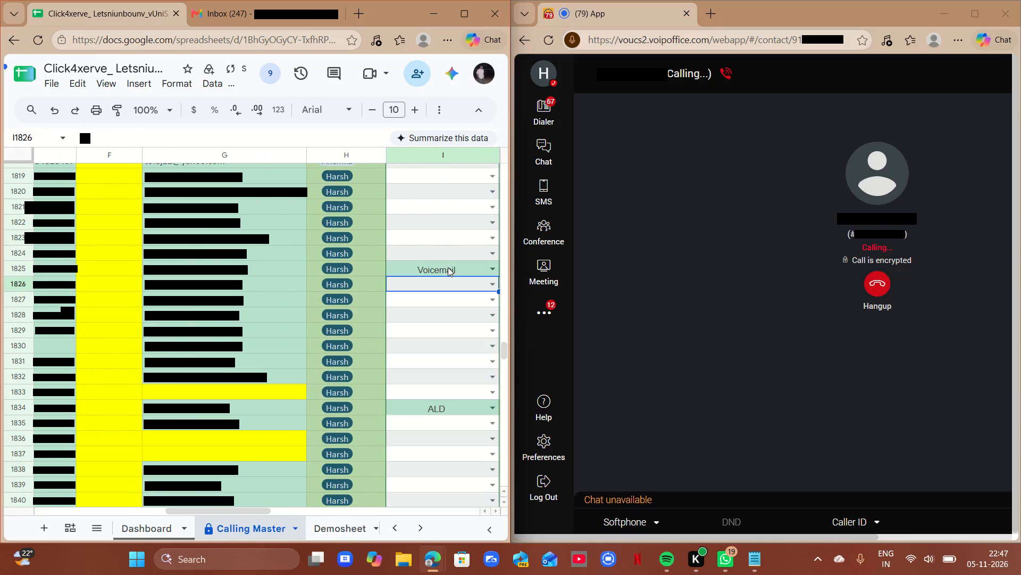
click(448, 267)
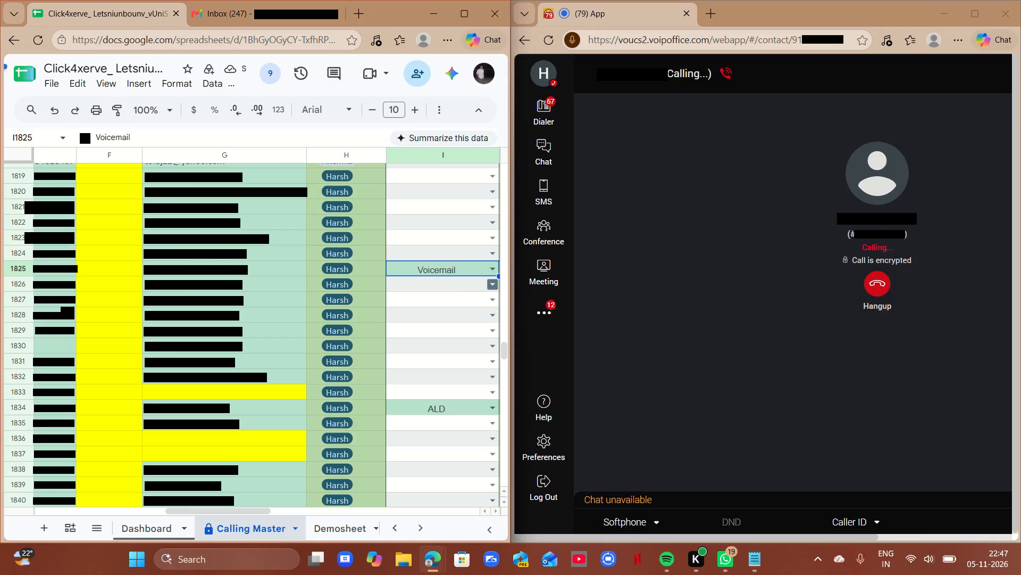
drag(498, 274, 448, 178)
drag(448, 178, 448, 177)
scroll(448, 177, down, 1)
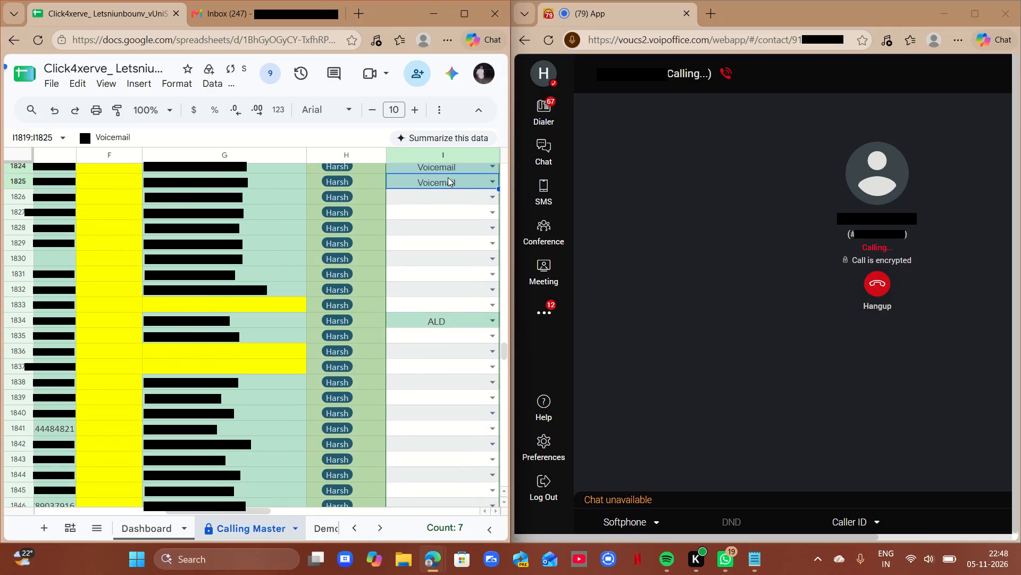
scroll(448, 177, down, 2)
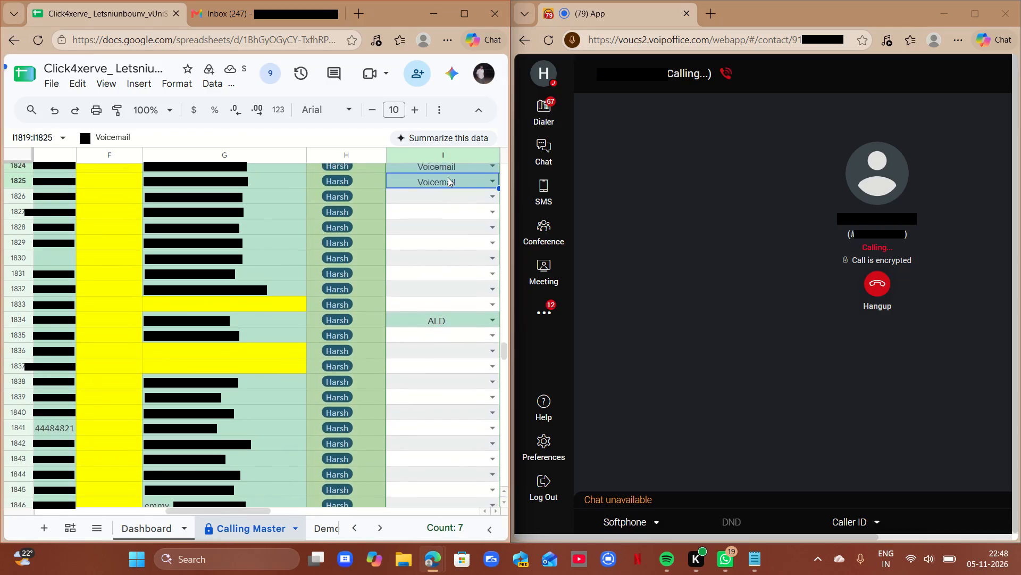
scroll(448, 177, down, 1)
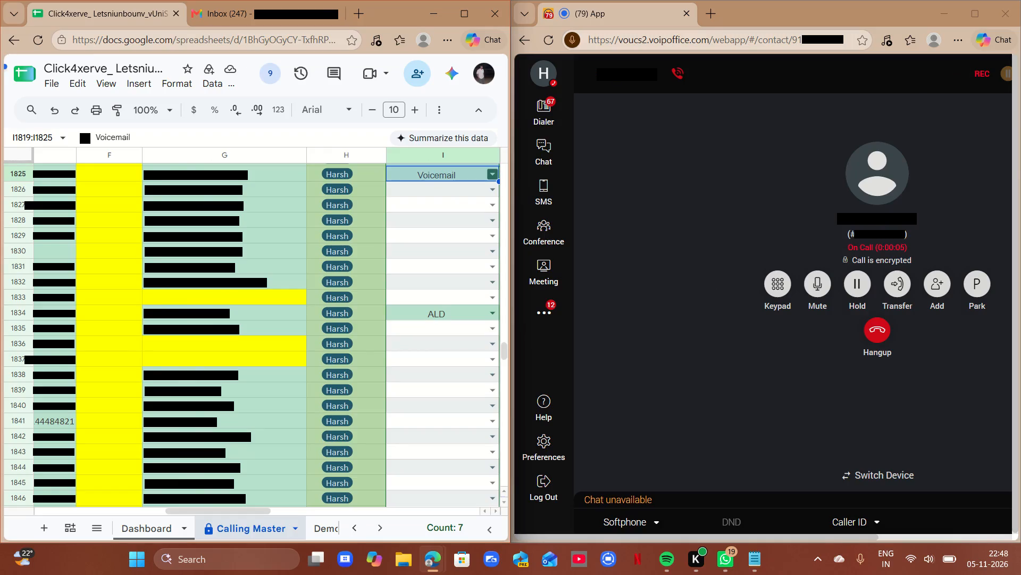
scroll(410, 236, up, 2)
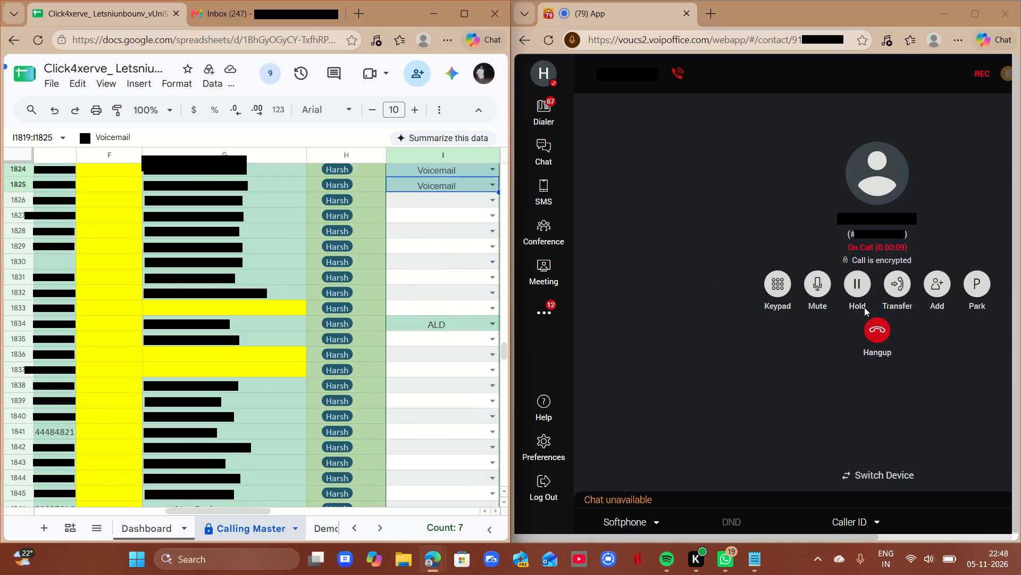
Hang up the call to the row 1824 lead and call the lead in row 1825 using the copied number.
click(885, 333)
click(655, 111)
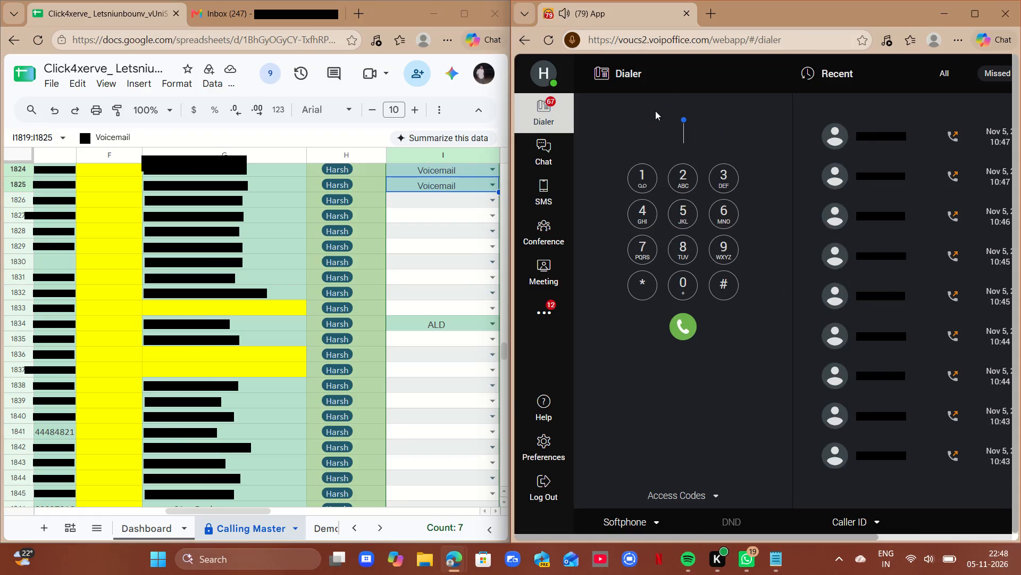
key(ctrl+v)
key(Return)
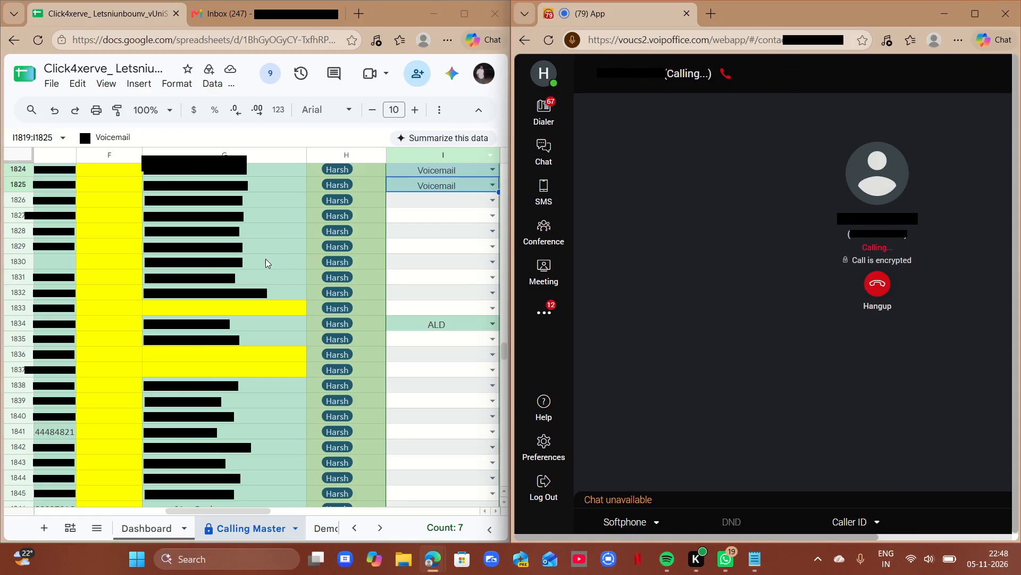
Copy the phone number of the lead in row 1826 from column E while the row 1825 call is being placed.
scroll(265, 259, down, 1)
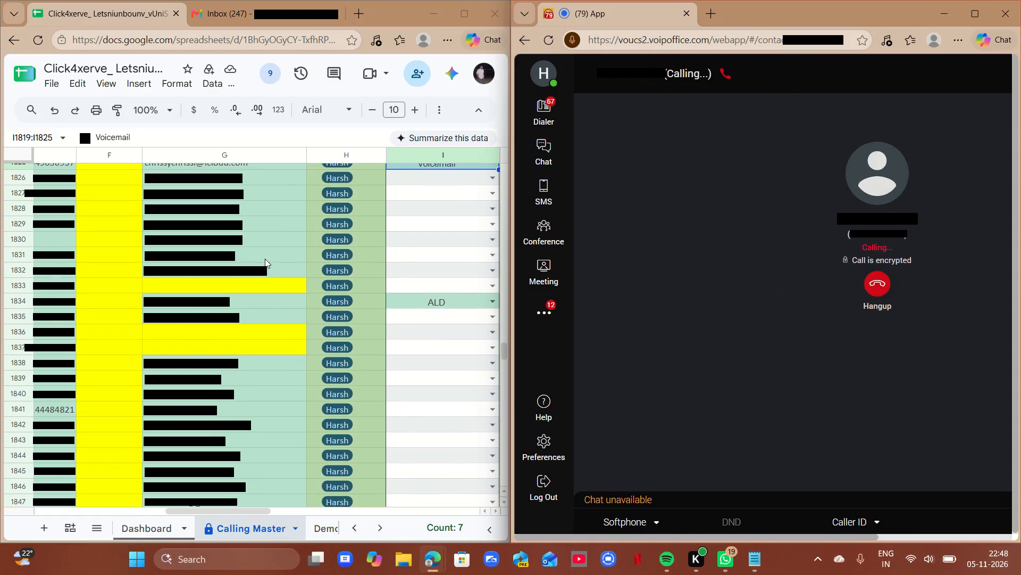
scroll(265, 259, down, 1)
click(61, 182)
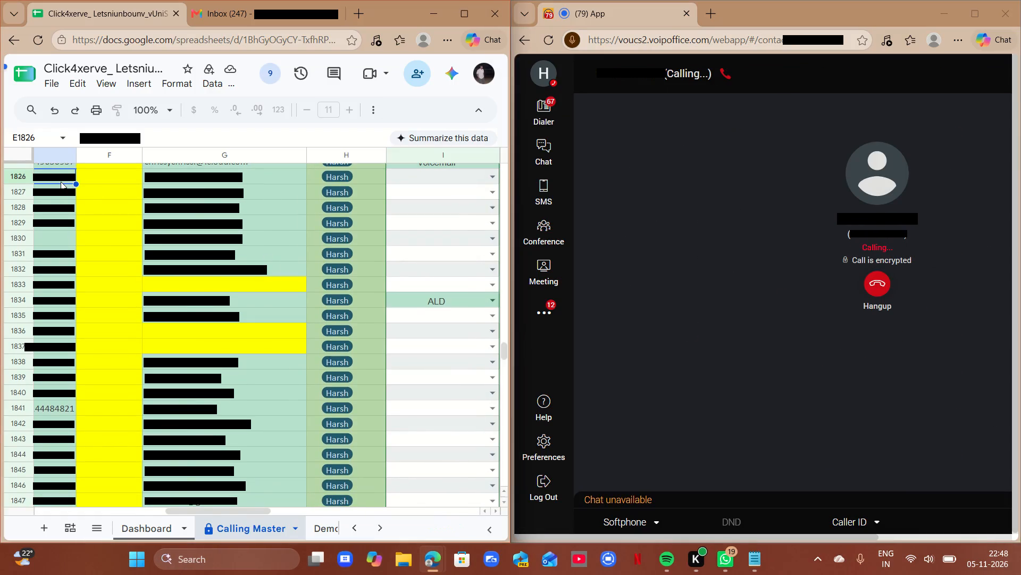
key(ctrl+c)
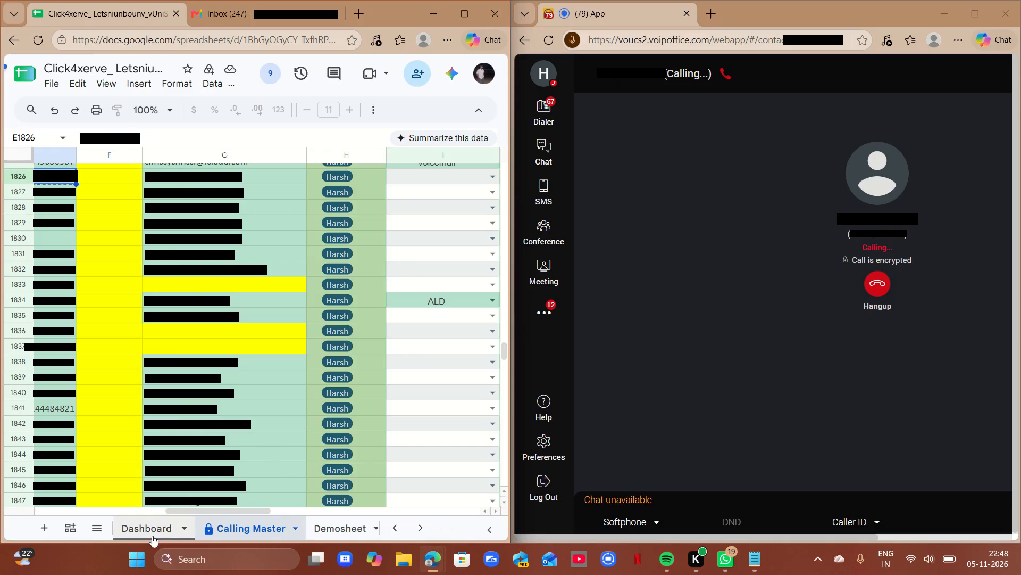
Check the team's calling figures on the Dashboard sheet and return to the Calling Master sheet.
click(152, 536)
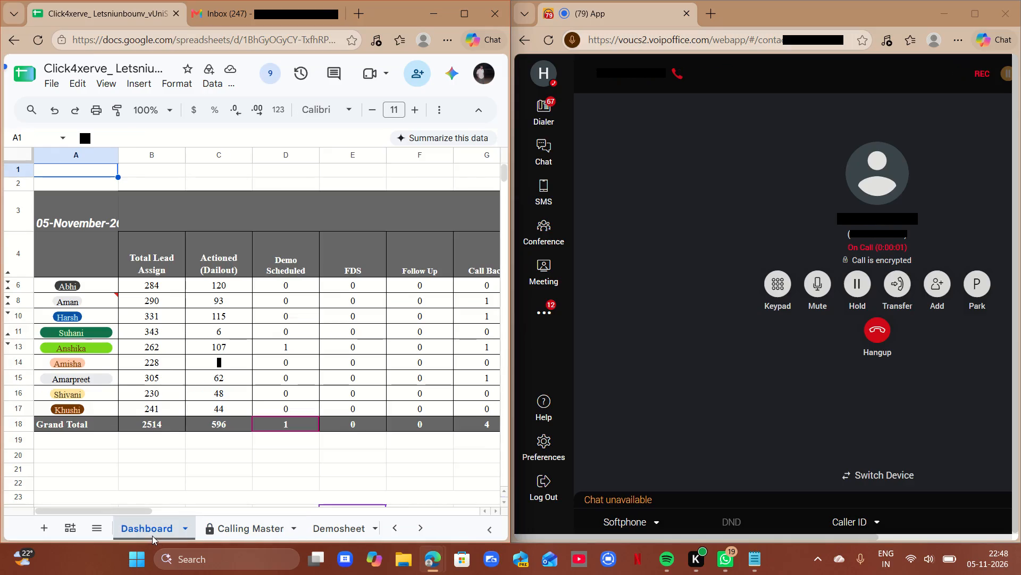
click(252, 536)
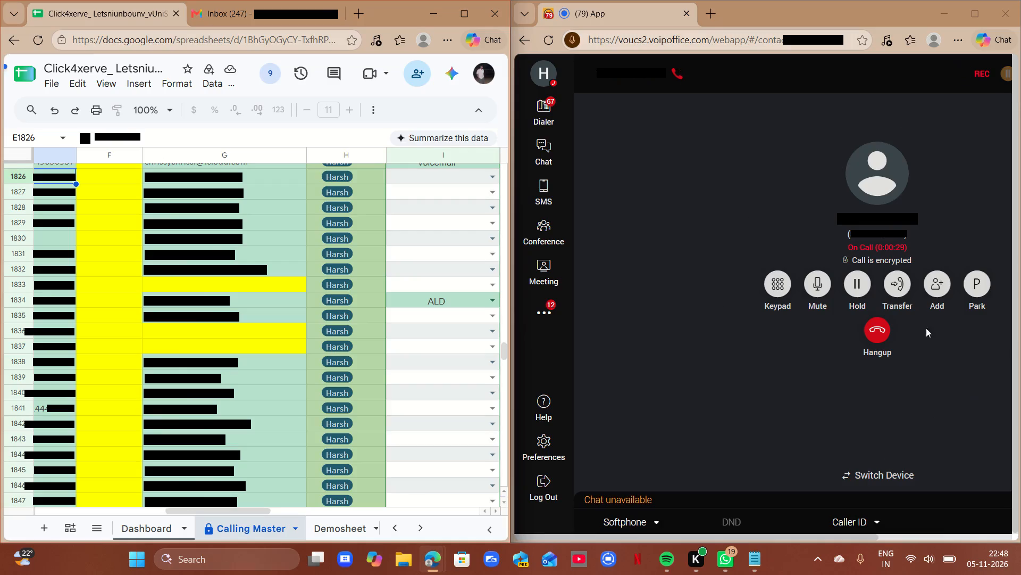
Hang up the call to the row 1825 lead and call the lead in row 1826 using the copied number.
click(874, 327)
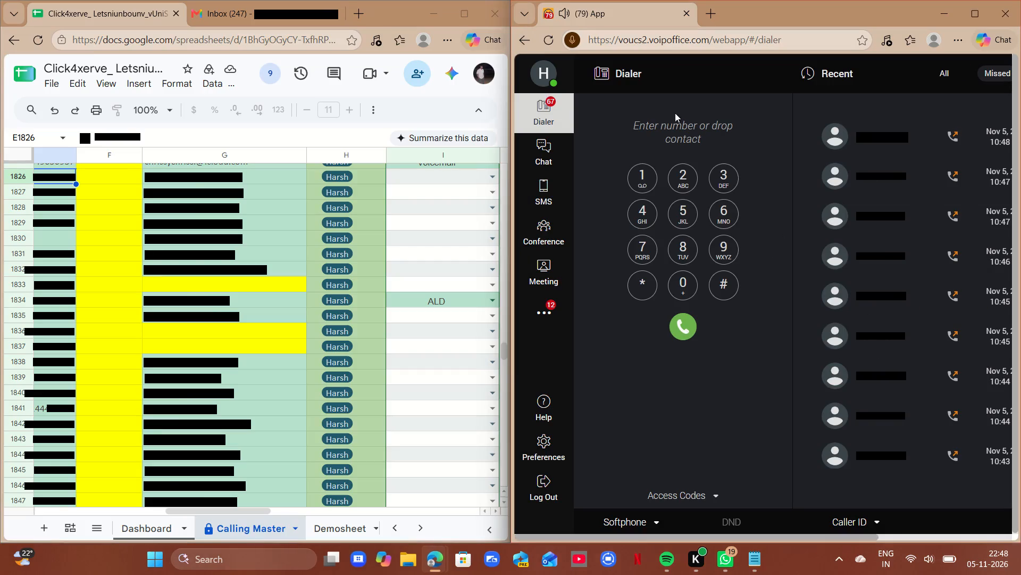
click(648, 121)
key(ctrl+v)
key(Return)
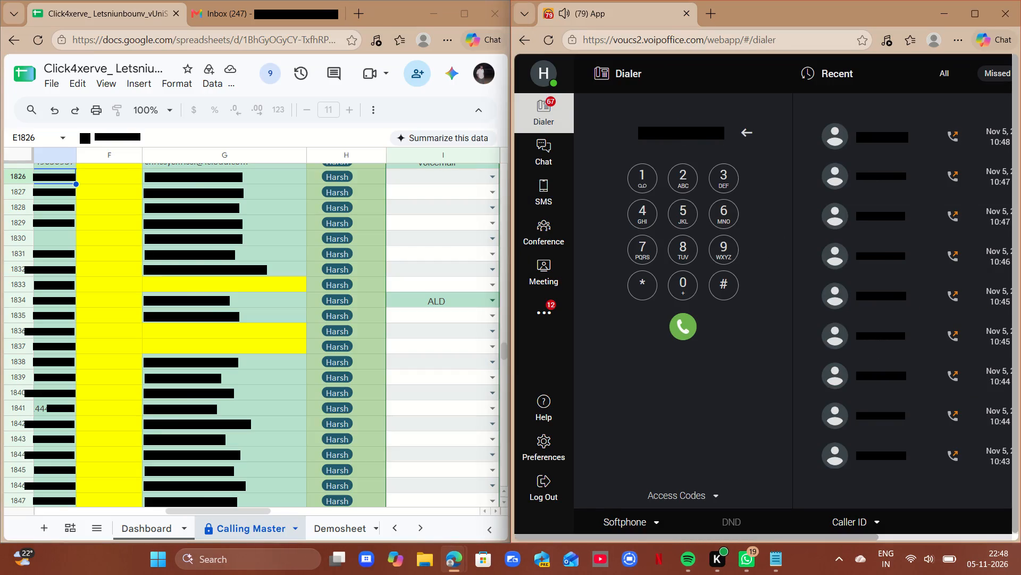
Change the outcome in column I for row 1825 to Call Back (With in 7 Days).
click(434, 174)
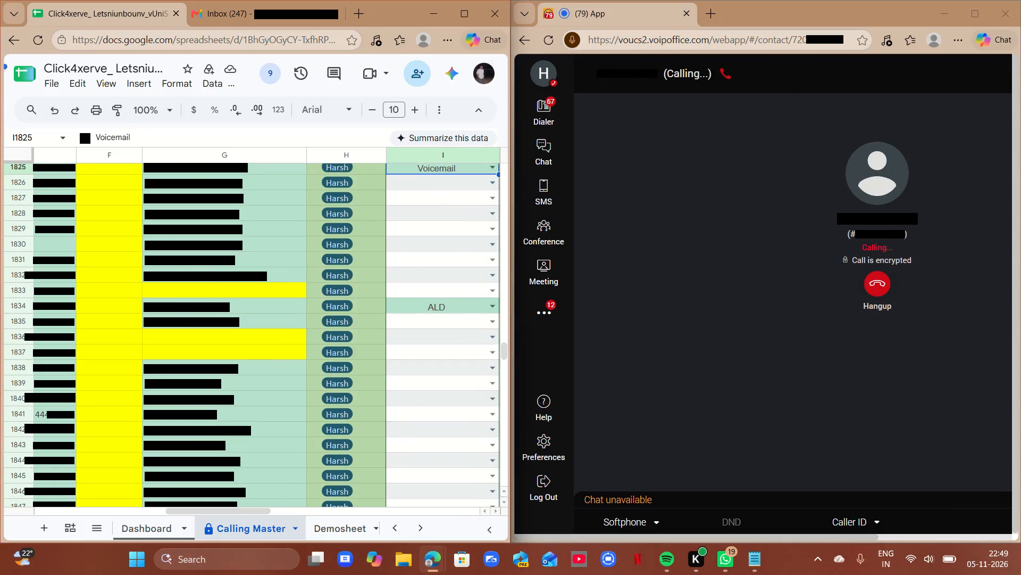
key(c)
key(Return)
Copy the row 1827 lead's phone number from column E and dial it once the row 1826 call is over.
scroll(434, 174, down, 1)
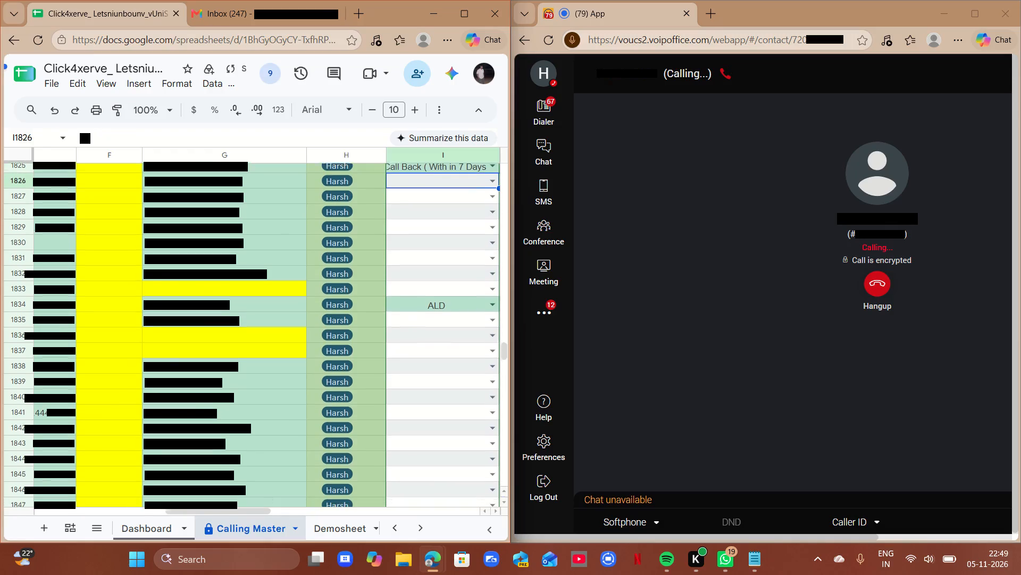
scroll(434, 174, down, 1)
click(61, 192)
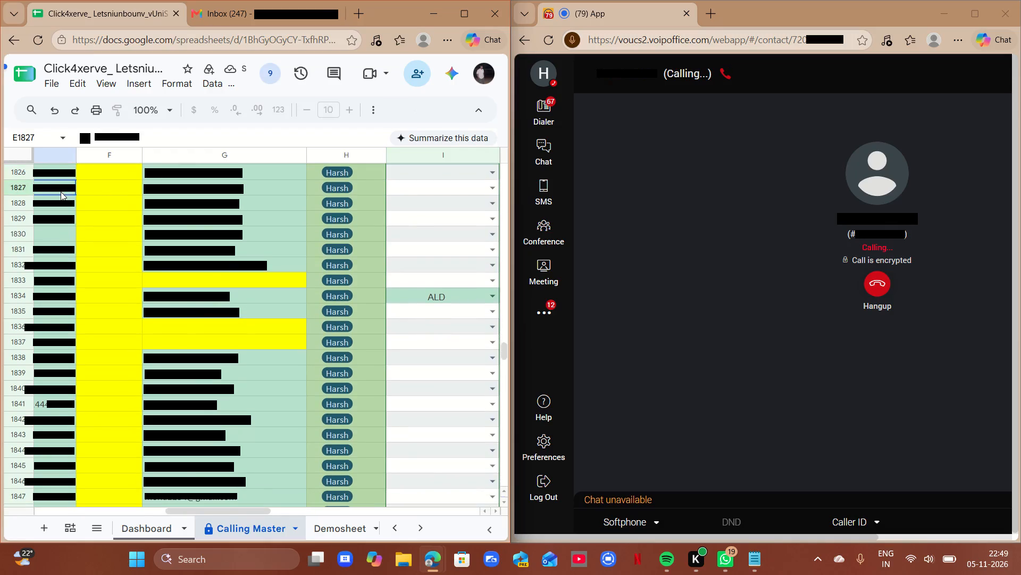
key(ctrl+c)
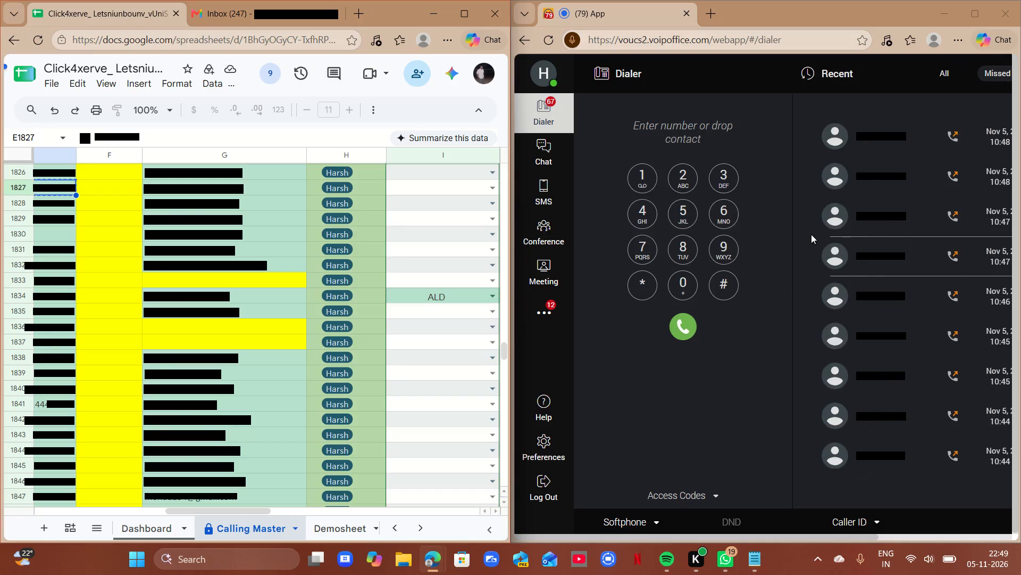
click(719, 140)
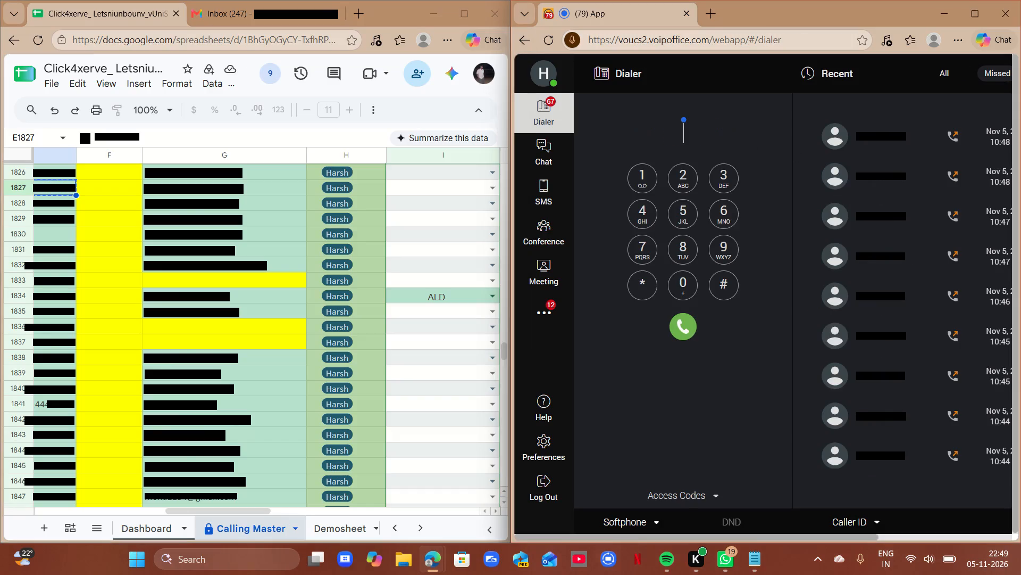
key(ctrl+v)
key(Return)
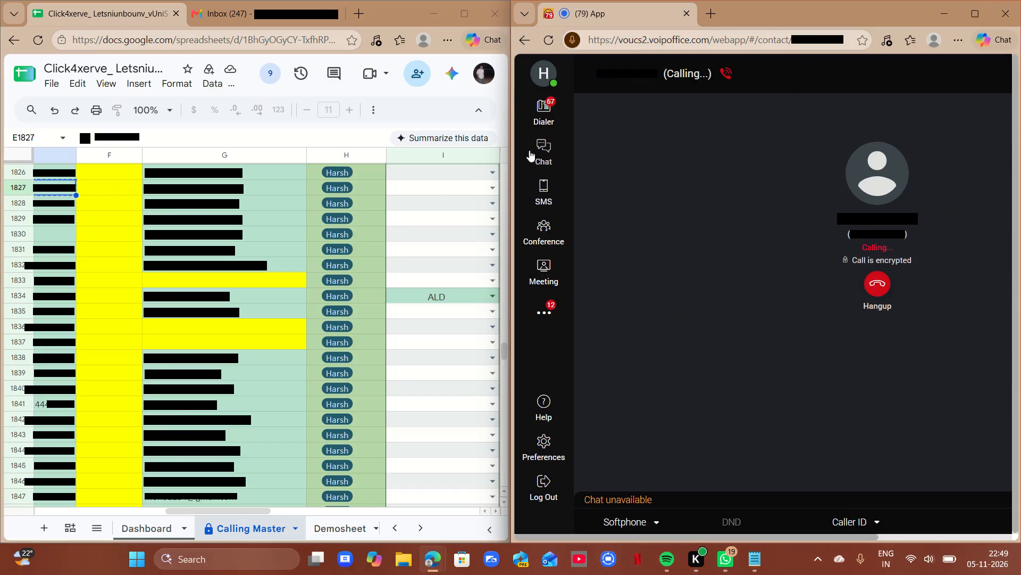
Record Hung up/Disconneted as the outcome in column I for row 1826.
click(438, 174)
key(h)
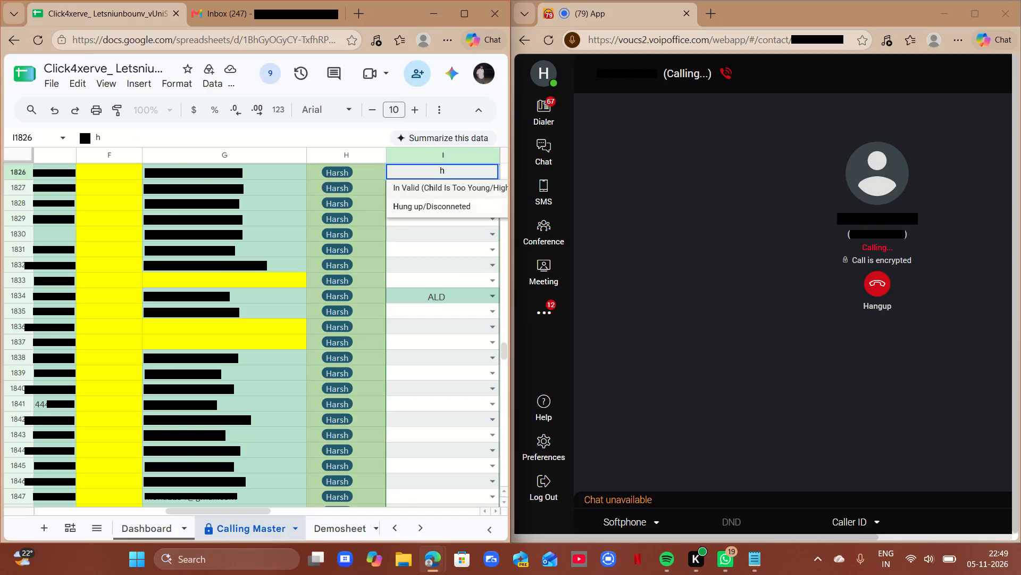
key(Up)
key(Return)
Copy the row 1828 lead's phone number from column E and dial it once the row 1827 call is over.
scroll(438, 174, down, 1)
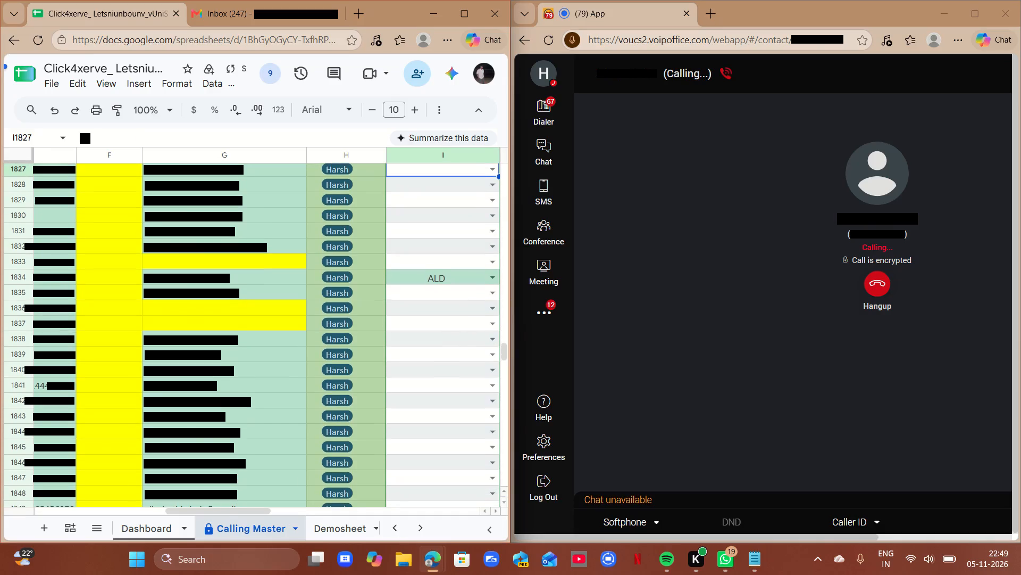
scroll(438, 174, down, 1)
click(53, 183)
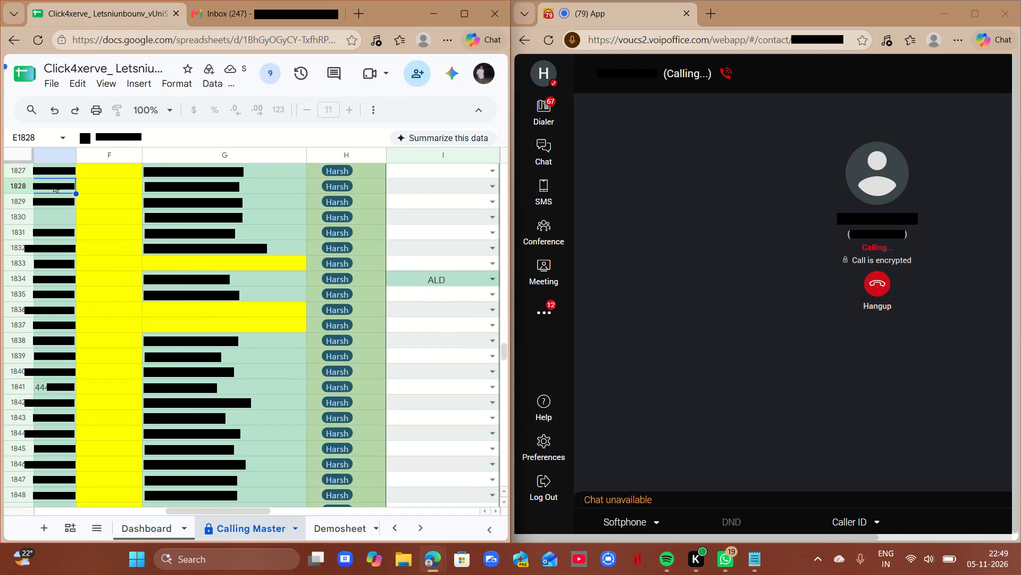
key(ctrl+c)
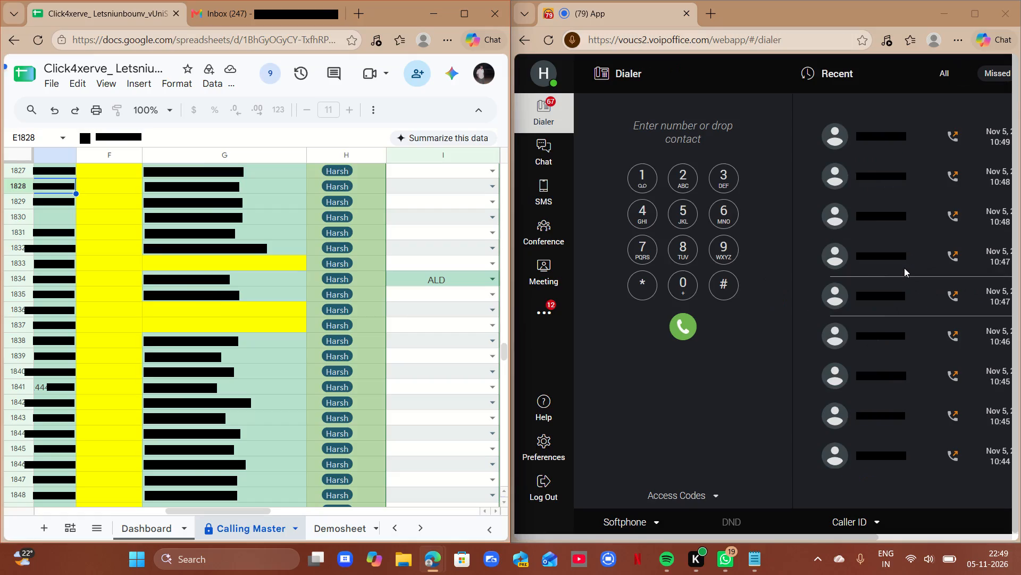
click(704, 147)
key(ctrl+v)
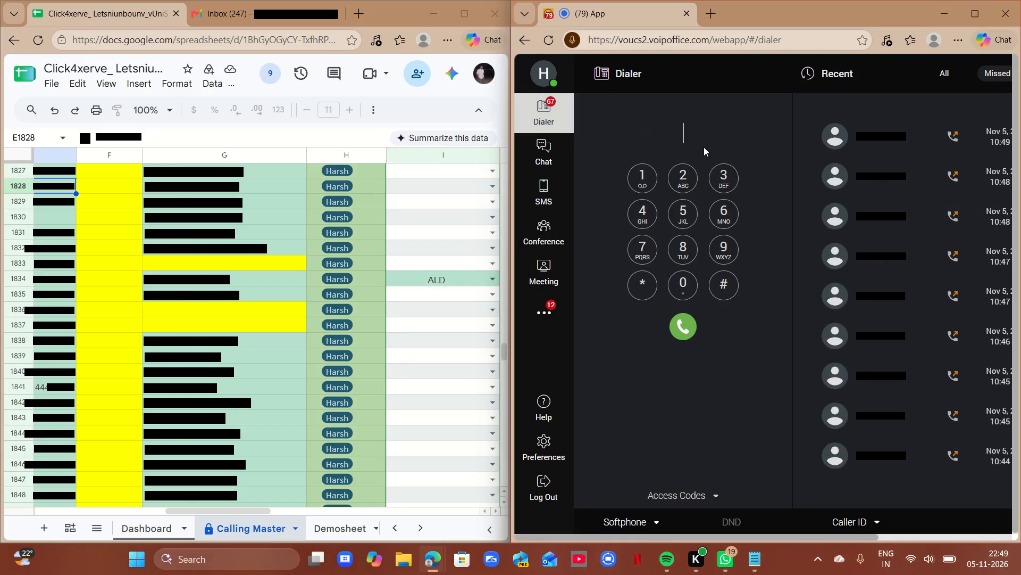
key(Return)
Record Hung up/Disconneted as the outcome in column I for row 1827.
click(414, 173)
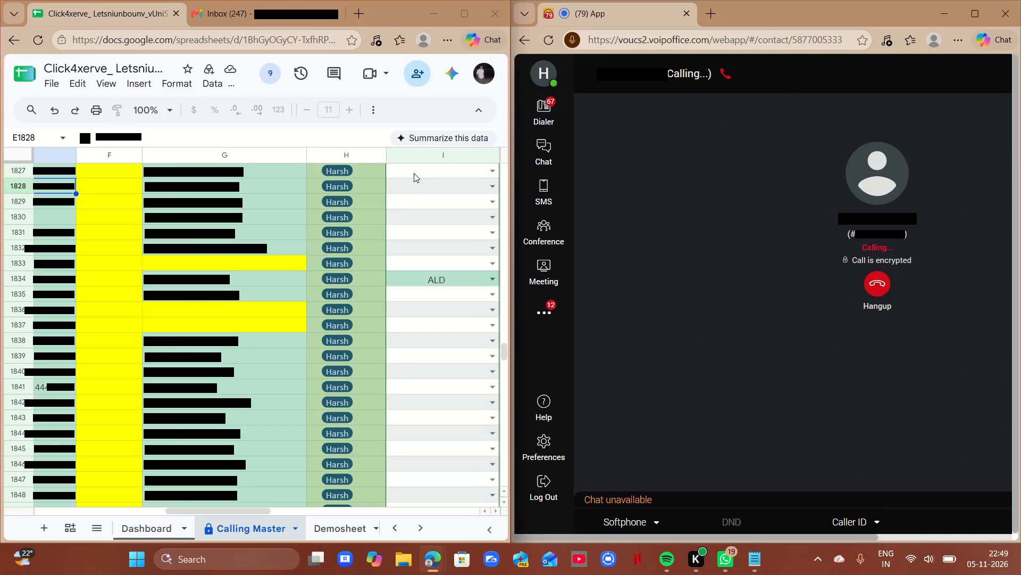
key(h)
key(Up)
key(Return)
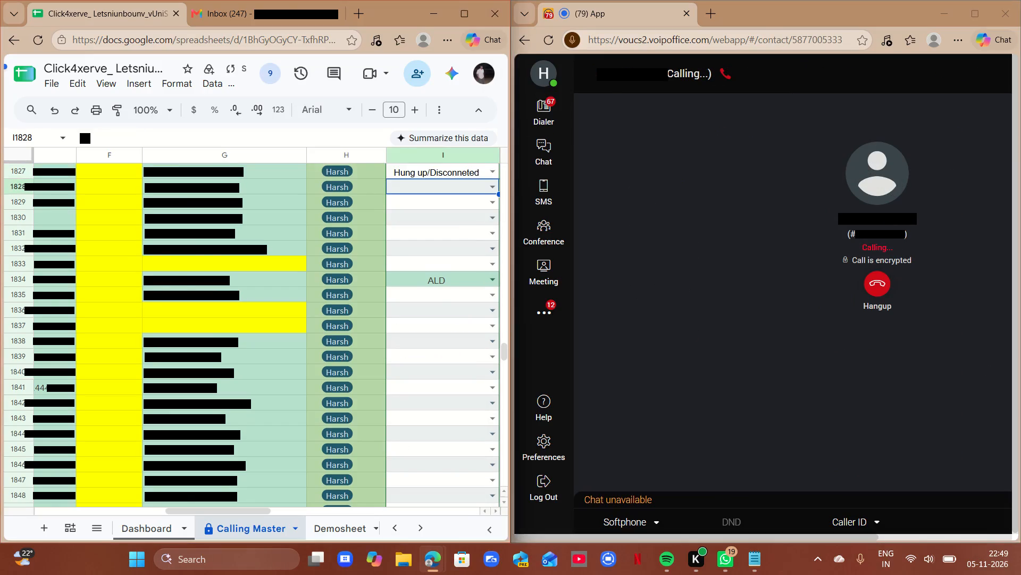
Copy the row 1829 lead's phone number from column E.
scroll(409, 163, down, 1)
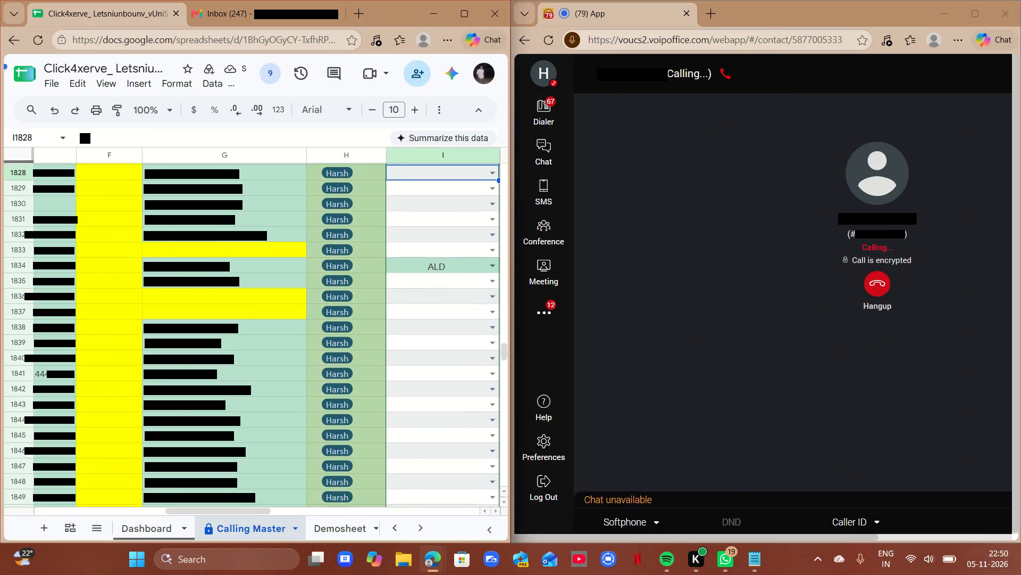
click(58, 188)
key(ctrl+c)
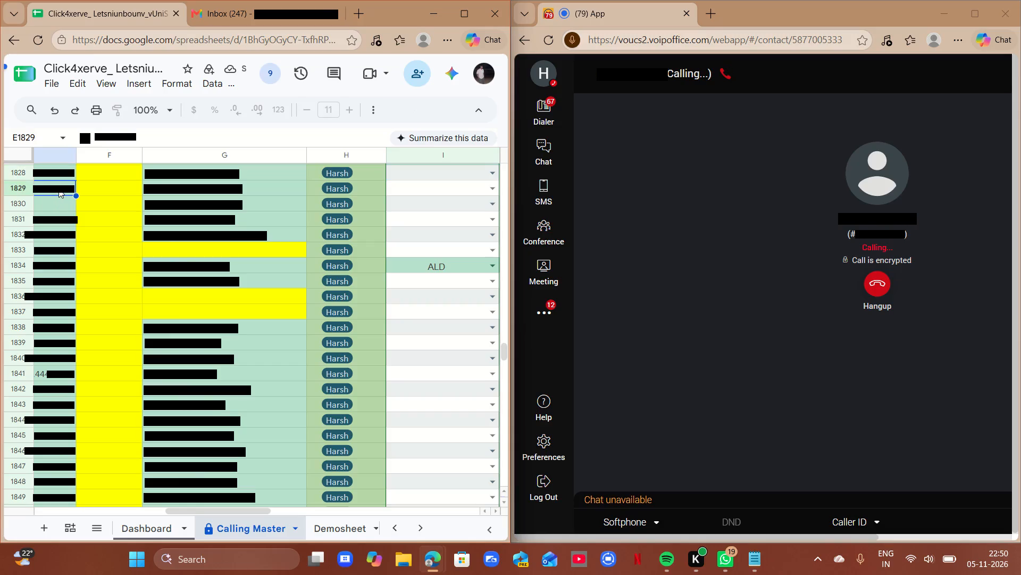
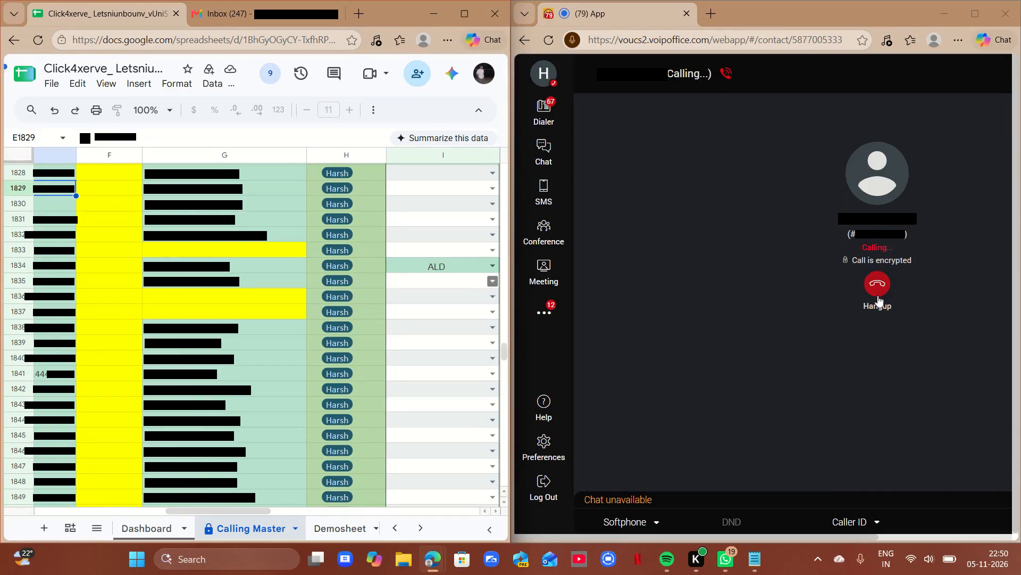
End the row 1828 call and dial the copied phone number of the row 1829 lead.
click(870, 294)
click(730, 152)
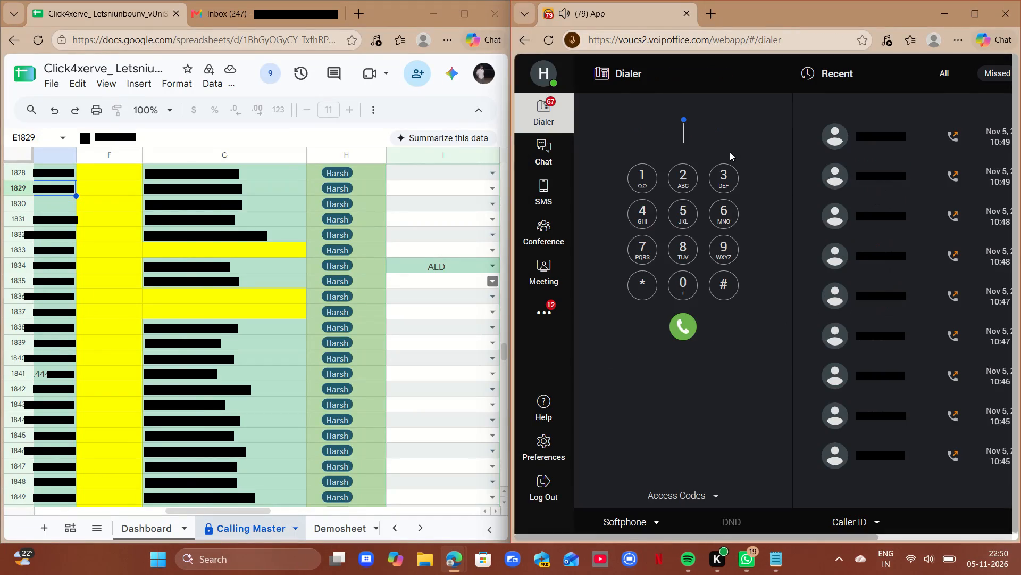
key(ctrl+v)
key(Return)
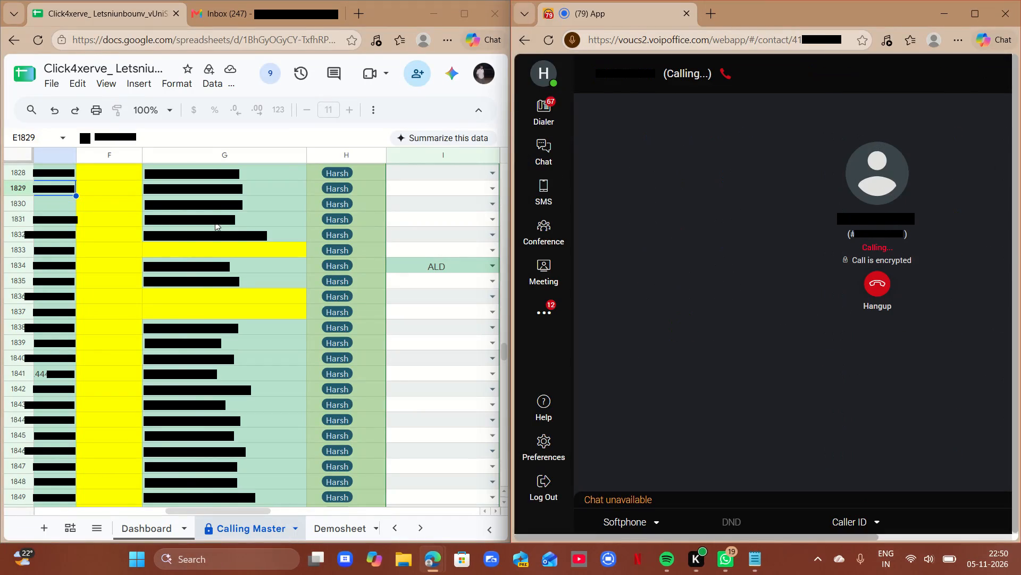
Copy the row 1830 lead's phone number from column E and dial it once the row 1829 call is over.
click(72, 202)
key(ctrl+c)
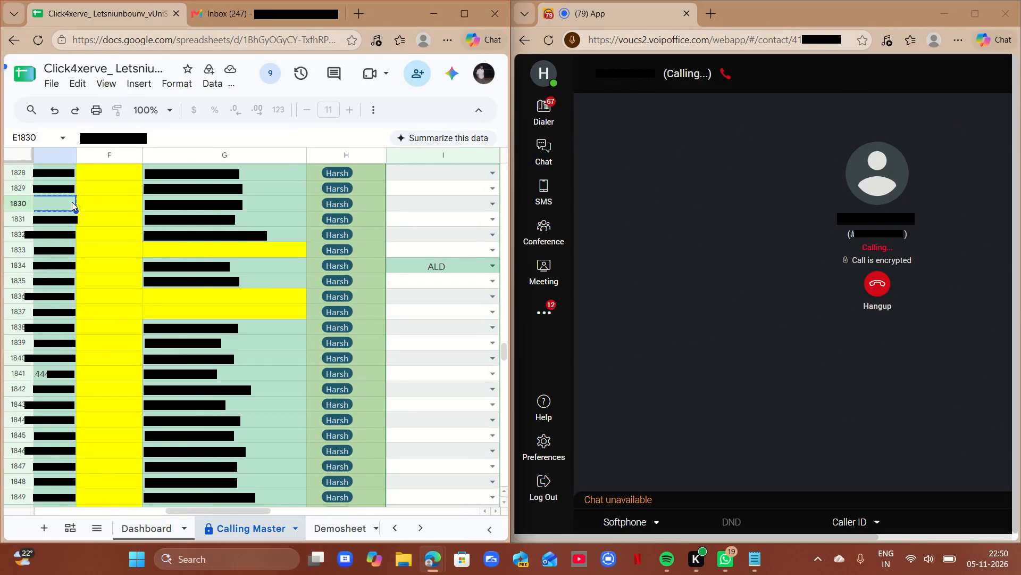
scroll(72, 202, left, 1)
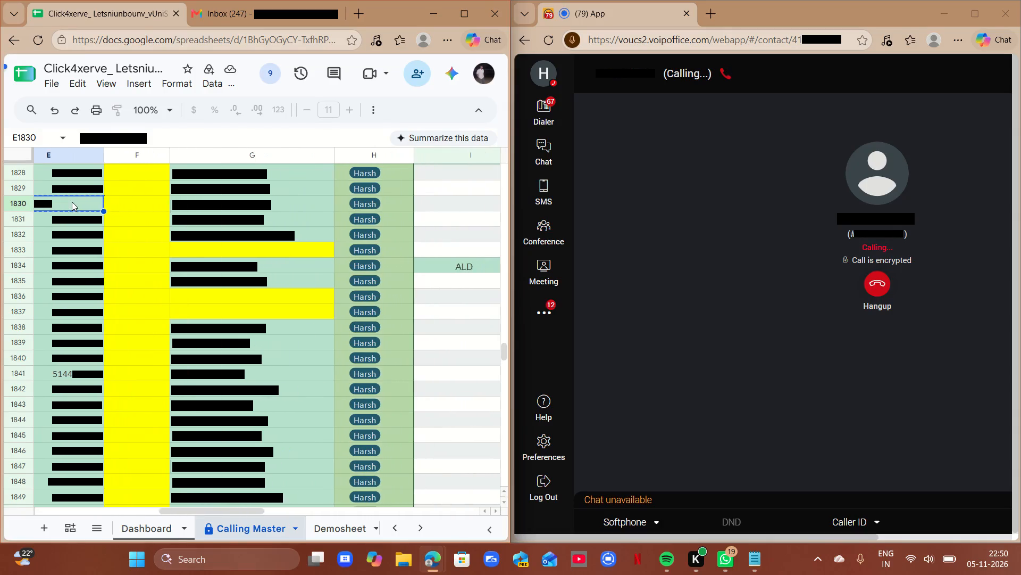
scroll(72, 202, left, 1)
scroll(72, 202, right, 1)
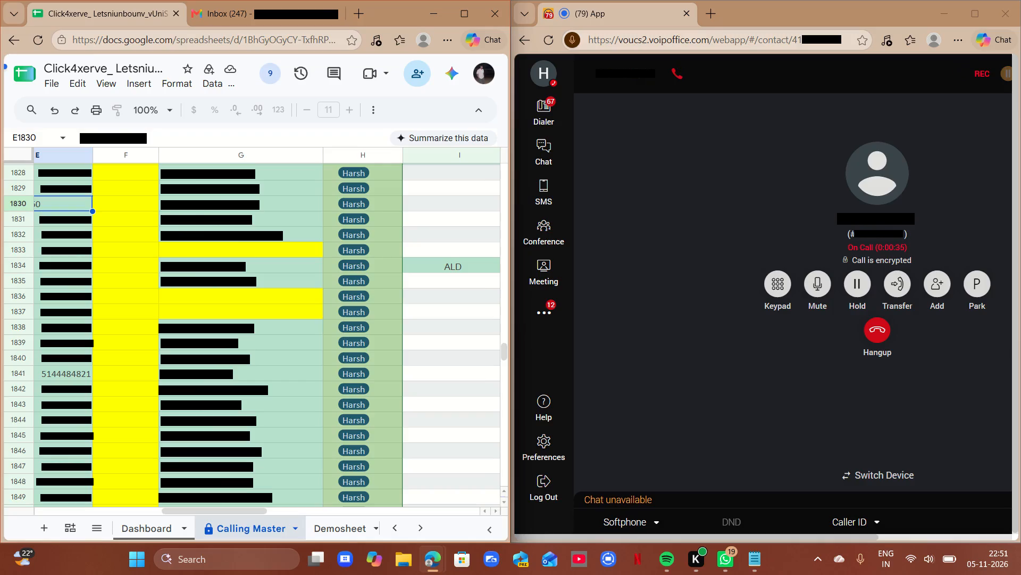
click(871, 332)
click(717, 150)
key(ctrl+v)
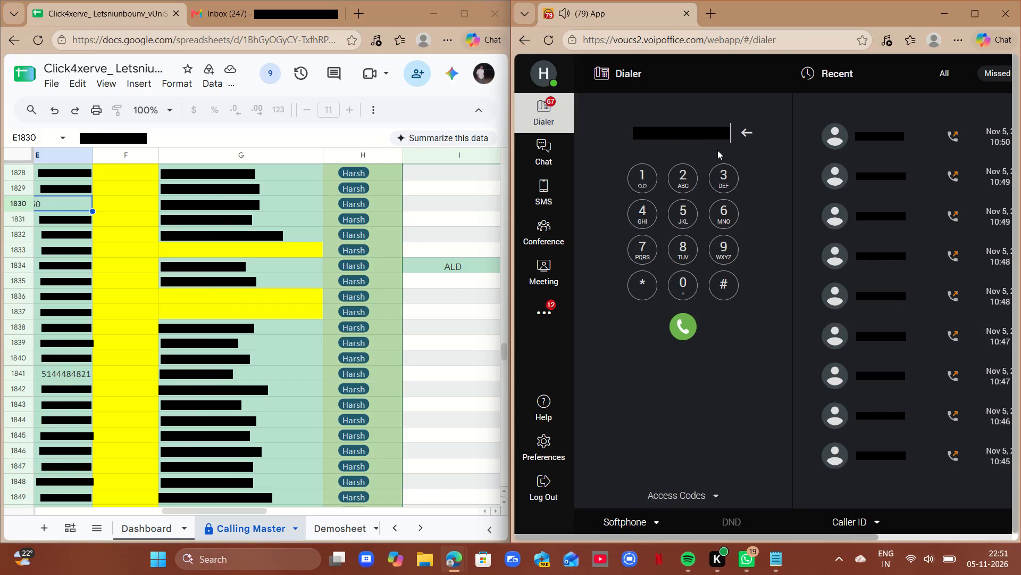
key(Return)
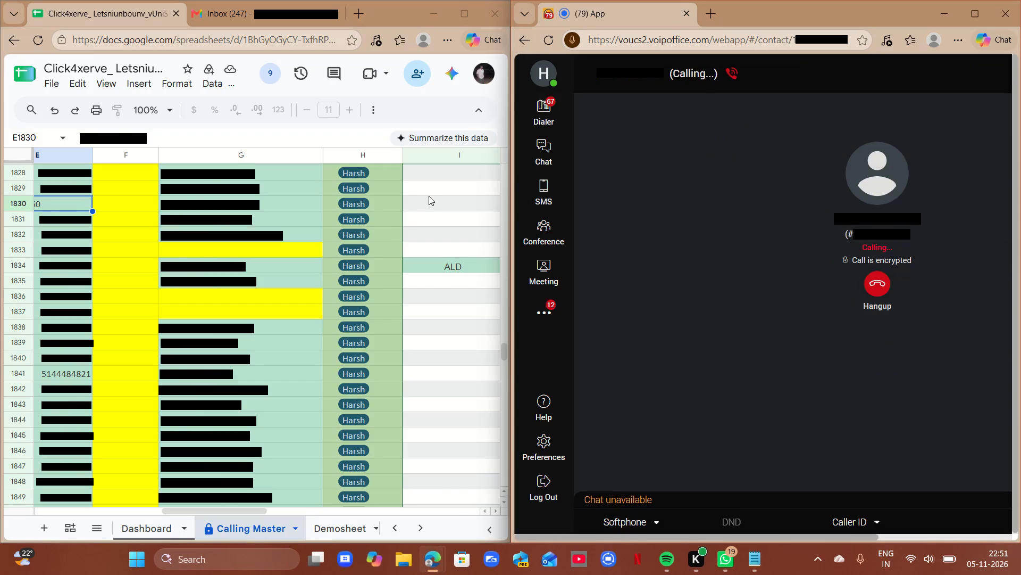
Record Ni (Not Intersted) as the outcome in column I for row 1829.
click(429, 192)
key(n)
key(Return)
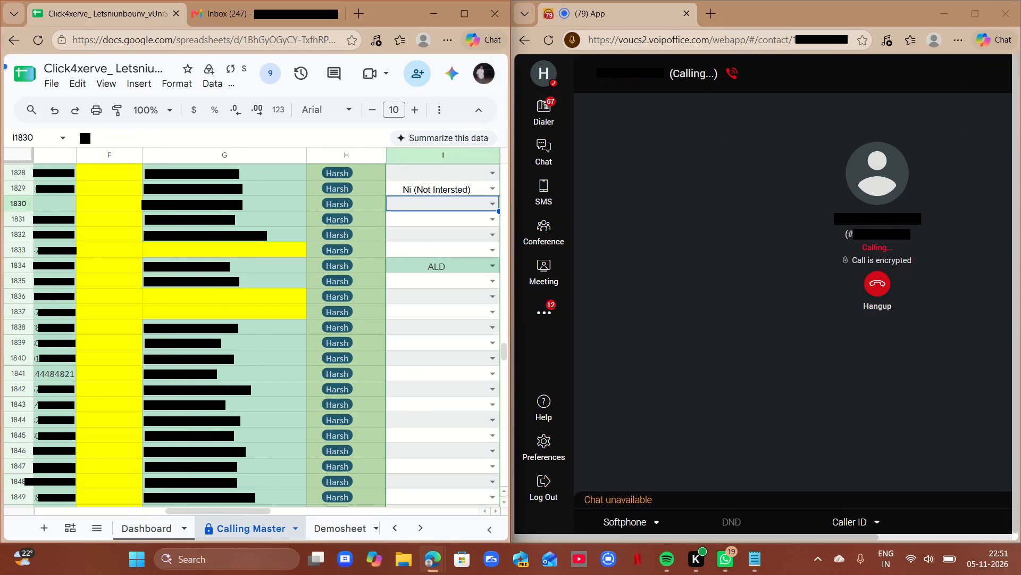
Record RNR as the outcome in column I for row 1828.
click(438, 177)
key(r)
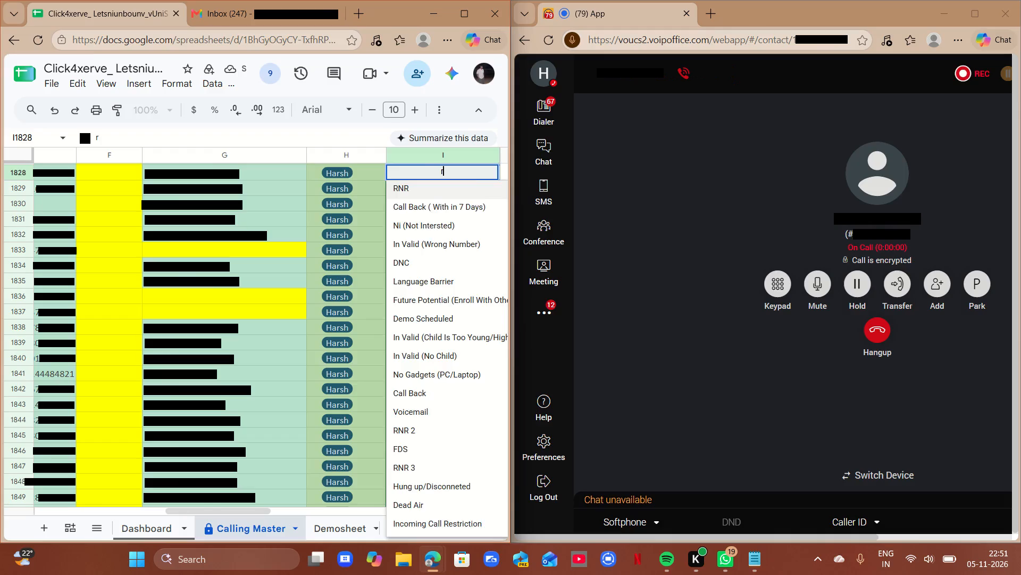
key(Return)
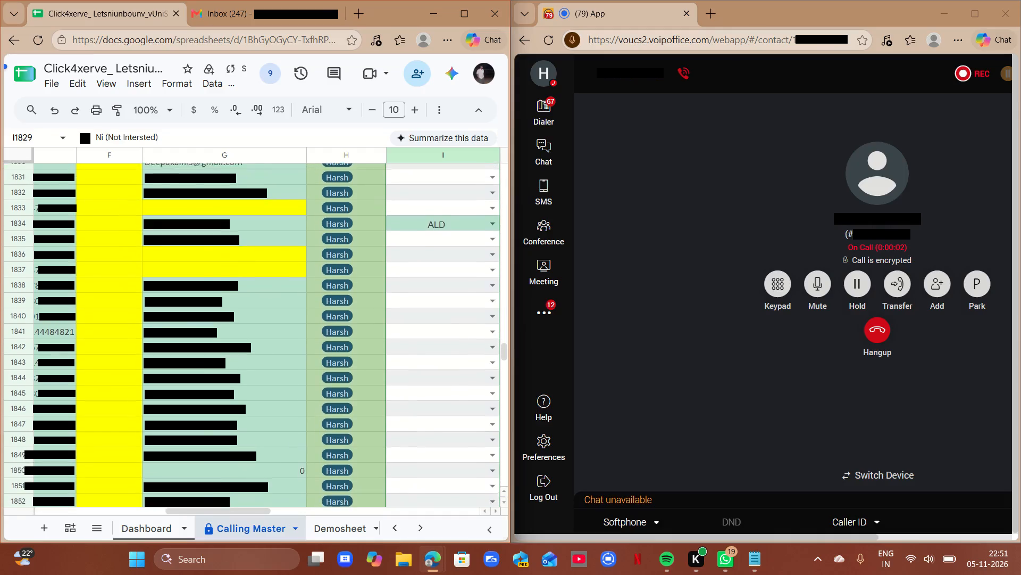
Copy the row 1831 lead's phone number from column E.
click(65, 184)
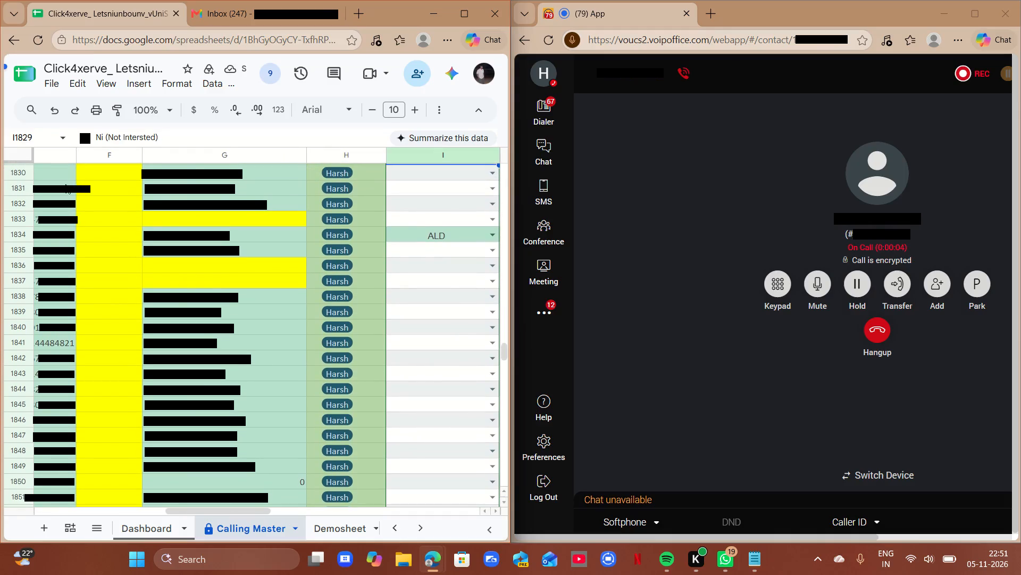
scroll(65, 184, right, 1)
key(ctrl+c)
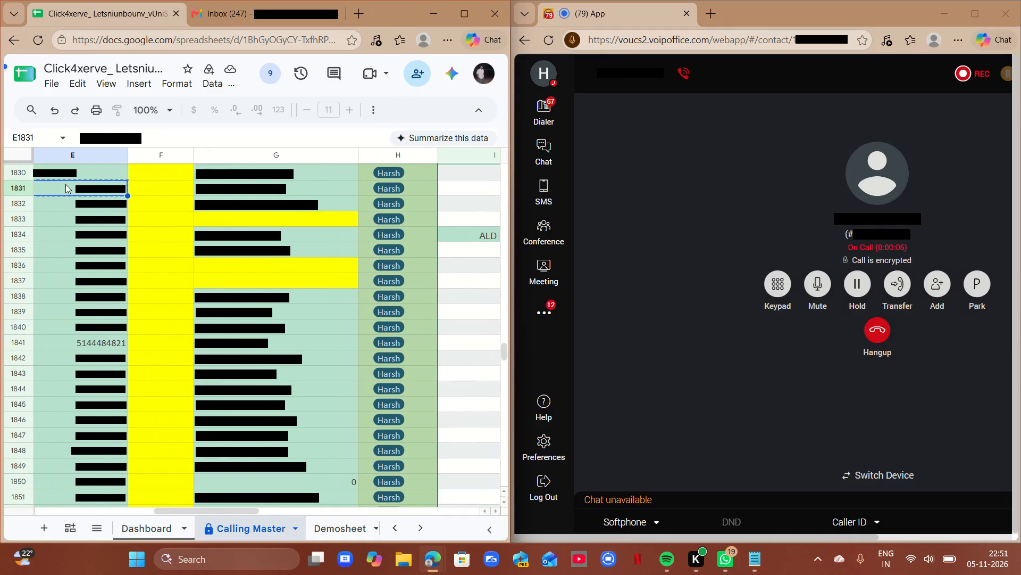
scroll(65, 184, left, 1)
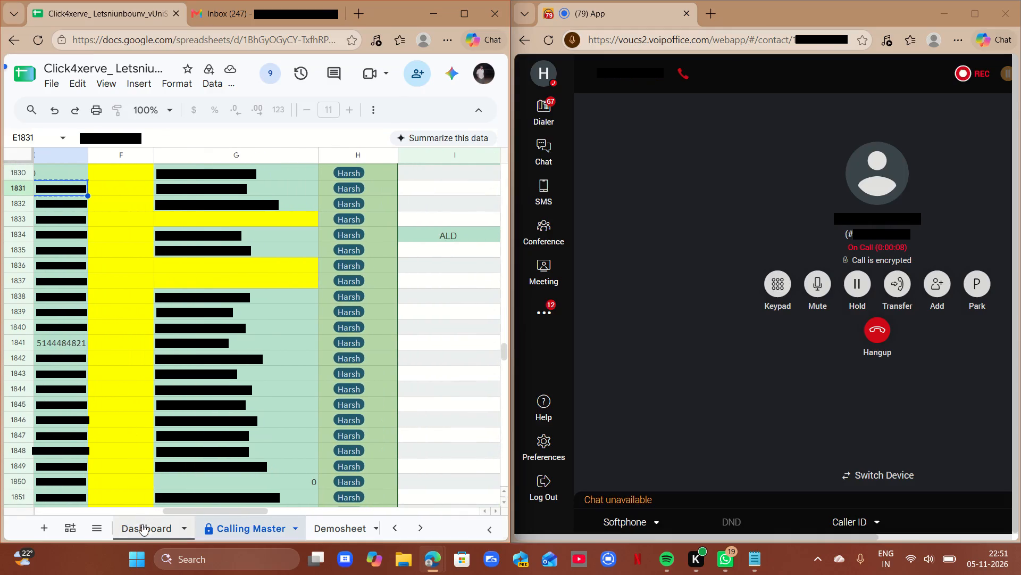
Open the Dashboard sheet to check the team's calling progress.
click(141, 524)
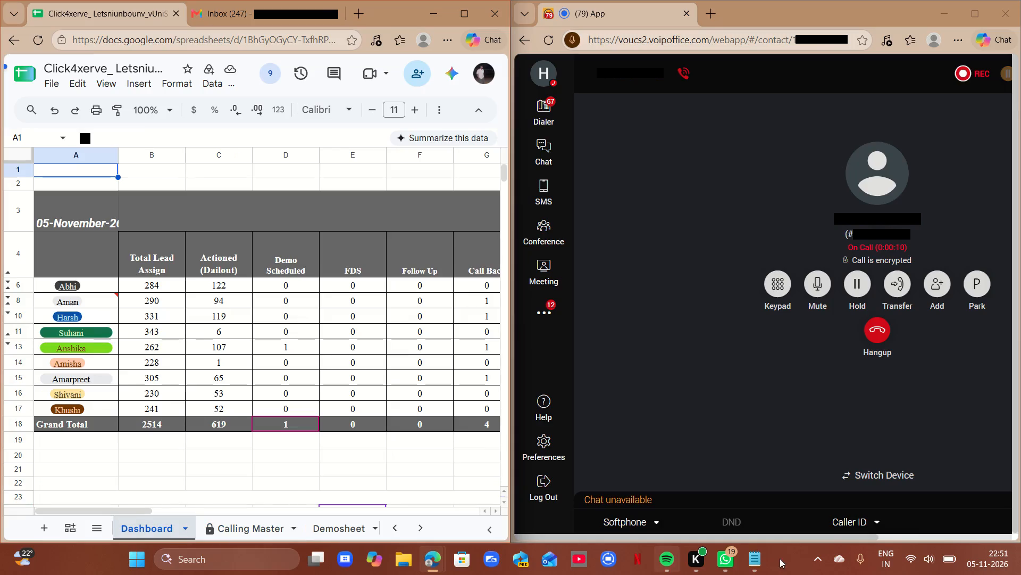
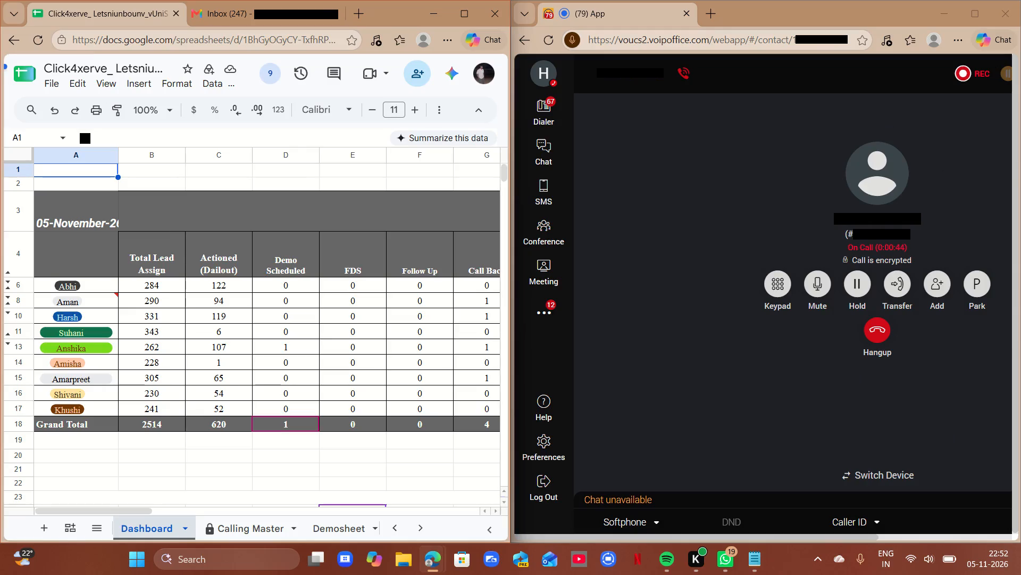
Hang up the current call and dial the row 1831 lead's copied phone number in the VoIP dialer.
click(878, 331)
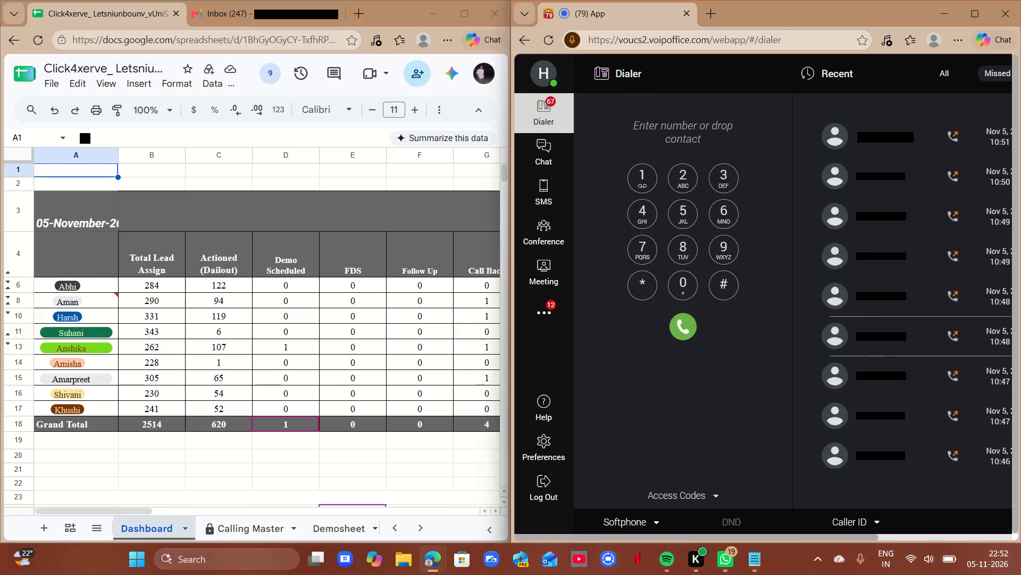
click(690, 159)
key(ctrl+v)
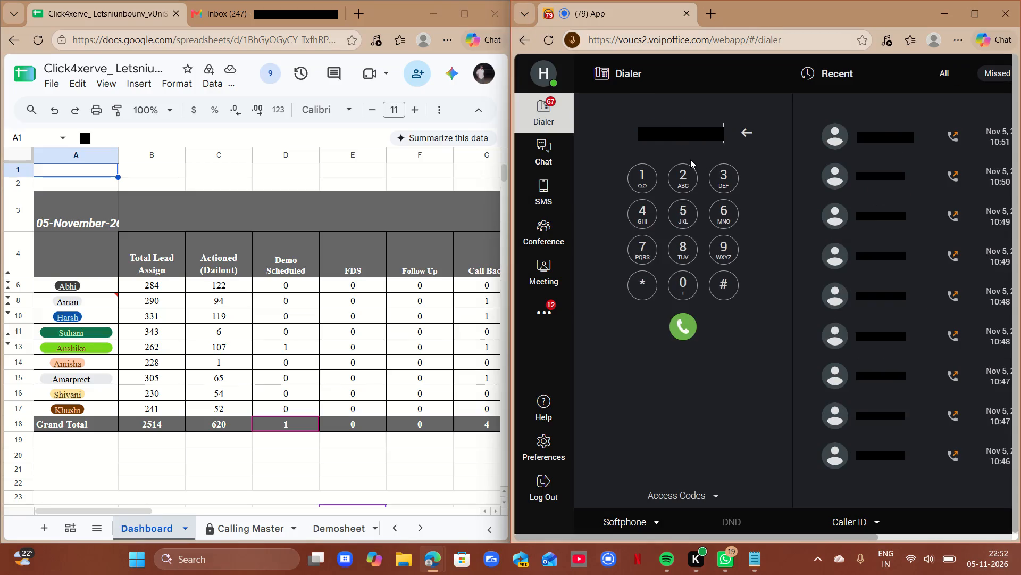
key(Return)
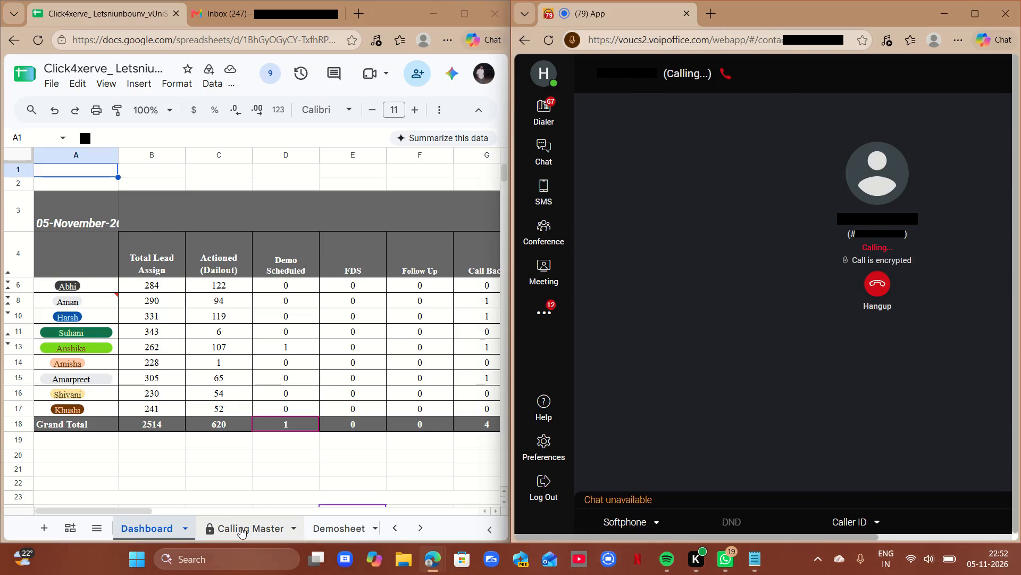
Return to the Calling Master sheet and copy the row 1832 lead's phone number from column E.
click(238, 528)
click(64, 209)
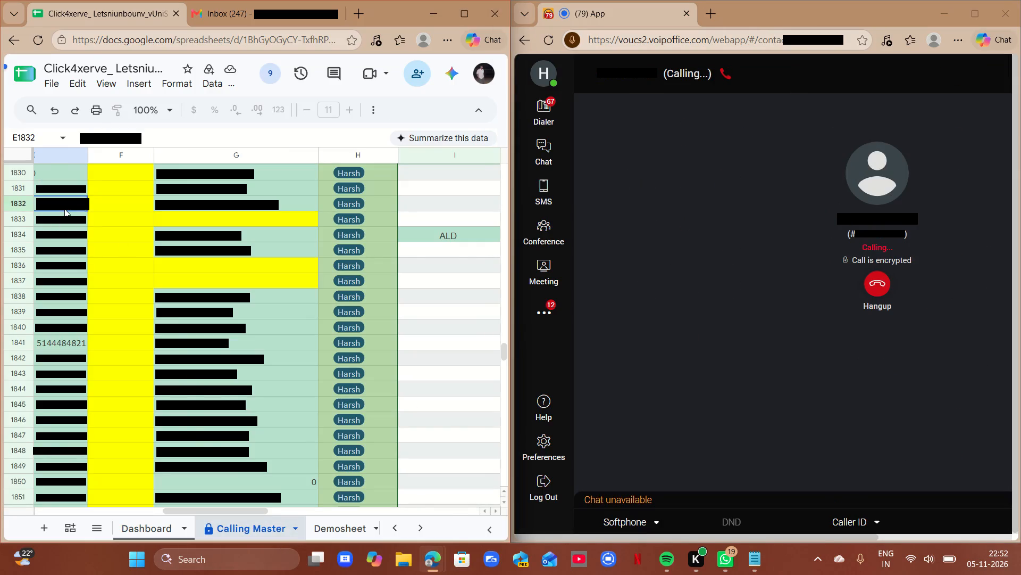
key(ctrl+c)
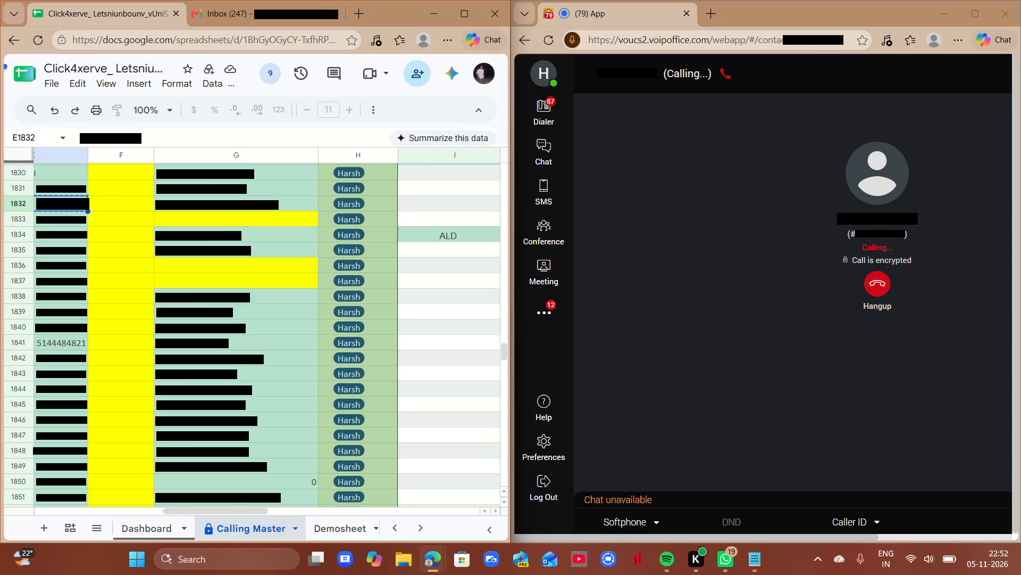
Record Ni (Not Intersted) as the outcome in column I for row 1830.
click(419, 175)
key(n)
key(Return)
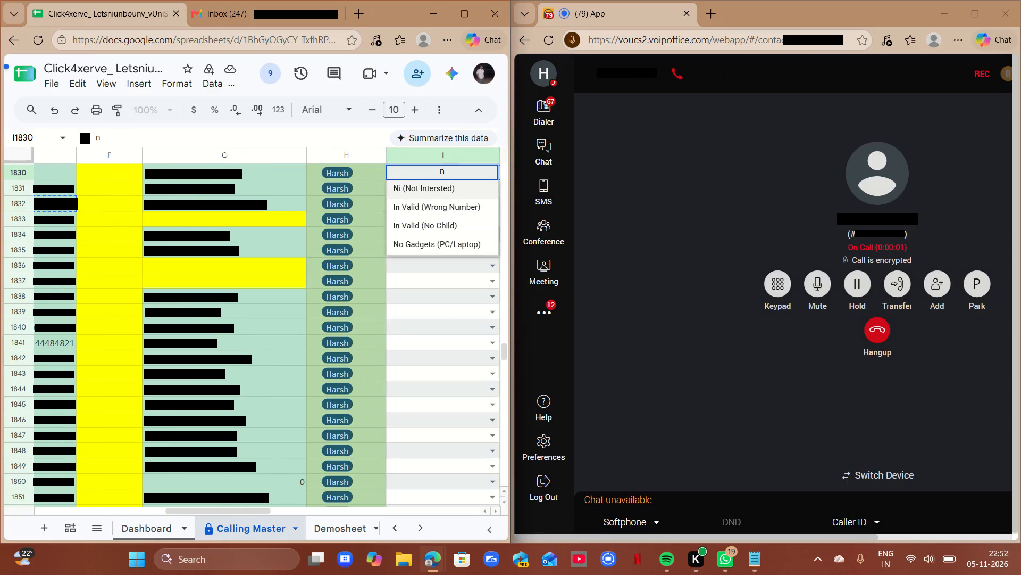
Copy the row 1832 lead's phone number from column E again and call it after hanging up the current call.
scroll(419, 175, down, 1)
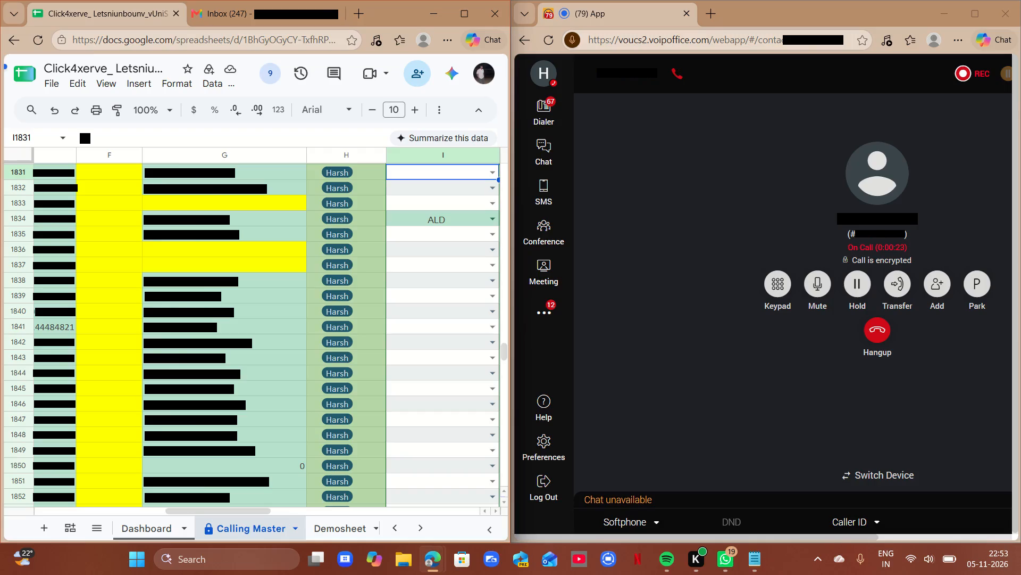
click(63, 194)
key(ctrl+c)
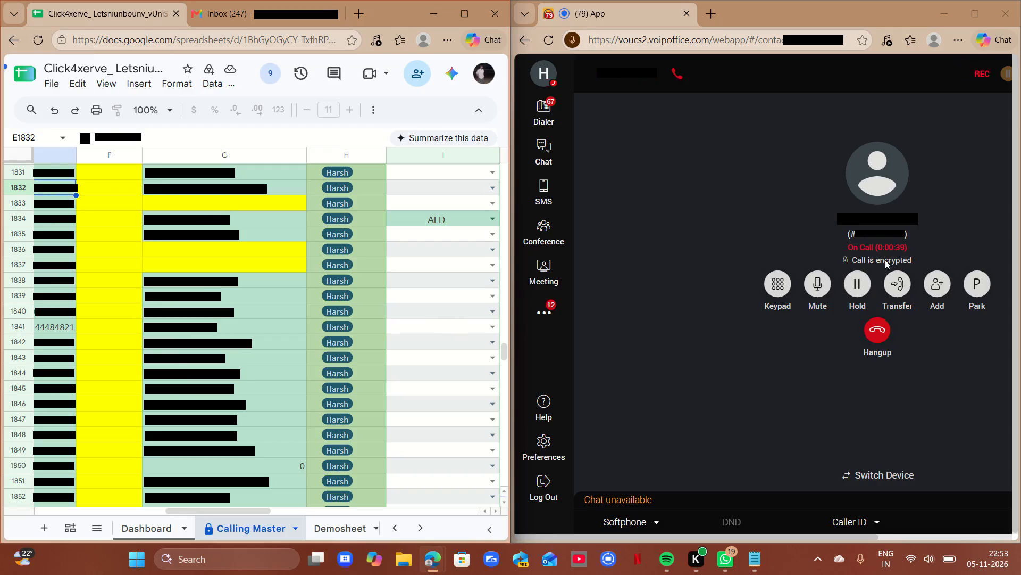
click(877, 324)
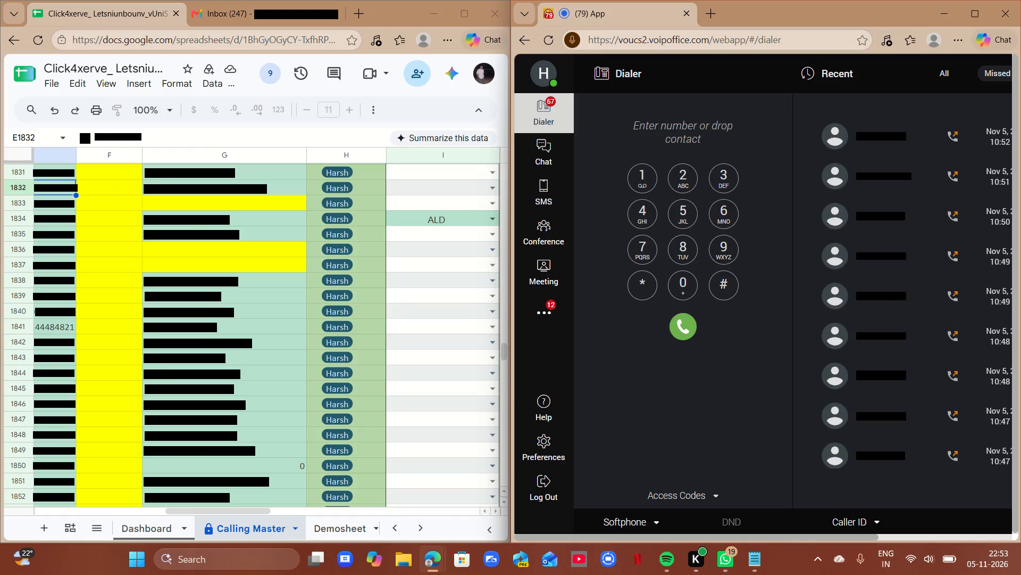
click(685, 125)
key(ctrl+v)
key(Return)
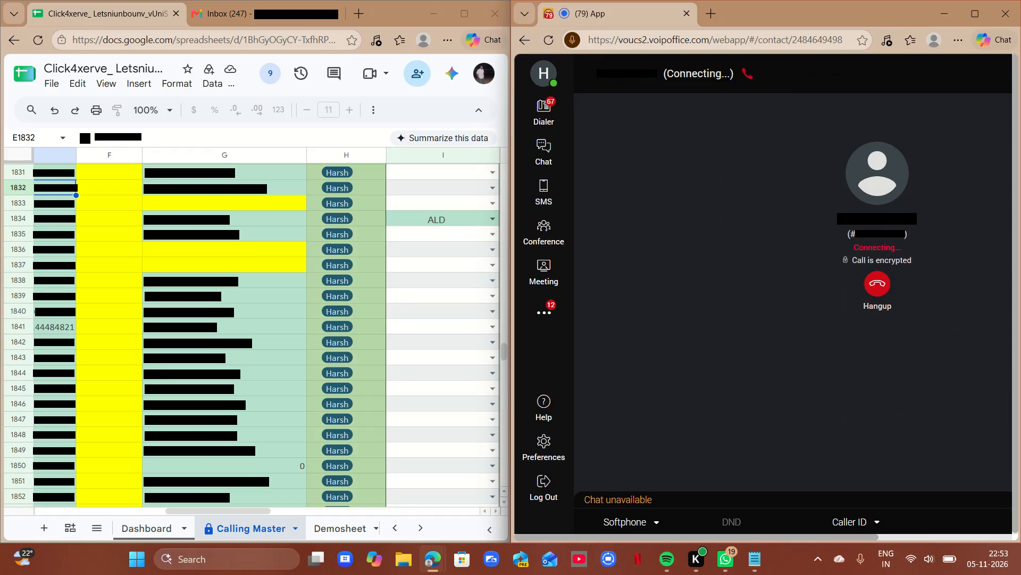
Copy the row 1833 lead's phone number from column E and call it through the dialer.
click(70, 207)
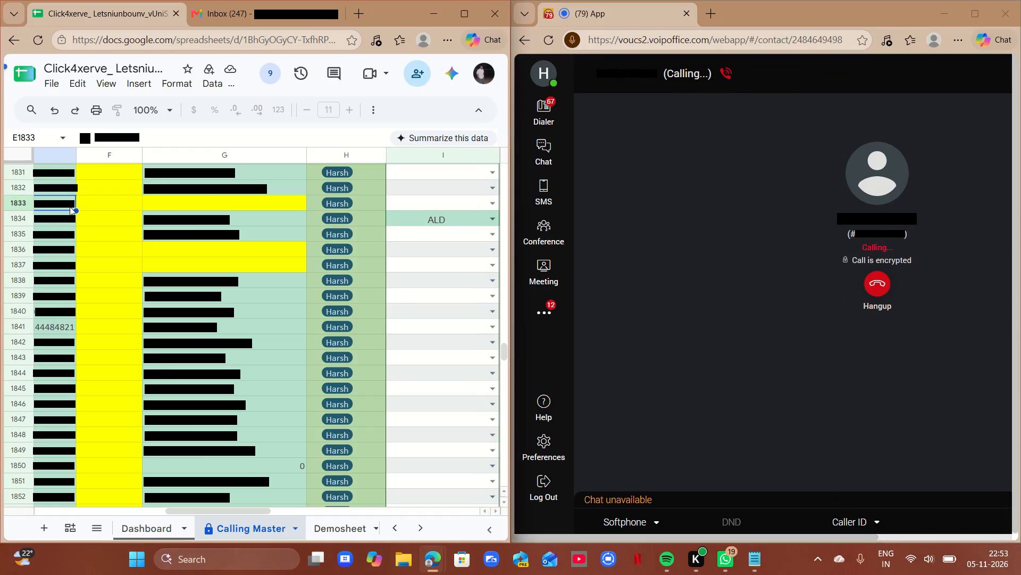
key(ctrl+c)
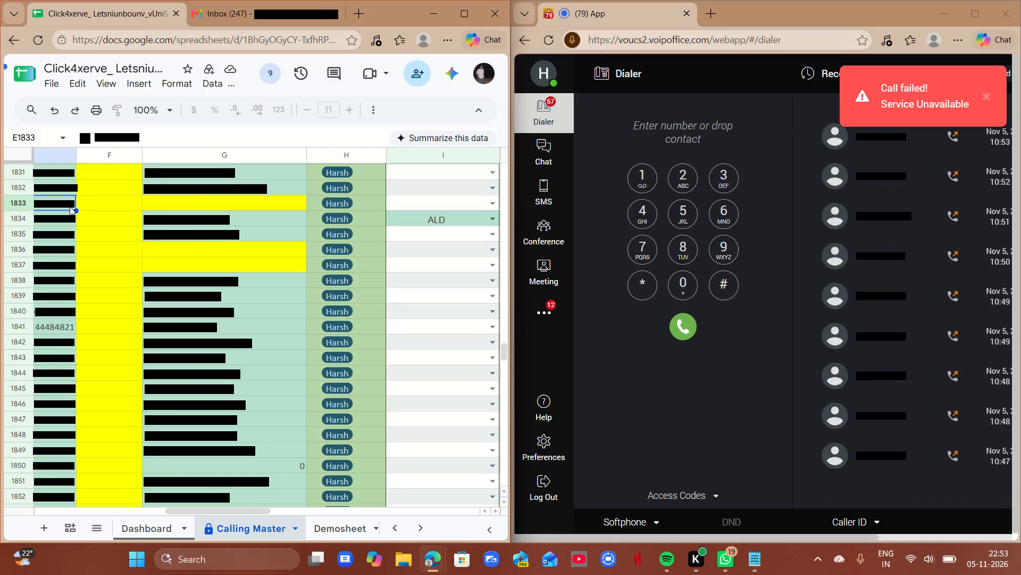
click(665, 127)
key(ctrl+v)
key(Return)
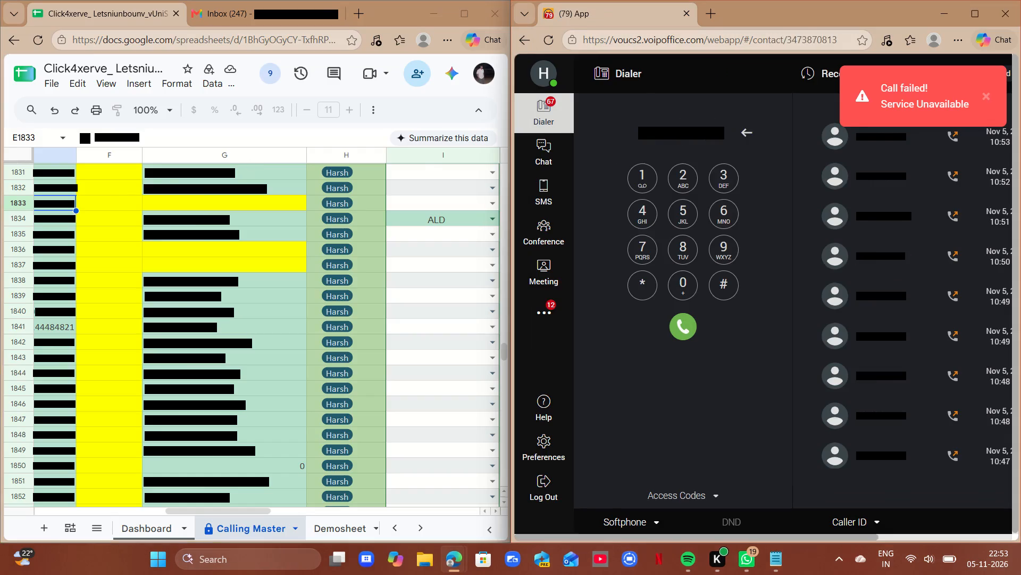
Record RNR as the outcome in column I for row 1831.
click(436, 177)
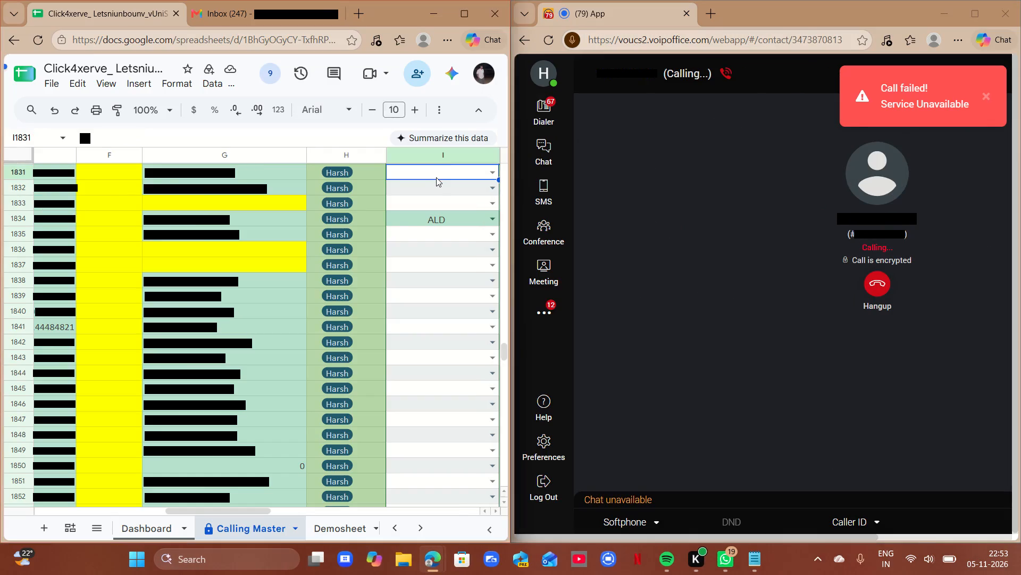
key(r)
key(Return)
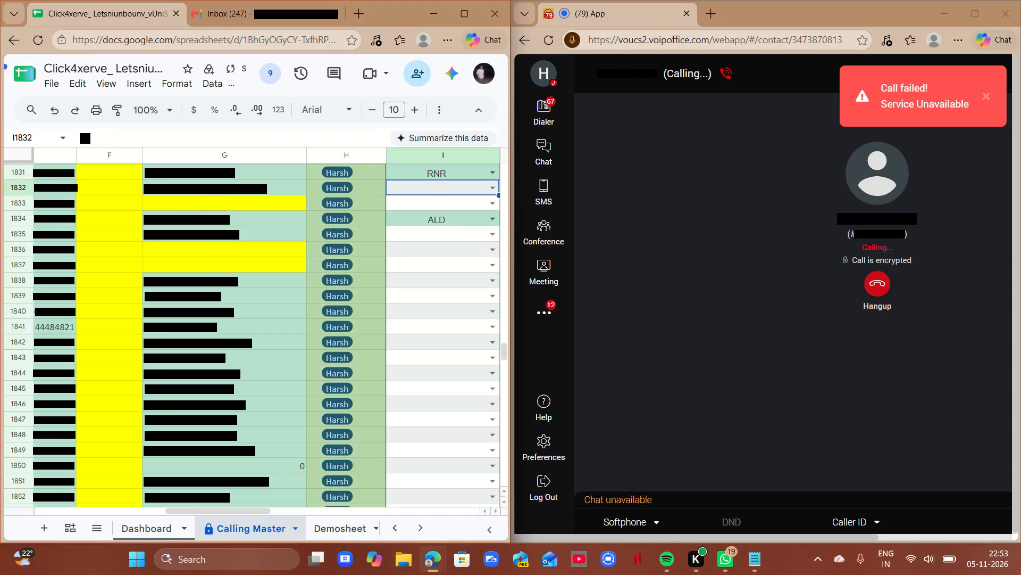
Record Voicemail as the outcome in column I for row 1832.
key(v)
key(Up)
key(Return)
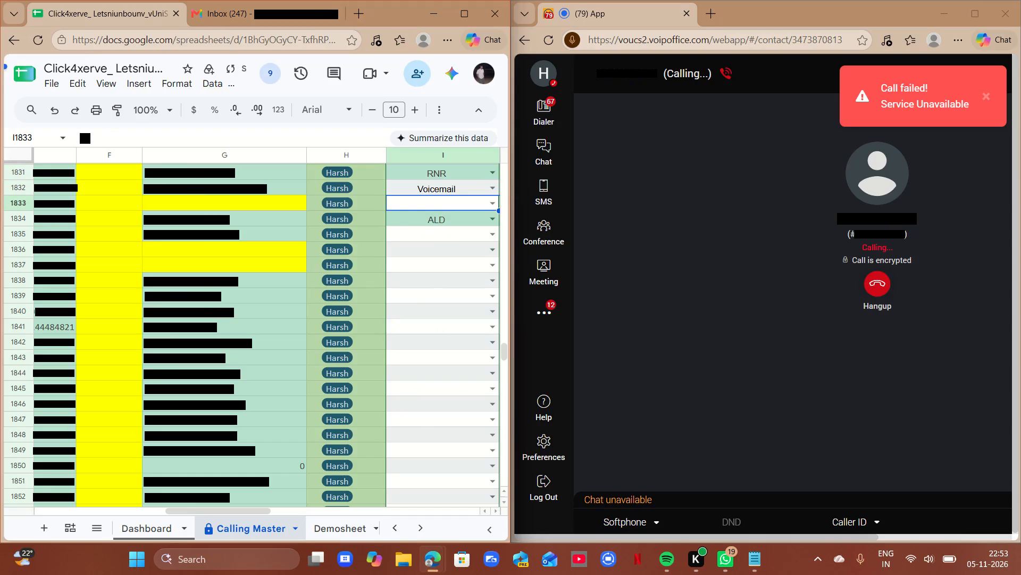
Record RNR as the outcome in column I for row 1833.
key(r)
key(Return)
Copy the row 1835 lead's phone number from column E and call it after ending the current call attempt.
scroll(436, 177, down, 1)
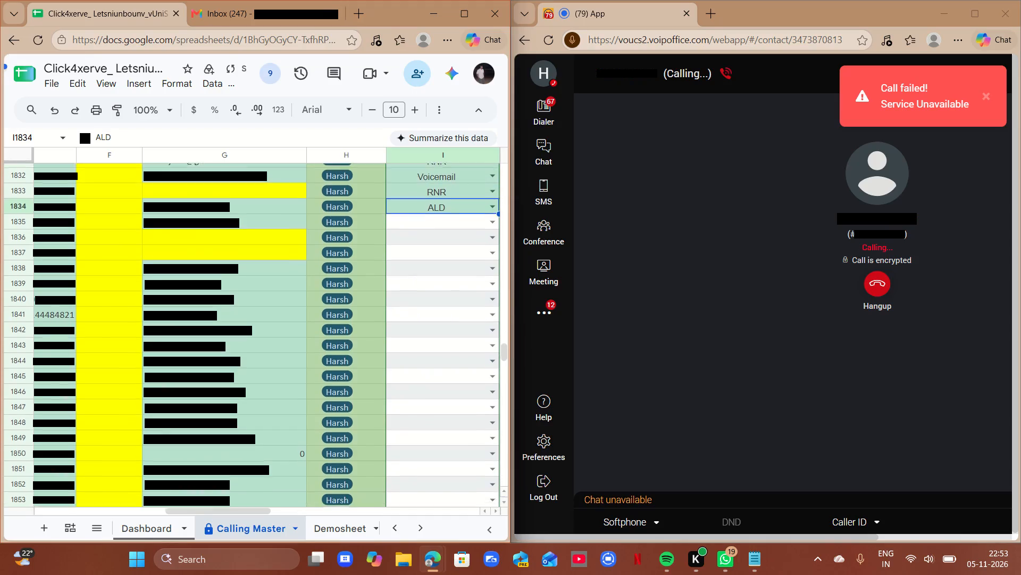
scroll(436, 177, down, 2)
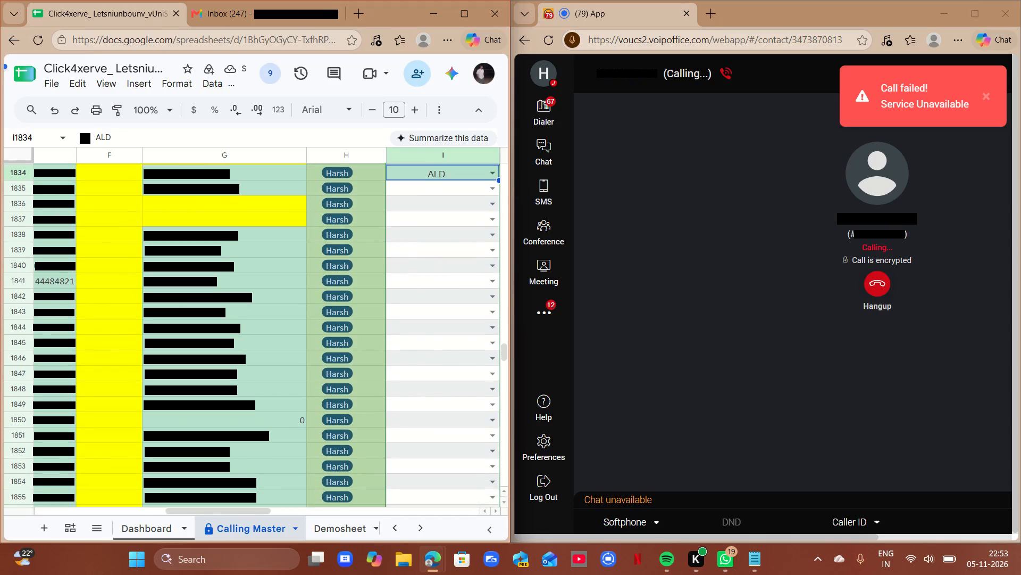
scroll(436, 177, down, 1)
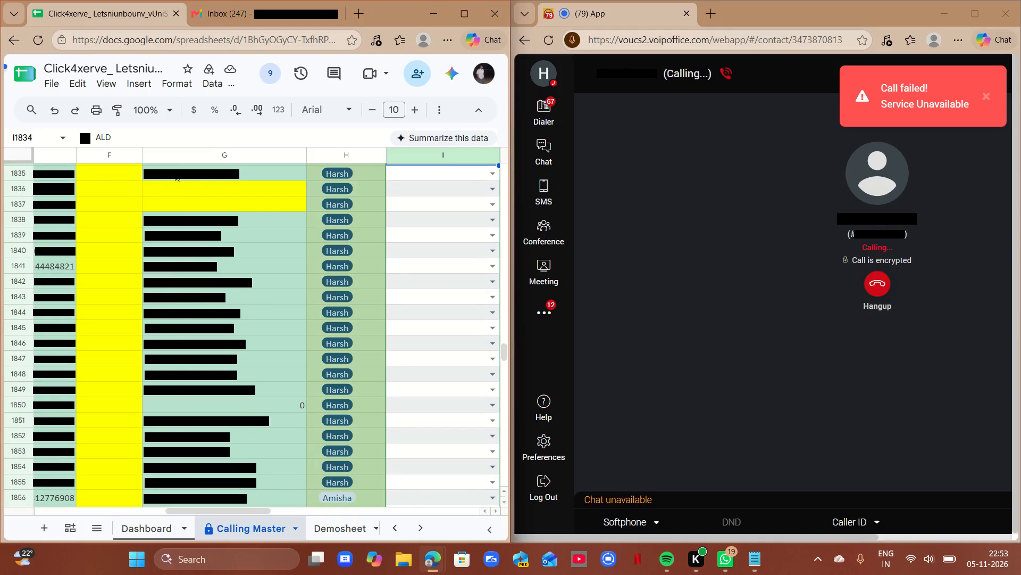
click(62, 176)
key(ctrl+c)
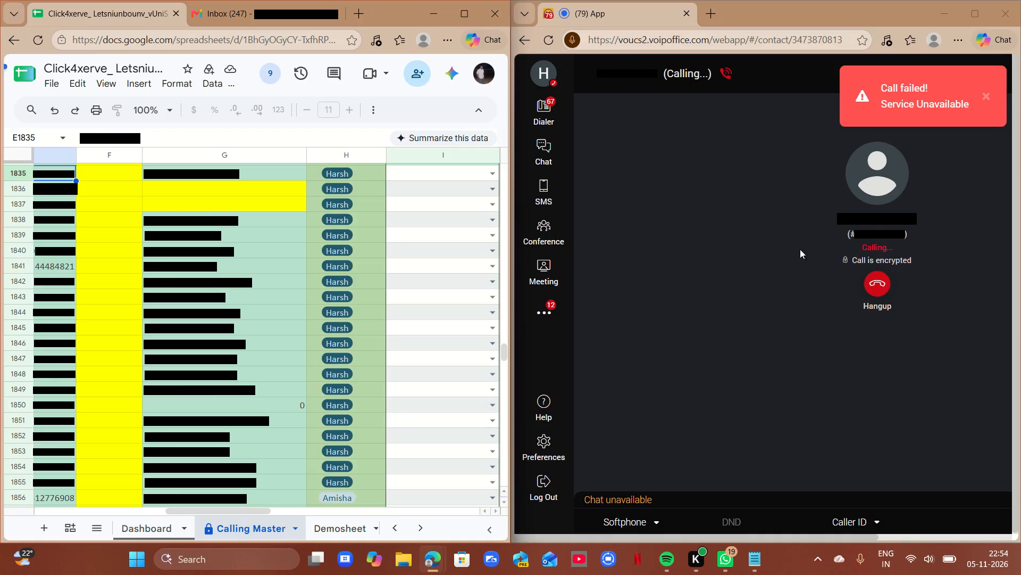
click(872, 278)
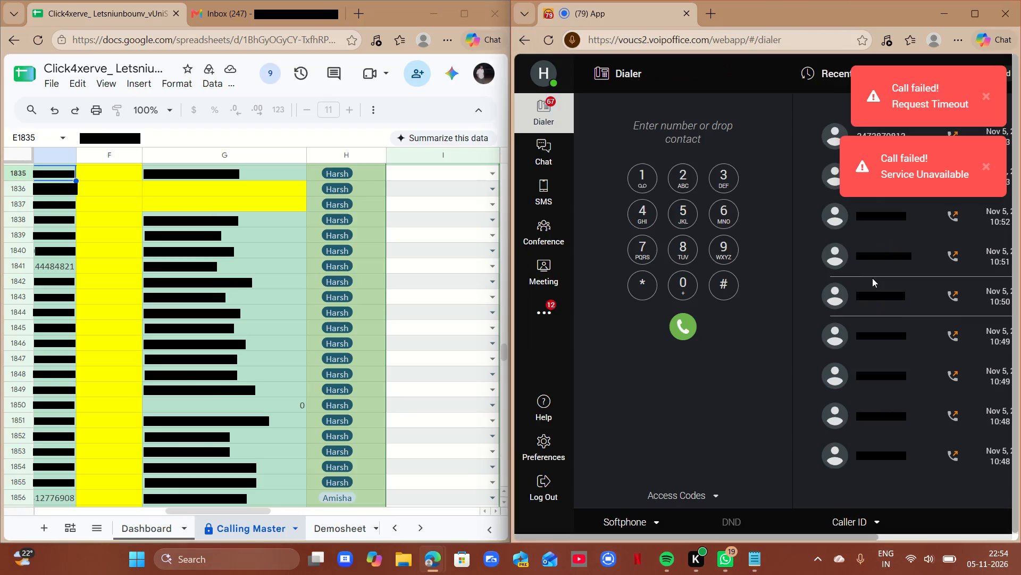
click(715, 131)
key(ctrl+v)
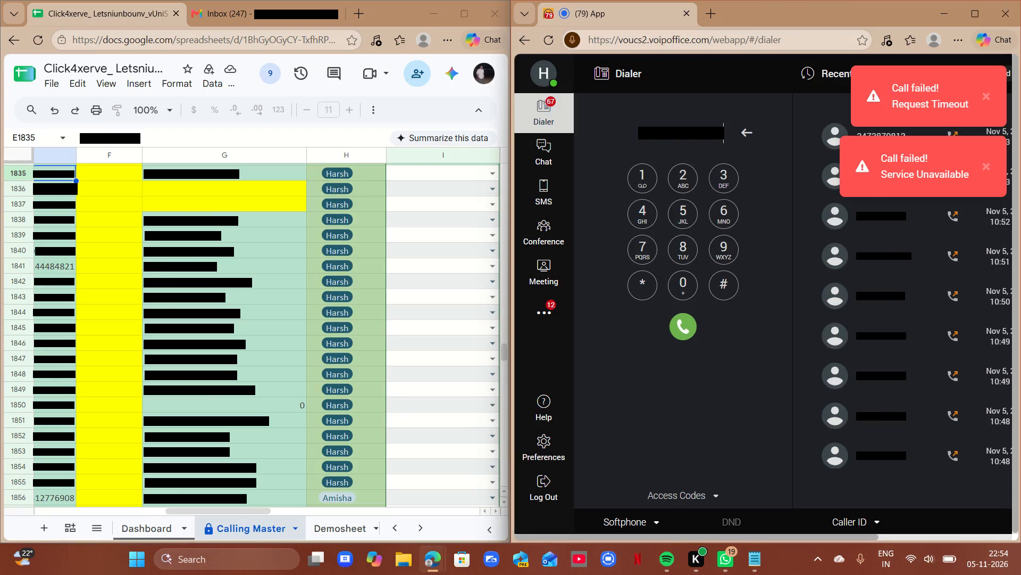
key(Return)
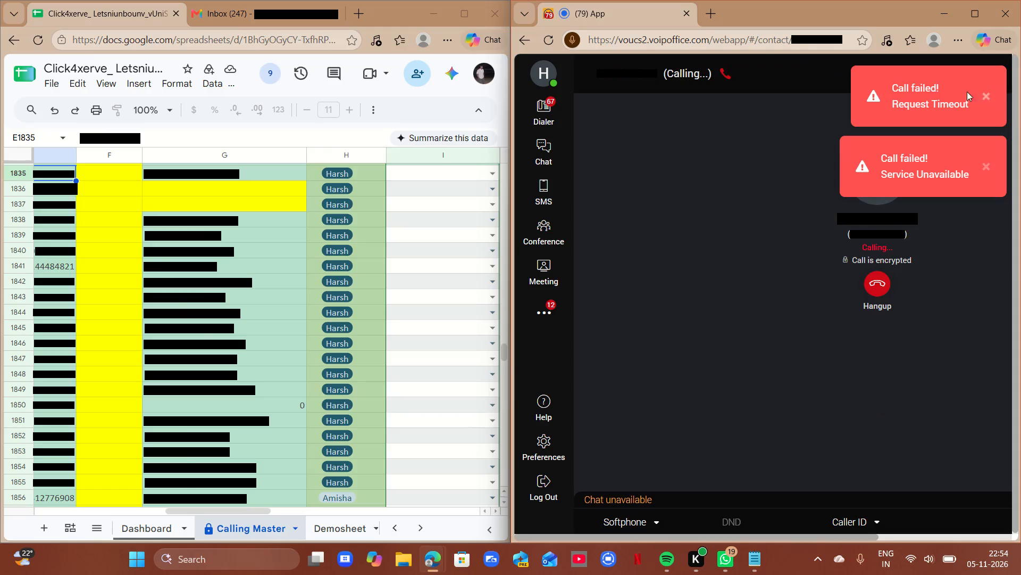
Dismiss both call-failure notifications in the dialer.
click(989, 95)
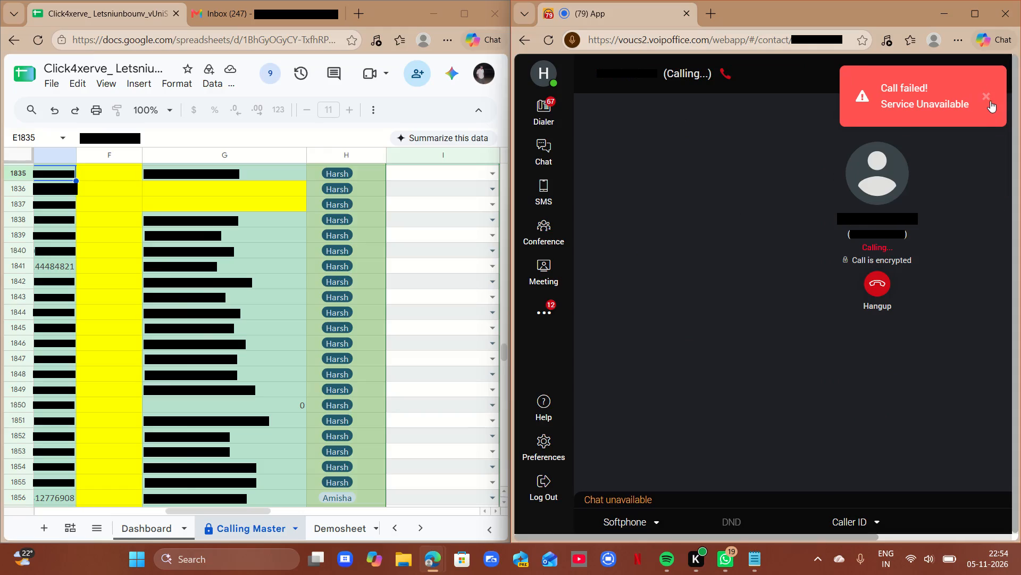
click(989, 98)
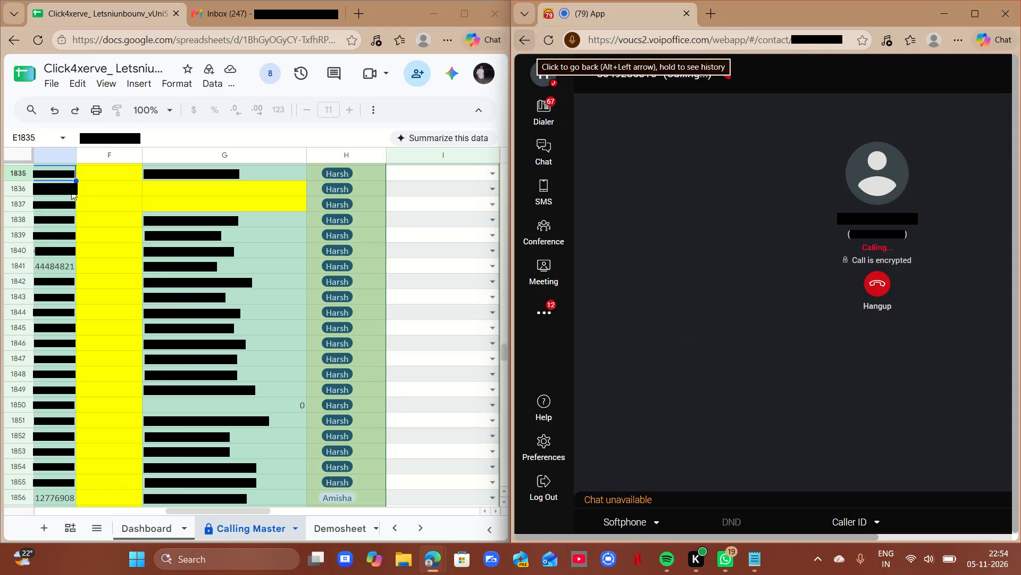
Copy the row 1836 lead's phone number from column E of the Calling Master sheet.
click(68, 187)
key(ctrl+c)
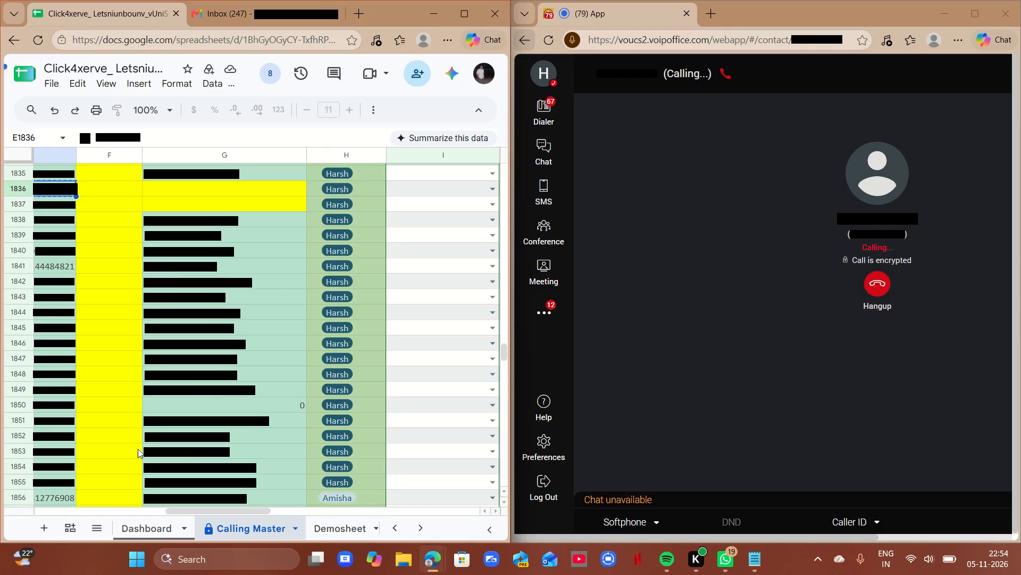
Check the team's lead and dial-out figures on the Dashboard sheet, and return to the Calling Master sheet.
click(135, 530)
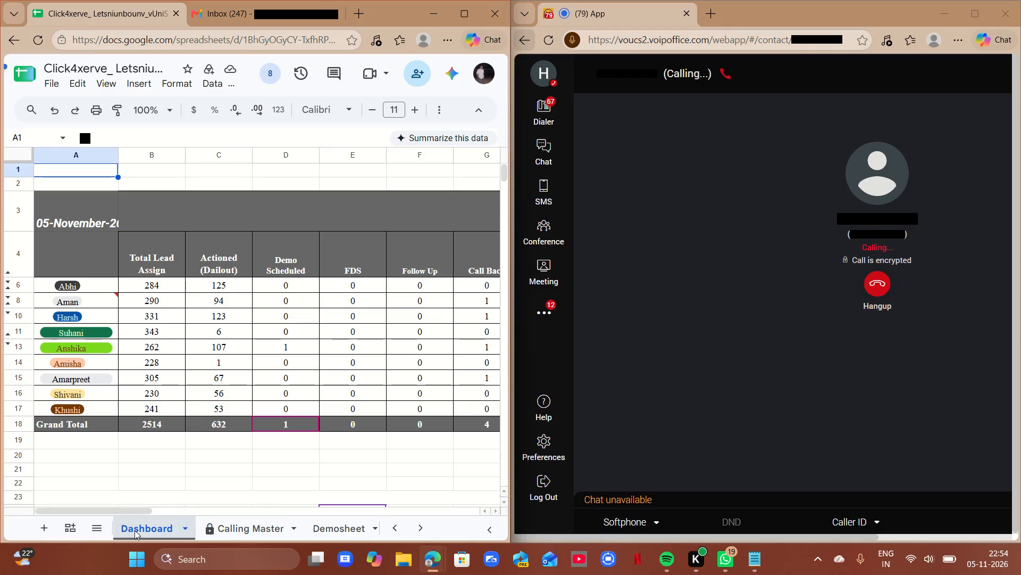
click(230, 525)
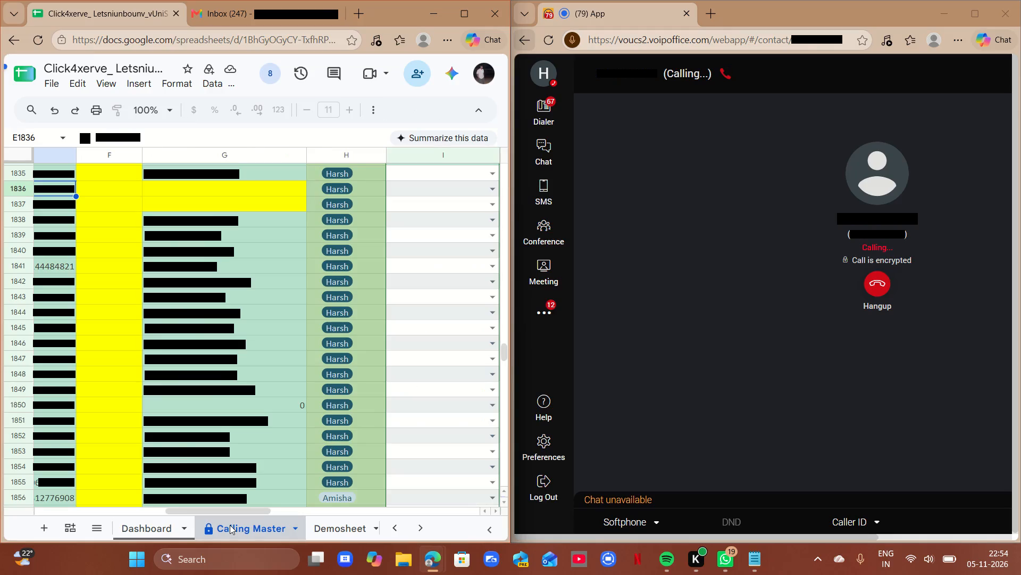
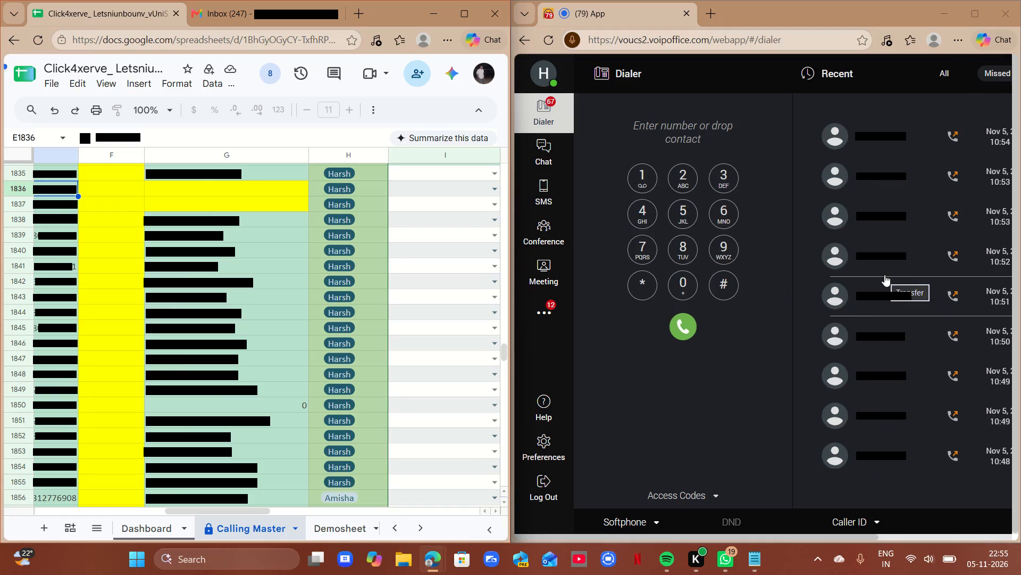
Activate the dialer's number entry, ready for the next lead's phone number.
click(699, 142)
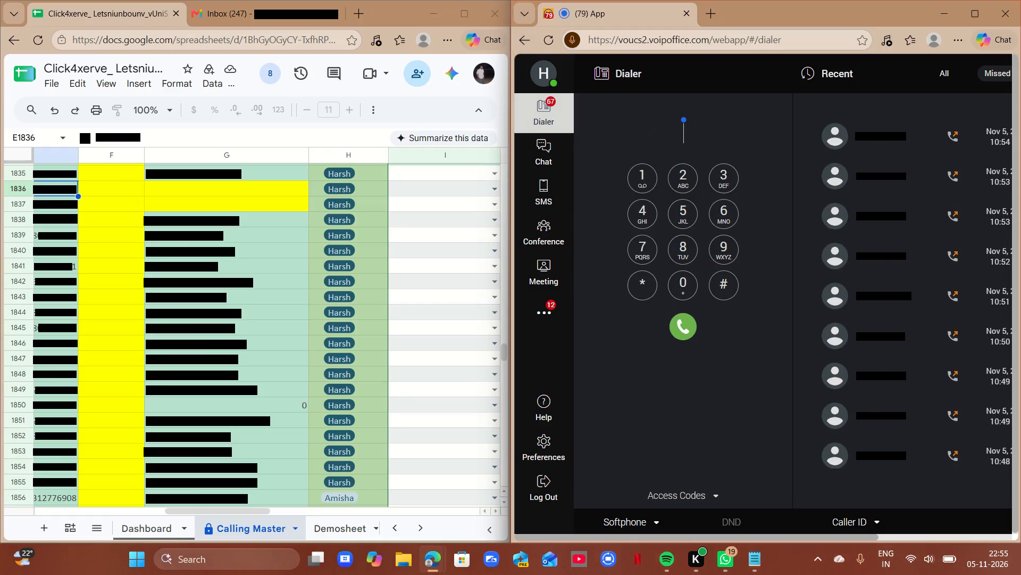
Call the copied phone number from cell E1836 in the dialer.
key(ctrl+v)
key(Return)
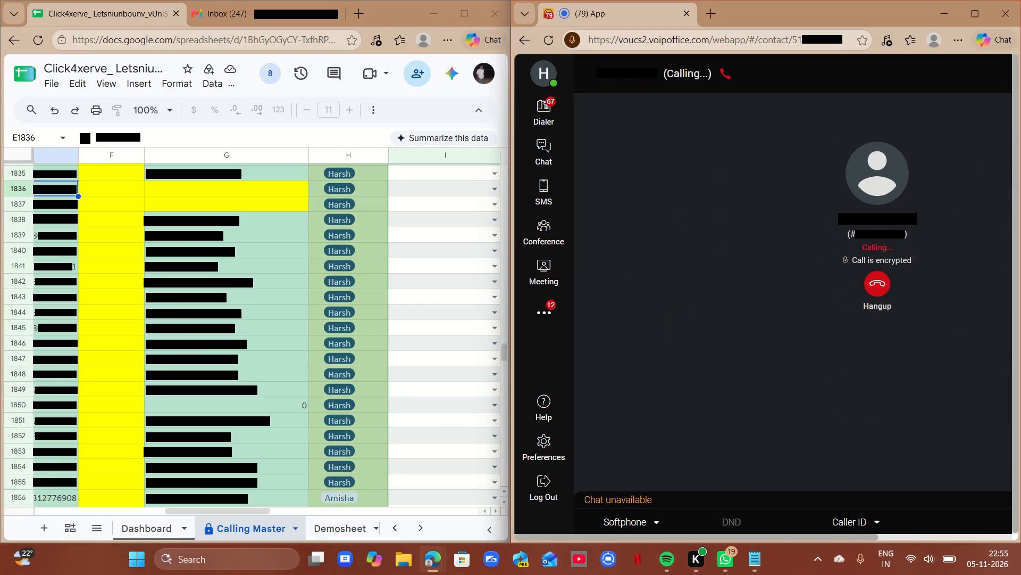
Set the call status in cell I1835 of Calling Master to RNR.
click(456, 168)
key(n)
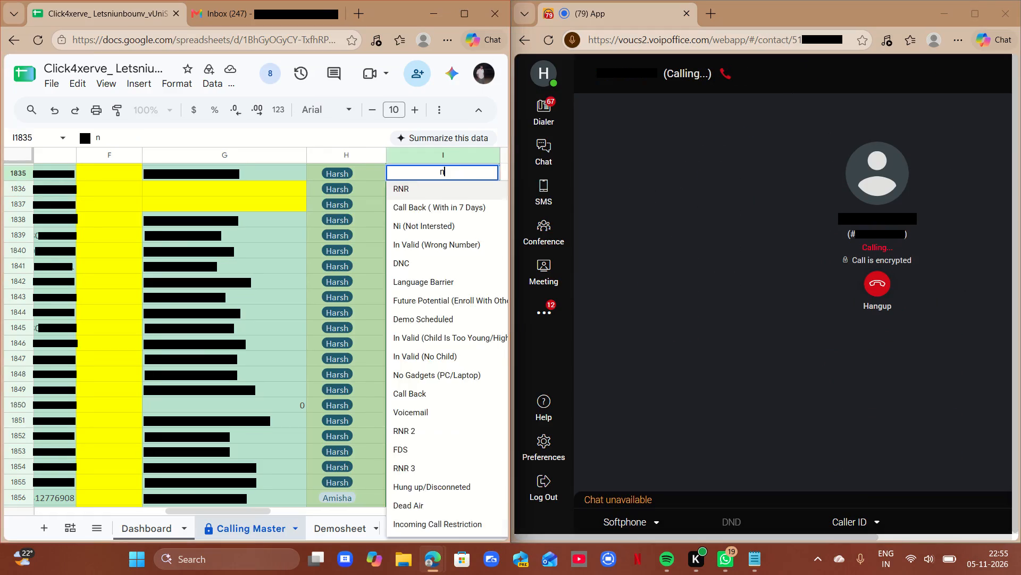
key(Return)
Copy the phone number in E1837, hang up the current call, and call the copied number.
scroll(456, 168, down, 1)
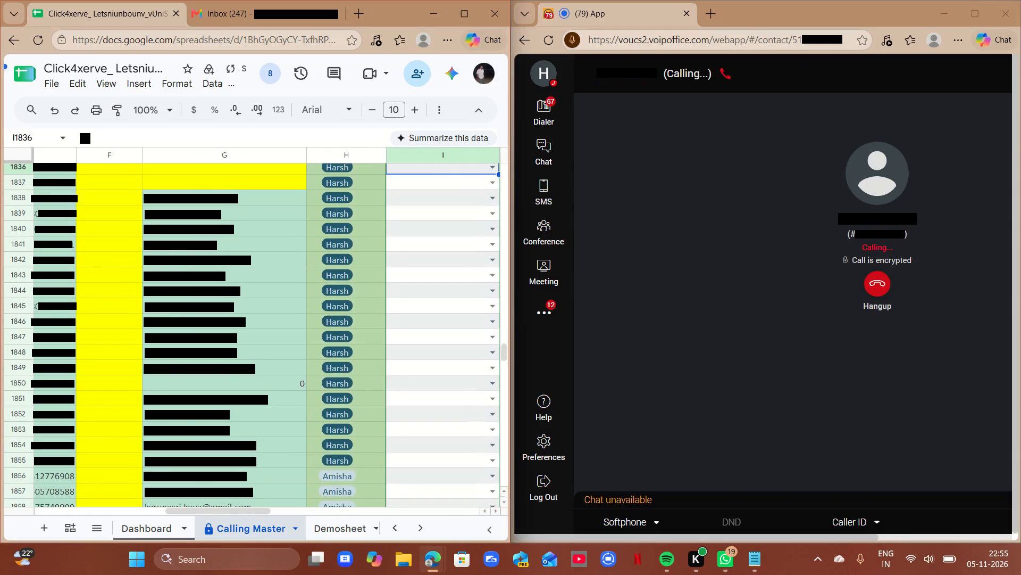
scroll(456, 168, down, 1)
click(46, 183)
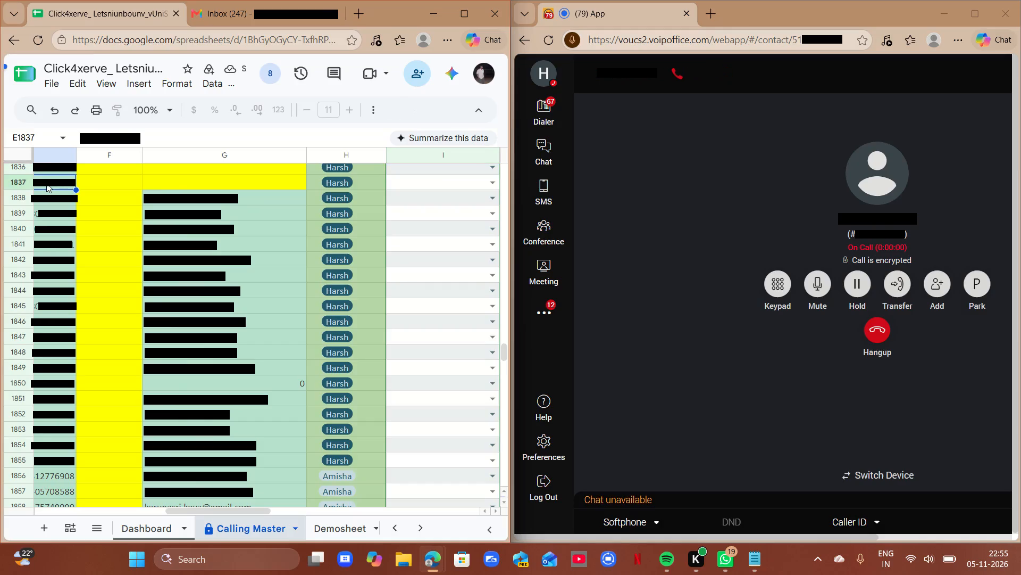
key(ctrl+c)
click(46, 183)
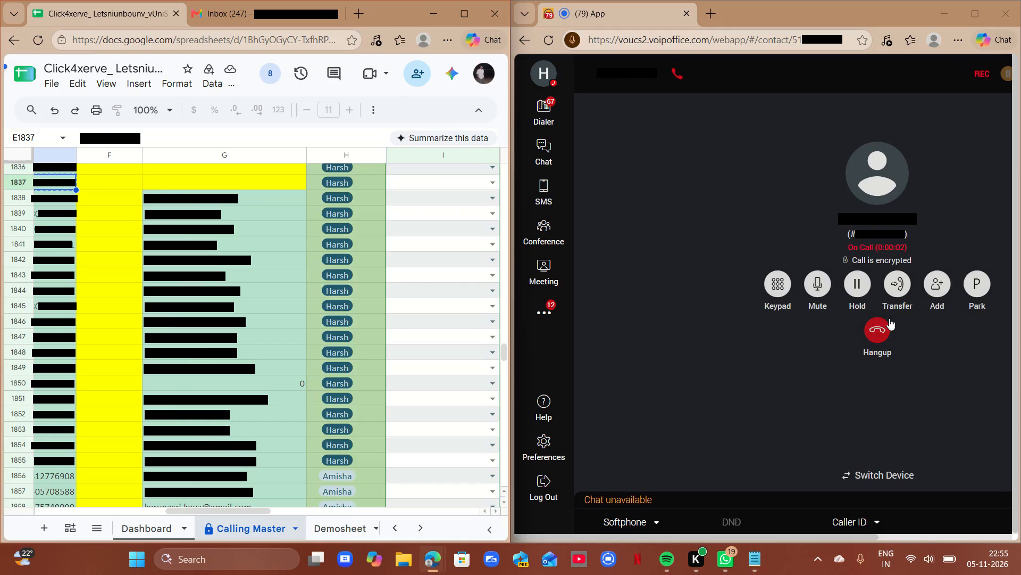
click(878, 326)
click(687, 134)
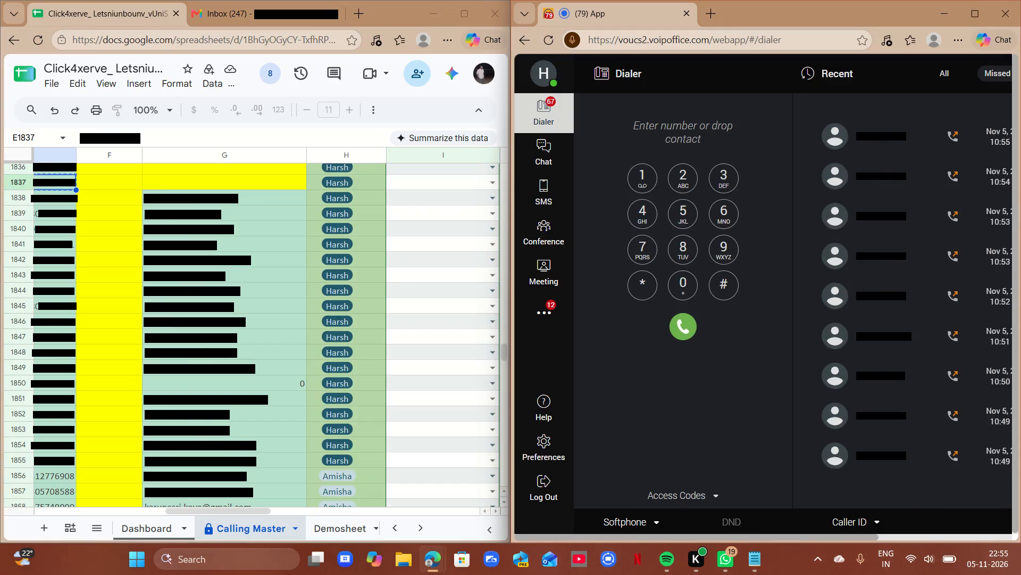
key(ctrl+v)
key(Return)
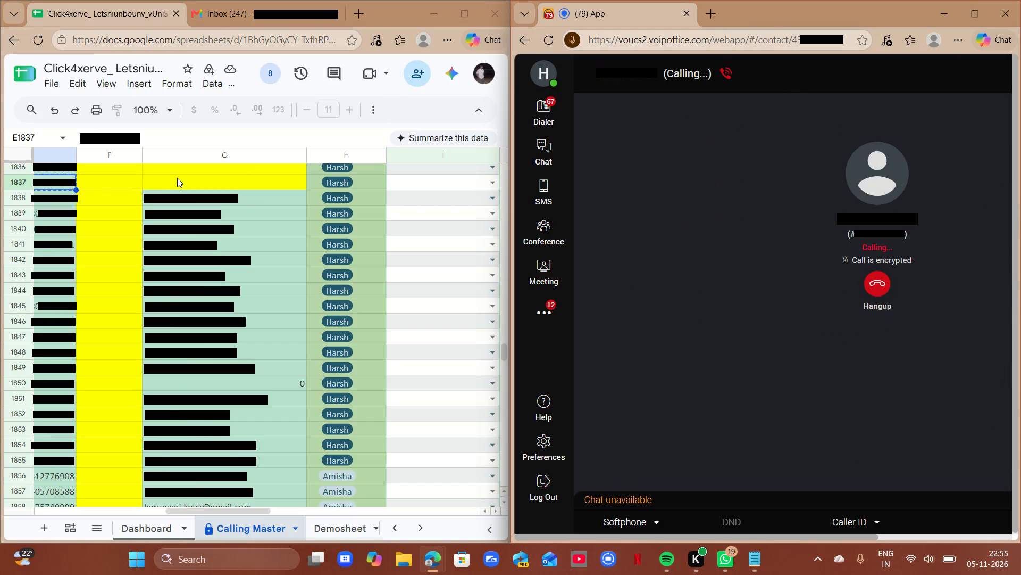
Copy the phone number in cell E1838 of Calling Master.
click(73, 198)
key(ctrl+c)
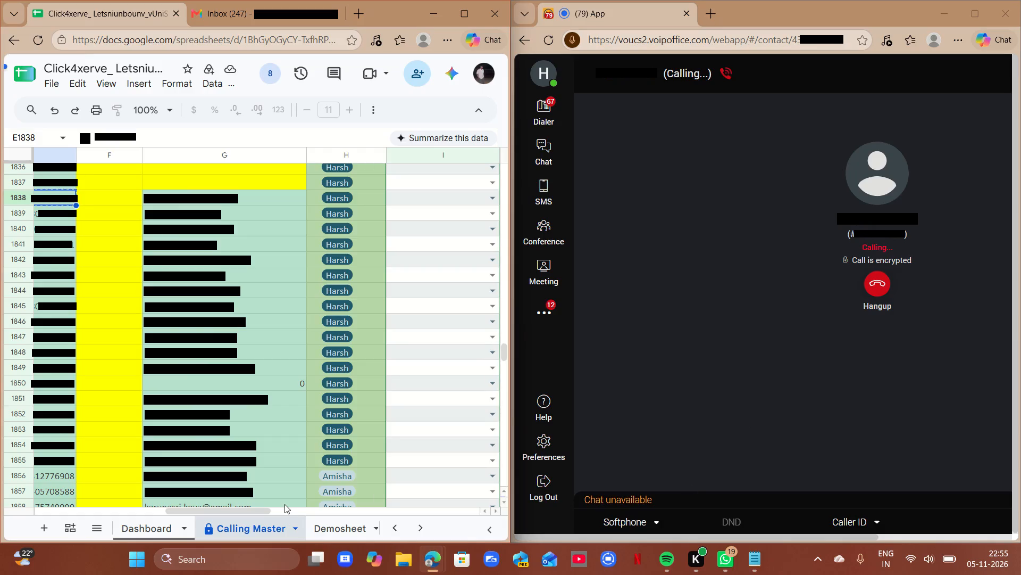
Search the Demosheet sheet for "anshika".
click(325, 526)
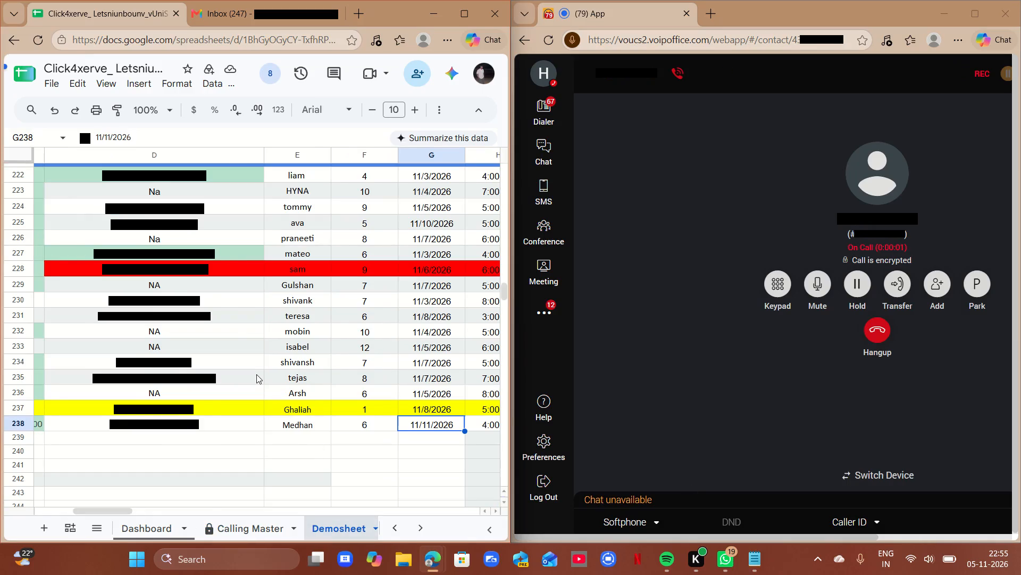
scroll(256, 374, right, 6)
scroll(256, 374, up, 3)
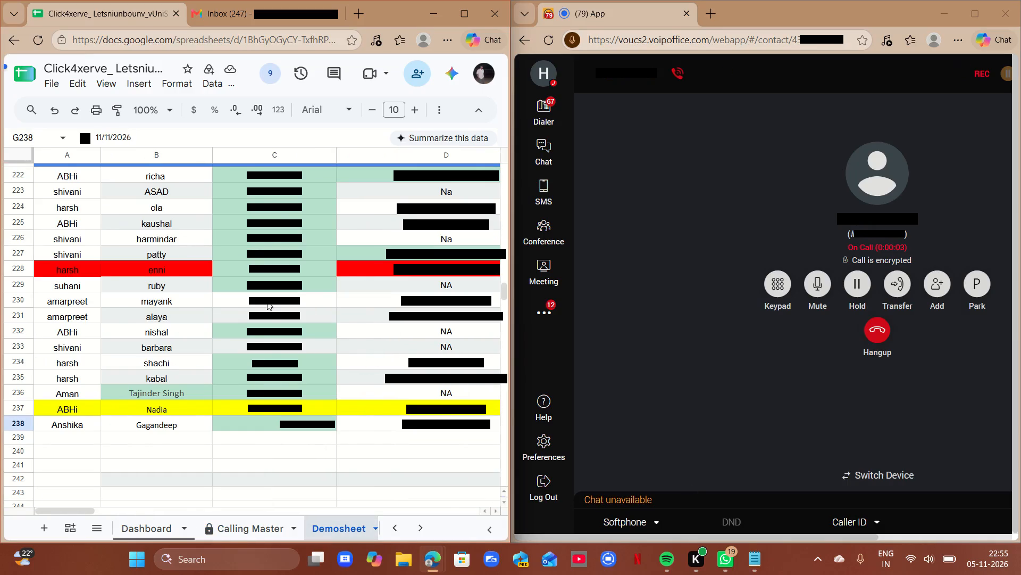
scroll(267, 301, up, 9)
key(ctrl+f)
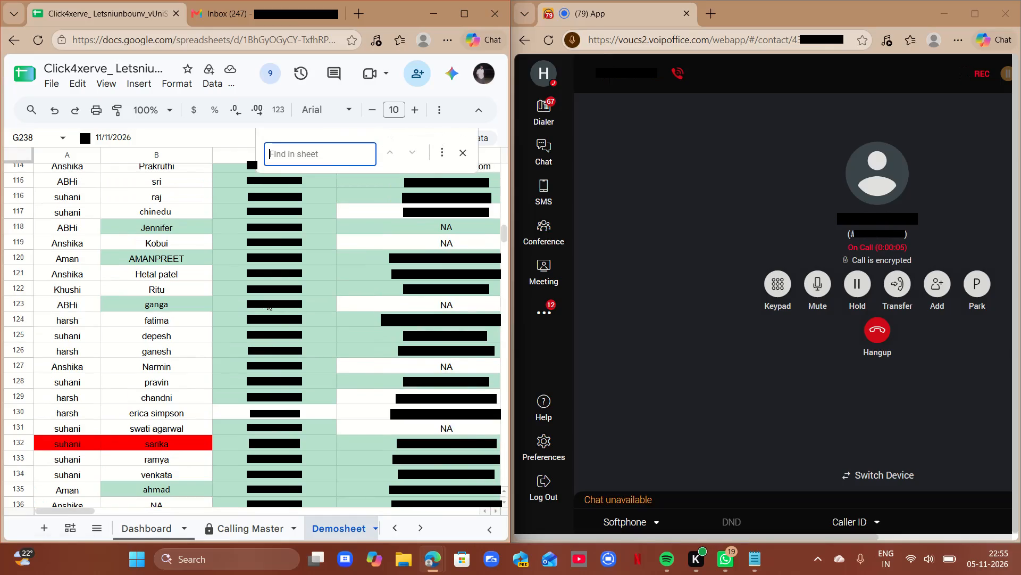
key(a)
text(ns)
text(hik)
key(a)
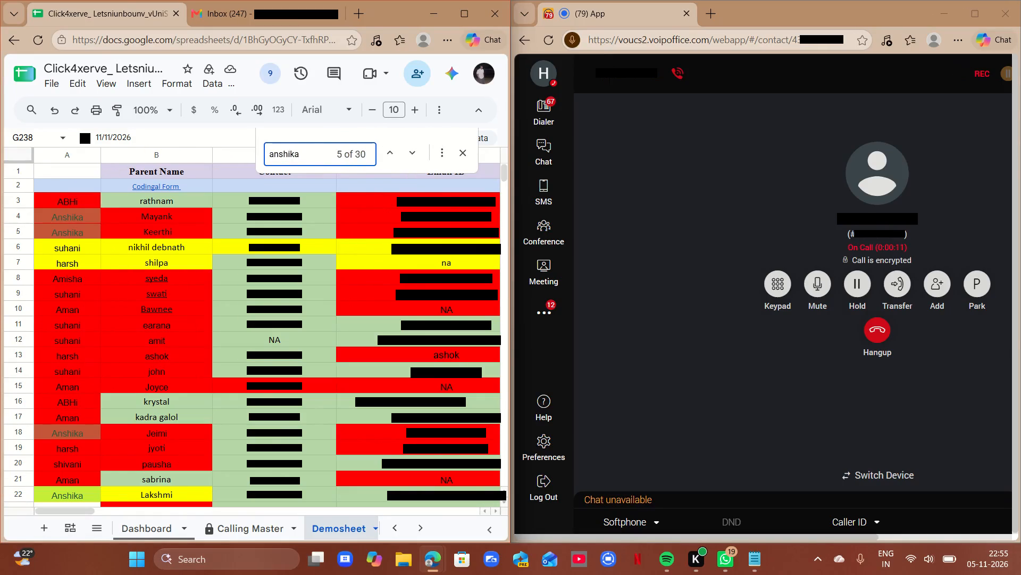
Review the highlighted Anshika entries through the Demosheet rows, then close the search.
scroll(279, 279, down, 2)
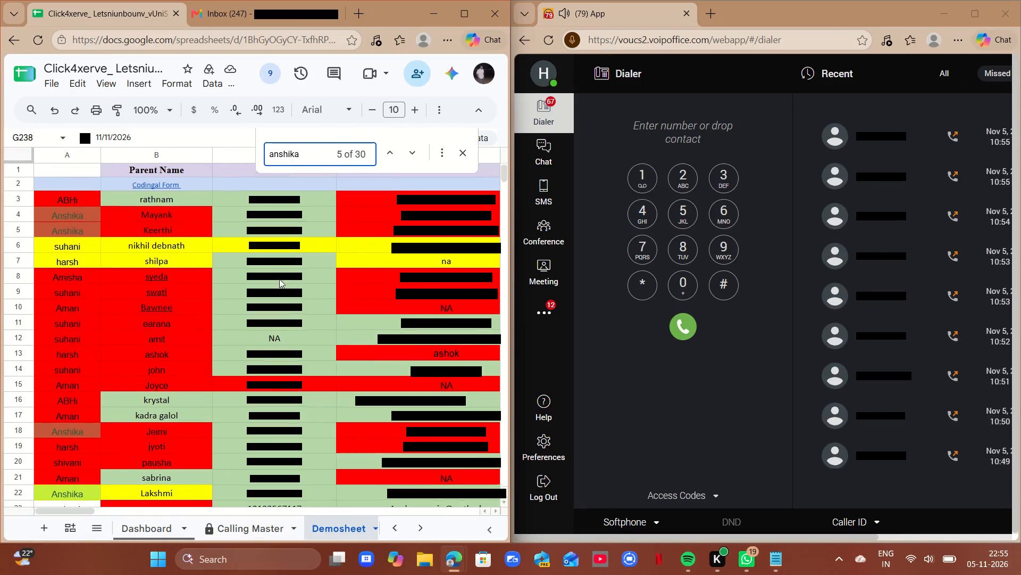
scroll(279, 279, down, 2)
scroll(279, 279, up, 2)
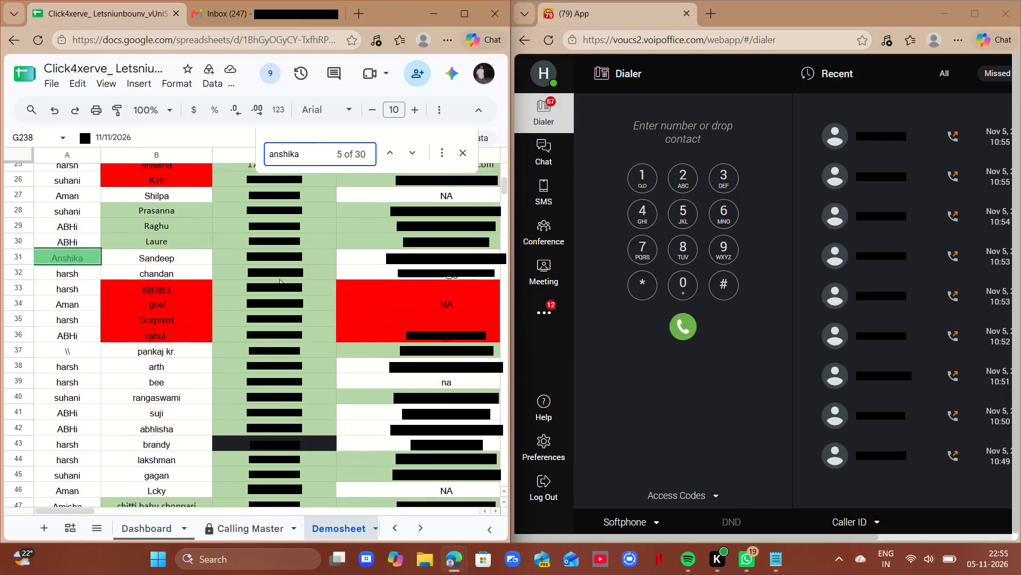
scroll(279, 279, up, 1)
scroll(279, 279, down, 4)
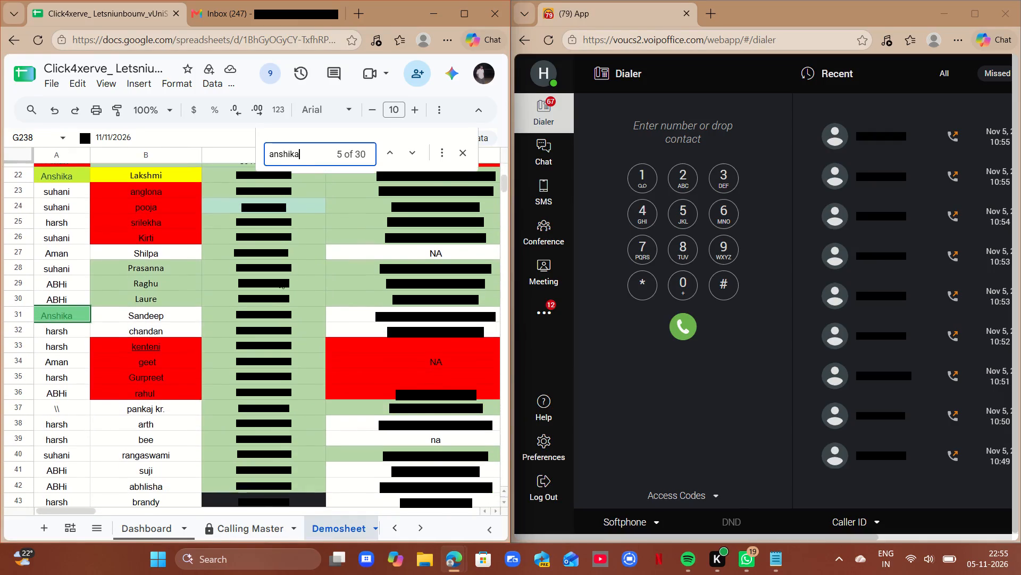
scroll(279, 279, down, 1)
scroll(169, 388, down, 2)
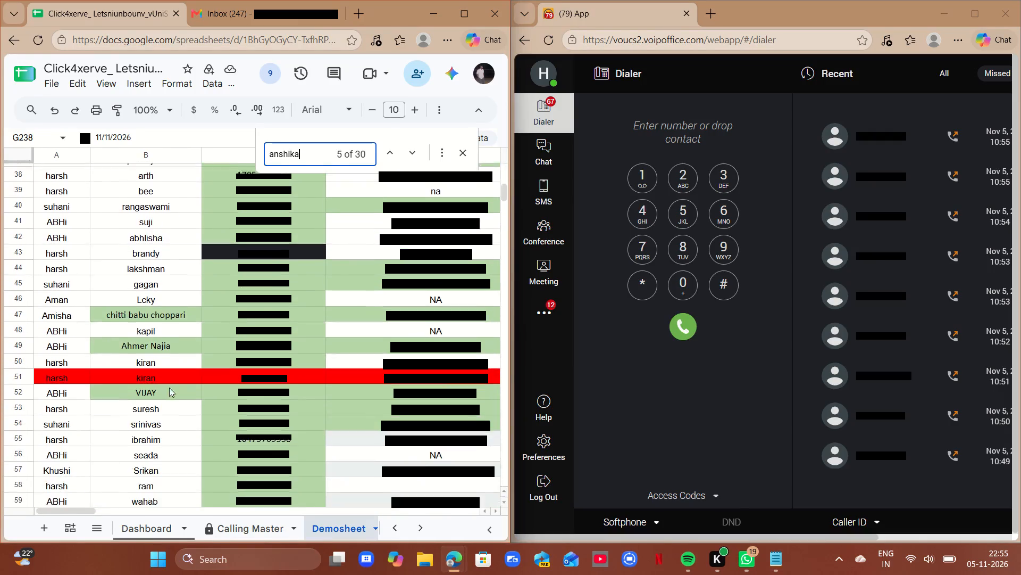
scroll(169, 388, down, 3)
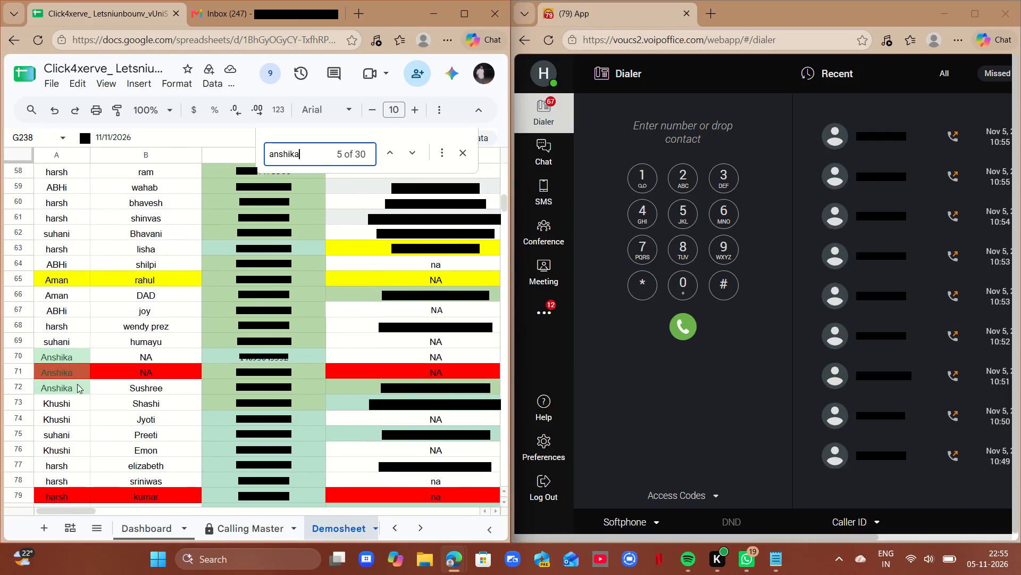
scroll(73, 386, down, 6)
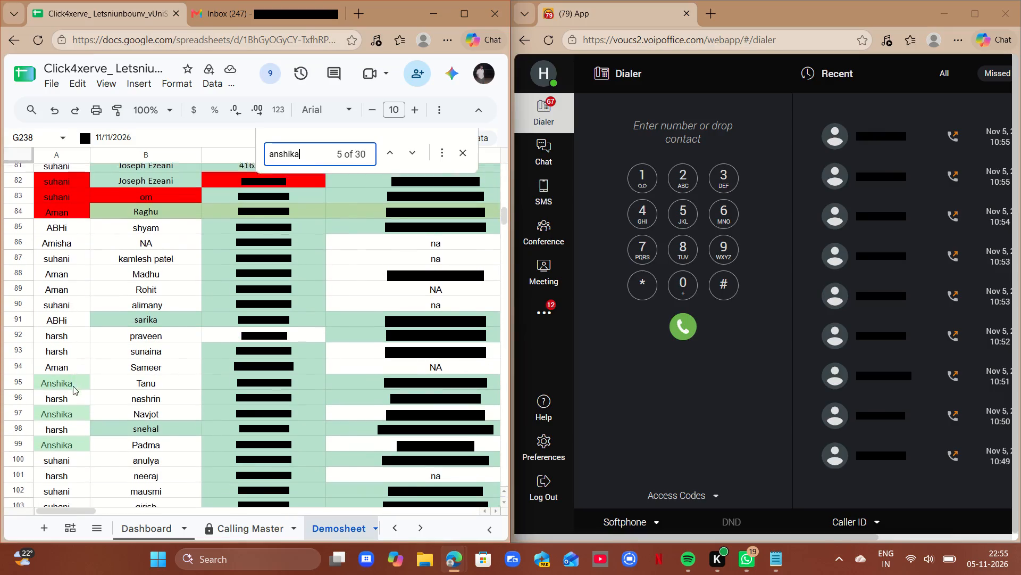
scroll(73, 386, down, 6)
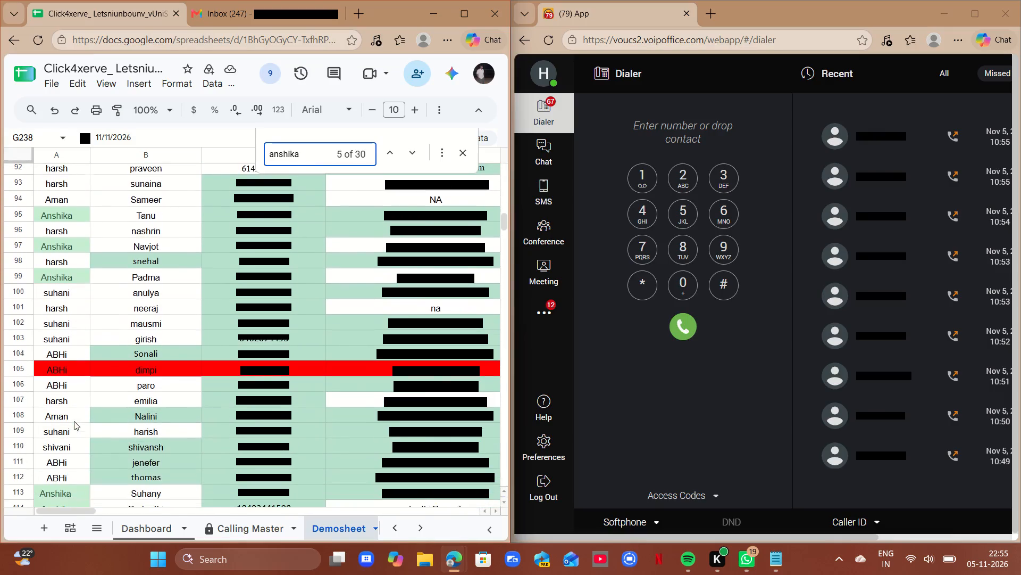
scroll(74, 421, down, 4)
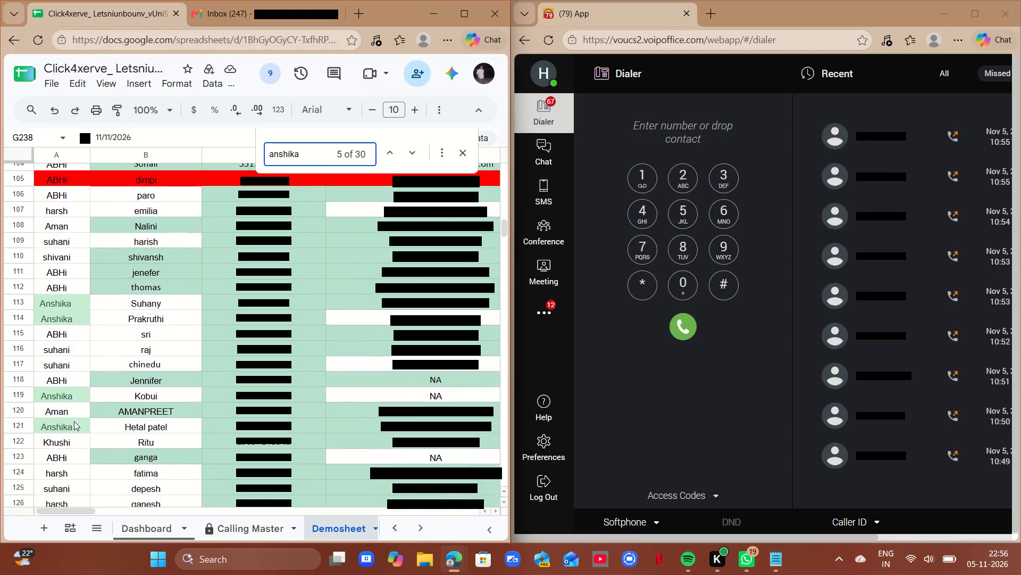
scroll(74, 421, down, 6)
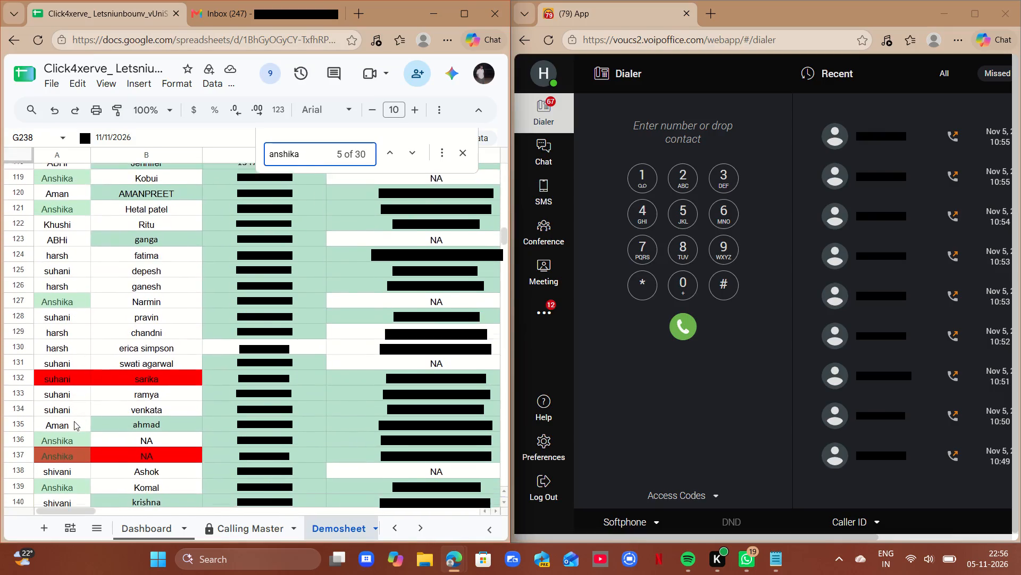
scroll(74, 421, down, 5)
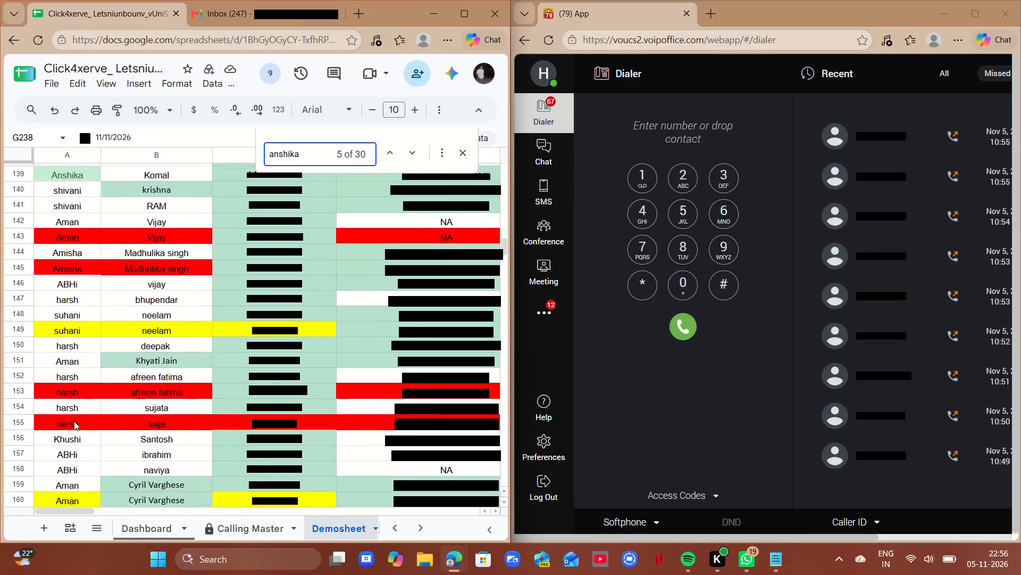
scroll(74, 421, down, 4)
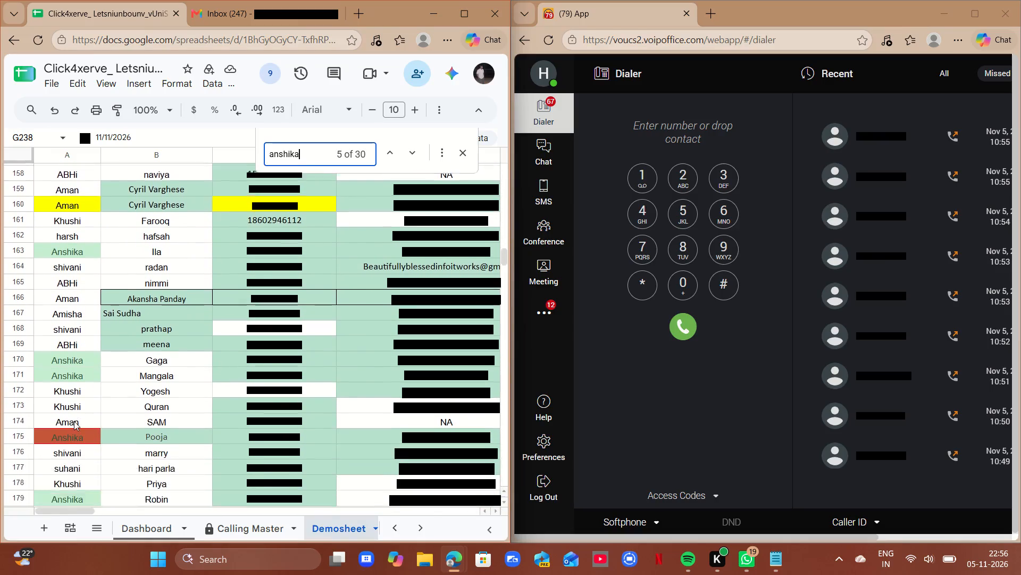
scroll(74, 421, down, 4)
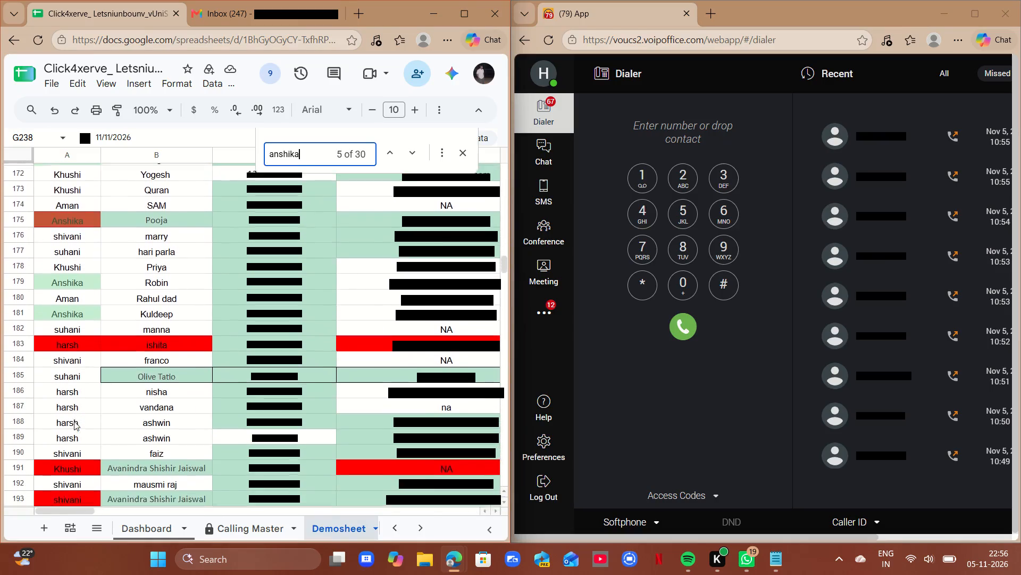
scroll(74, 421, down, 4)
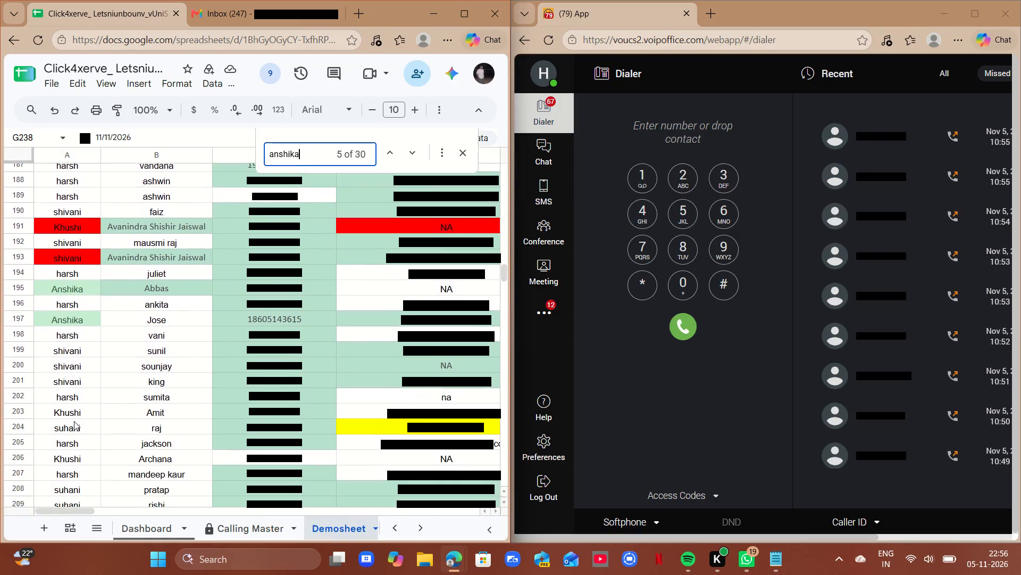
scroll(74, 421, down, 3)
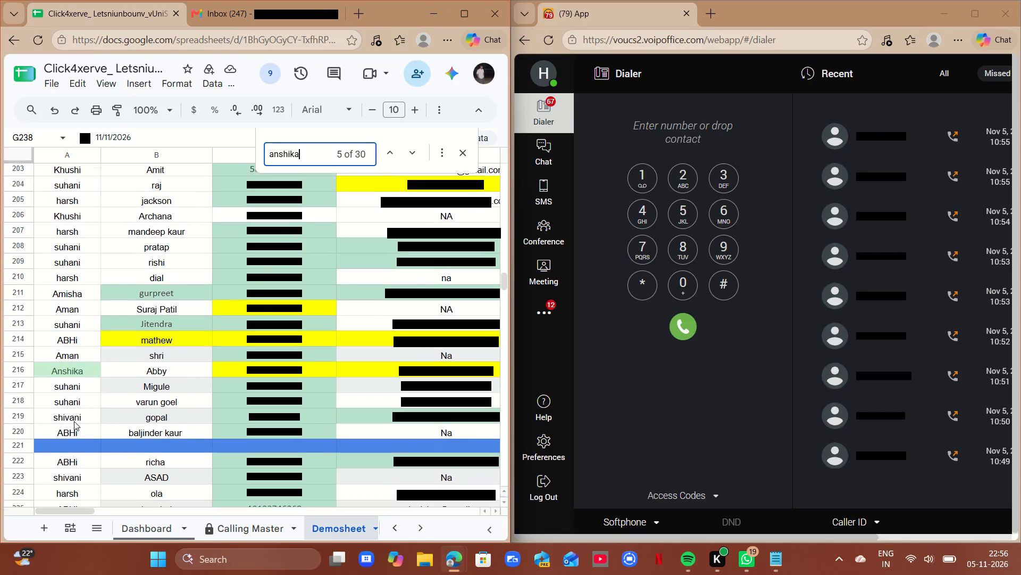
scroll(74, 421, down, 1)
click(458, 153)
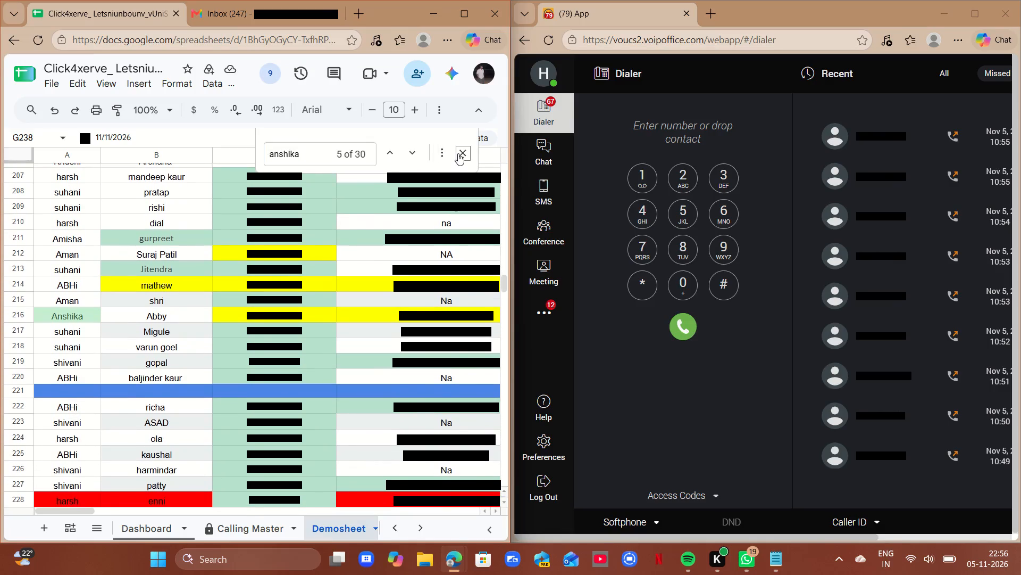
Return to the Calling Master sheet and call the copied number from E1838 in the dialer.
click(253, 524)
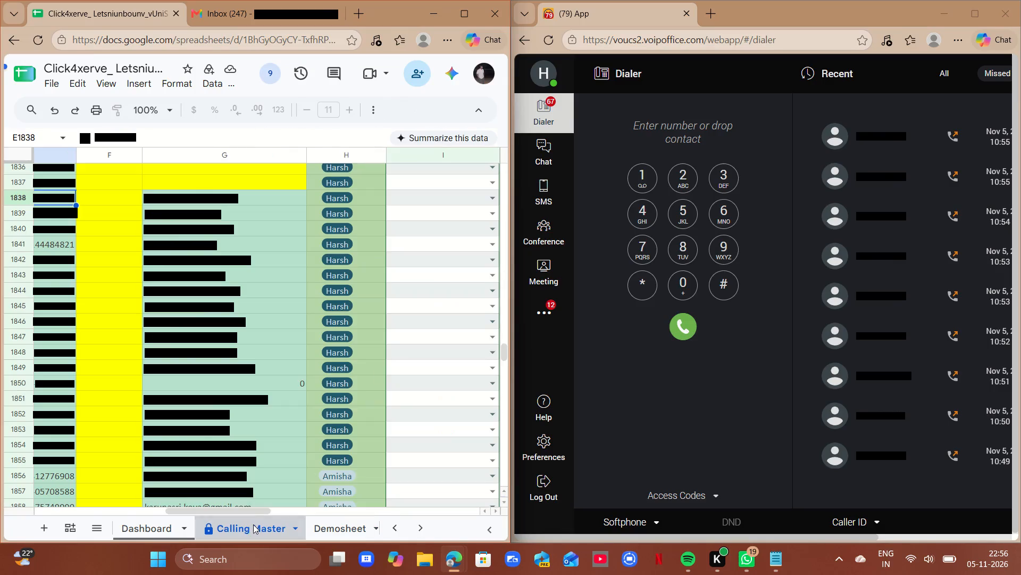
click(691, 138)
key(ctrl+v)
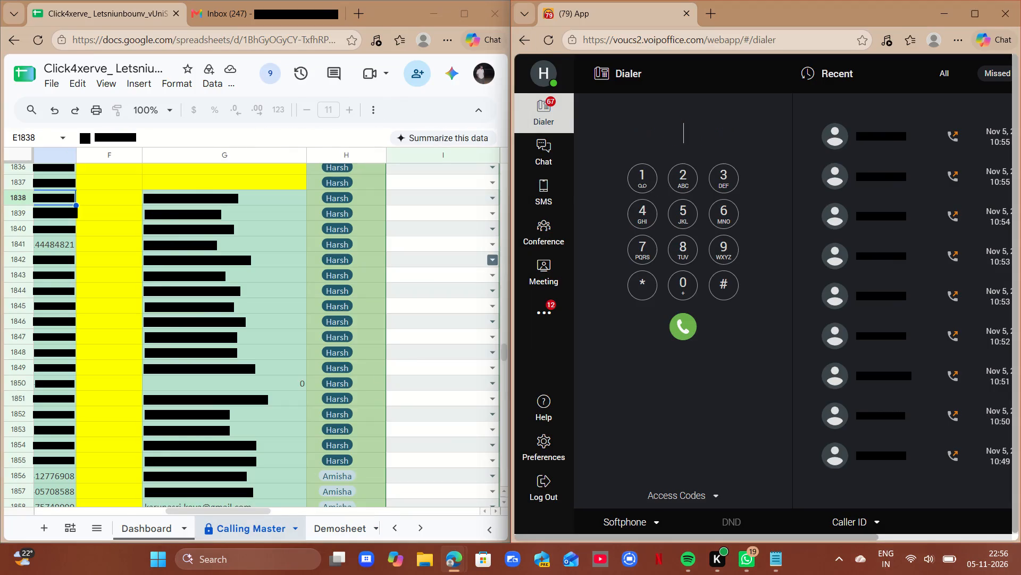
key(Return)
Set the call status in cell I1837 to Hung up/Disconneted.
click(427, 184)
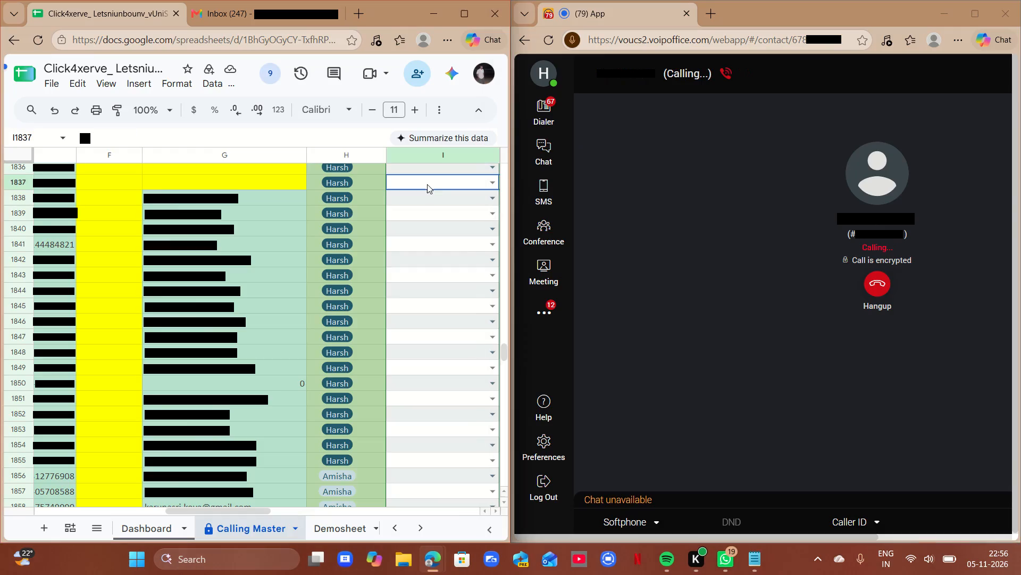
key(h)
key(Up)
key(Return)
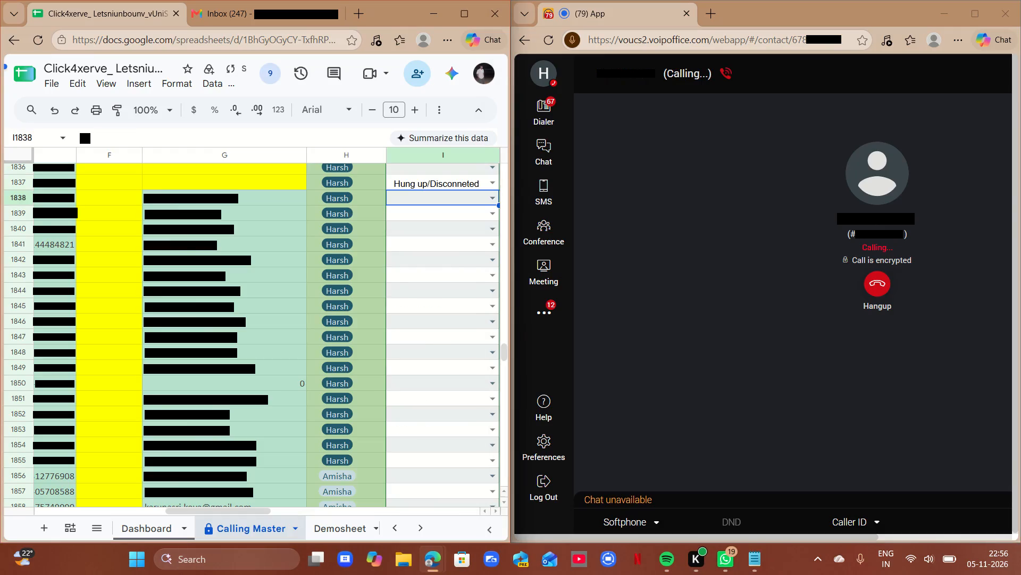
Set the call status in cell I1836 to RNR.
click(439, 175)
key(r)
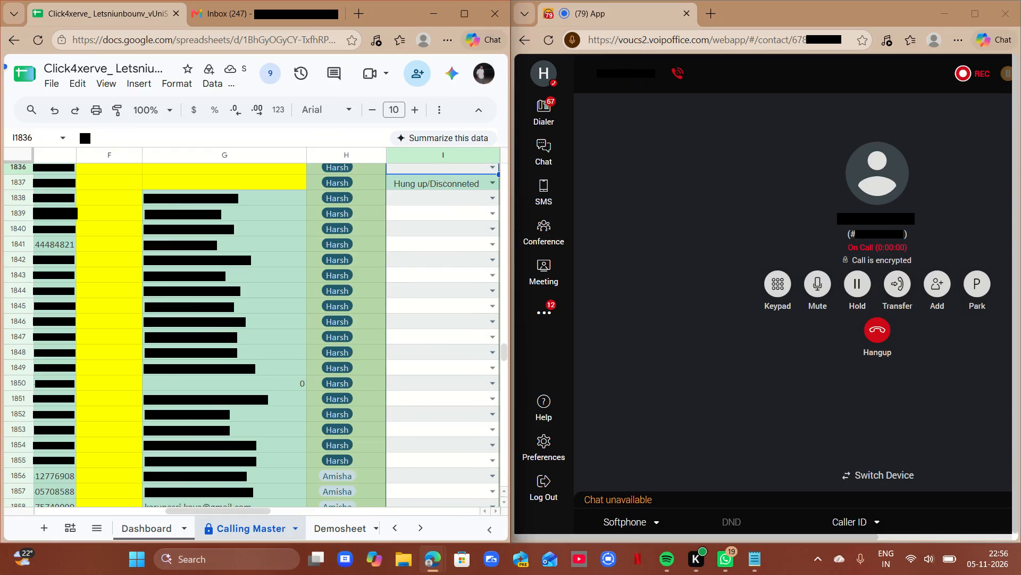
key(Return)
Copy the phone number in cell E1839 of Calling Master.
scroll(439, 175, down, 1)
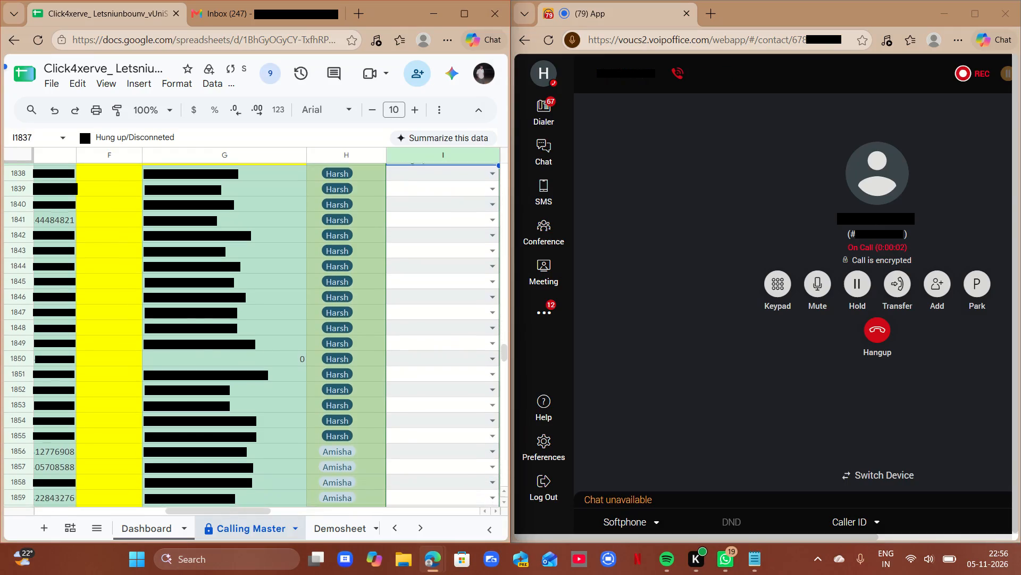
scroll(439, 175, down, 1)
click(64, 190)
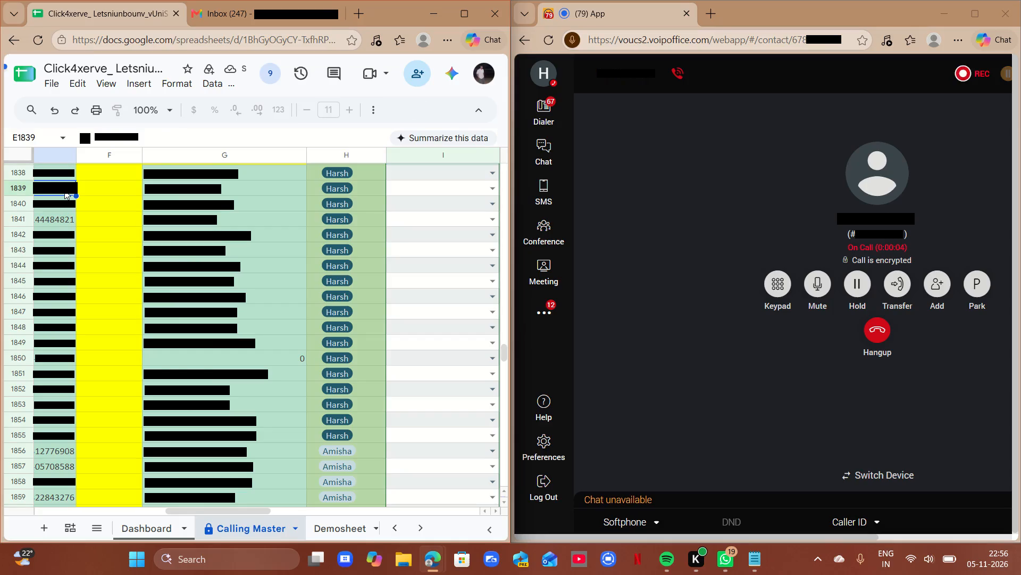
key(ctrl+c)
Check the per-agent lead and dial-out figures on the Dashboard sheet.
click(144, 528)
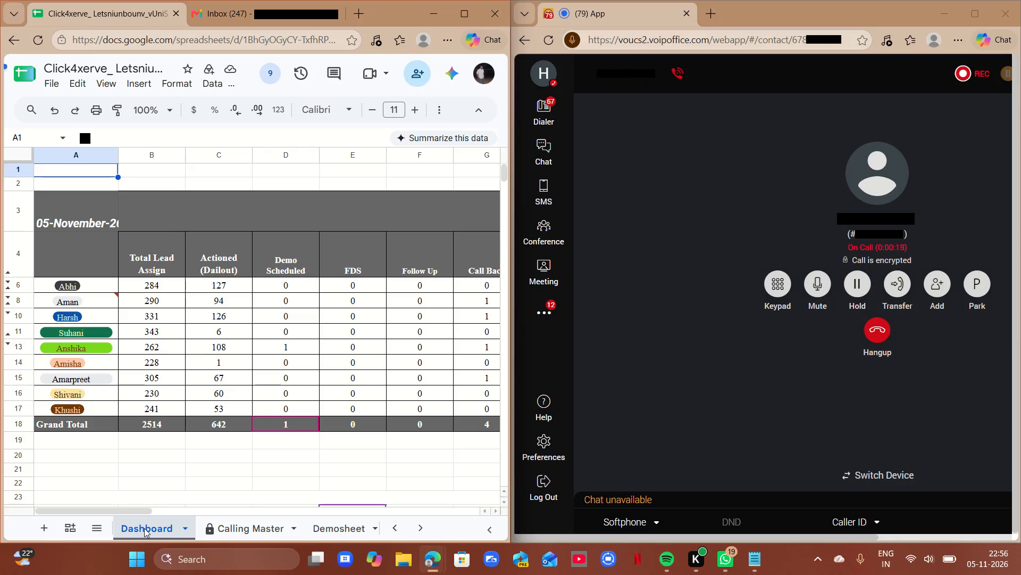
Return to the Calling Master sheet and call the copied number from E1839 in the dialer.
click(247, 528)
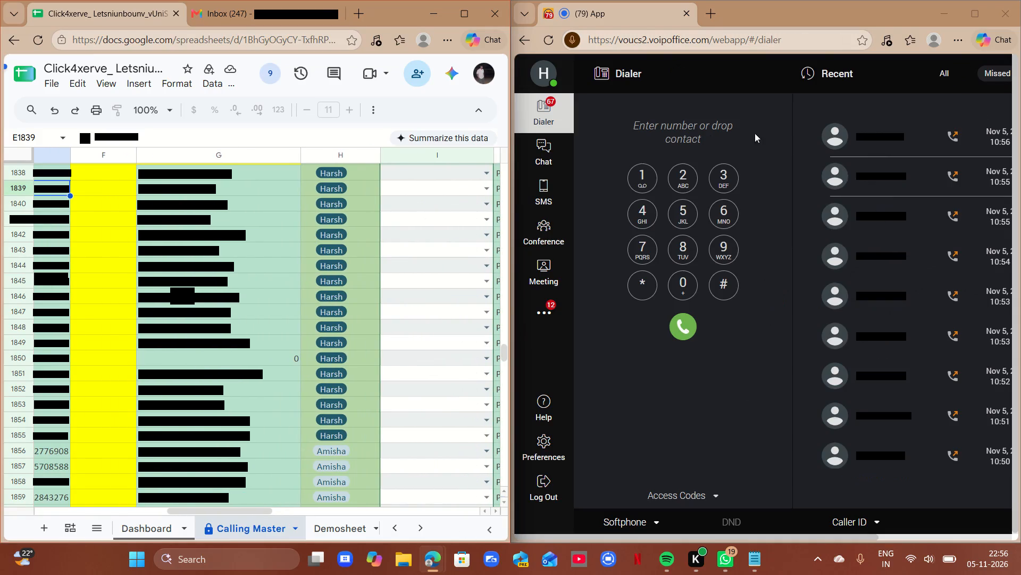
click(685, 140)
key(ctrl+v)
key(Return)
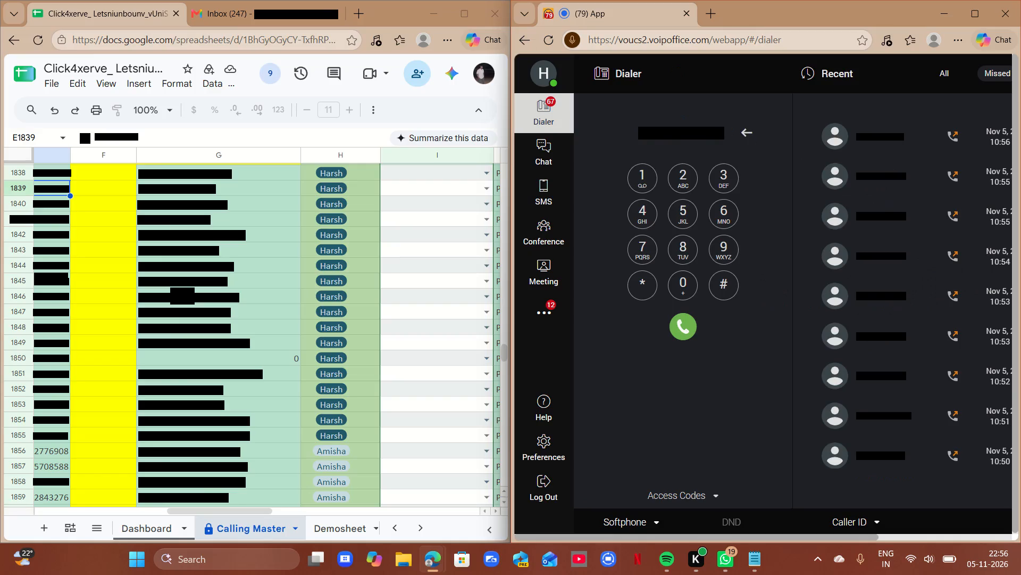
Set the call status in cell I1838 to Hung up/Disconneted.
click(443, 167)
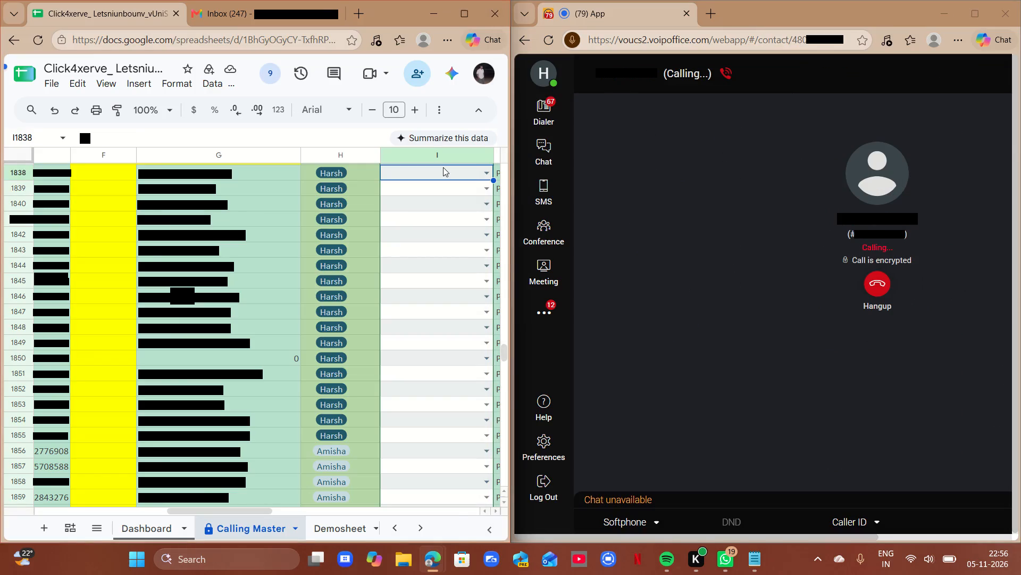
key(h)
key(Up)
key(Return)
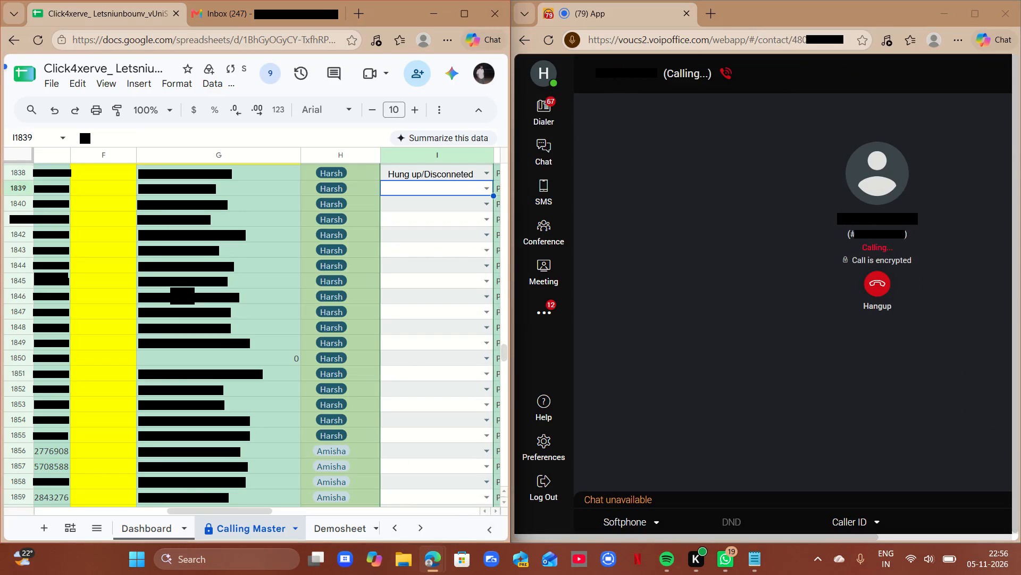
Copy the phone number in cell E1840 of Calling Master.
scroll(443, 167, down, 1)
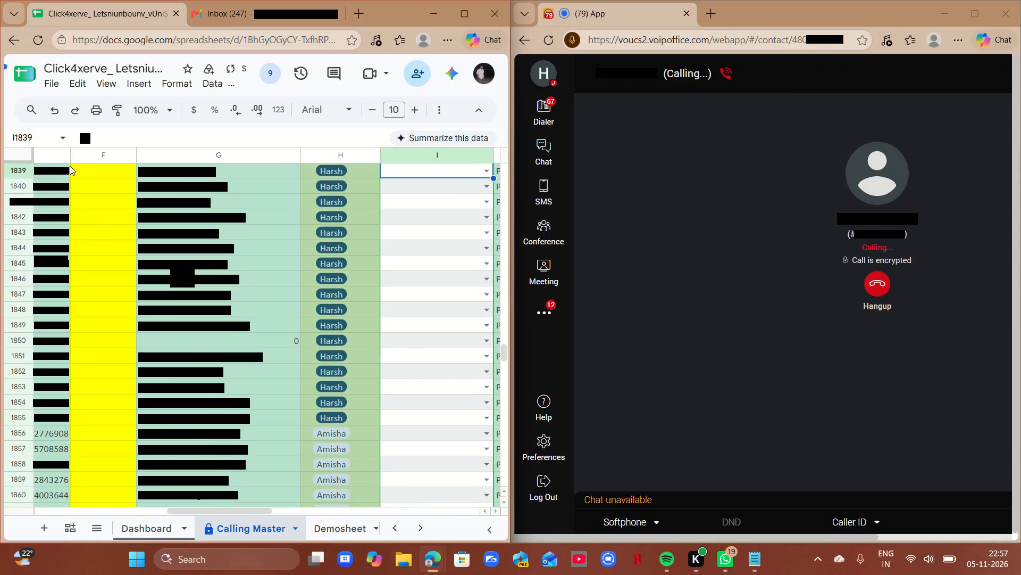
click(56, 186)
key(ctrl+c)
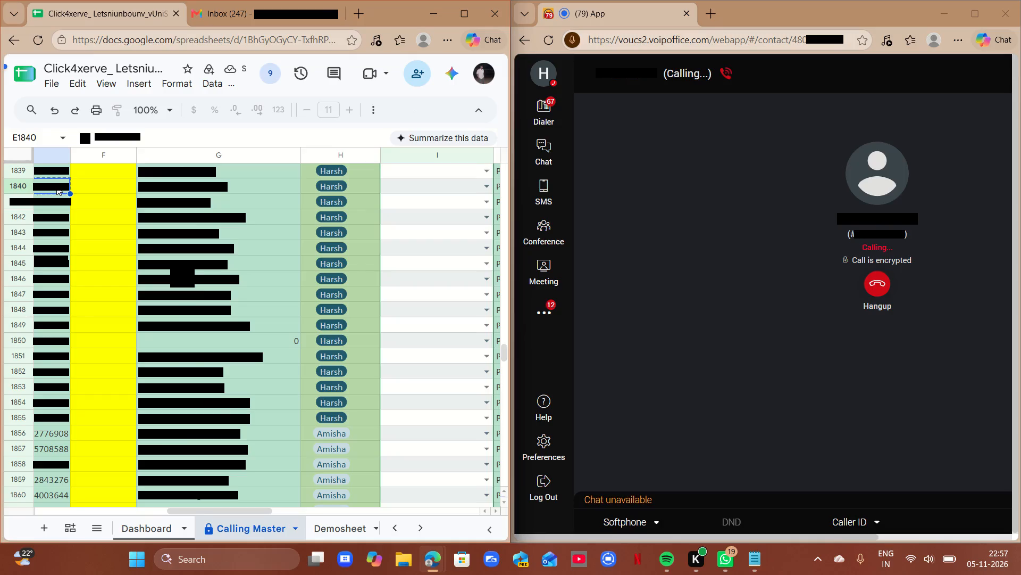
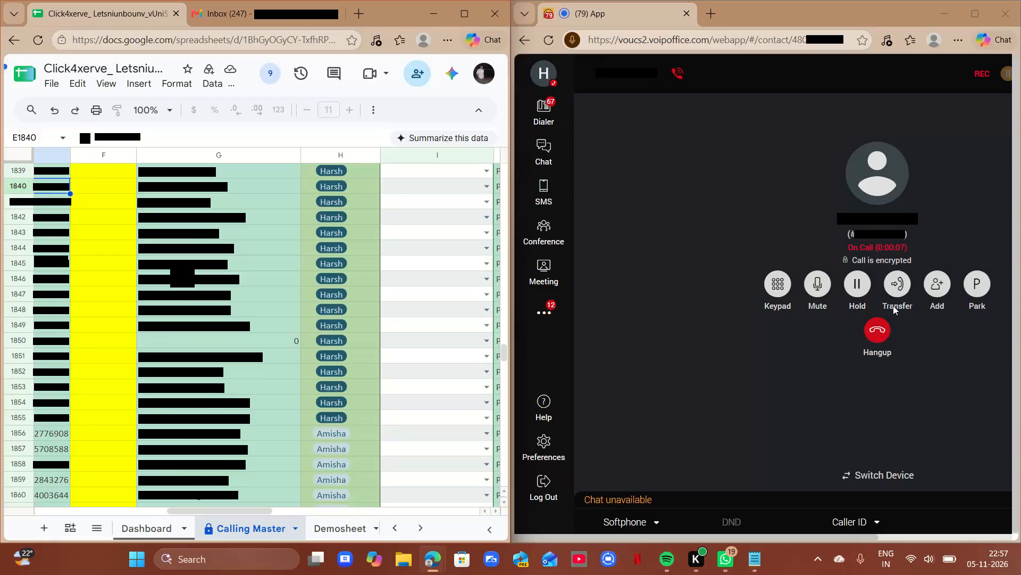
End the ongoing call and call the copied number from E1840 in the dialer.
click(873, 323)
click(669, 121)
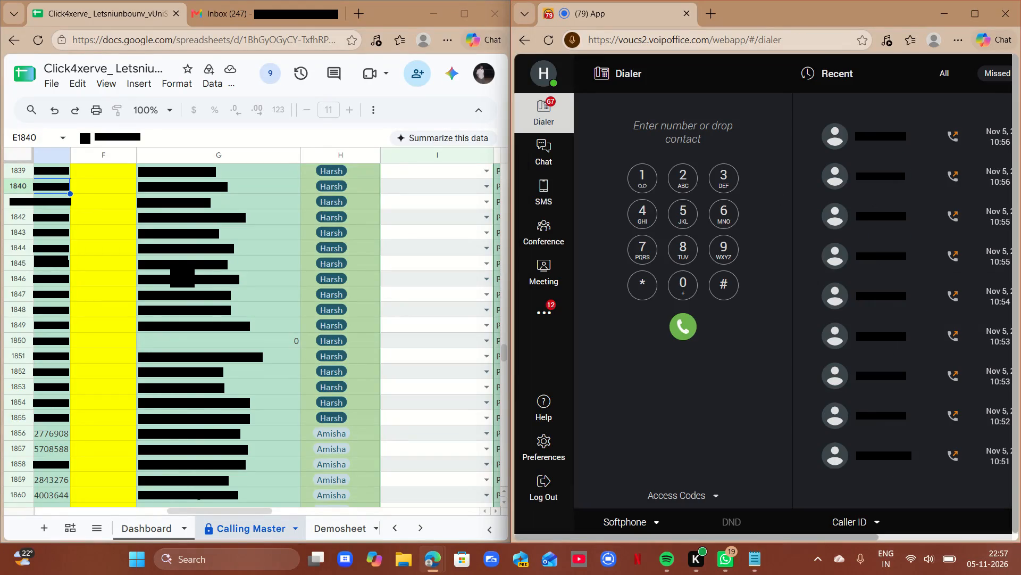
key(ctrl+v)
key(Return)
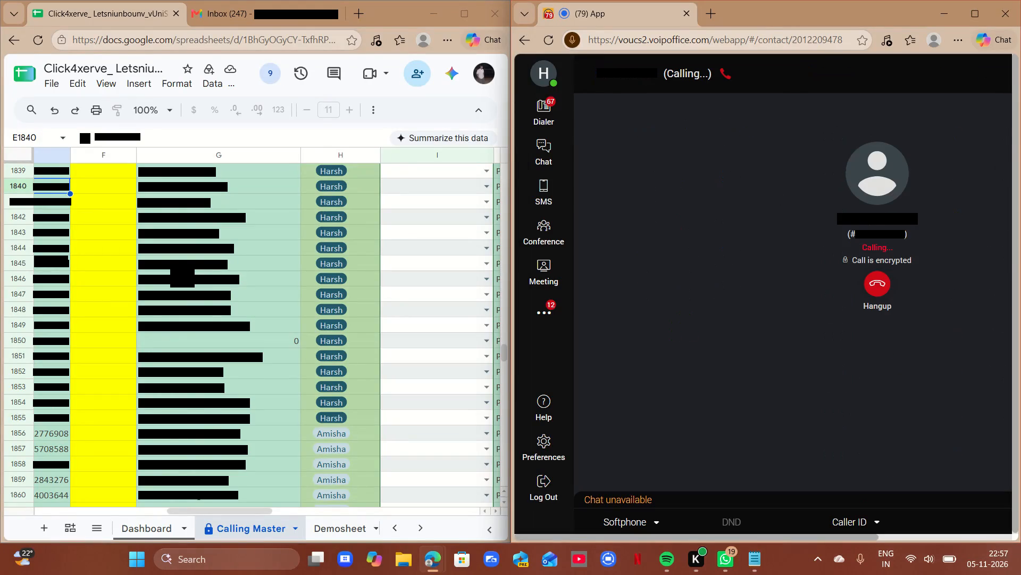
Copy the phone number in E1841, end the current call, and call the copied number in the dialer.
click(61, 203)
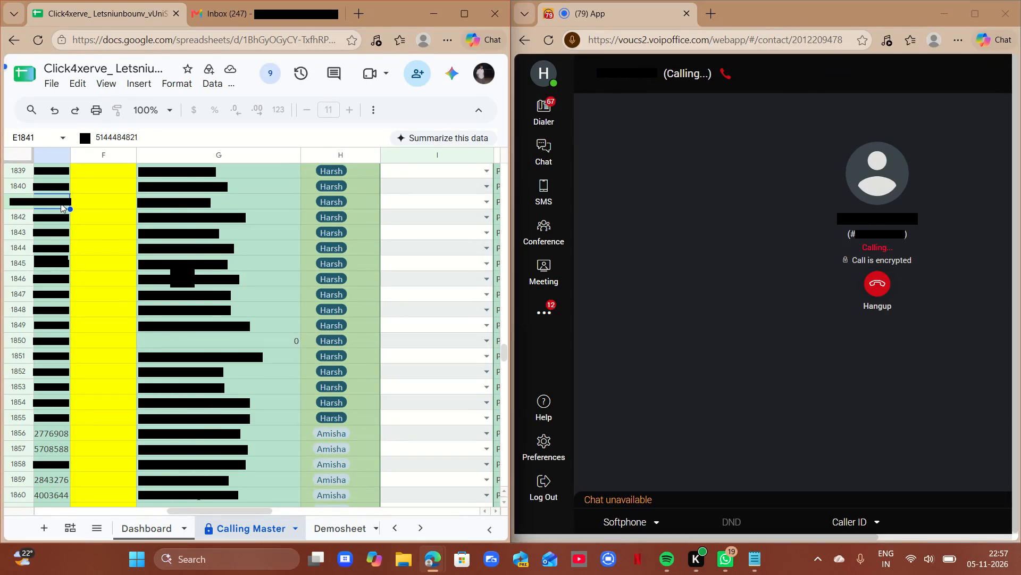
key(ctrl+c)
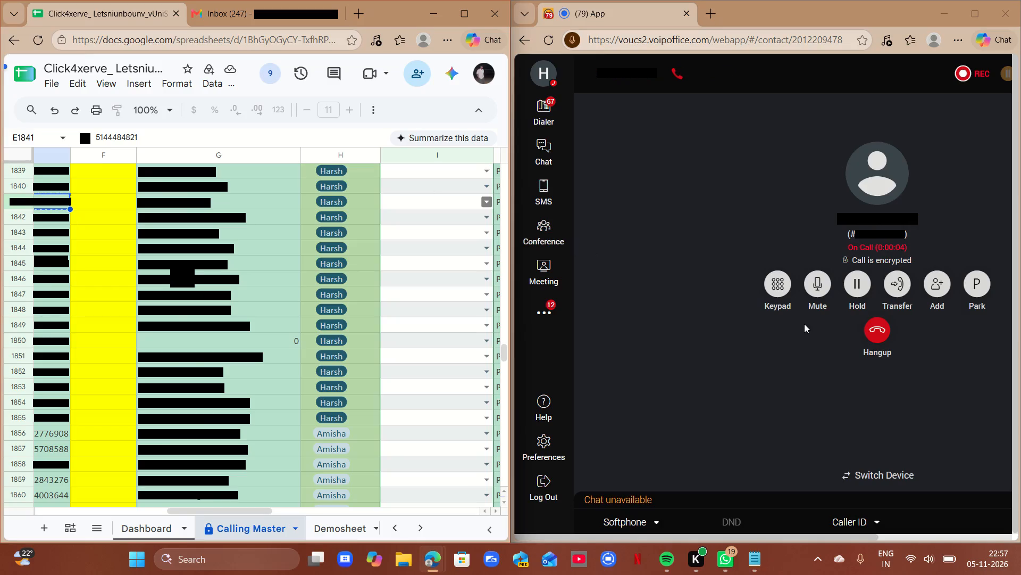
click(885, 328)
click(666, 118)
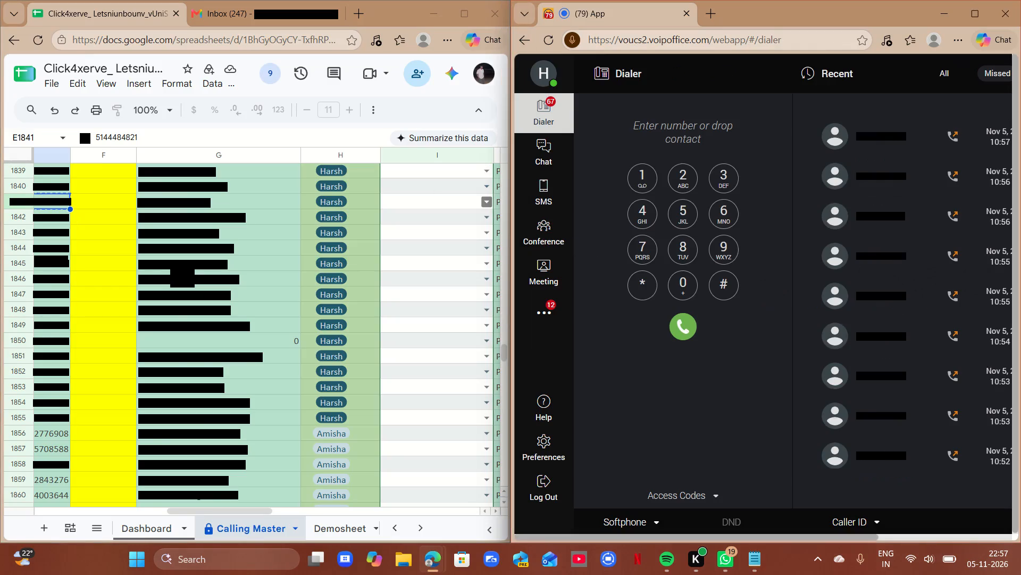
key(ctrl+v)
key(Return)
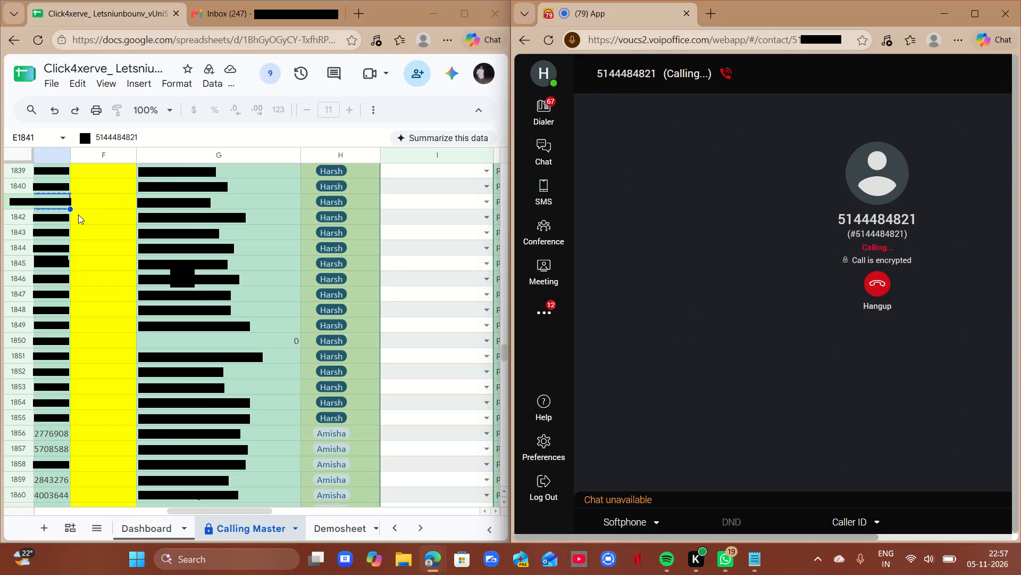
Copy the phone number in cell E1842 of Calling Master.
click(67, 219)
key(ctrl+c)
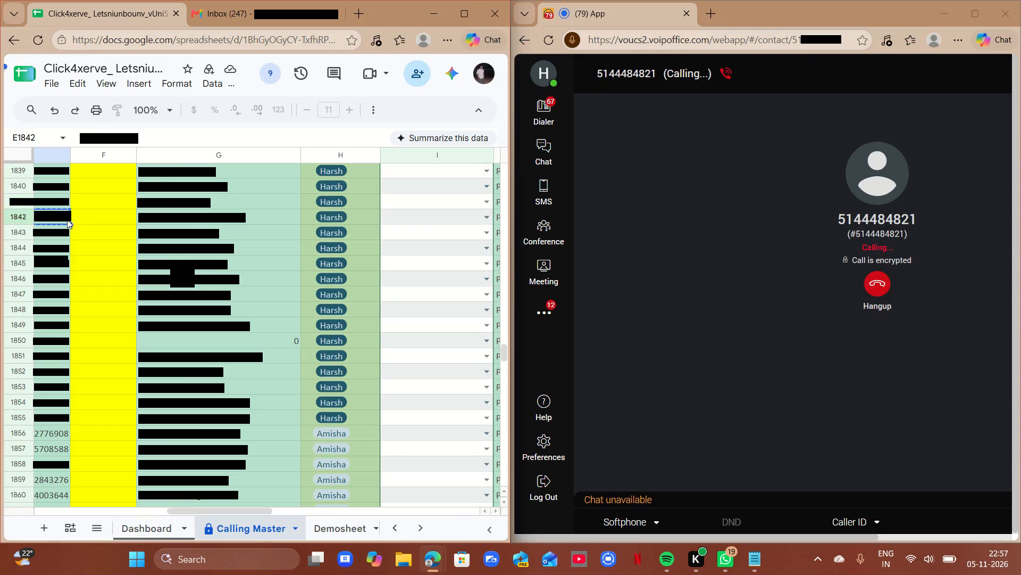
Set the call status in I1842 to Voicemail and fill it upward through I1839.
click(11, 214)
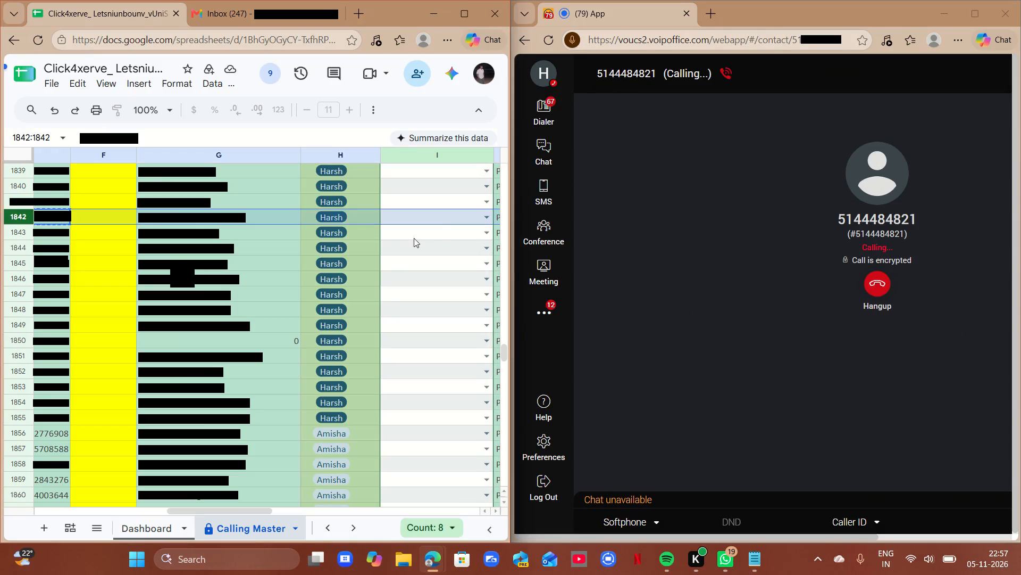
click(445, 217)
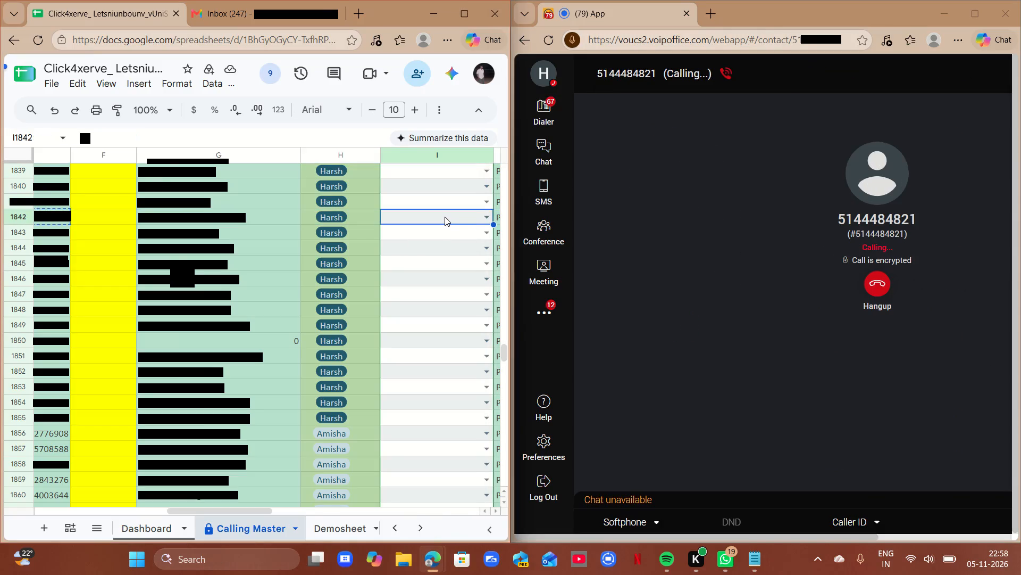
key(v)
key(Up)
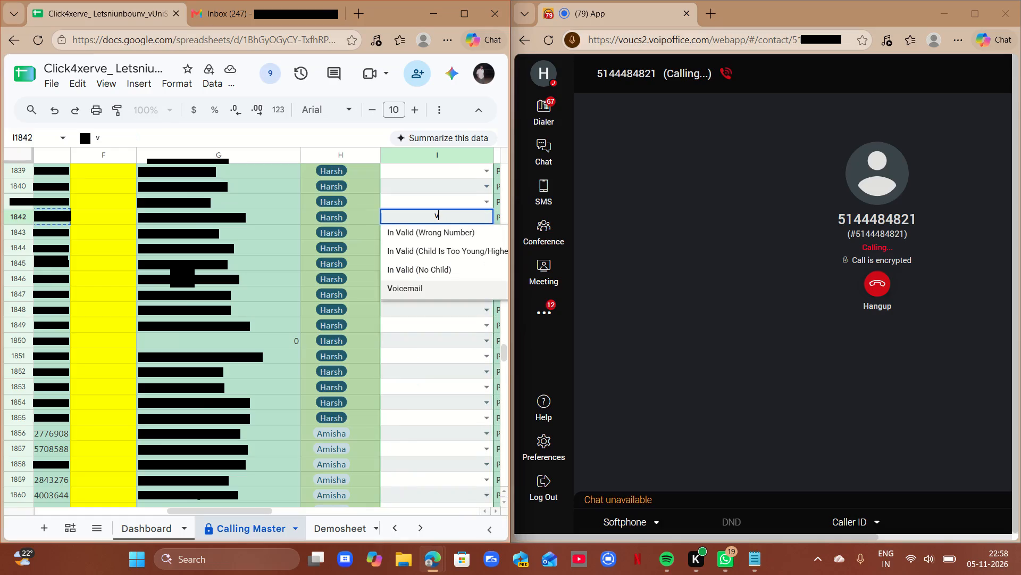
key(Return)
click(447, 216)
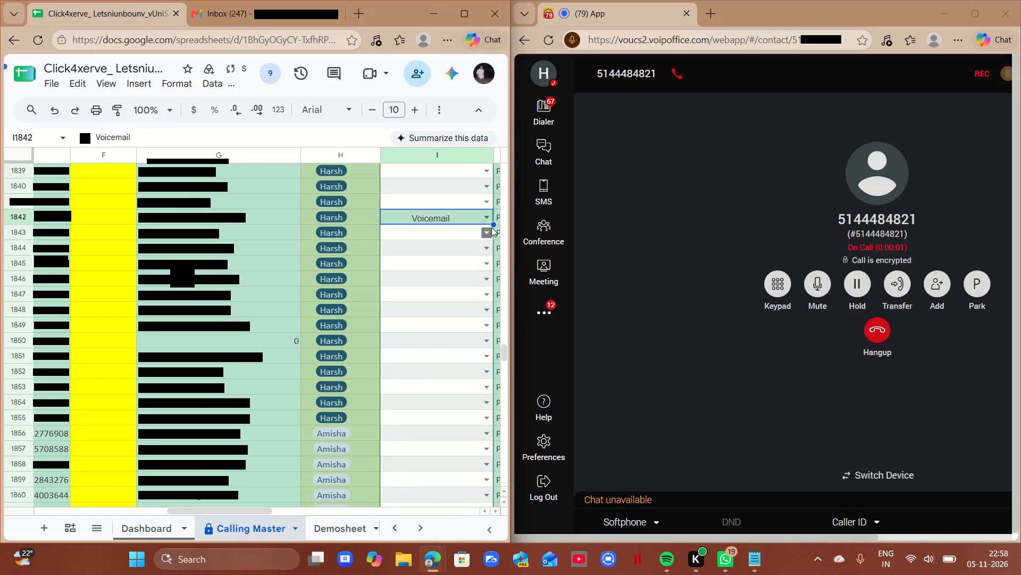
drag(494, 224, 494, 224)
drag(494, 224, 470, 174)
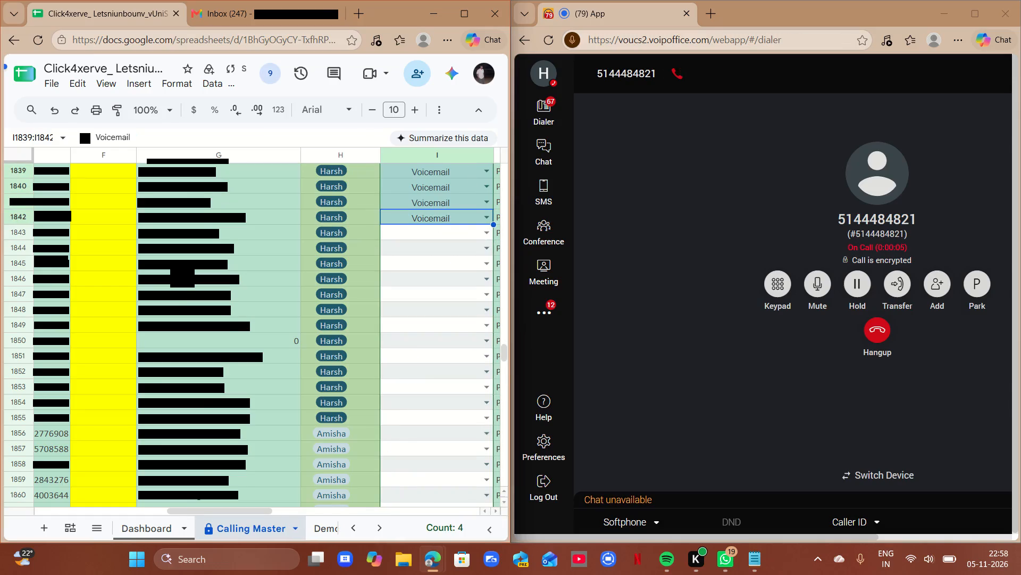
Call the copied number from E1842 in the dialer.
scroll(406, 224, down, 1)
click(711, 136)
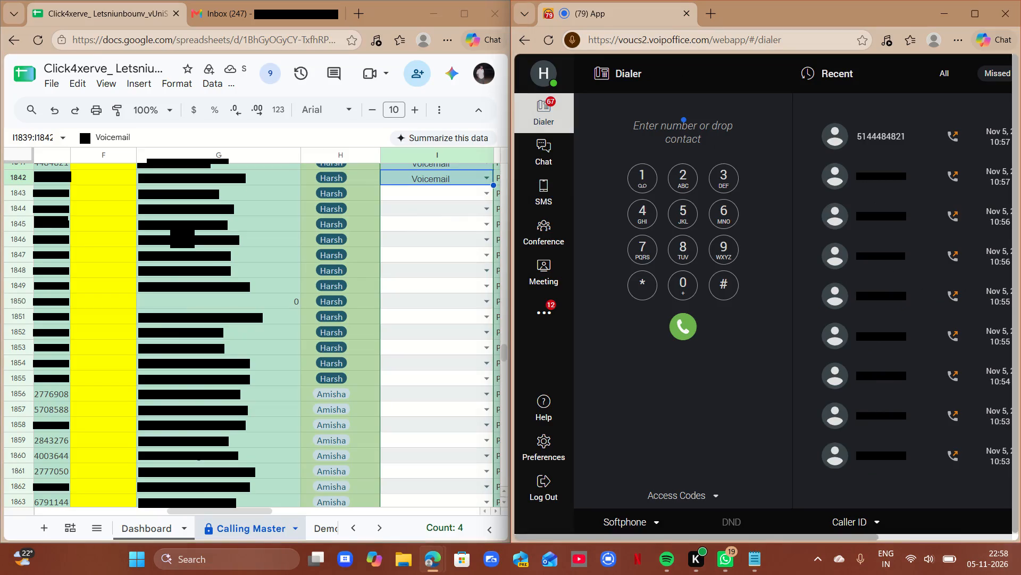
key(ctrl+v)
key(Return)
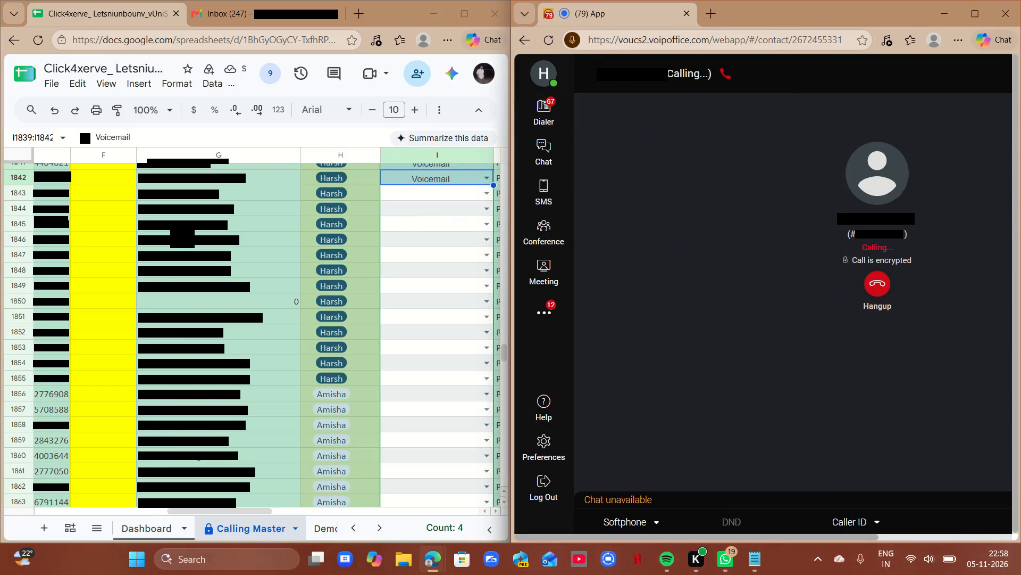
Set the call status in cell I1841 to Hung up/Disconneted.
scroll(424, 203, up, 1)
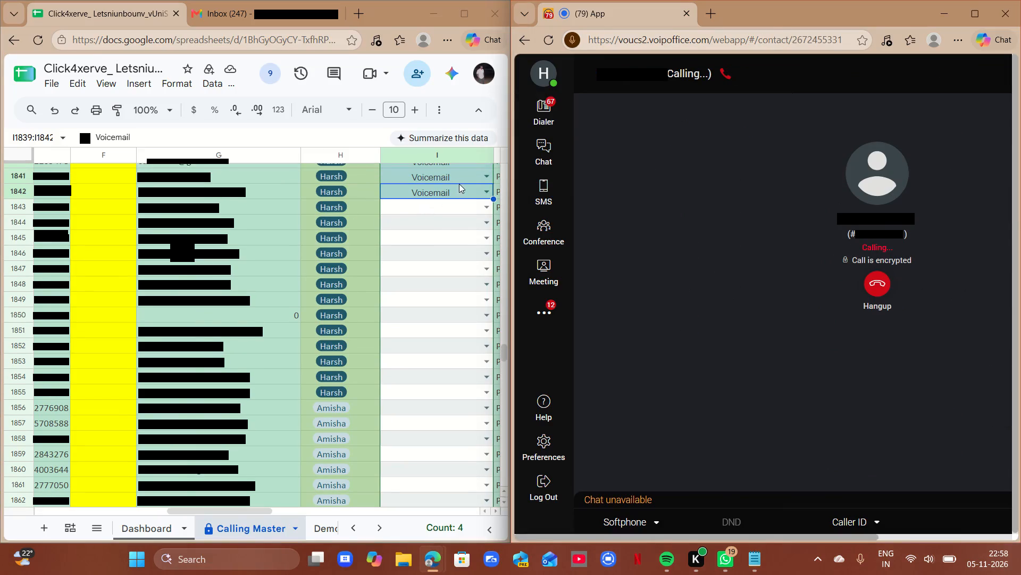
click(463, 180)
key(h)
key(Up)
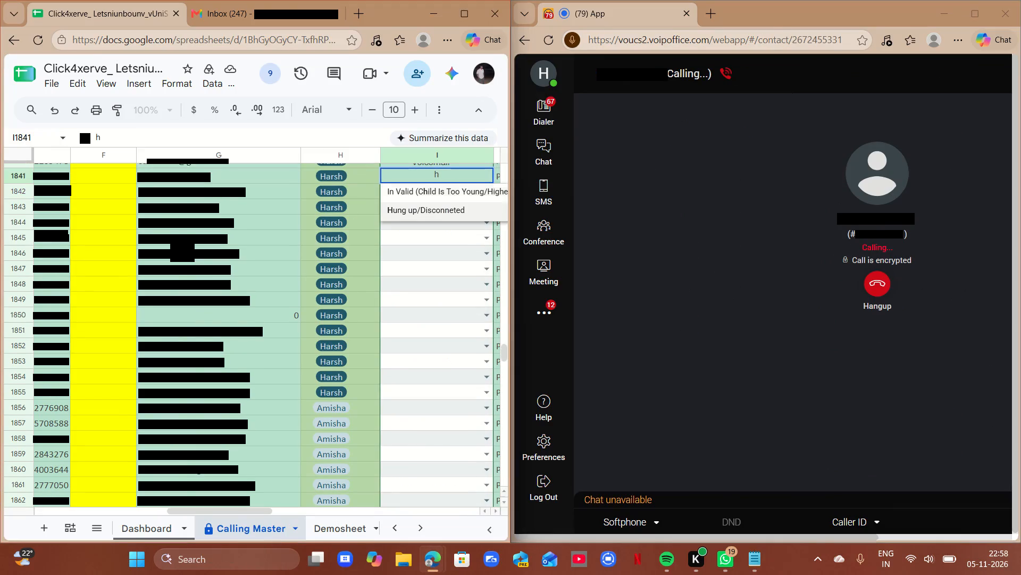
key(Return)
Copy the phone number in cell E1843 of Calling Master.
scroll(463, 180, down, 1)
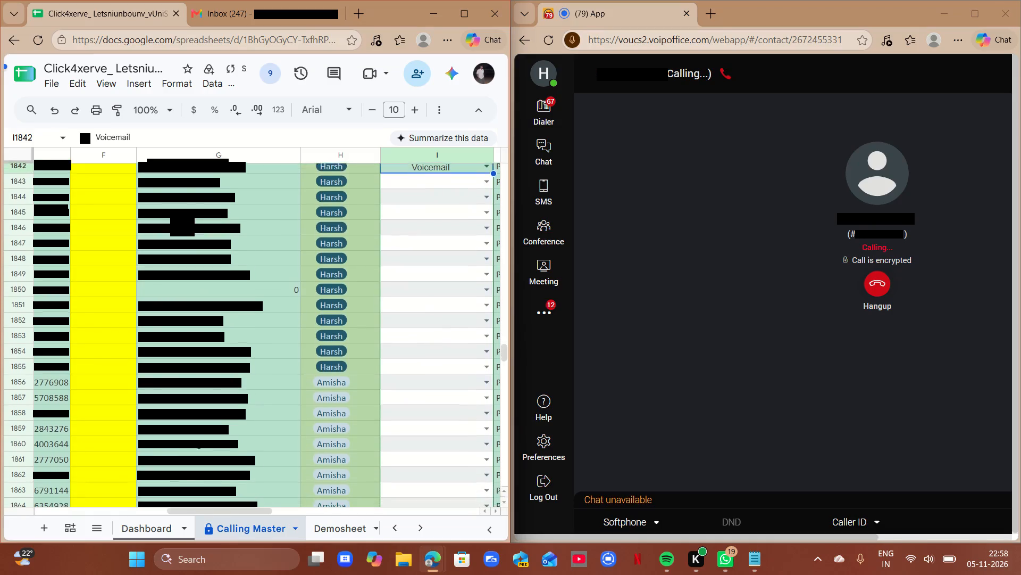
scroll(463, 180, down, 1)
click(62, 174)
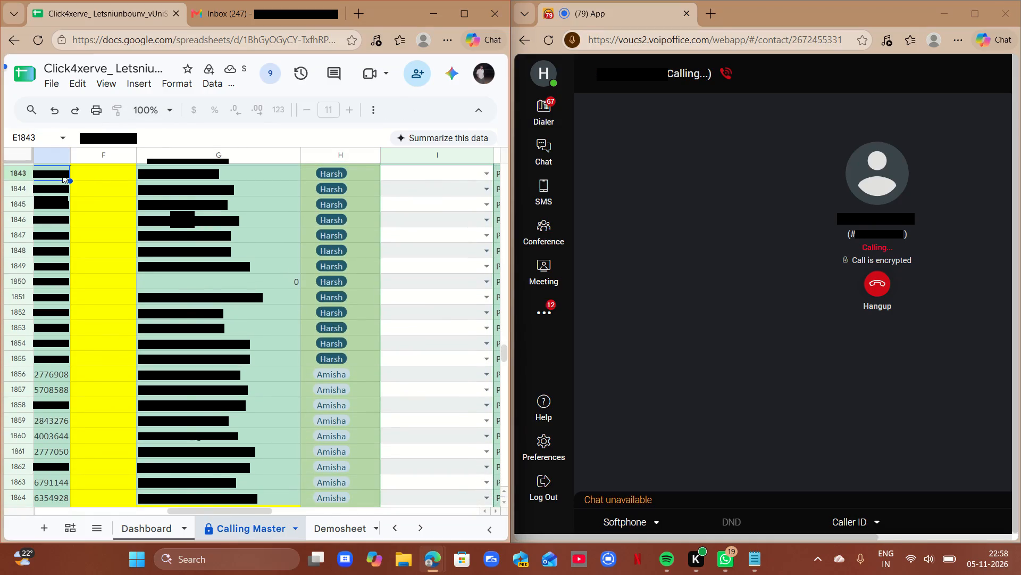
key(ctrl+c)
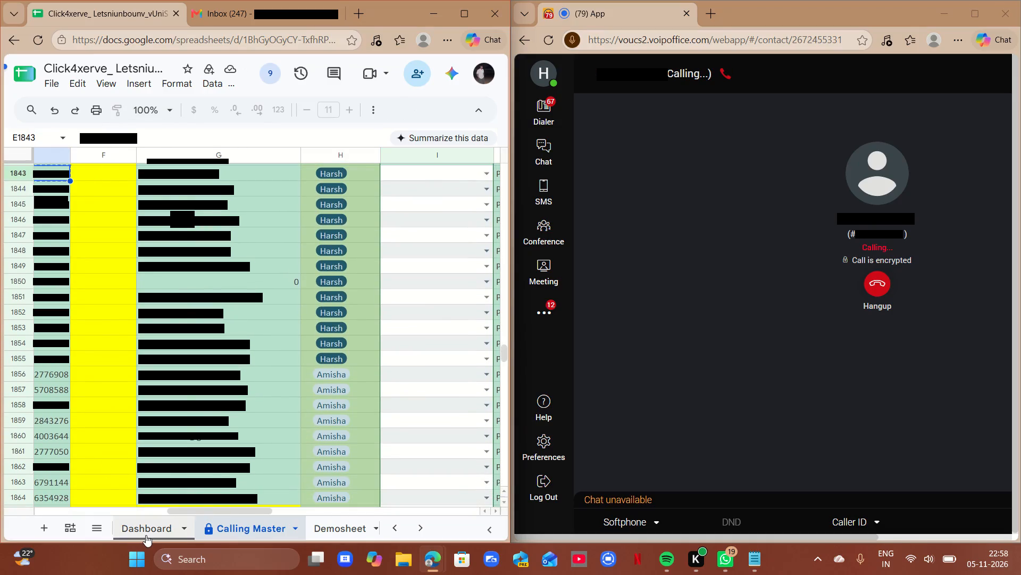
Check the per-agent lead and dial-out figures on the Dashboard sheet.
click(147, 535)
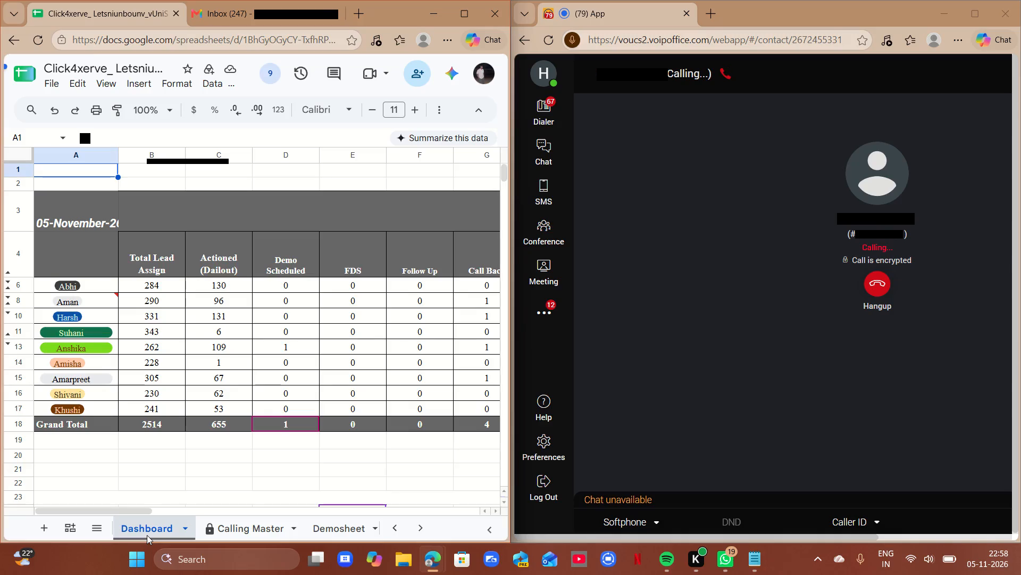
Call the copied number from E1843 in the dialer.
click(682, 147)
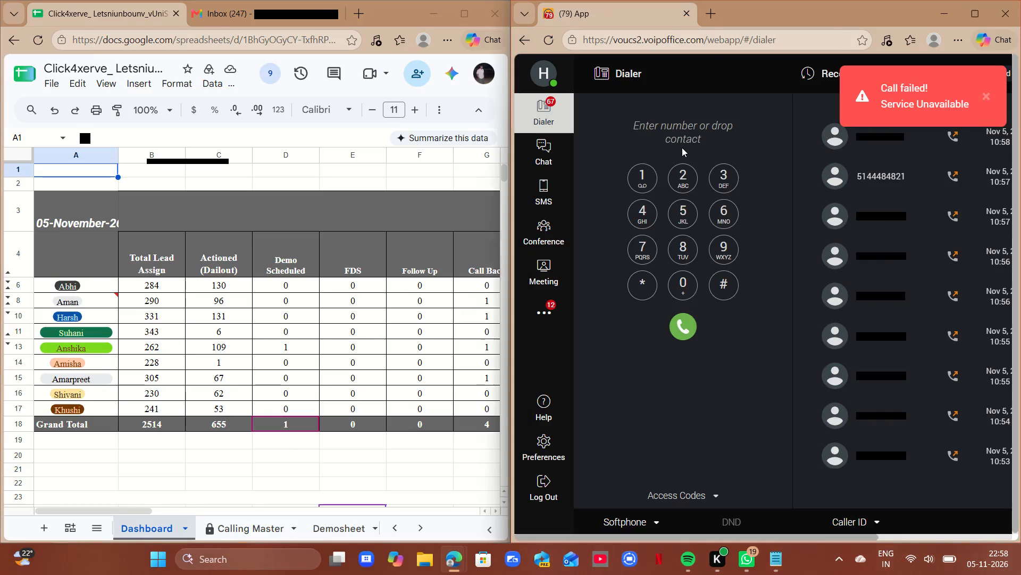
key(ctrl+v)
key(Return)
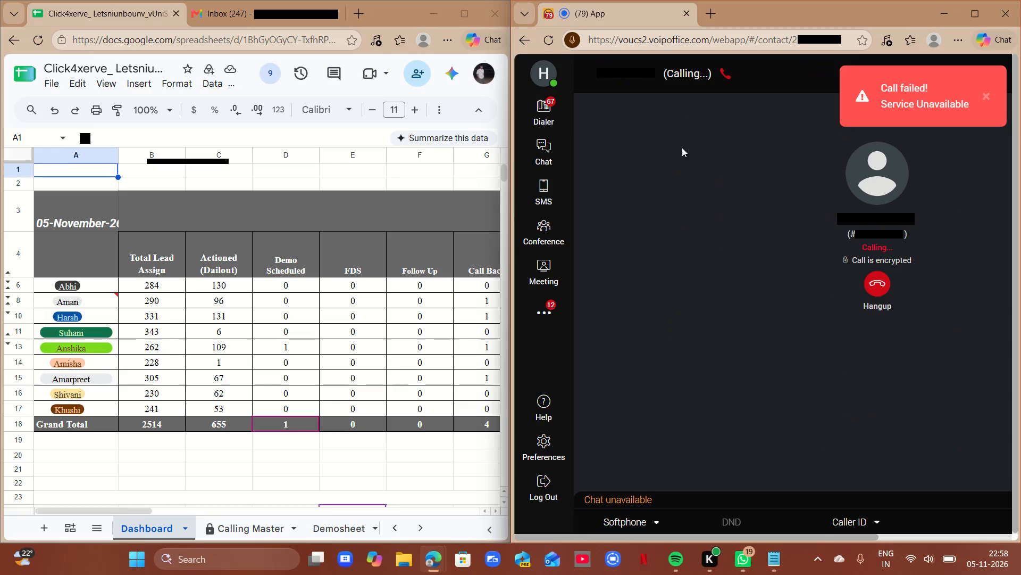
Return to the Calling Master sheet and copy the phone number in cell E1844.
click(237, 519)
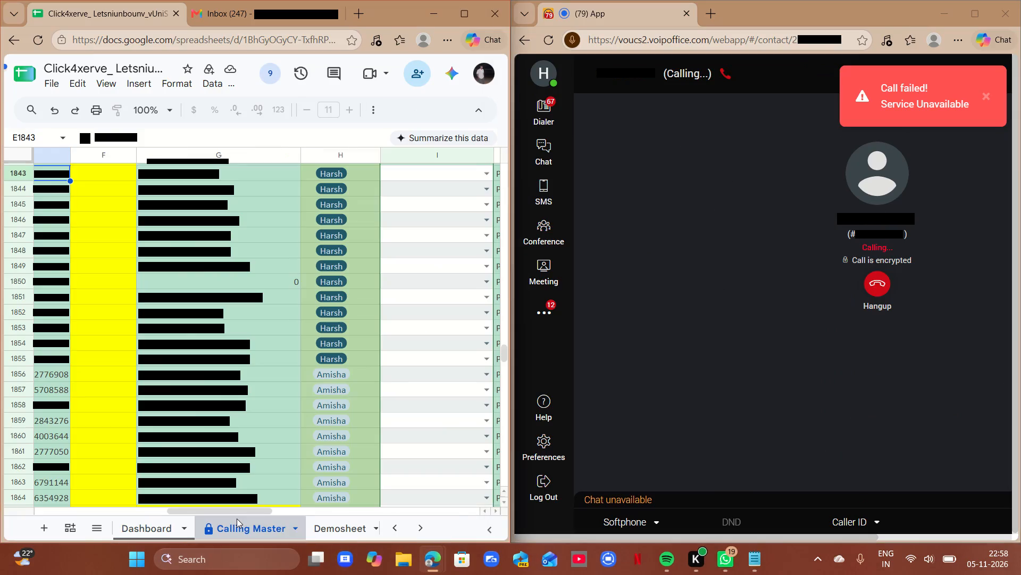
click(61, 184)
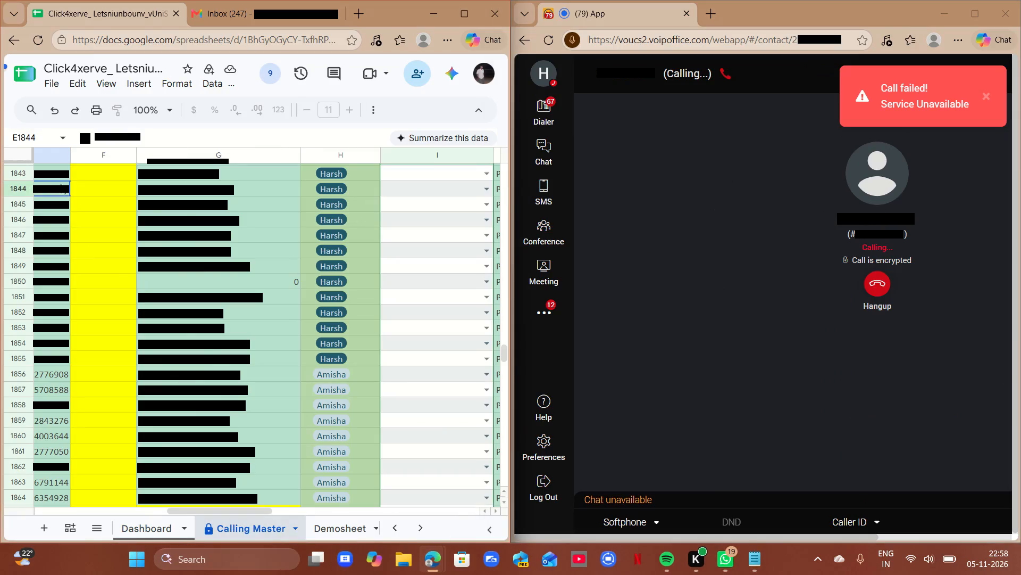
key(ctrl+c)
Check who is currently viewing the spreadsheet, then go back to cell E1844.
click(265, 70)
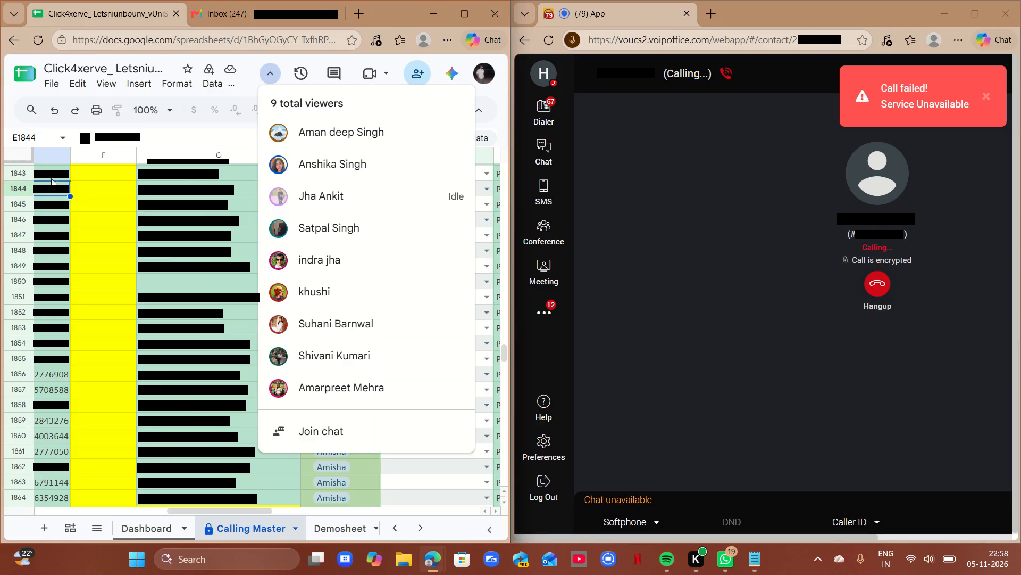
click(58, 189)
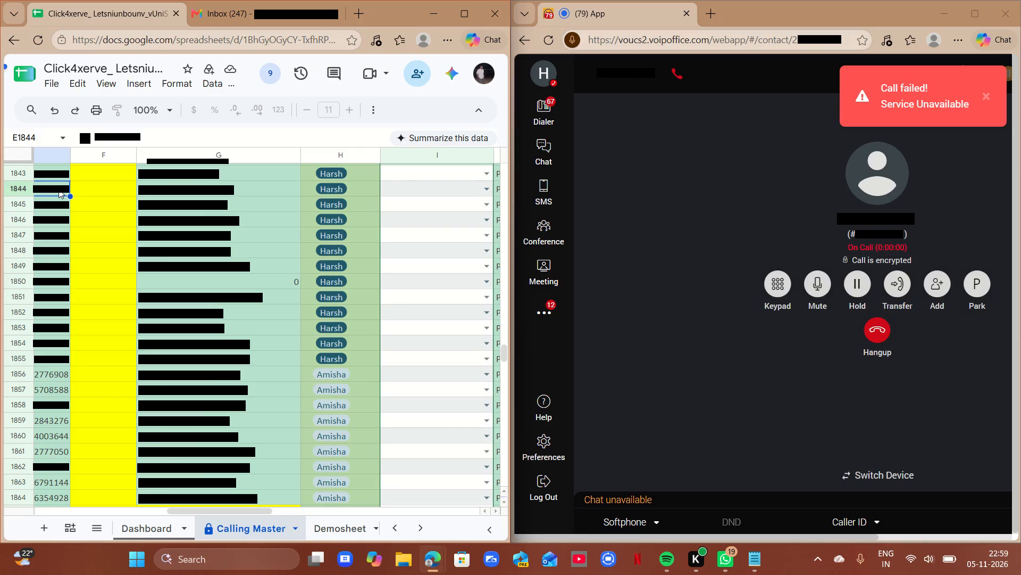
End the ongoing call and call the copied number from E1844 in the dialer.
click(875, 336)
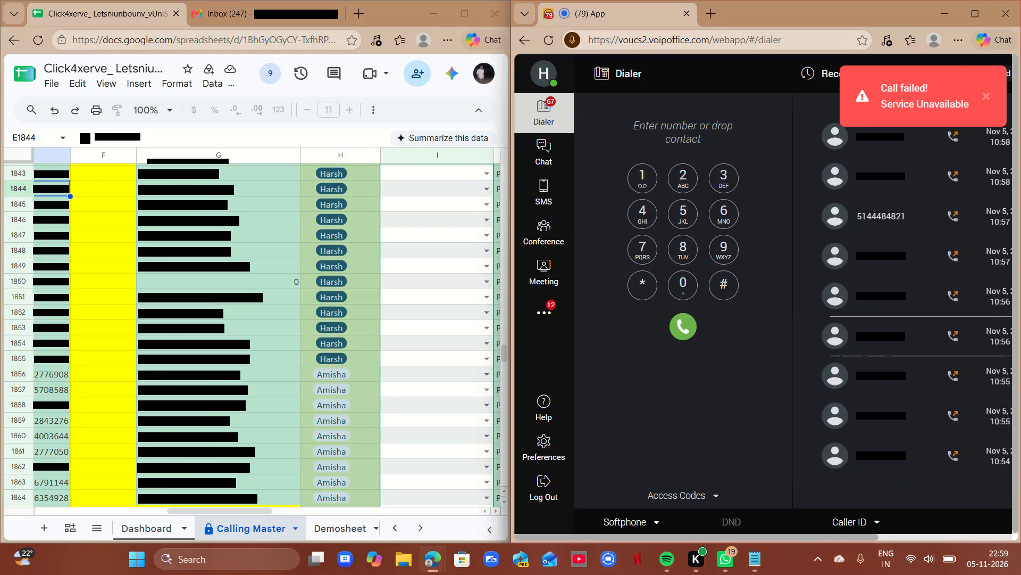
click(708, 139)
key(ctrl+v)
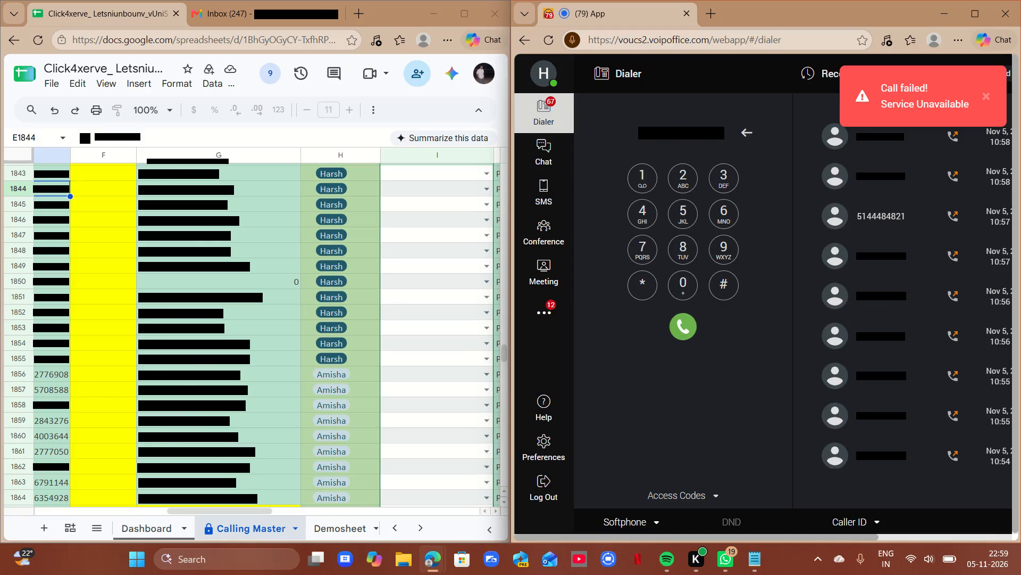
key(Return)
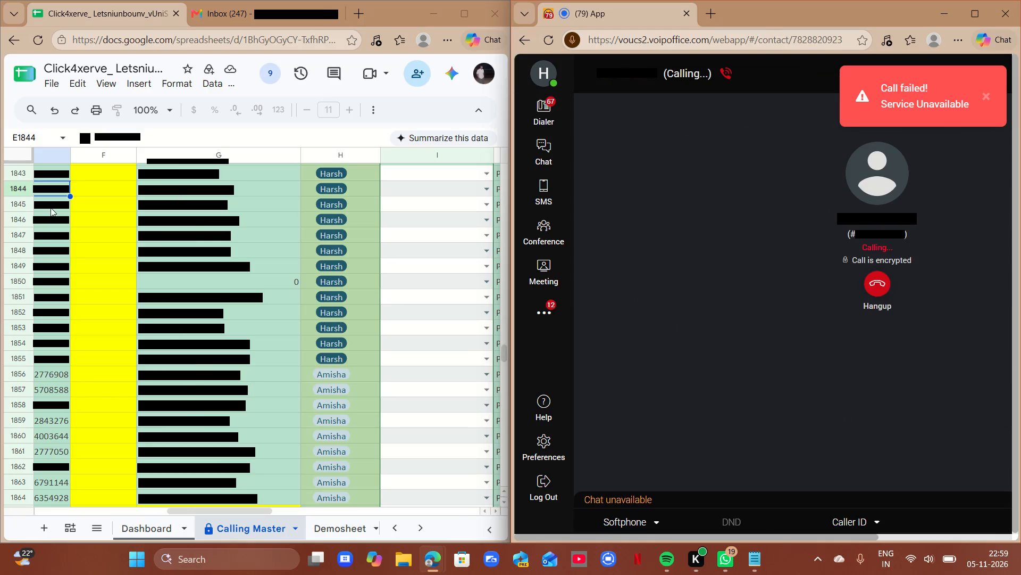
Copy the phone number in E1845, end the current call, and call the copied number in the dialer.
click(51, 208)
key(ctrl+c)
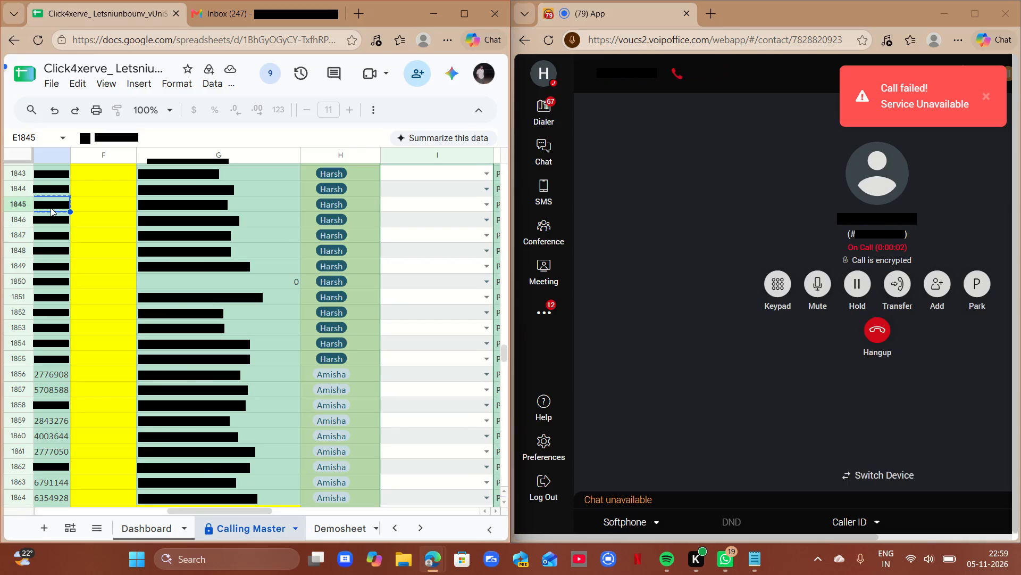
click(871, 319)
click(688, 117)
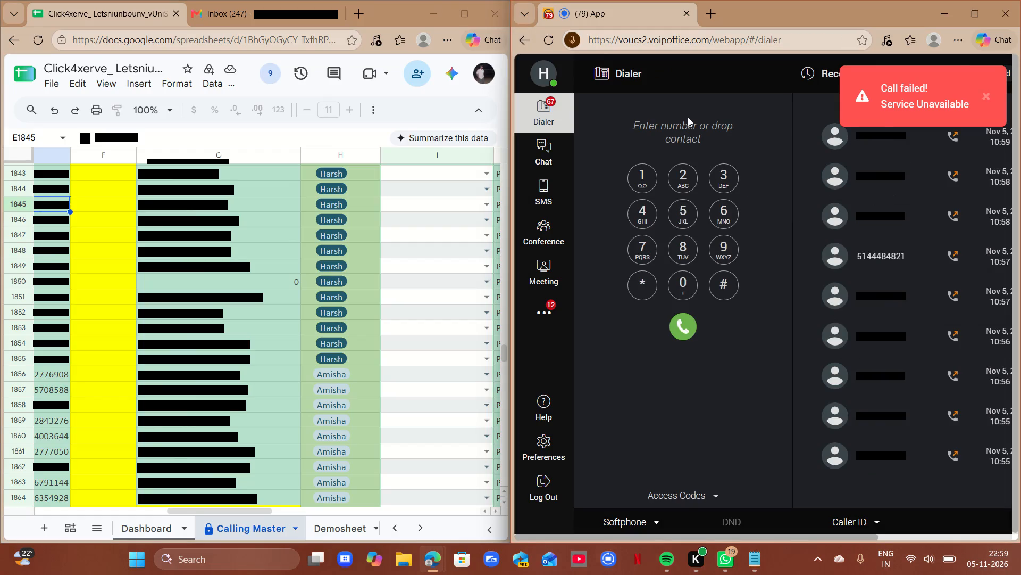
key(ctrl+v)
key(Return)
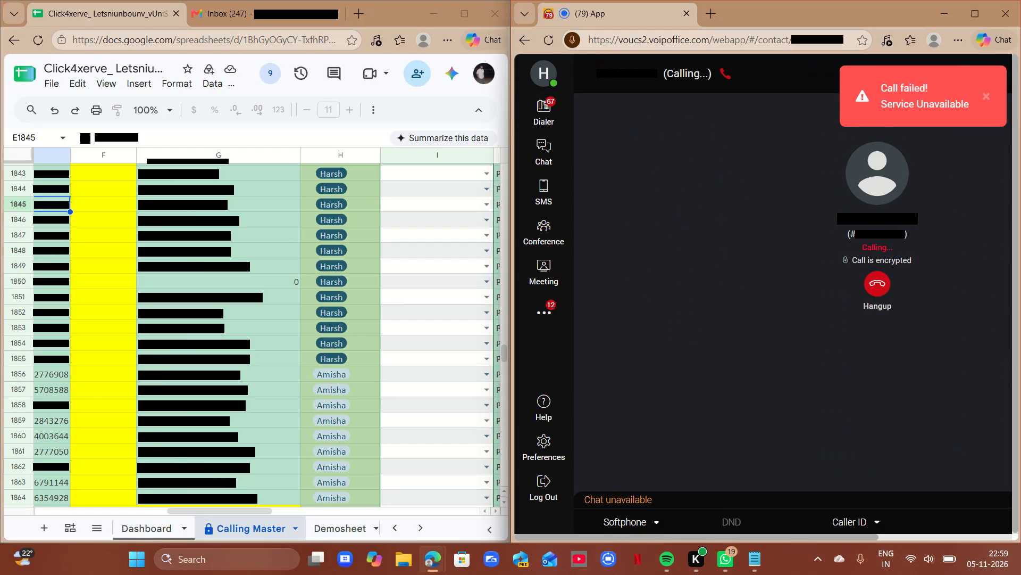
Copy the phone number in E1846, call it in the dialer, and dismiss the call failure notification.
click(62, 217)
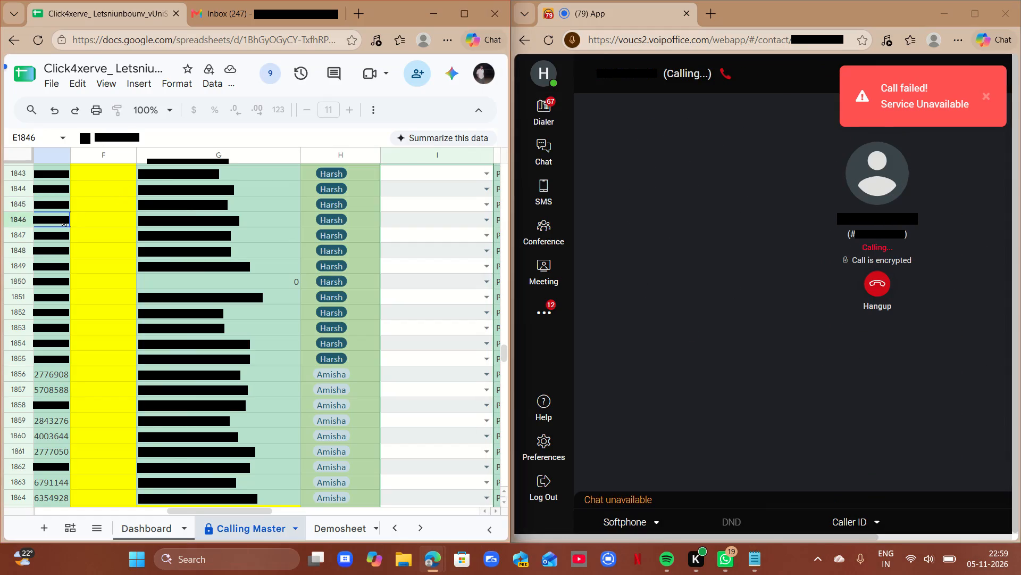
key(ctrl+c)
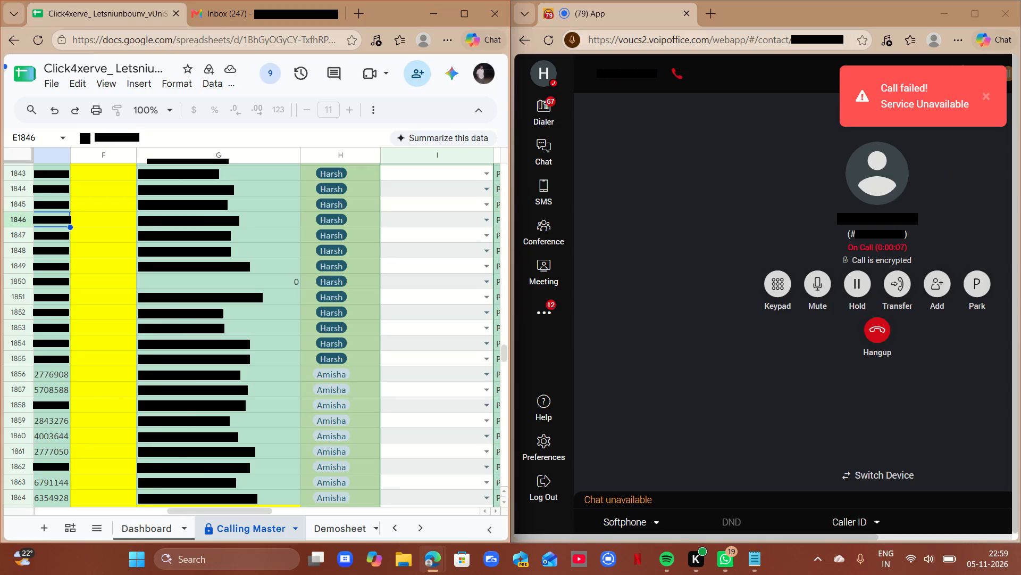
click(720, 135)
key(ctrl+v)
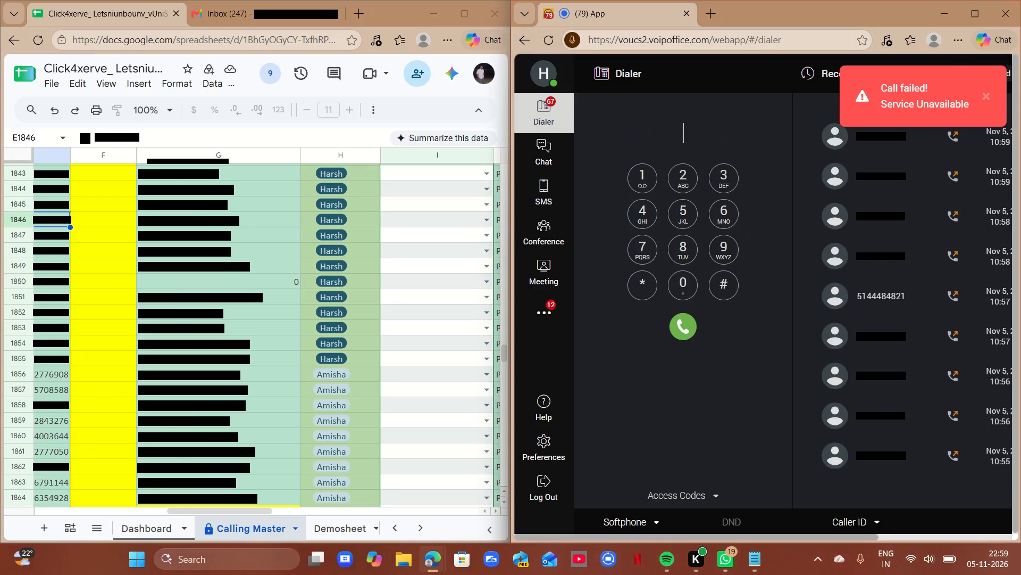
key(Return)
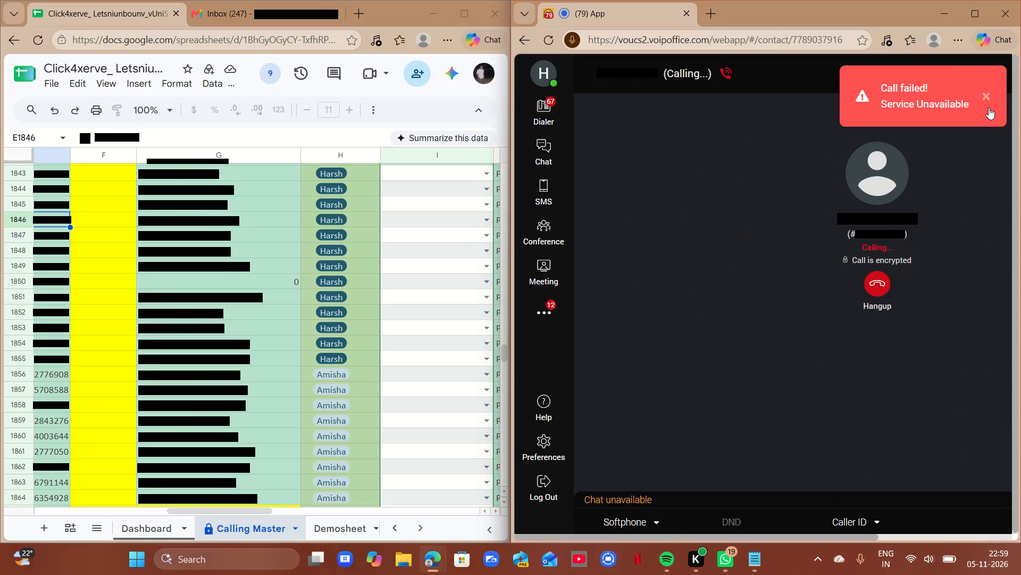
click(987, 91)
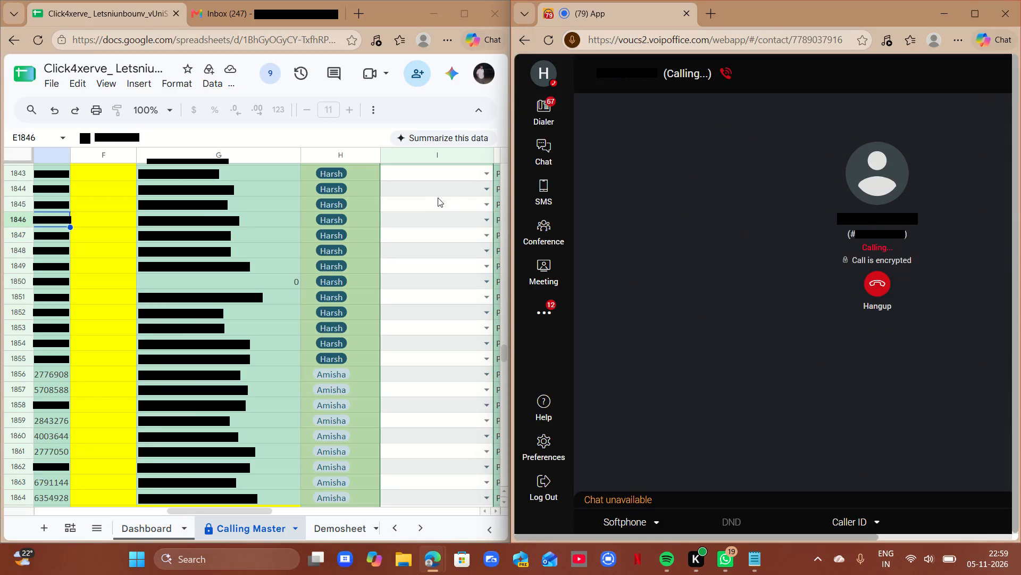
Set the column I statuses: I1845 Ni (Not Intersted), I1846 Incoming Call Restriction, I1843 RNR and I1844 Voicemail.
click(433, 203)
key(n)
key(Return)
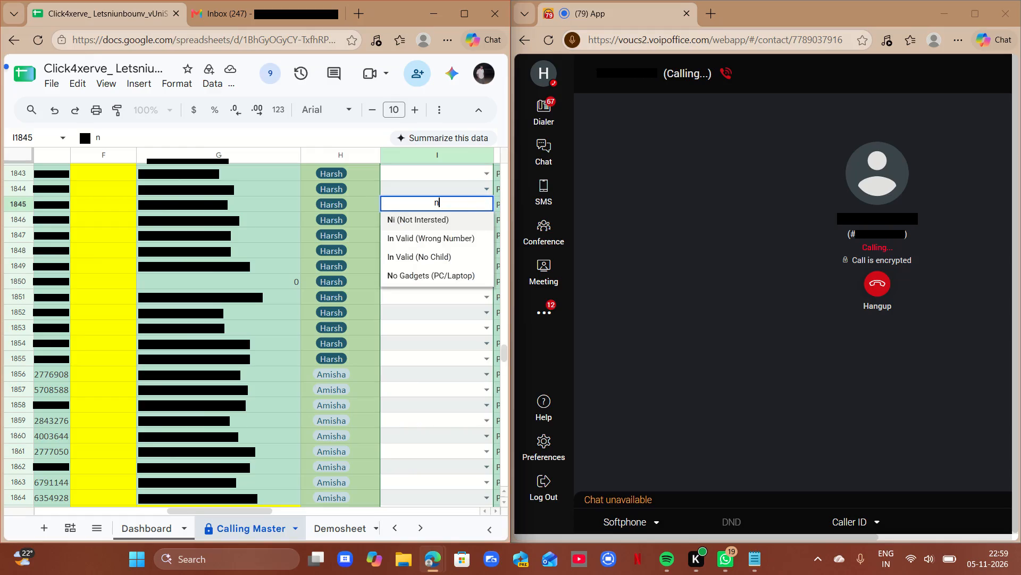
text(res)
key(Return)
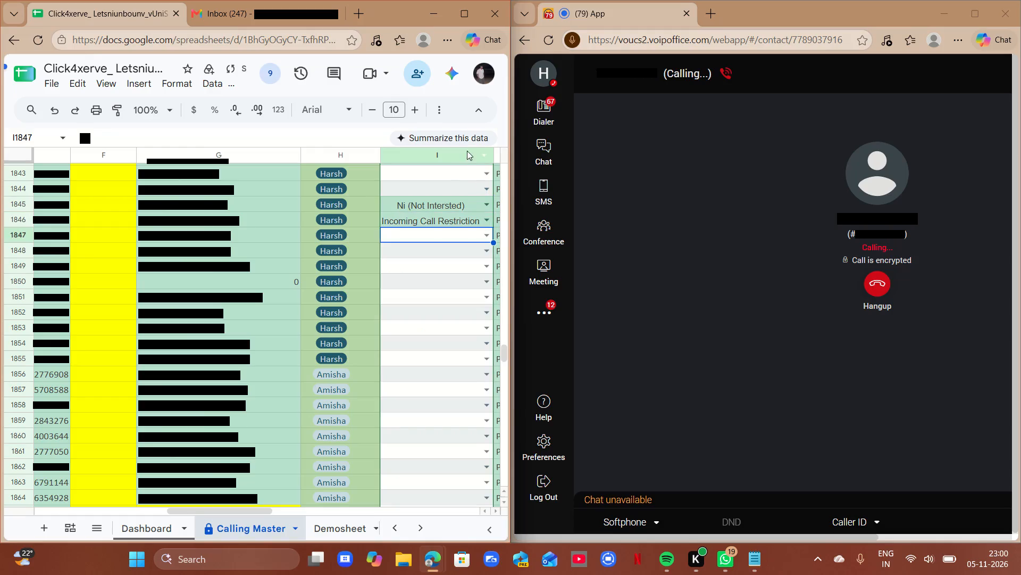
click(447, 170)
key(r)
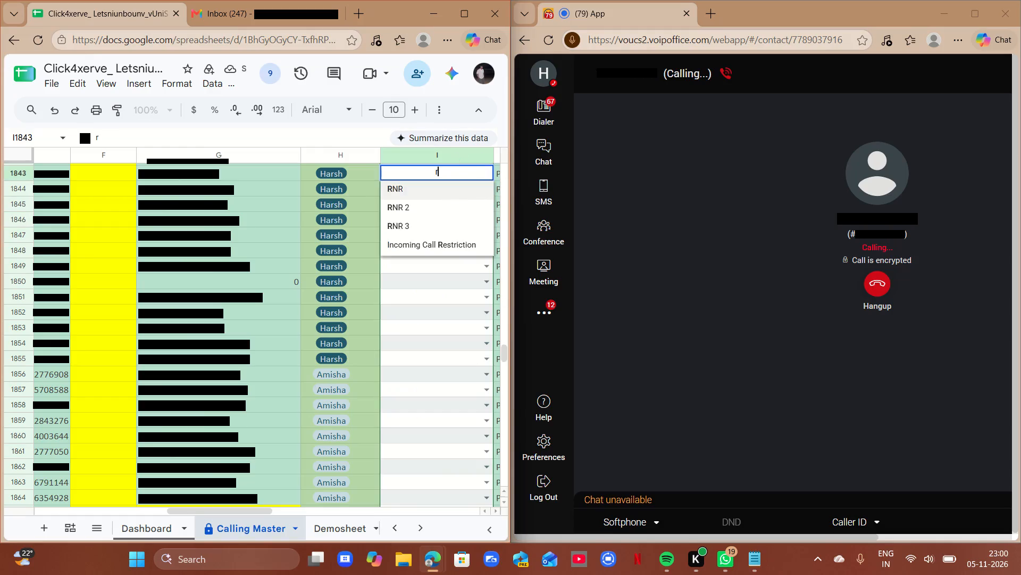
key(Return)
key(v)
key(Up)
key(Return)
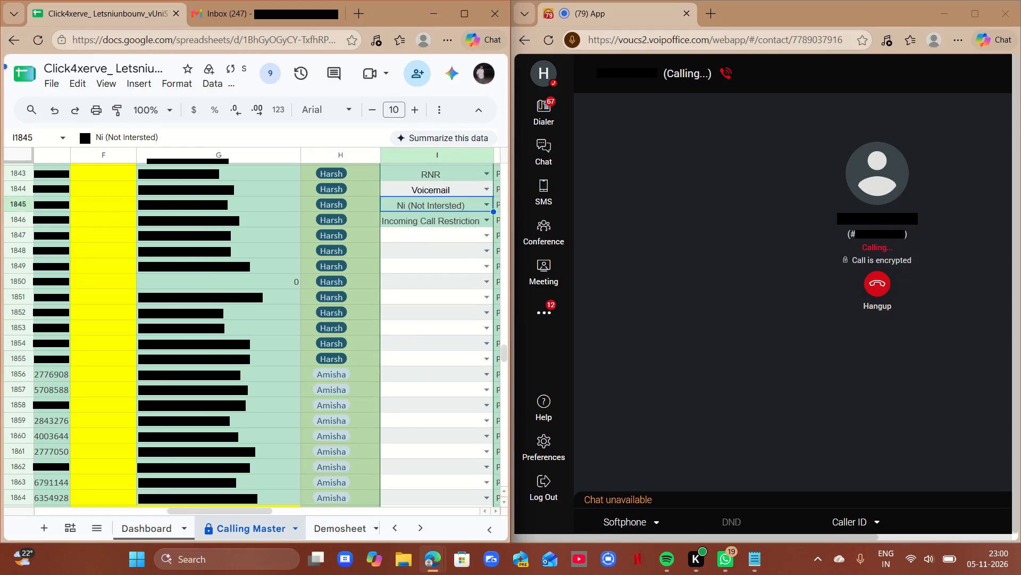
Copy the phone number in E1847, end the current call, and call the copied number in the dialer.
scroll(447, 170, down, 2)
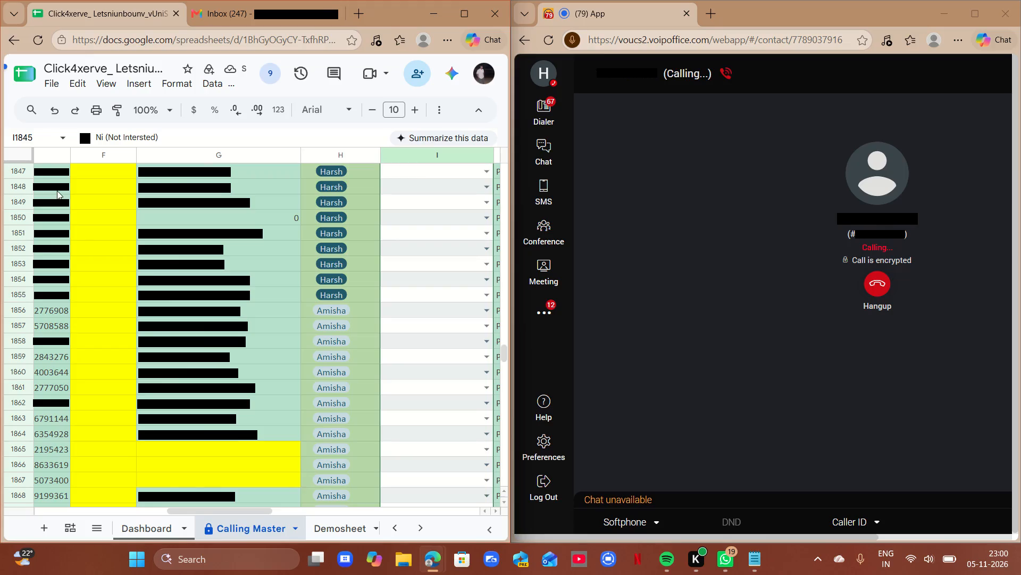
click(63, 173)
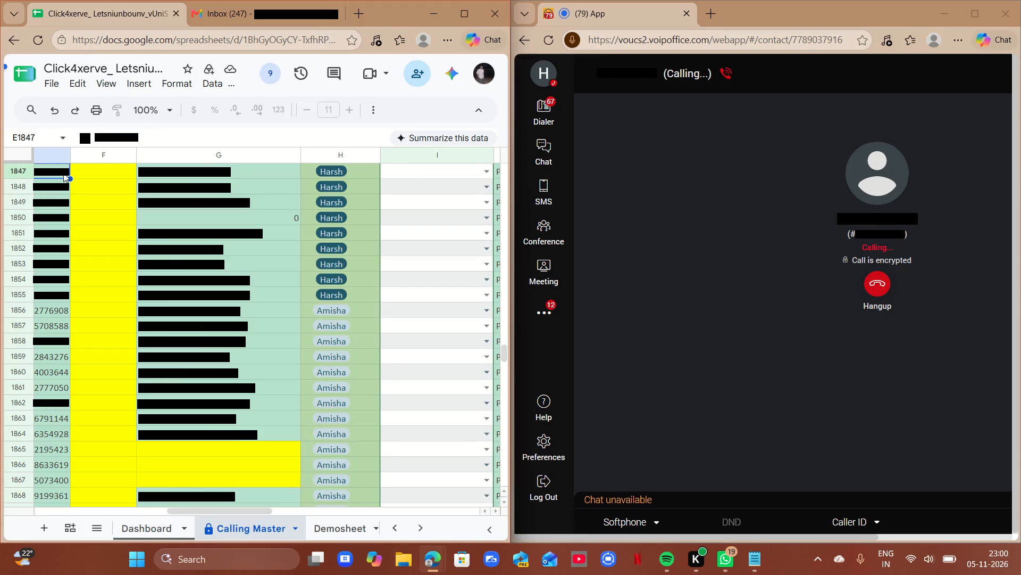
key(ctrl+c)
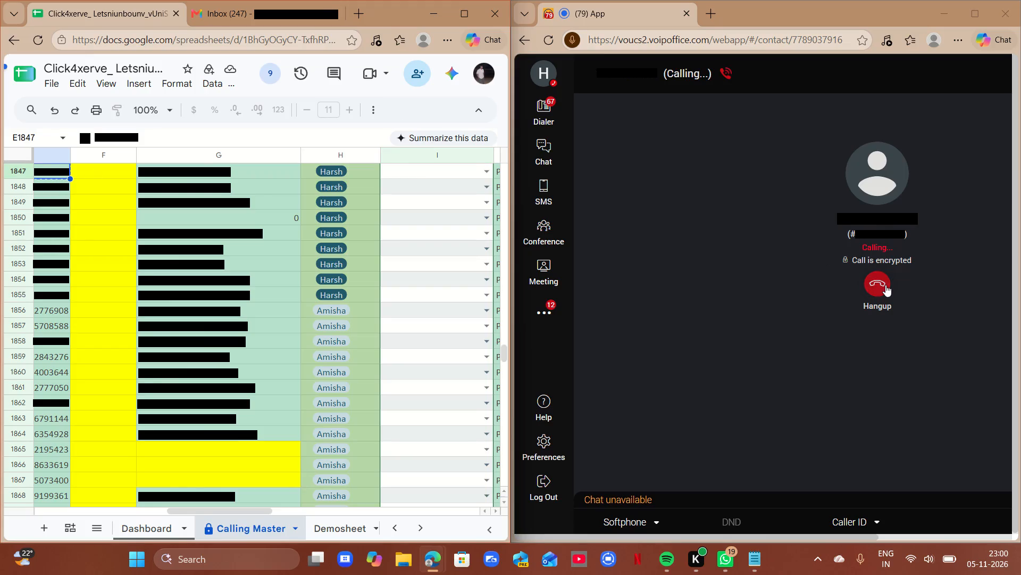
click(885, 285)
click(679, 135)
key(ctrl+v)
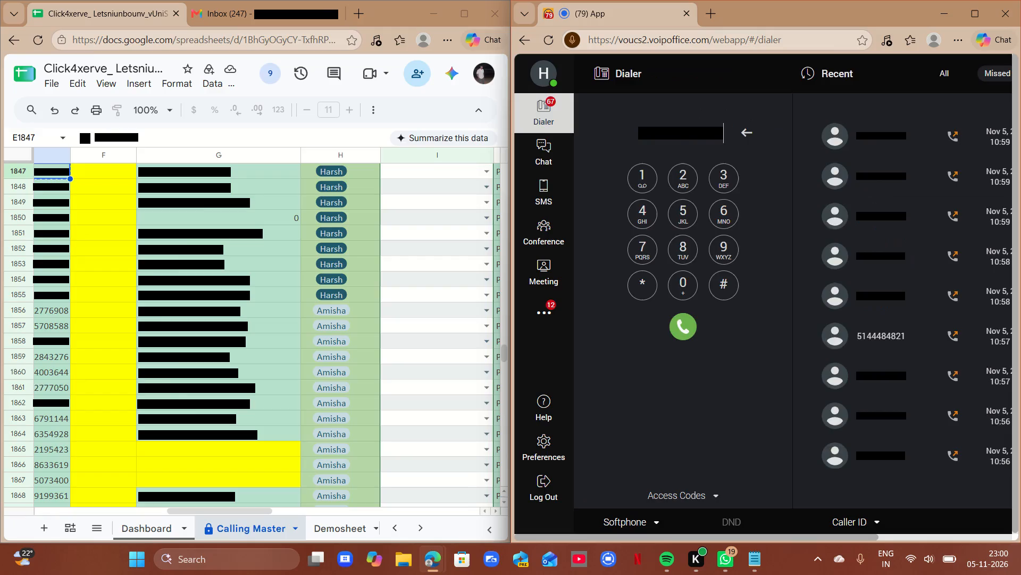
key(Return)
Copy the phone number in E1848 and open the Dashboard sheet to check the team's lead figures.
click(54, 183)
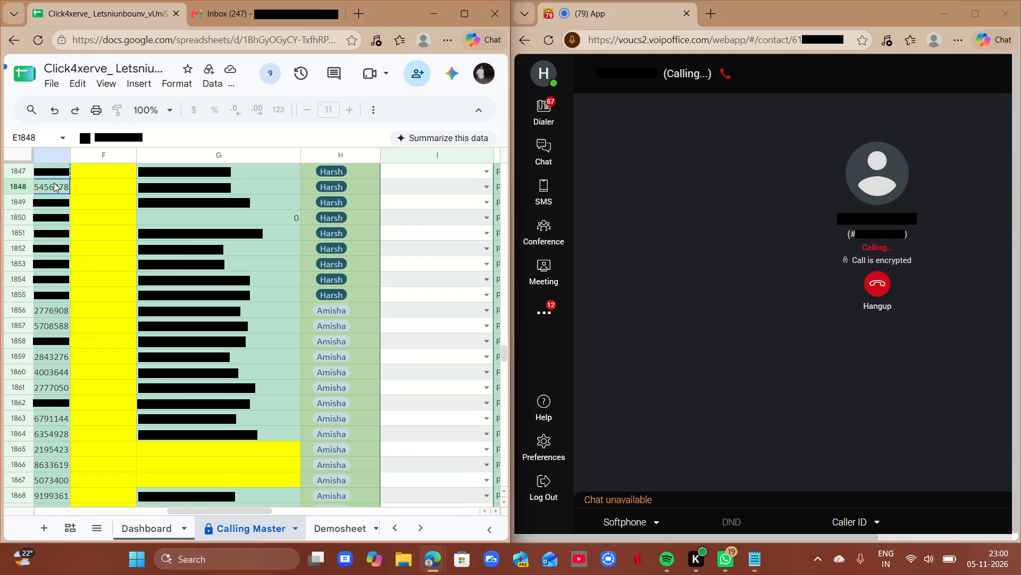
key(ctrl+c)
click(138, 537)
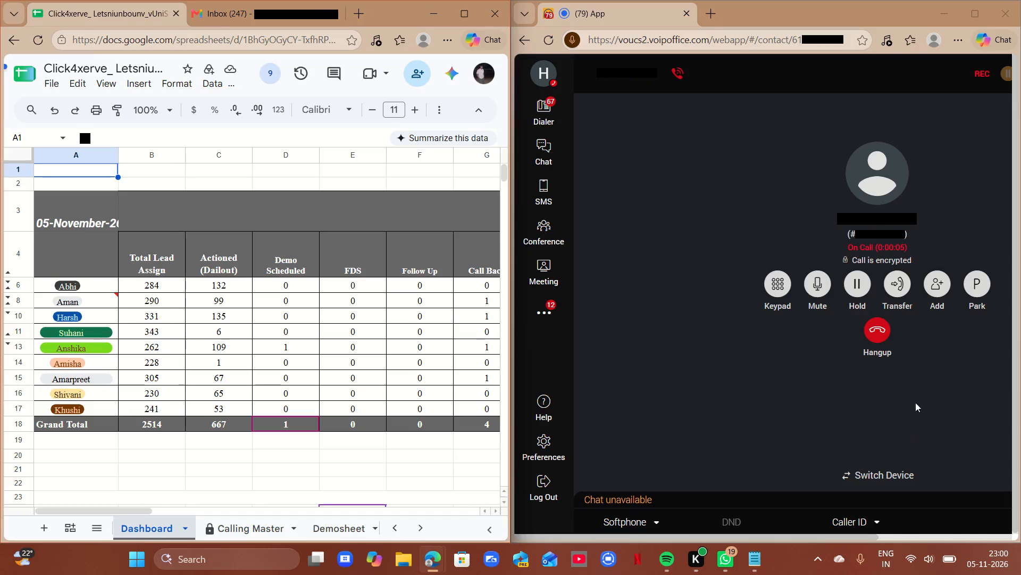
End the ongoing call and call the number copied from E1848 in the dialer.
click(862, 335)
click(870, 335)
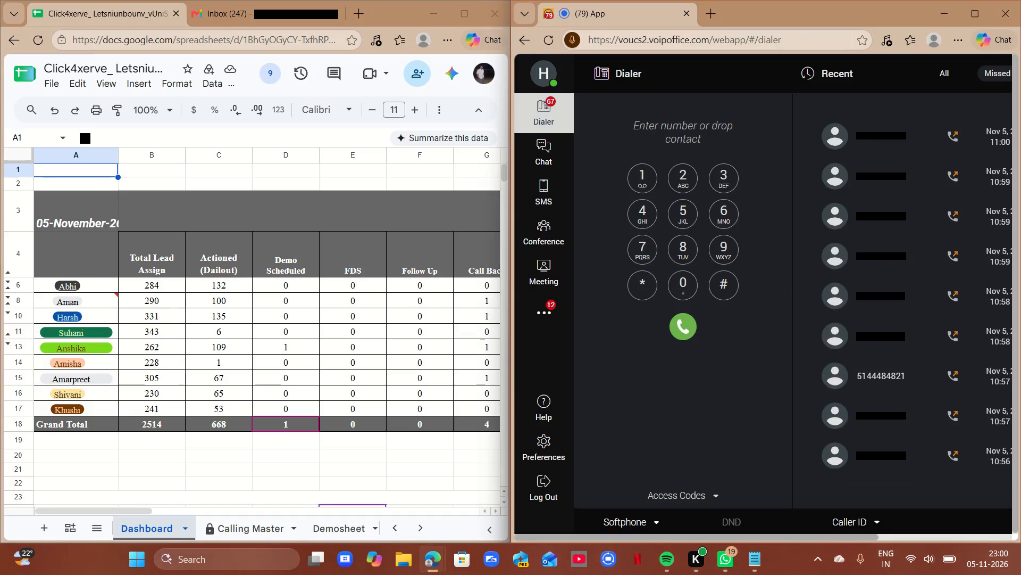
click(687, 145)
key(ctrl+v)
key(Return)
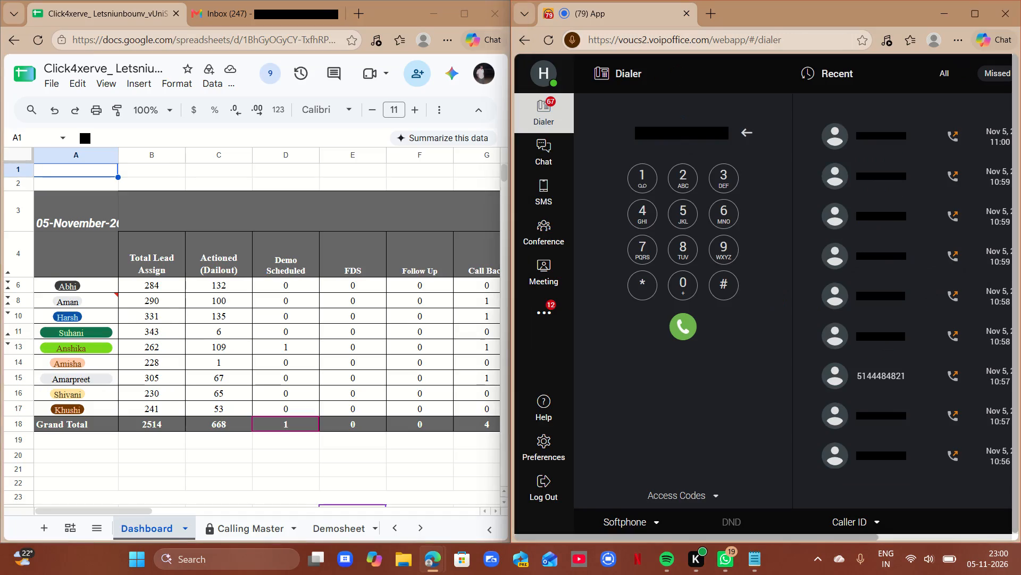
Return to the Calling Master sheet and try to copy the phone number in E1849.
click(233, 528)
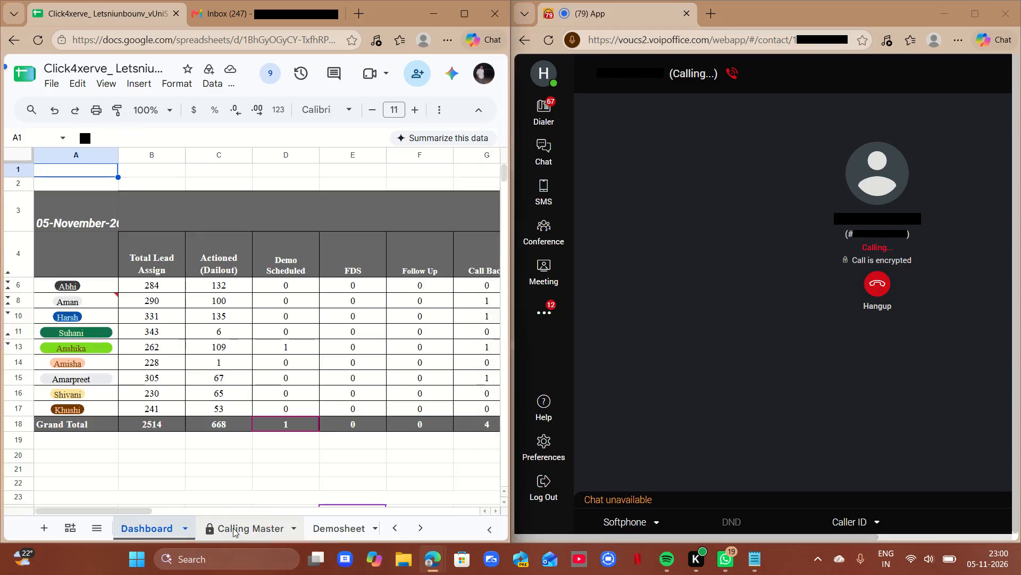
click(64, 201)
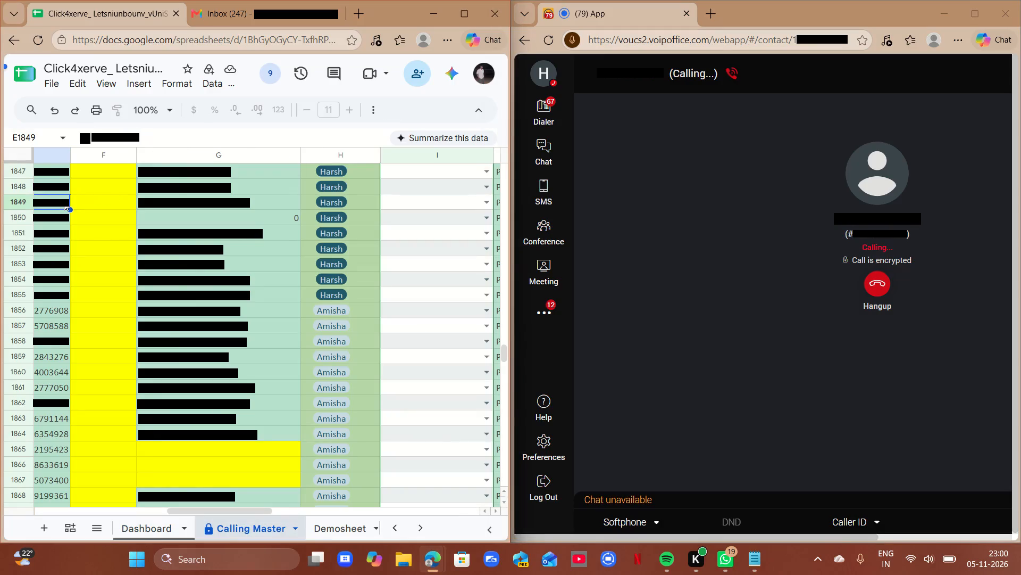
key(c)
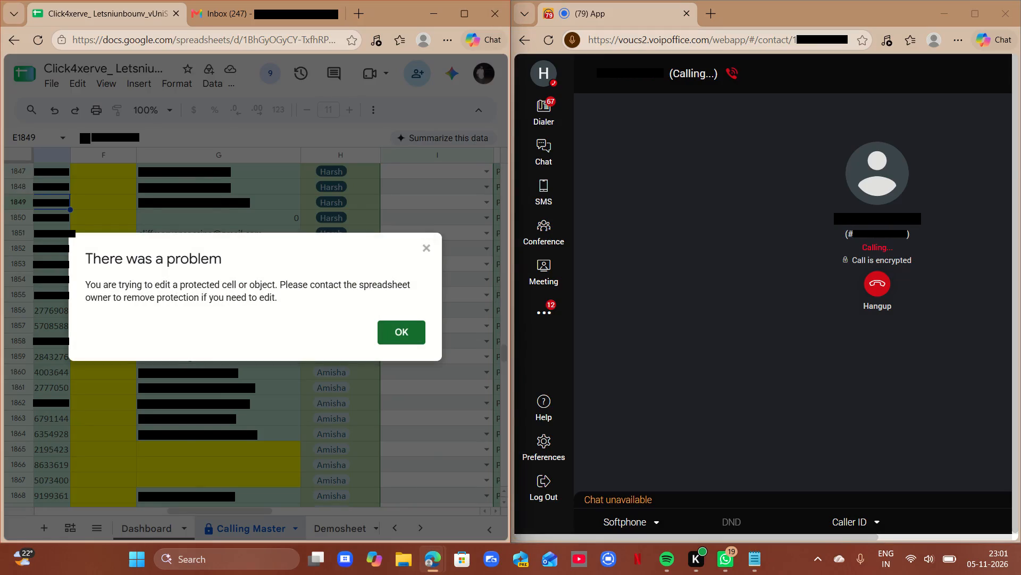
click(399, 343)
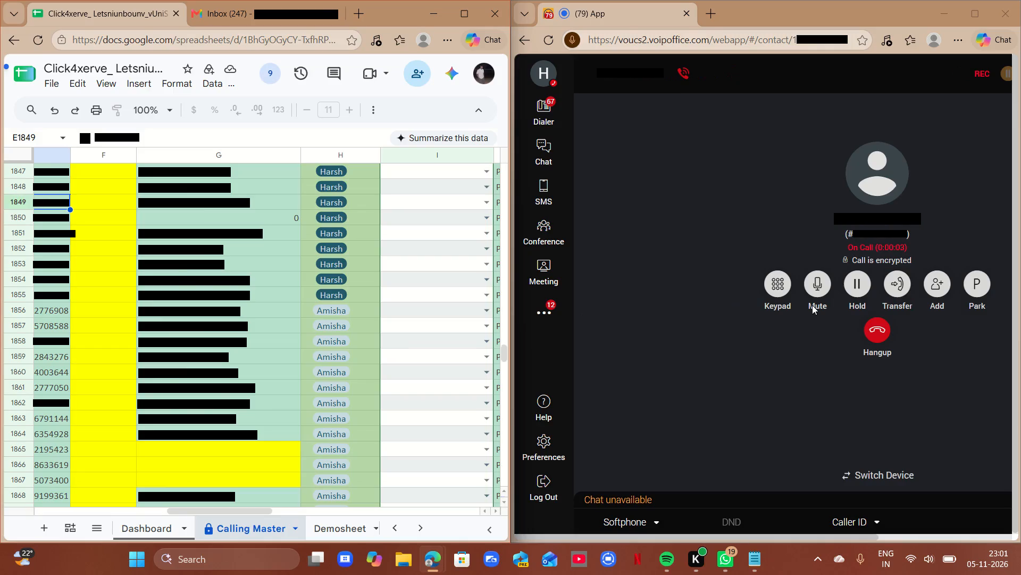
End the ongoing call and call the number copied from E1848 again in the dialer.
click(885, 318)
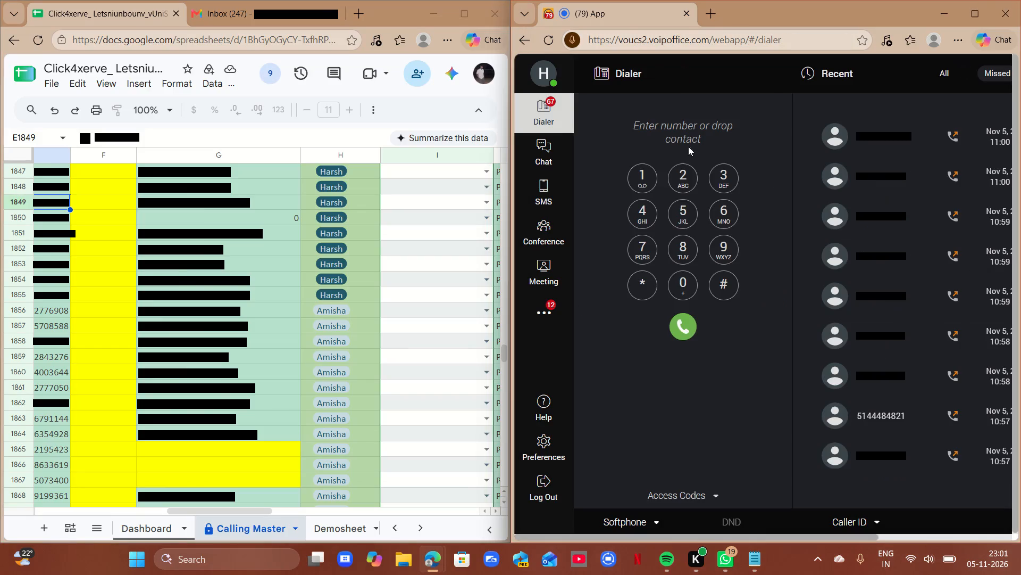
click(678, 160)
key(ctrl+v)
key(Return)
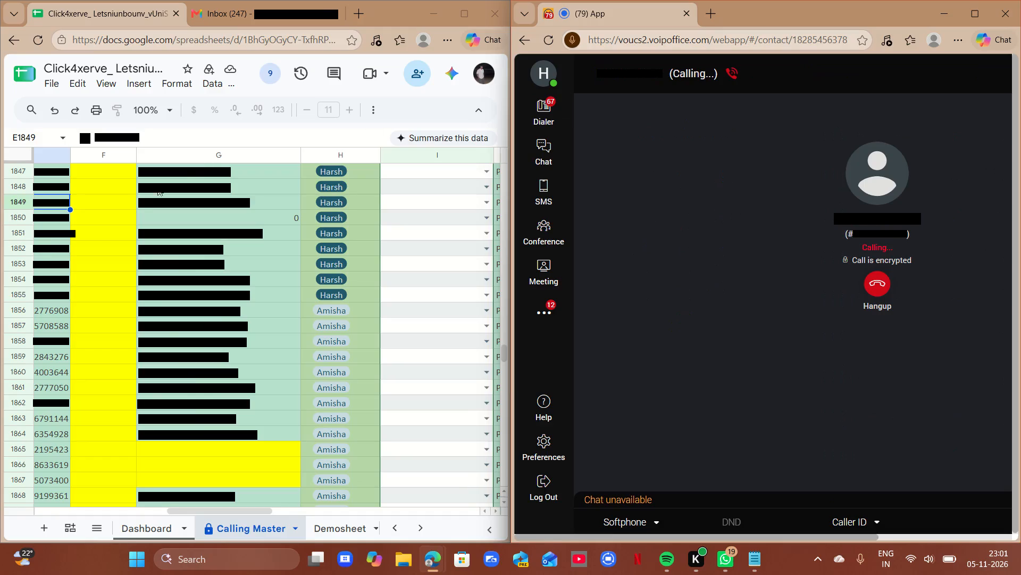
Copy the phone number in E1850, end the current call, and call the copied number in the dialer.
click(65, 221)
key(ctrl+c)
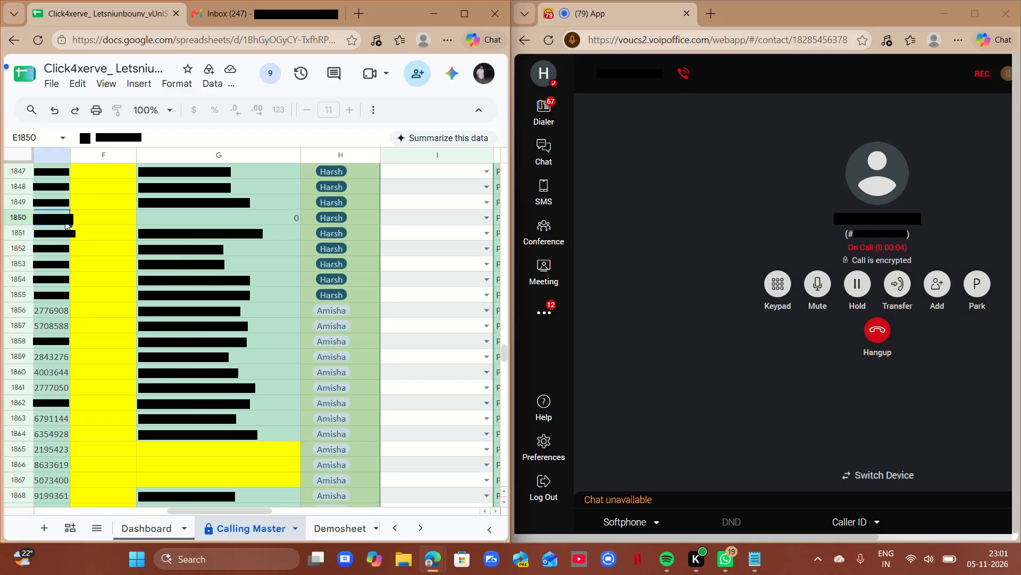
click(875, 324)
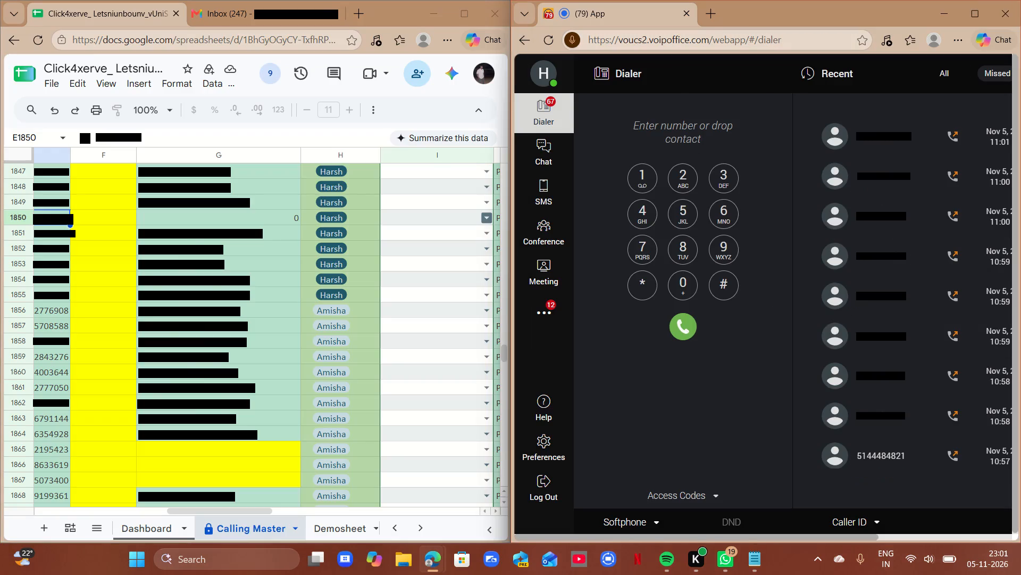
click(673, 133)
key(ctrl+v)
key(Return)
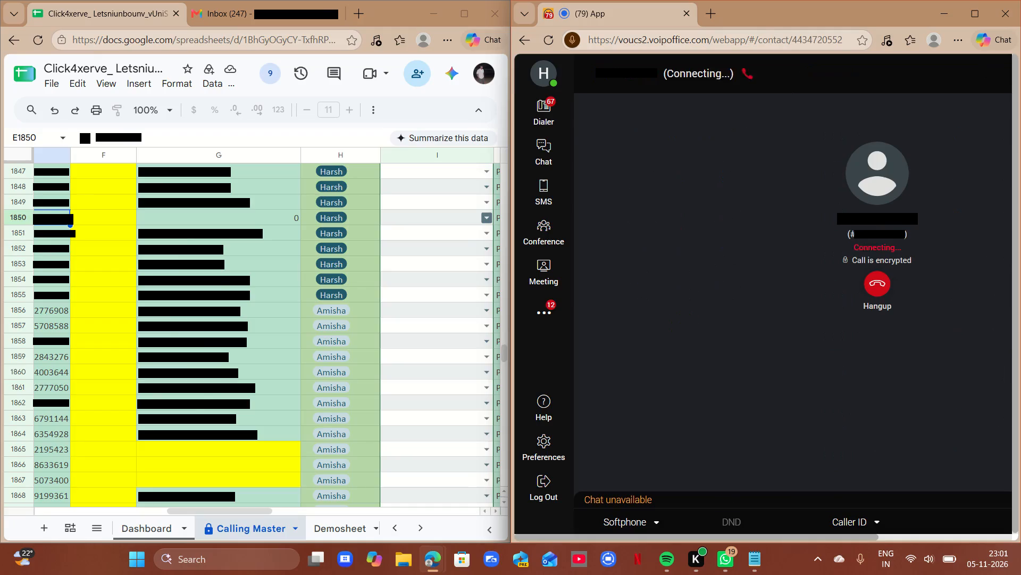
Copy the phone number in E1851, end the current call, and call the copied number in the dialer.
click(46, 232)
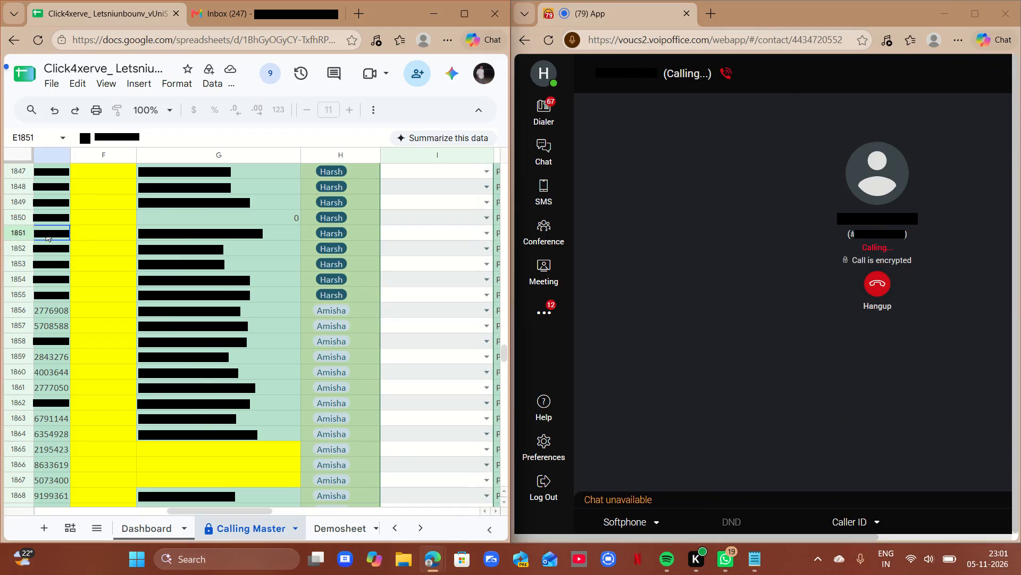
key(ctrl+c)
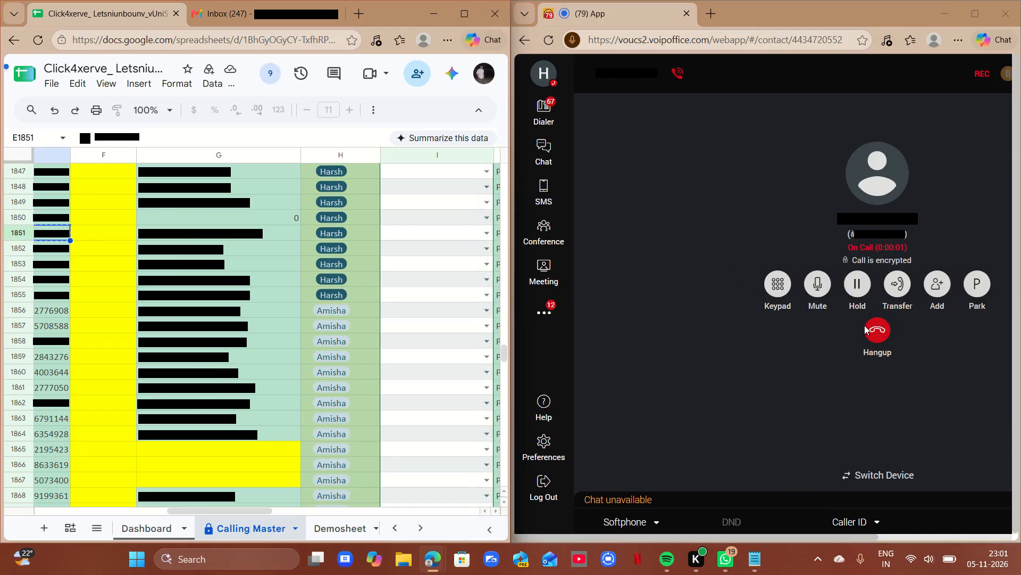
click(873, 329)
click(688, 137)
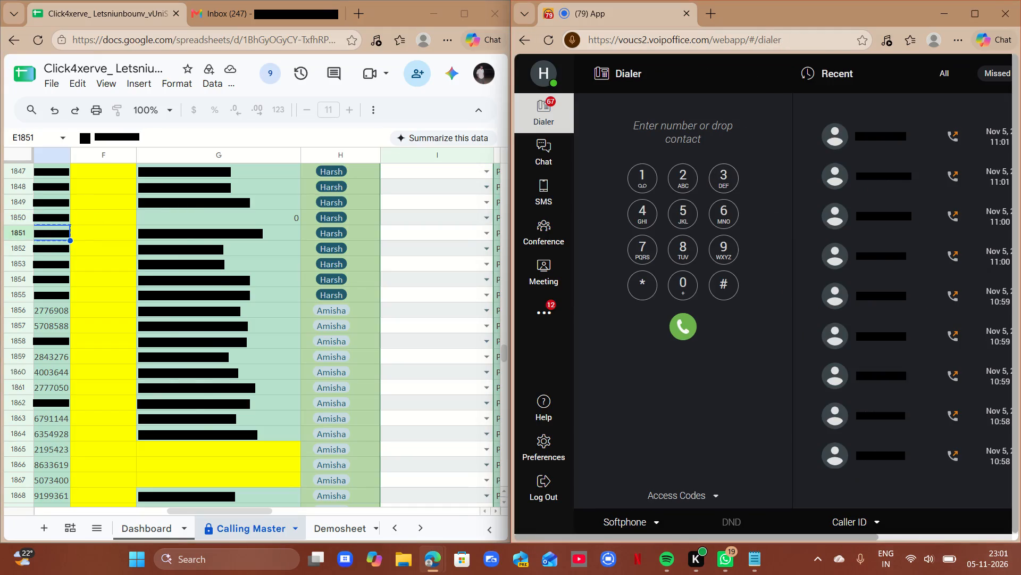
key(ctrl+v)
click(688, 137)
key(Return)
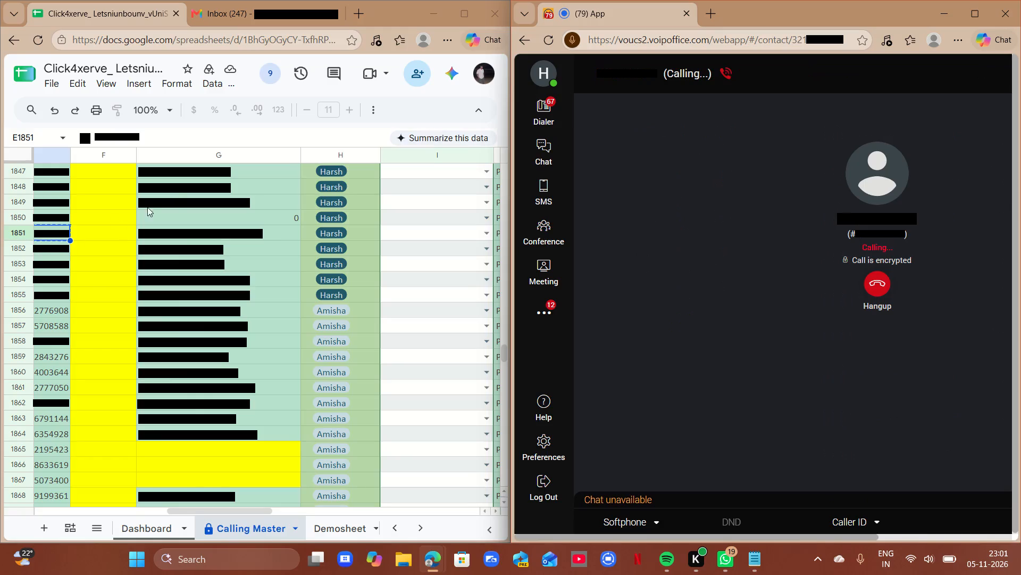
Copy the phone number in E1852 of the Calling Master sheet.
click(51, 249)
key(ctrl+c)
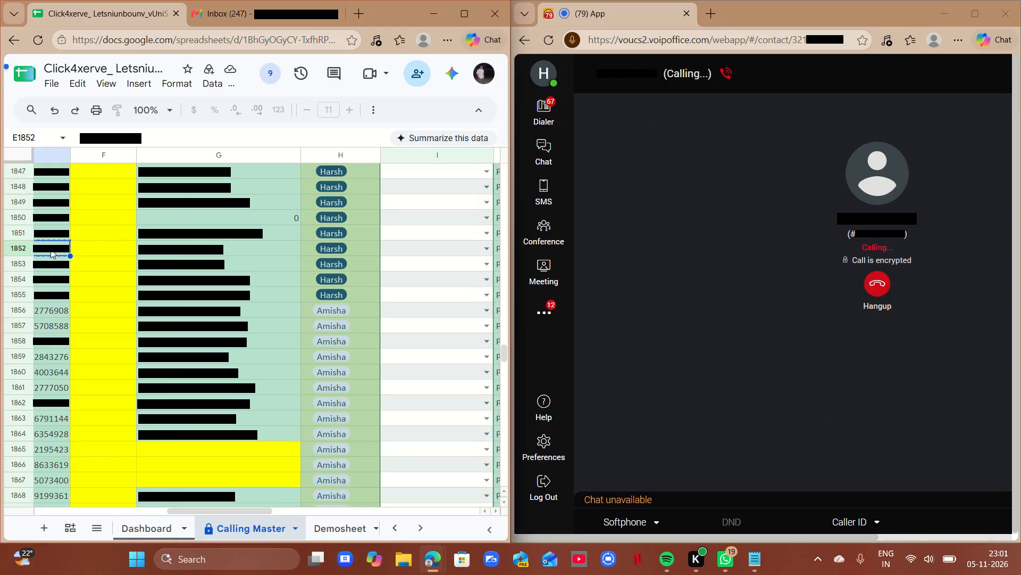
Set the call status in I1852 to Voicemail and keep that cell selected.
click(22, 245)
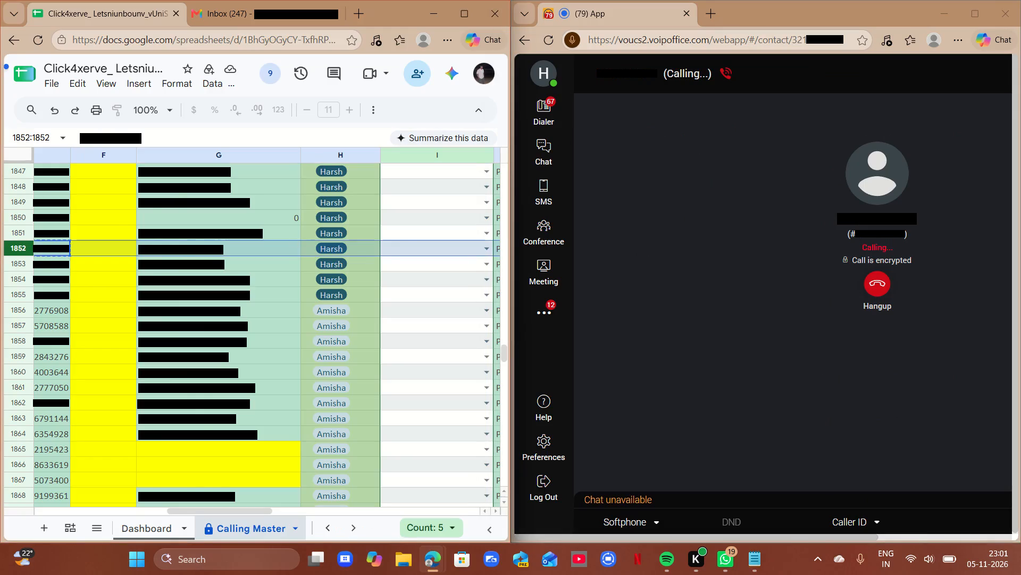
click(408, 246)
key(v)
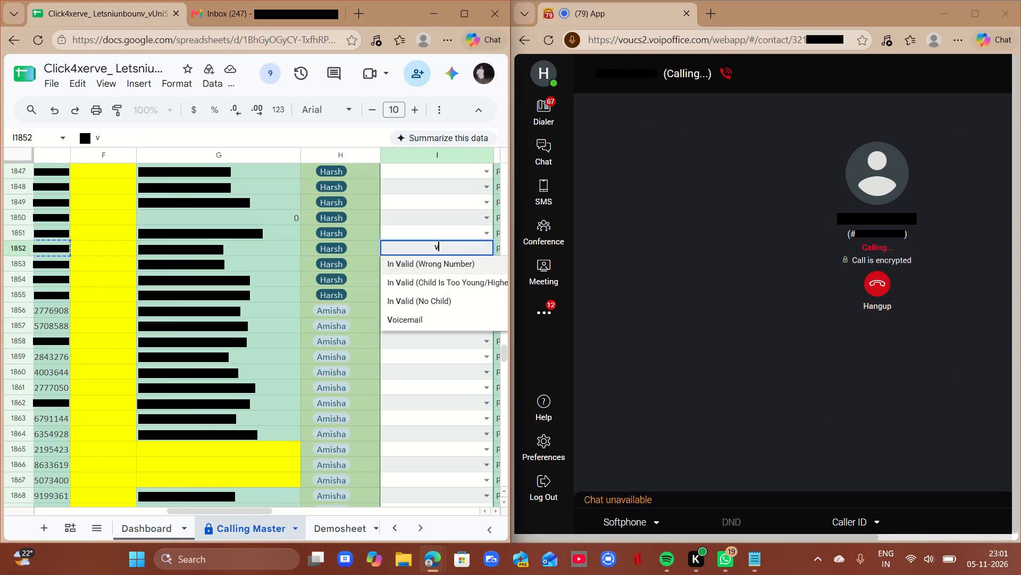
key(Up)
key(Return)
click(408, 247)
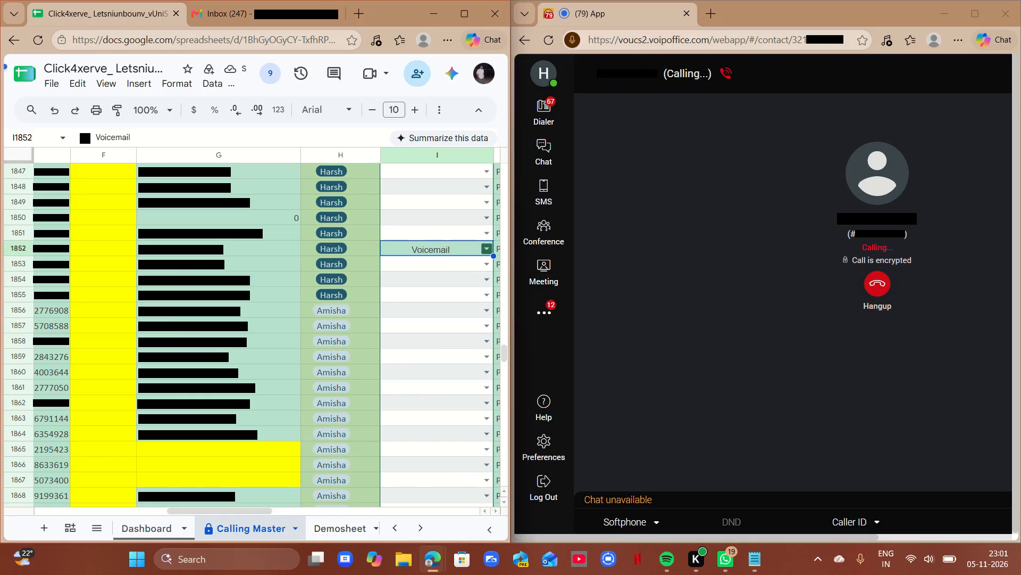
Fill the Voicemail call status from I1852 upward through I1847.
drag(492, 254, 477, 177)
drag(477, 177, 477, 174)
Open the Dashboard sheet to check the assigned and actioned lead counts per caller.
scroll(477, 174, down, 1)
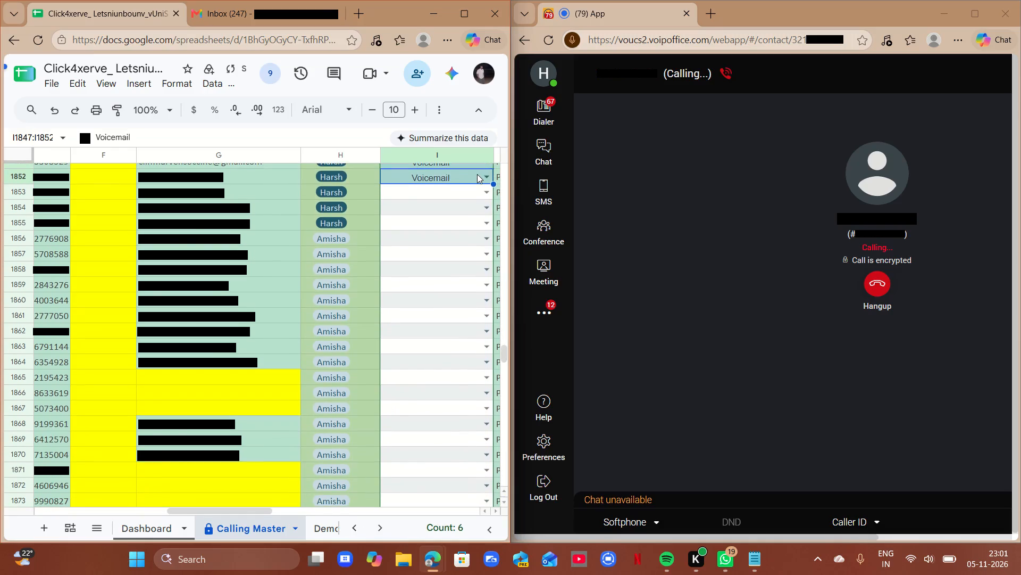
scroll(477, 174, down, 1)
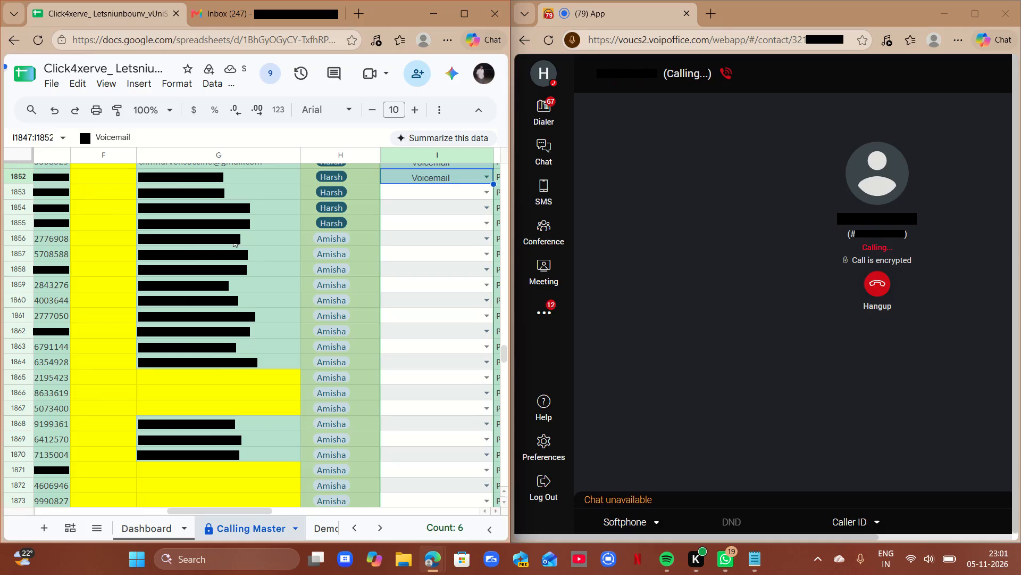
click(144, 528)
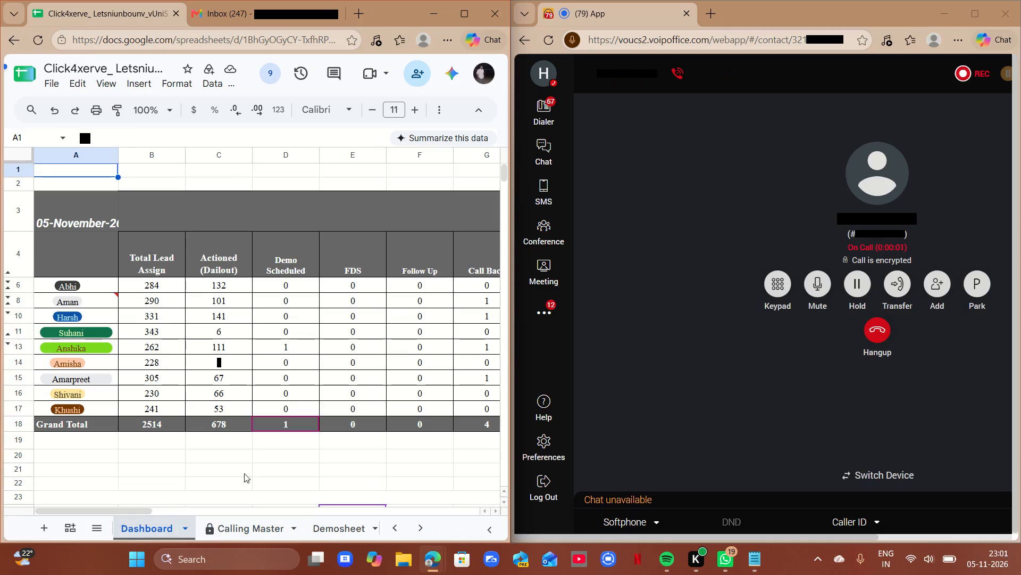
End the current call and call the number copied from E1852 in the dialer.
click(888, 326)
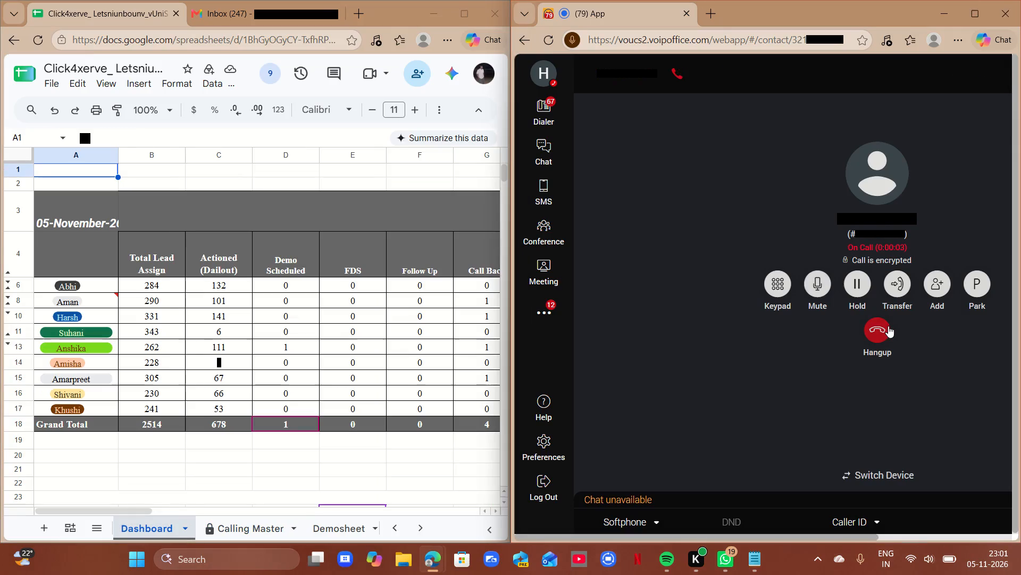
click(687, 142)
key(ctrl+v)
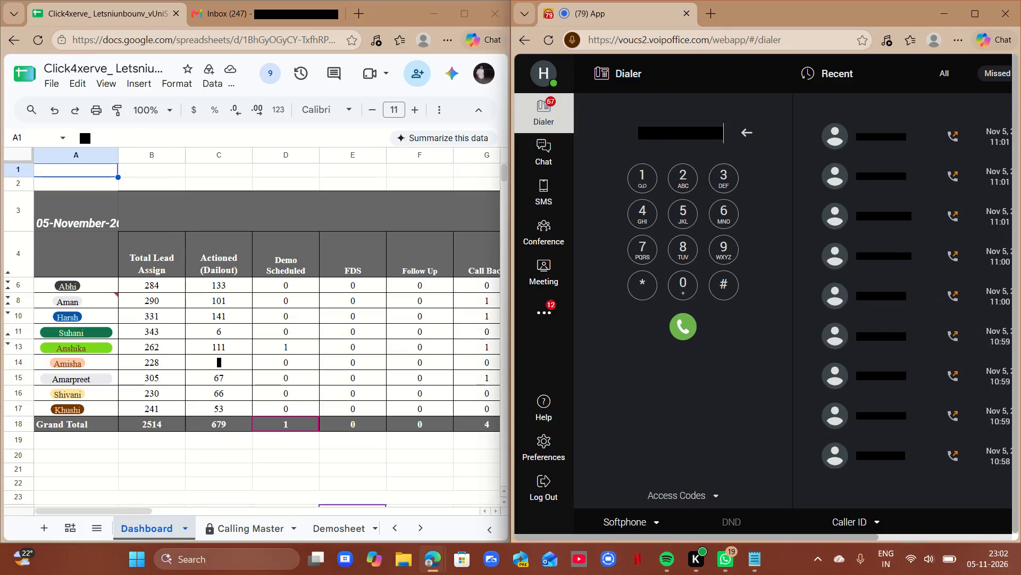
key(Return)
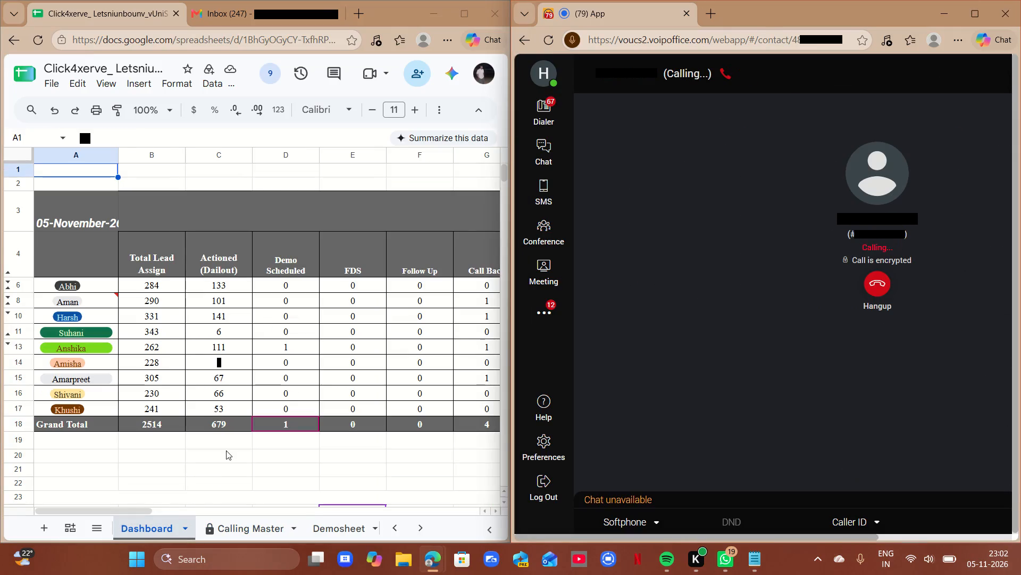
Return to the Calling Master sheet and copy the phone number in E1853.
click(242, 520)
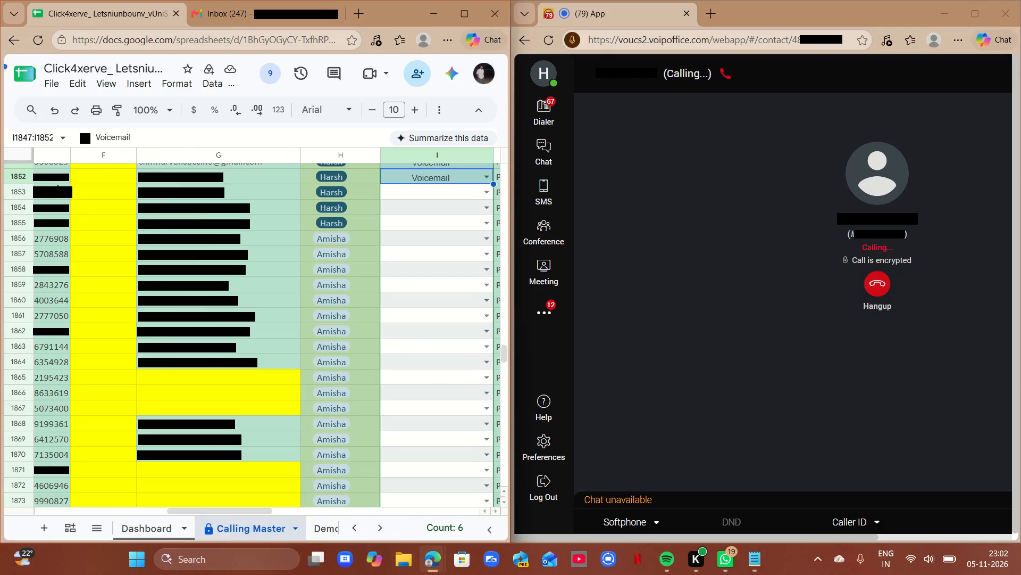
click(57, 185)
key(ctrl+c)
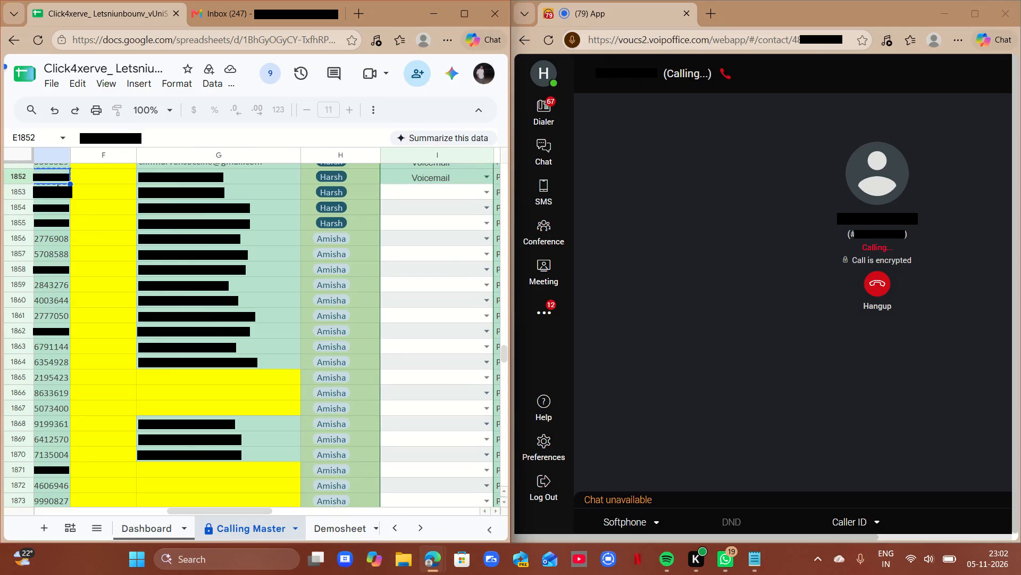
click(57, 188)
key(ctrl+c)
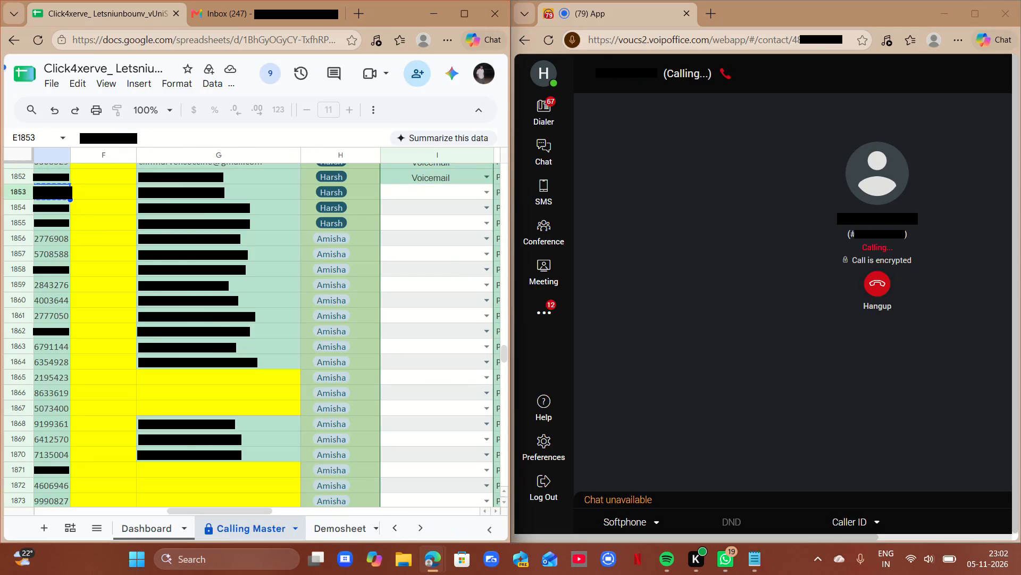
scroll(57, 188, down, 1)
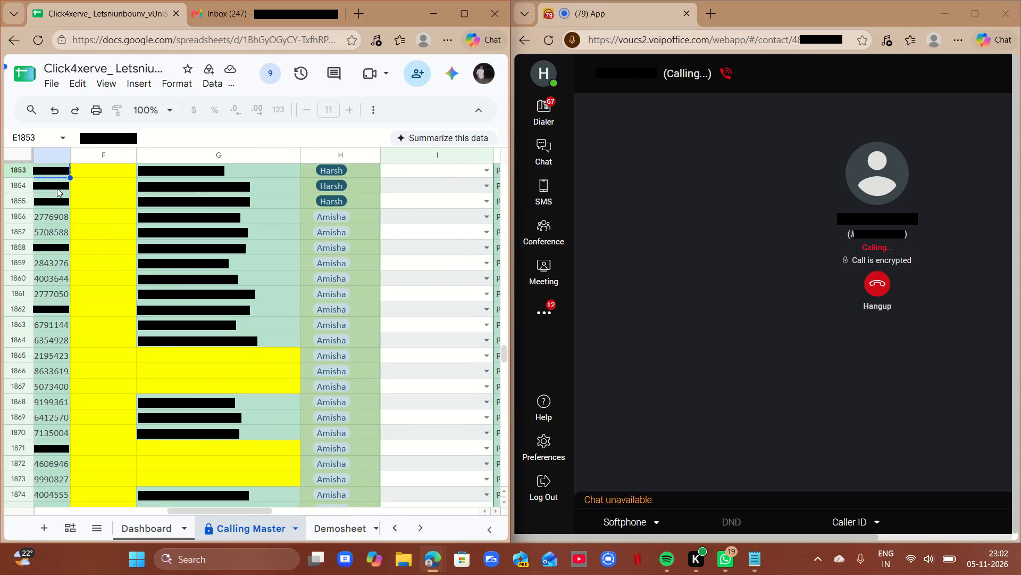
scroll(57, 188, down, 1)
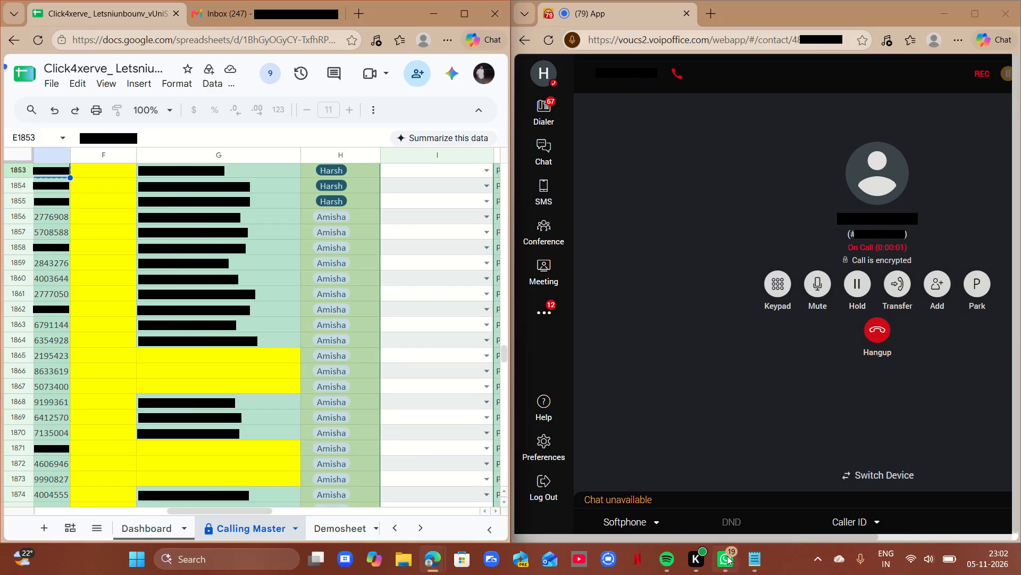
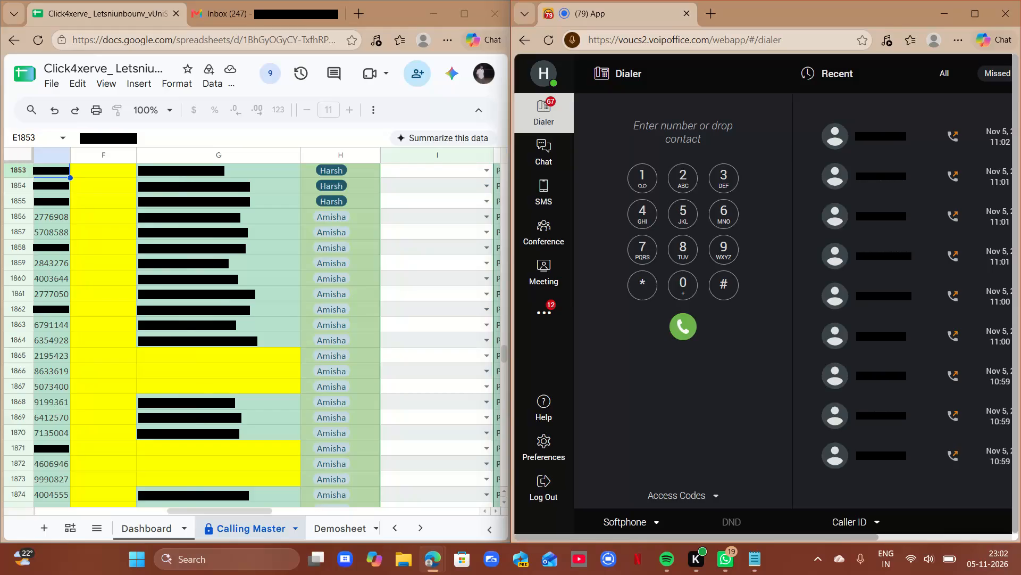
Call the phone number copied from E1853 in the web dialer.
key(ctrl+v)
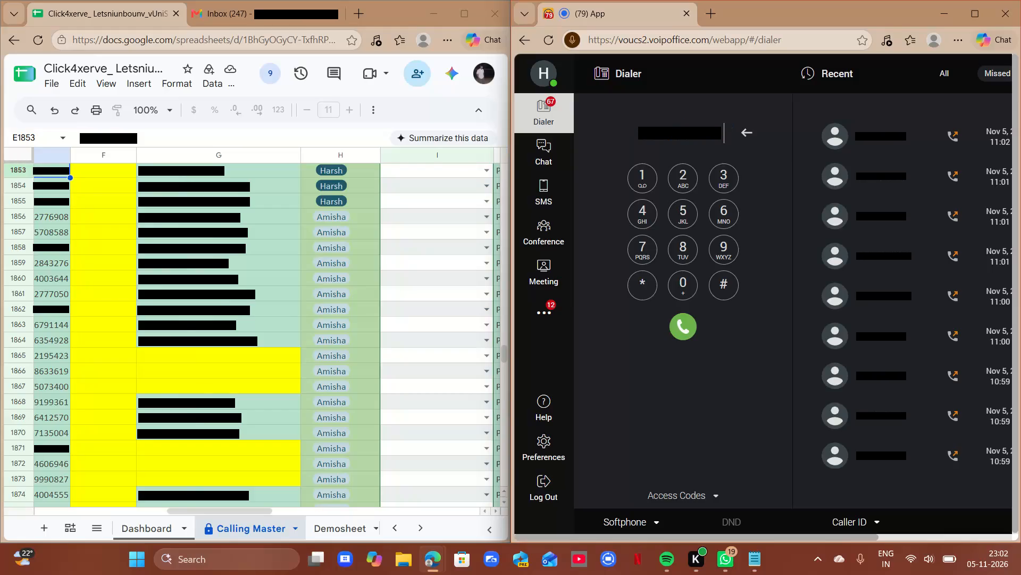
click(698, 129)
key(Return)
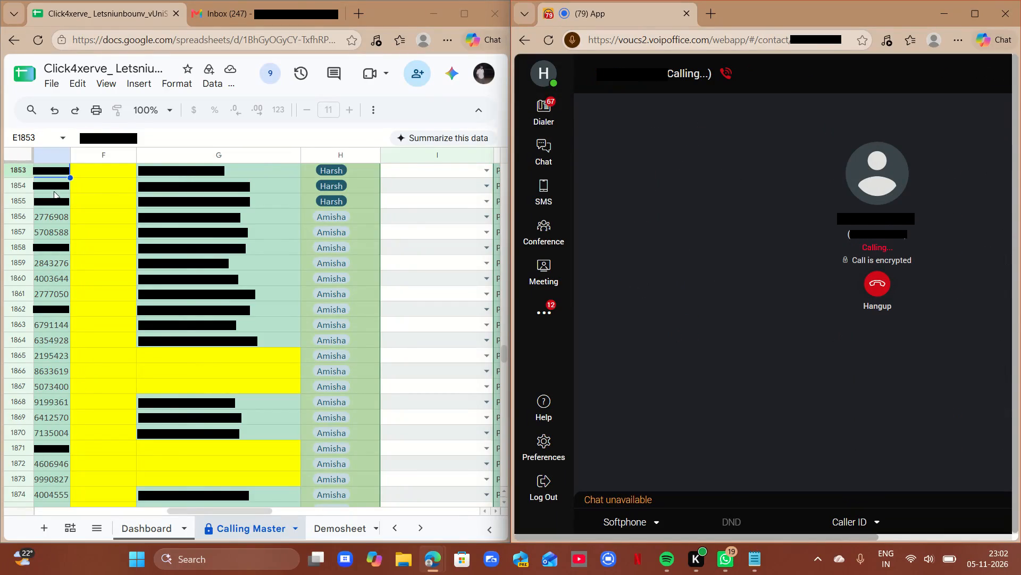
Copy the next Harsh lead's phone number from E1854 in the Calling Master sheet.
click(54, 191)
key(ctrl+c)
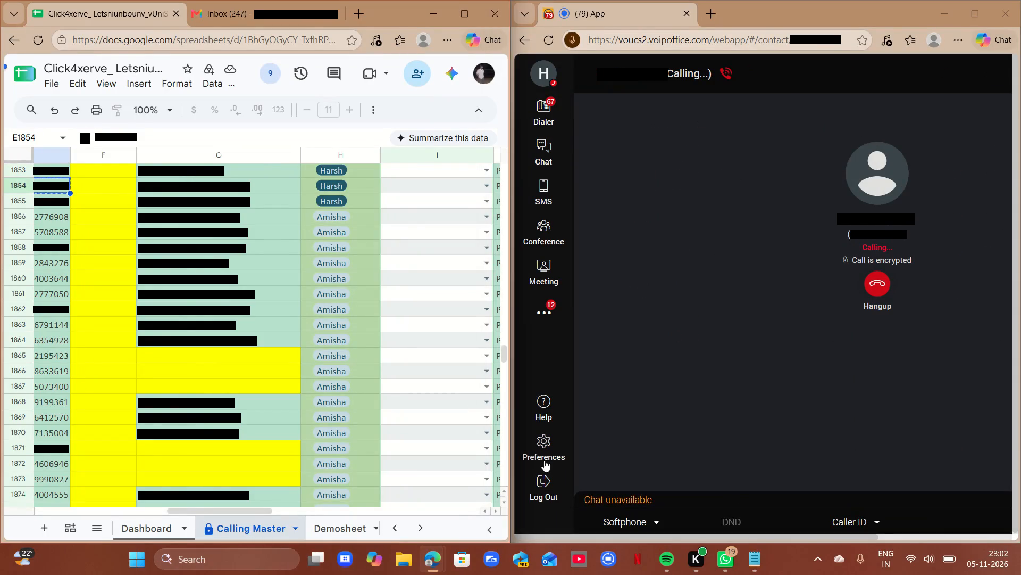
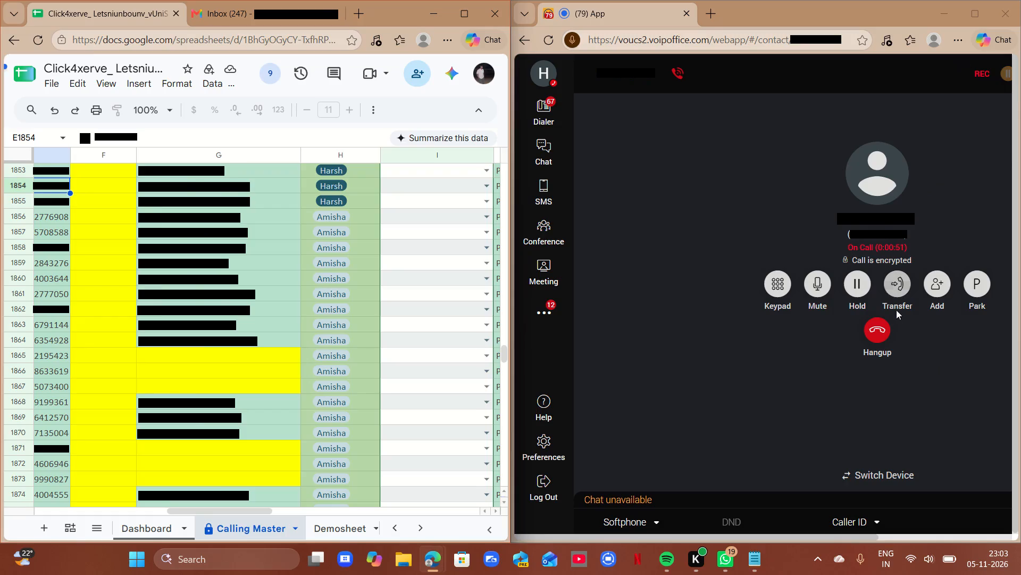
Hang up the current call and call the phone number copied from E1854 in the web dialer.
click(890, 325)
click(697, 137)
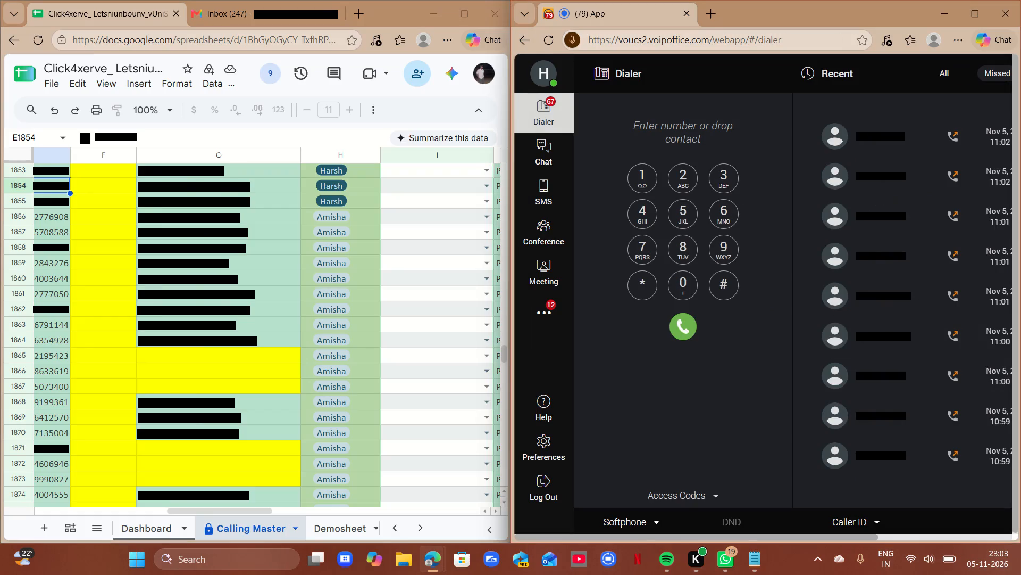
key(ctrl+v)
key(Return)
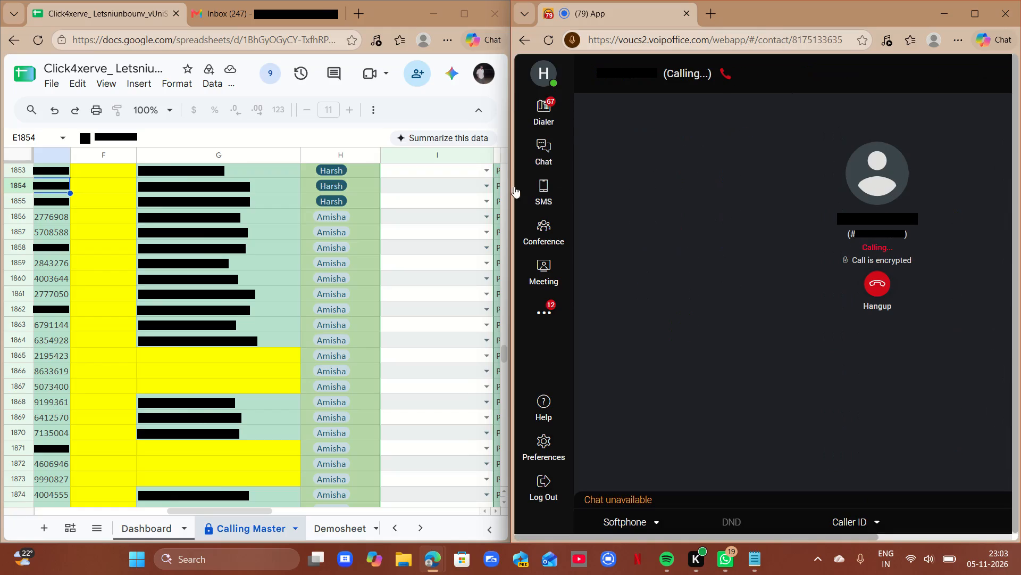
Set the call status in I1853 of the Calling Master sheet to Ni (Not Intersted).
click(438, 174)
key(n)
key(Return)
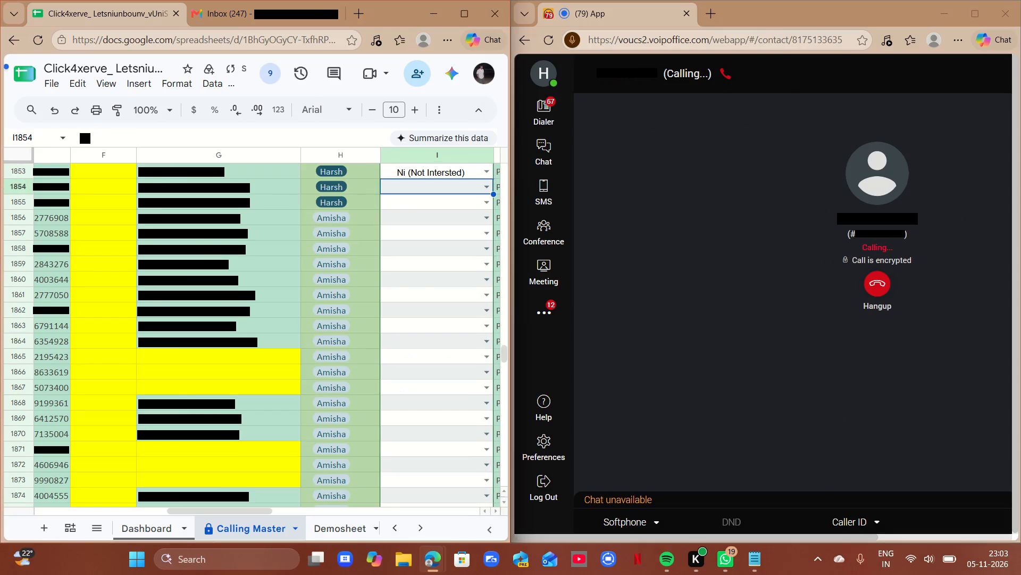
Copy the next Harsh lead's phone number from E1855 in the Calling Master sheet.
scroll(438, 174, down, 1)
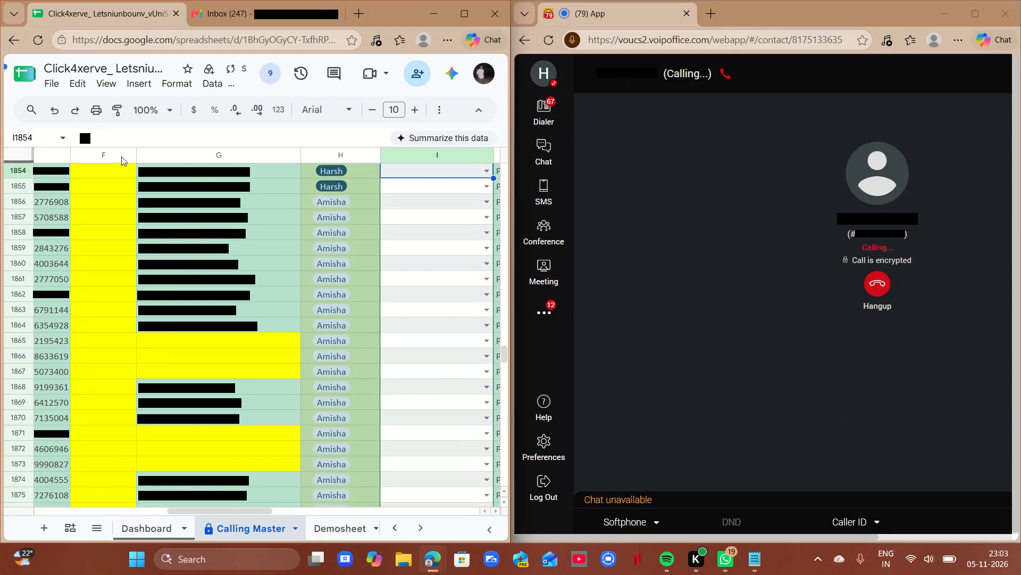
click(54, 188)
key(ctrl+c)
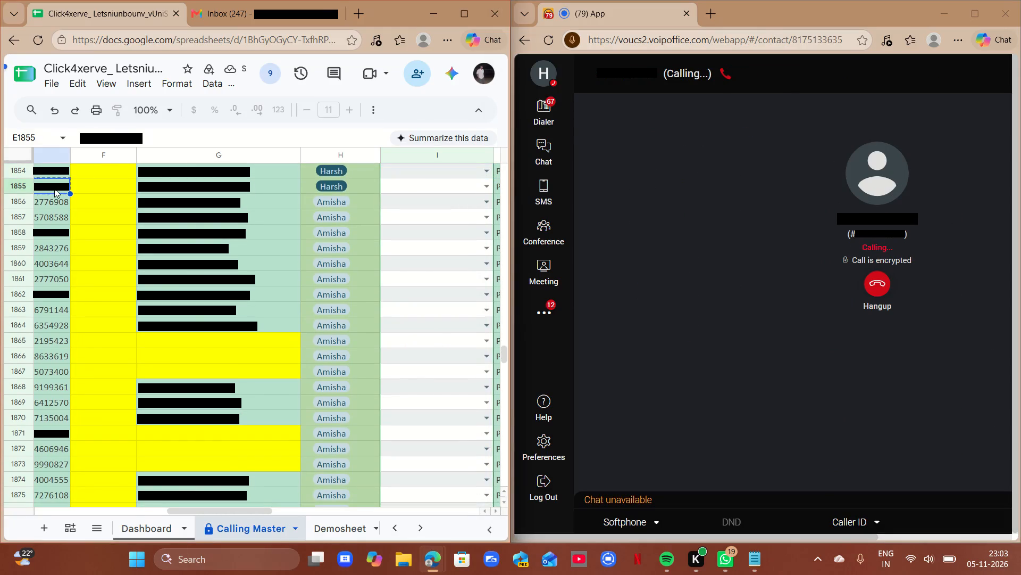
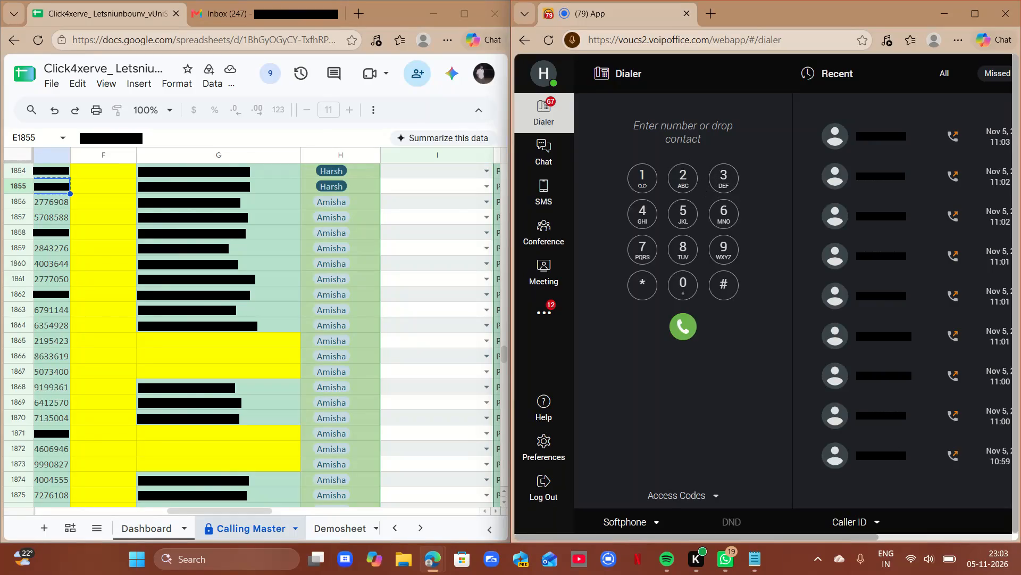
Call the phone number copied from E1855 in the web dialer.
click(688, 132)
key(ctrl+v)
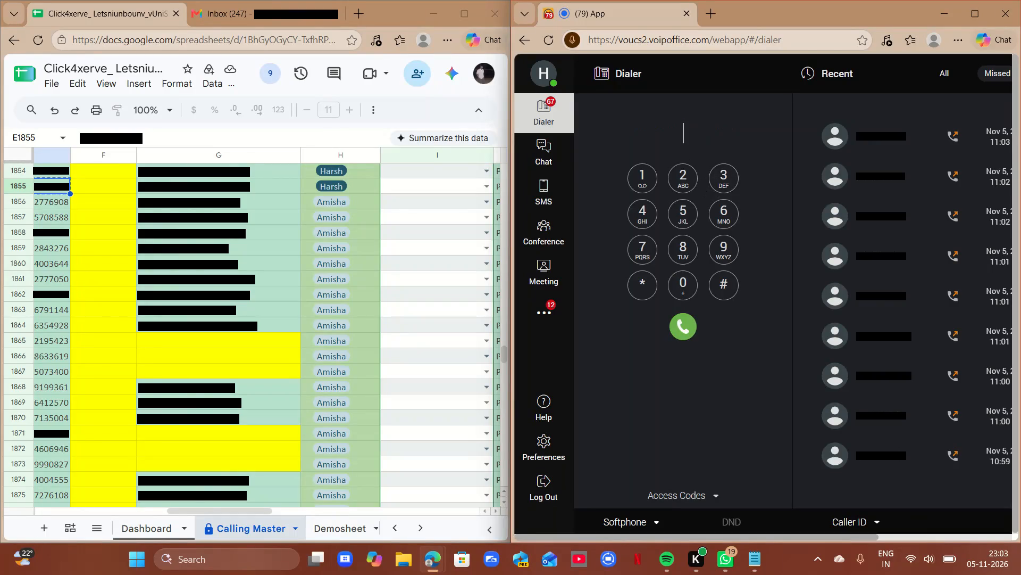
key(Return)
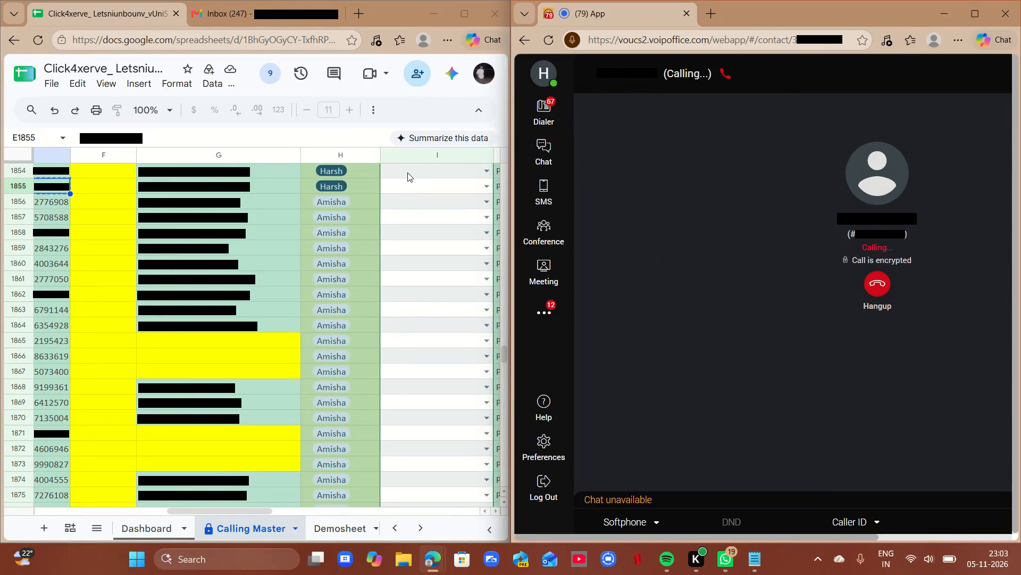
Set the call status in I1854 of the Calling Master sheet to RNR.
click(407, 172)
key(r)
key(Return)
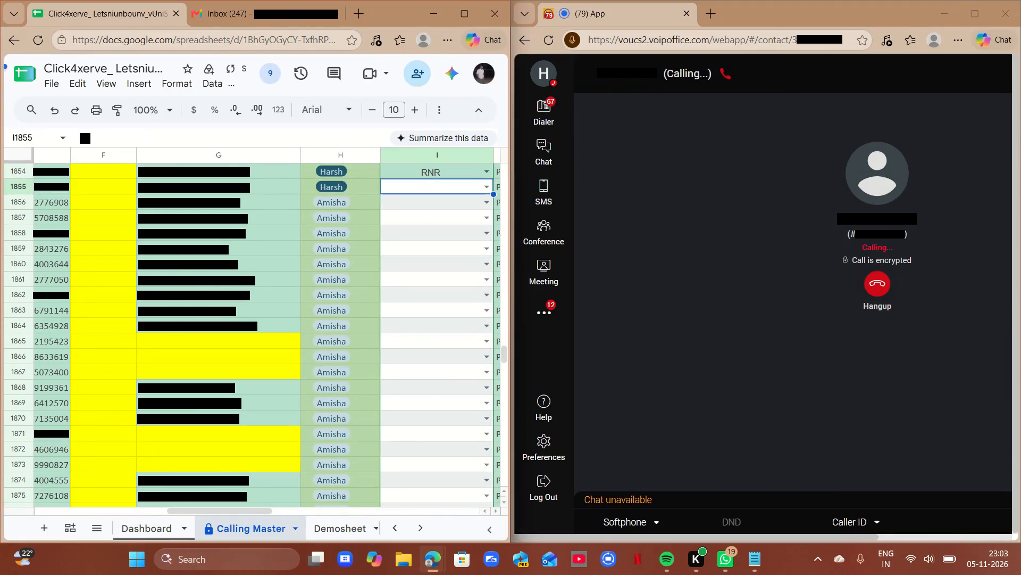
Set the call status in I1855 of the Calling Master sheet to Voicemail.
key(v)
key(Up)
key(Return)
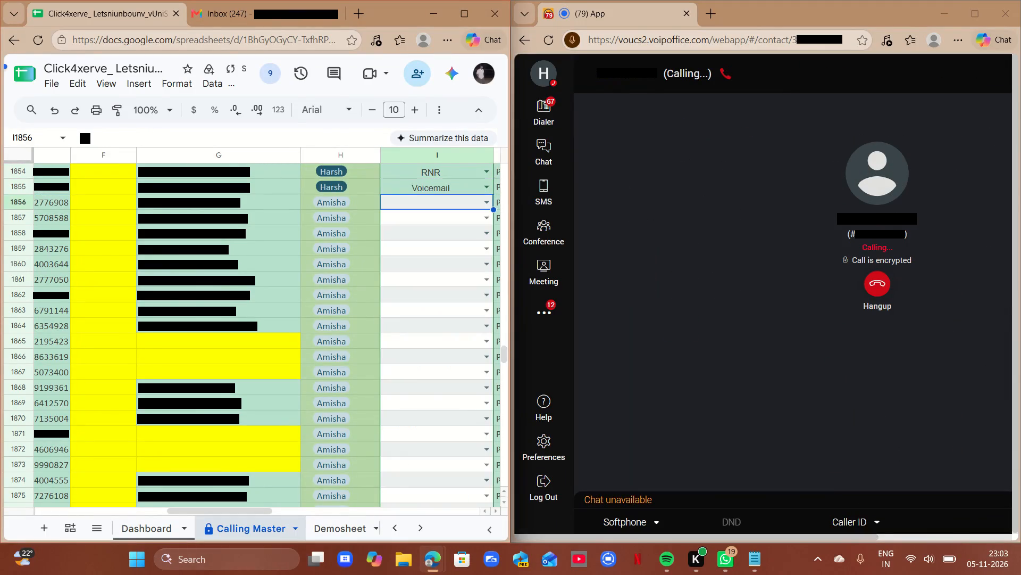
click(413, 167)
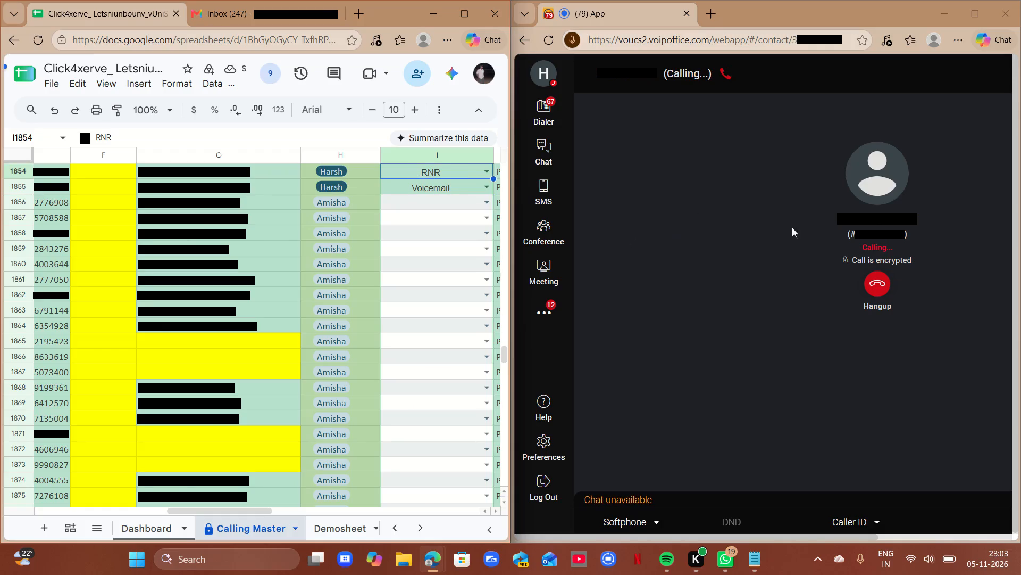
Hang up the current call and replace the call status in I1855 with the option matching "res".
click(875, 282)
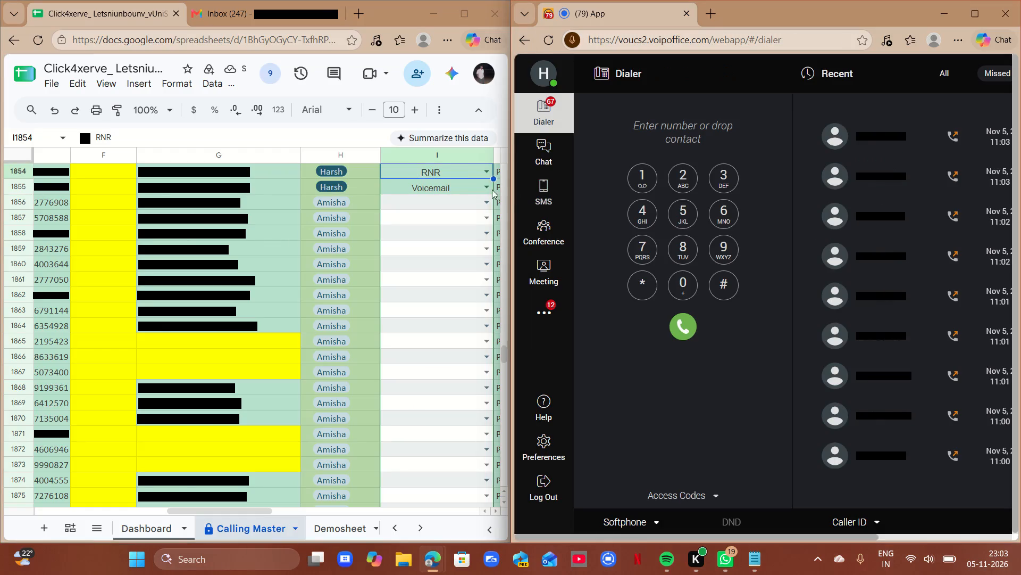
click(470, 186)
text(res)
key(Return)
Find the next block of Harsh leads in the Calling Master sheet and call the phone number from E2145 in the web dialer.
scroll(470, 186, down, 8)
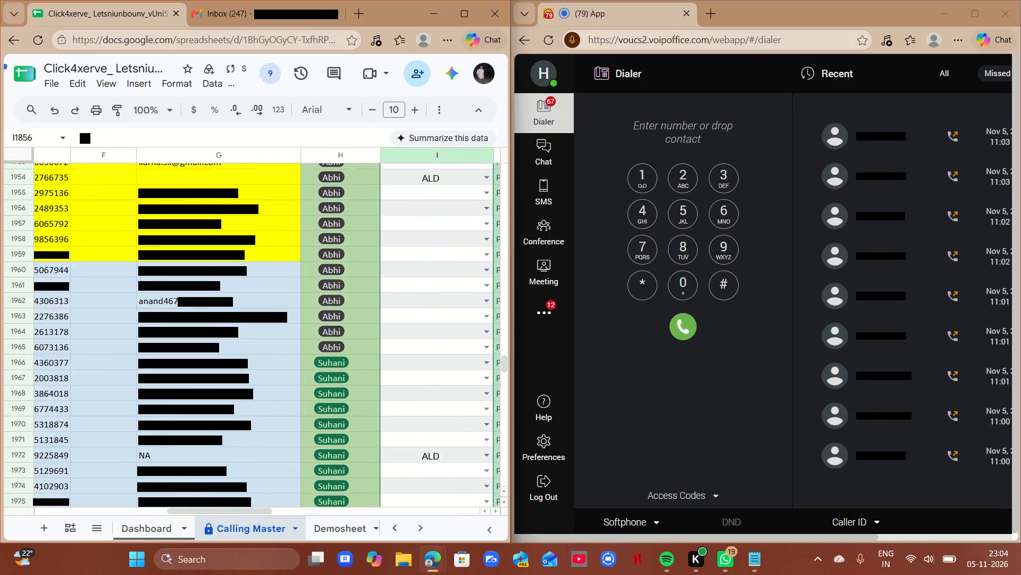
scroll(470, 186, down, 15)
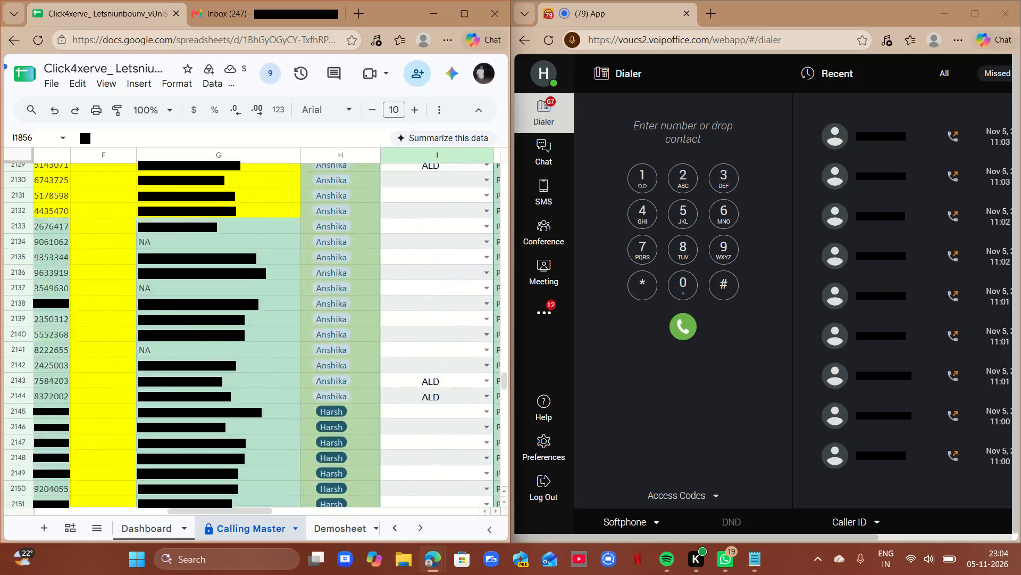
scroll(470, 186, up, 1)
scroll(470, 186, down, 1)
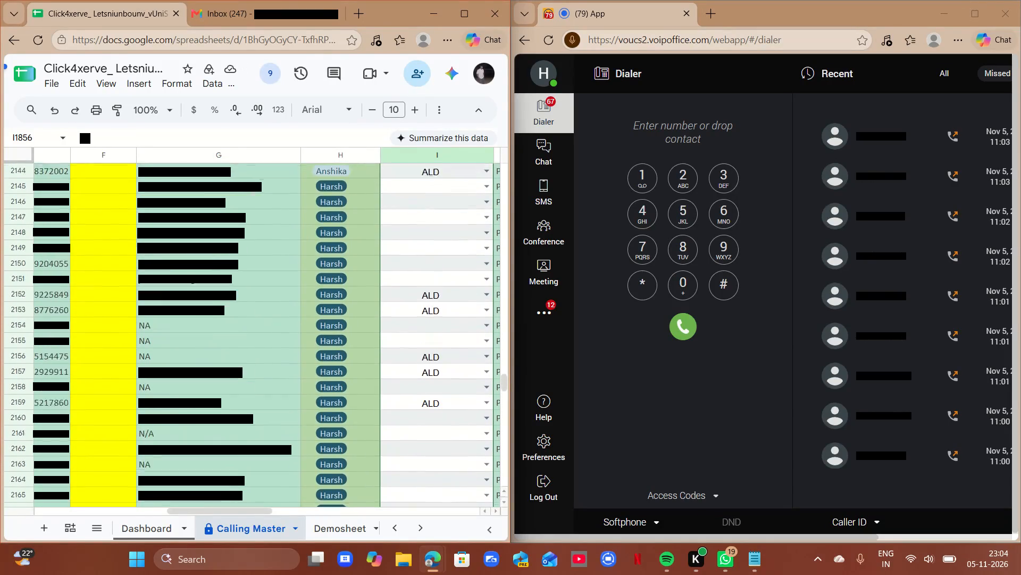
scroll(470, 186, down, 1)
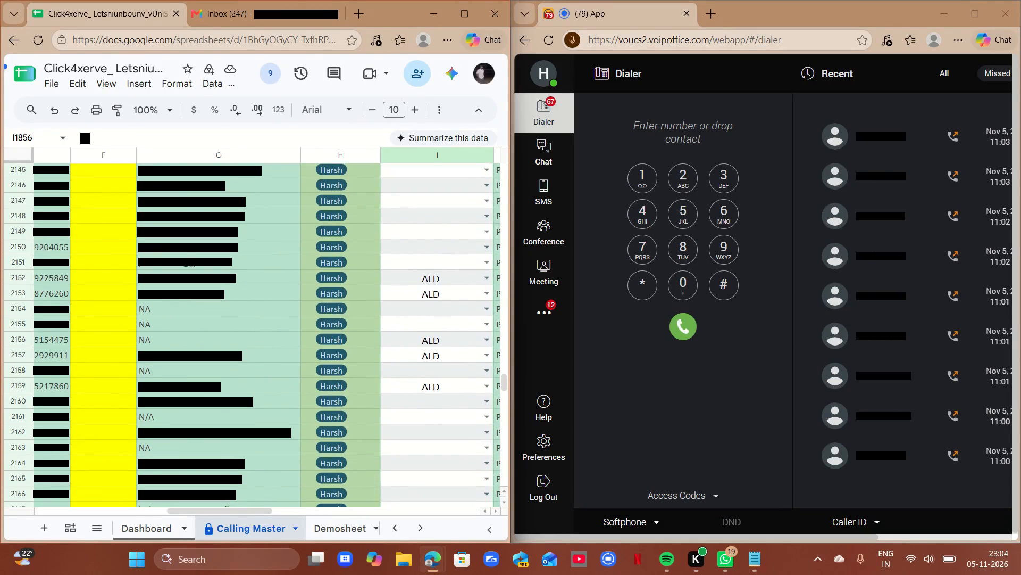
click(45, 171)
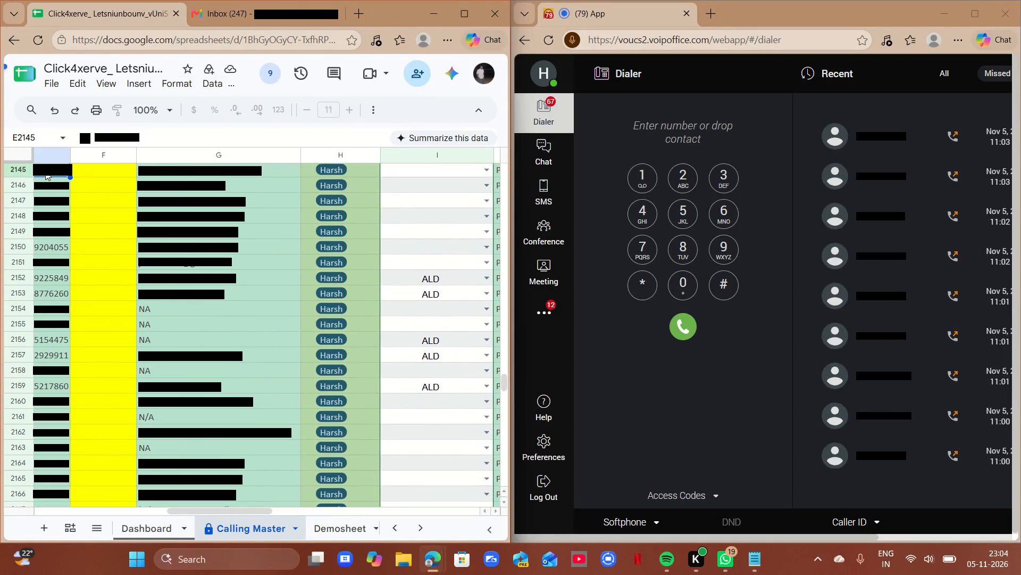
key(ctrl+c)
click(682, 119)
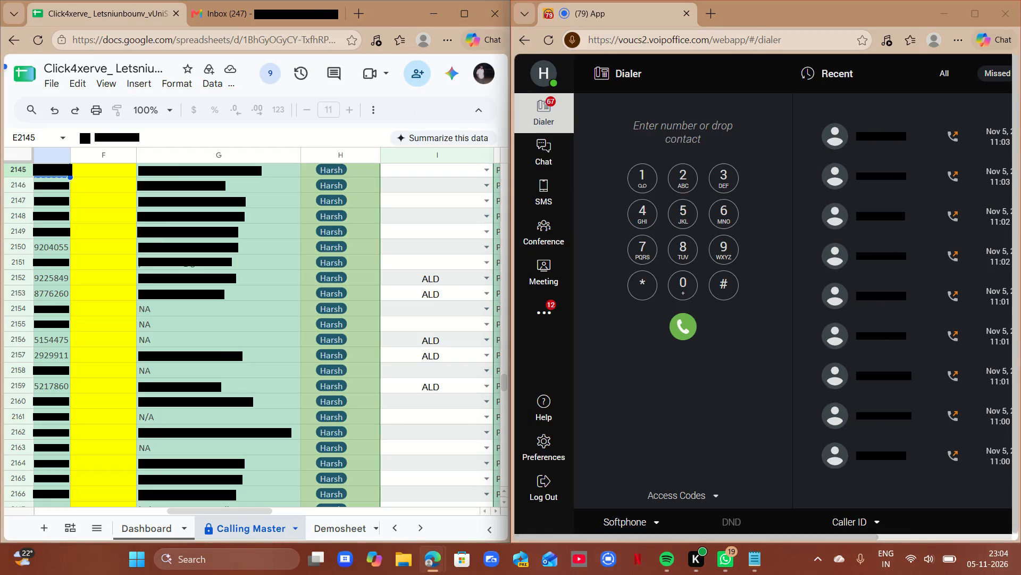
key(ctrl+v)
key(Return)
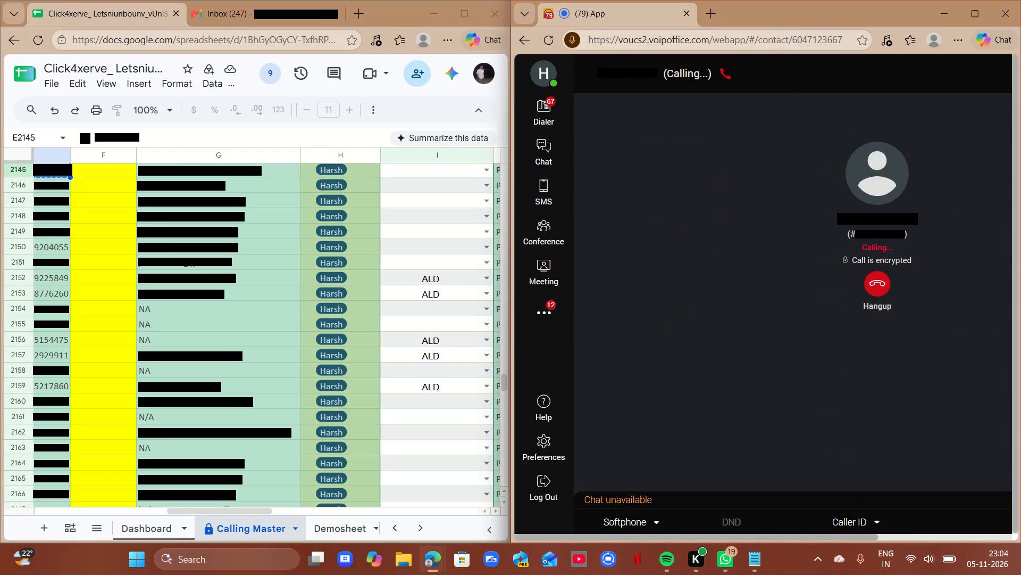
Copy the next Harsh lead's phone number from E2146 in the Calling Master sheet.
click(44, 186)
key(ctrl+c)
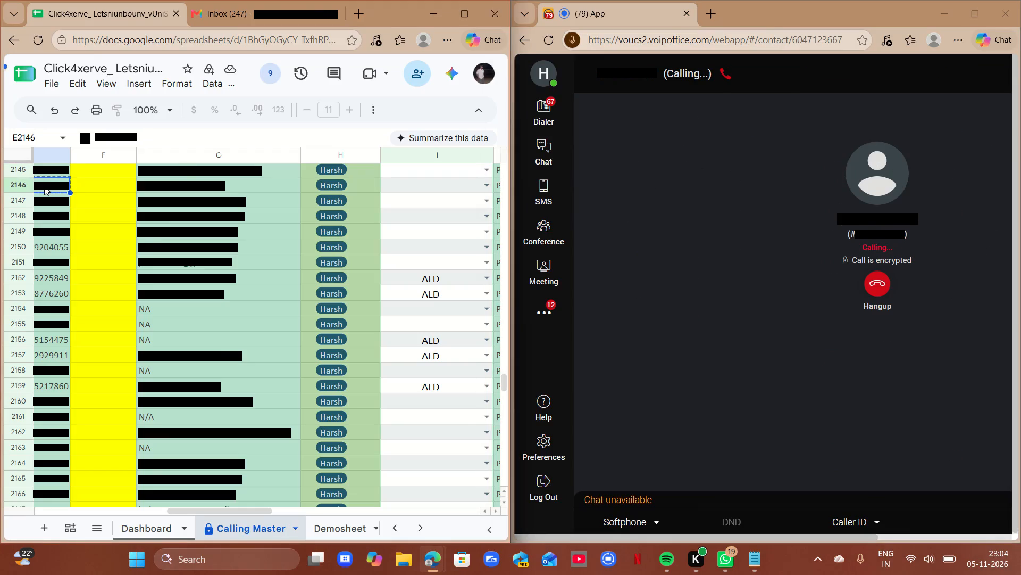
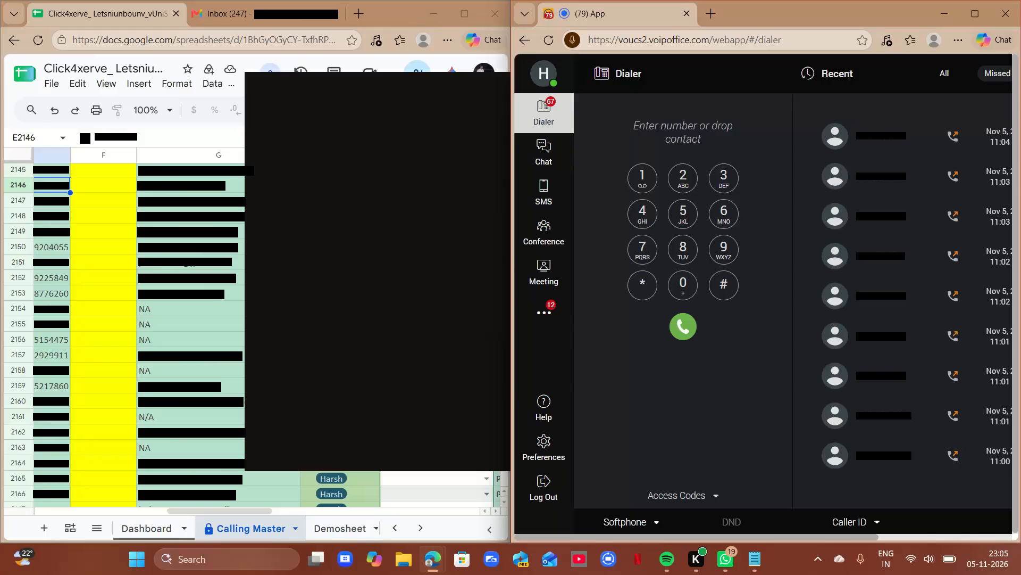
Call the copied phone number of the Harsh lead in E2146 in the web dialer.
key(ctrl+v)
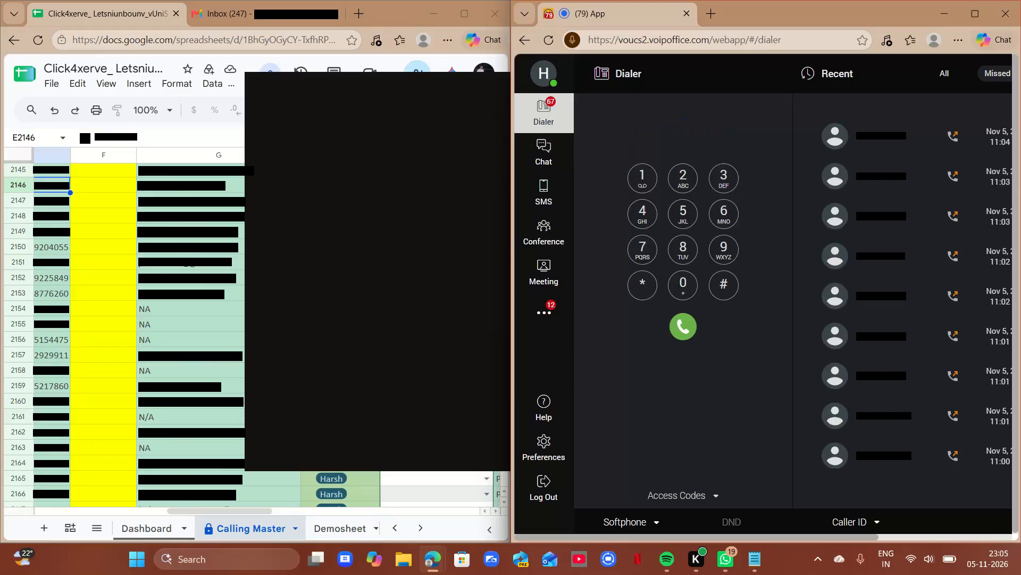
key(Return)
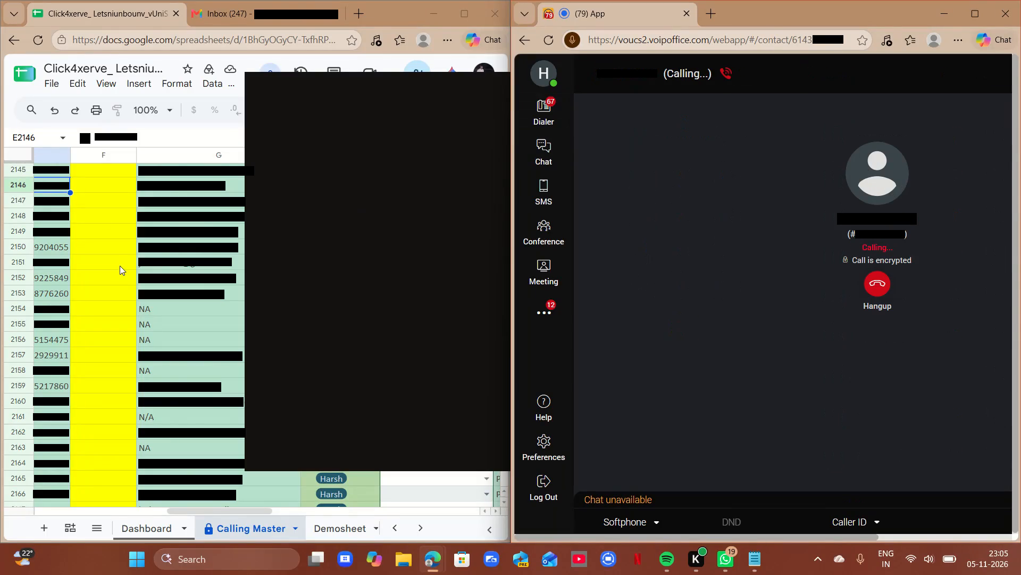
Copy the next Harsh lead's phone number from E2147 in the Calling Master sheet.
click(57, 191)
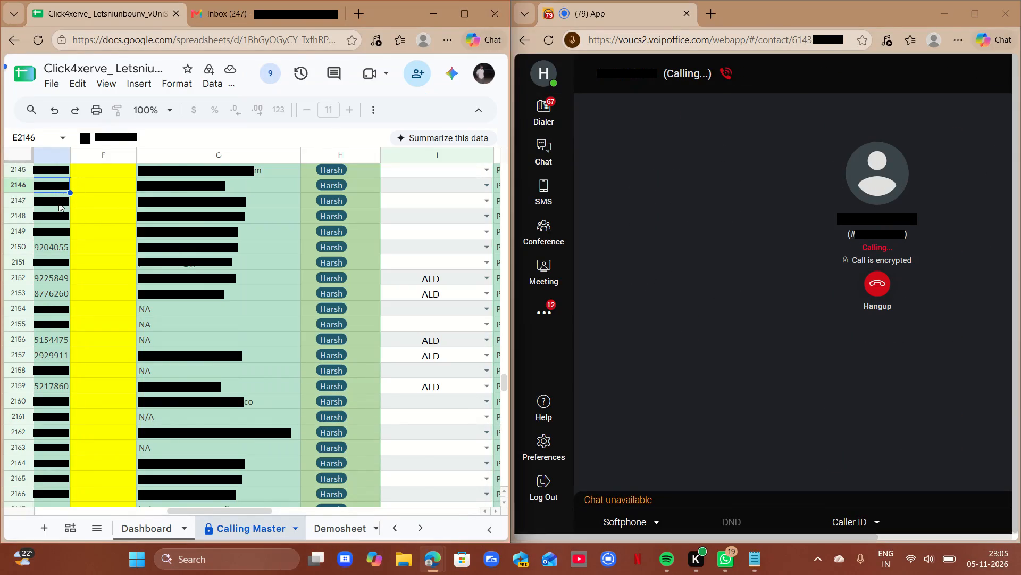
click(58, 202)
key(ctrl+c)
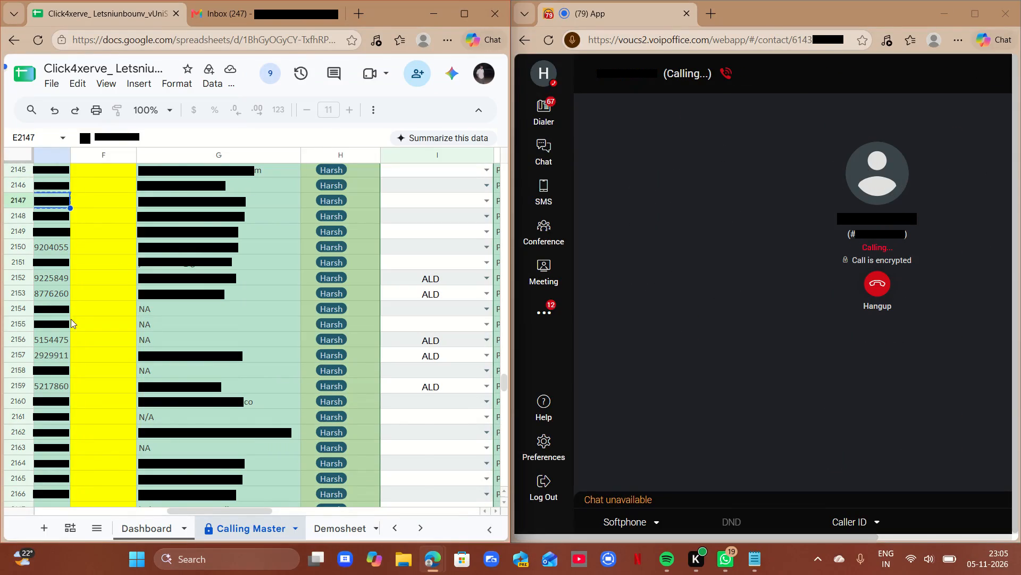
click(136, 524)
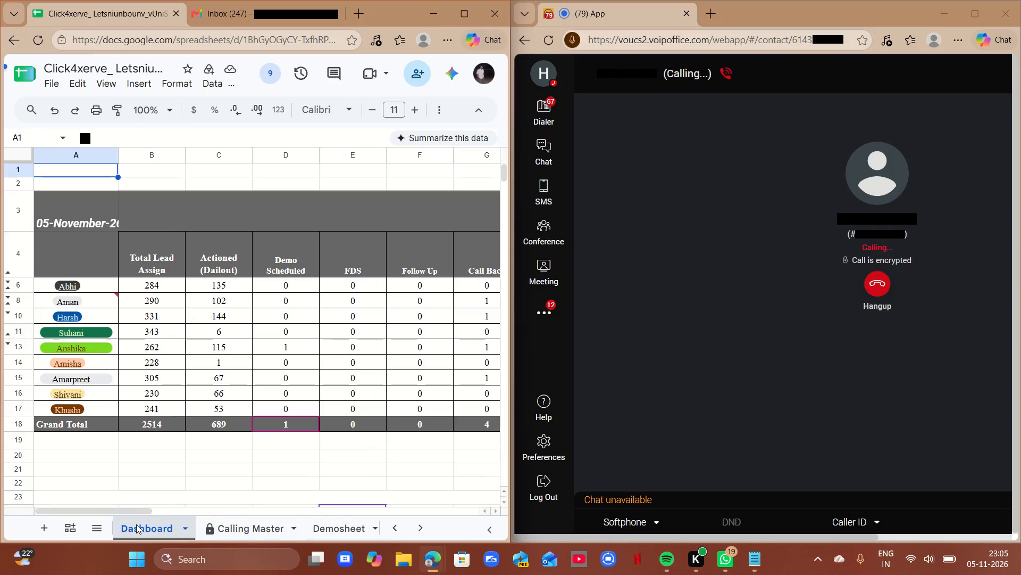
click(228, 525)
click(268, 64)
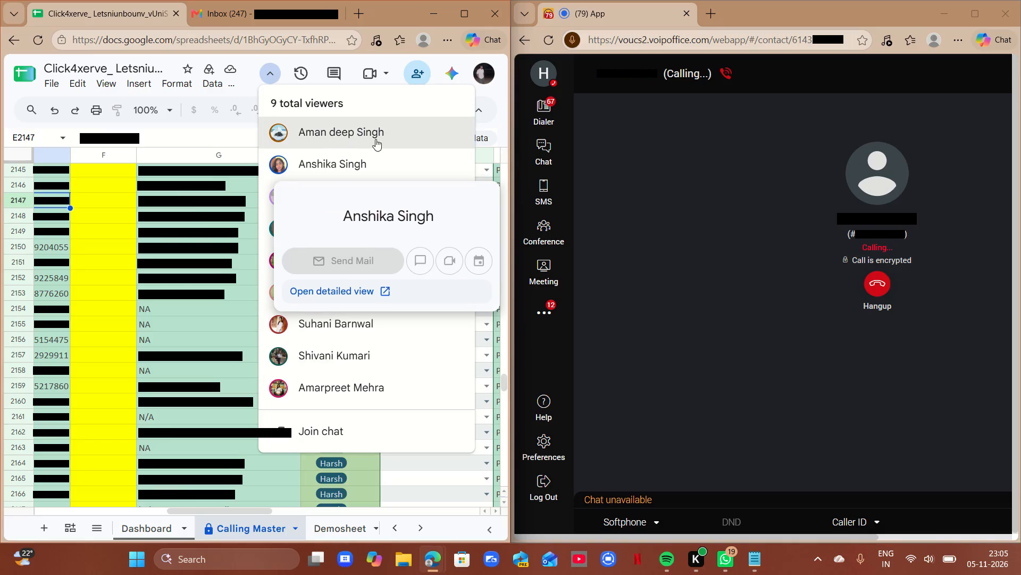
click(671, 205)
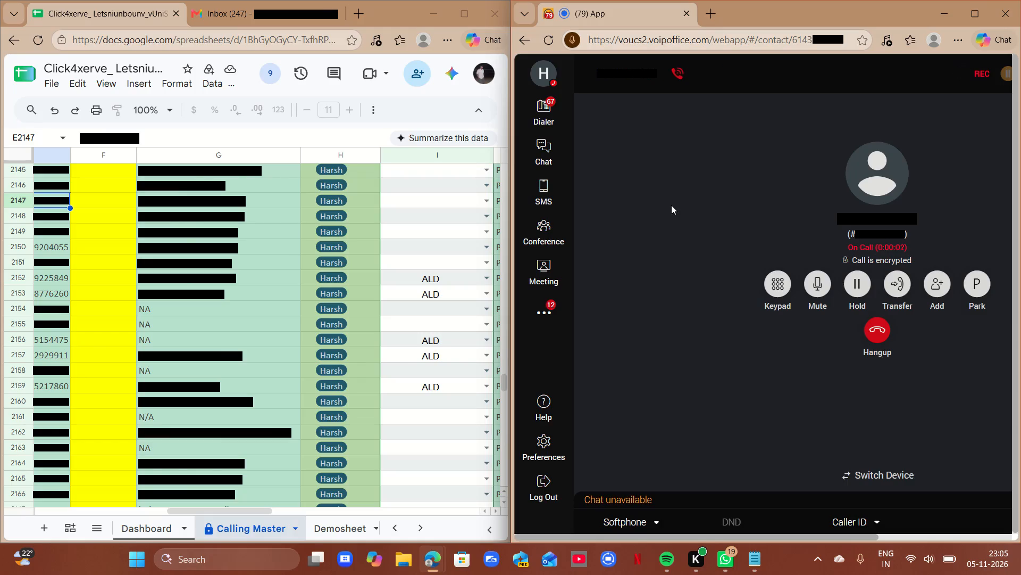
Hang up the current call and call the copied E2147 phone number in the web dialer.
click(875, 335)
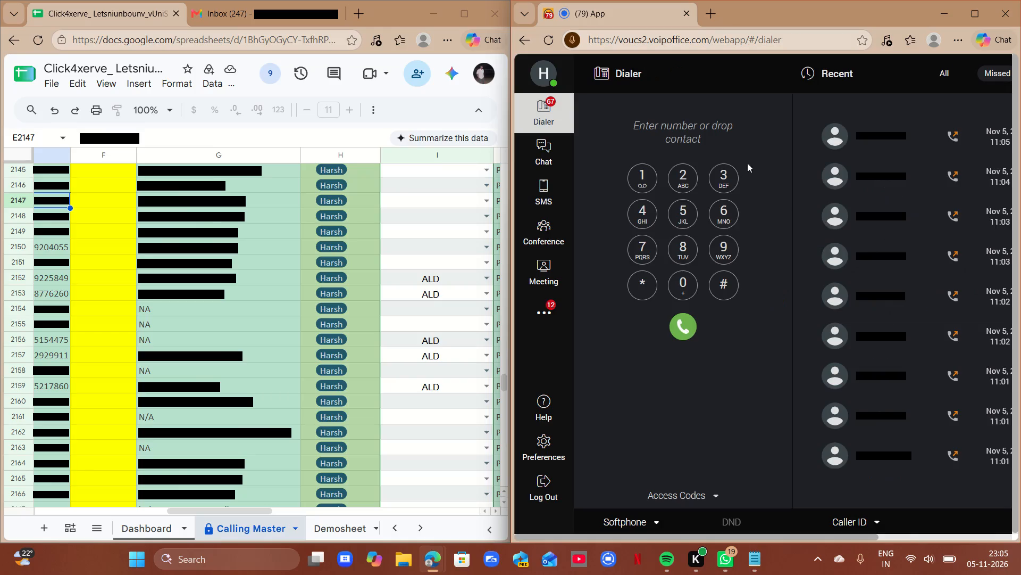
click(676, 113)
key(ctrl+v)
key(Return)
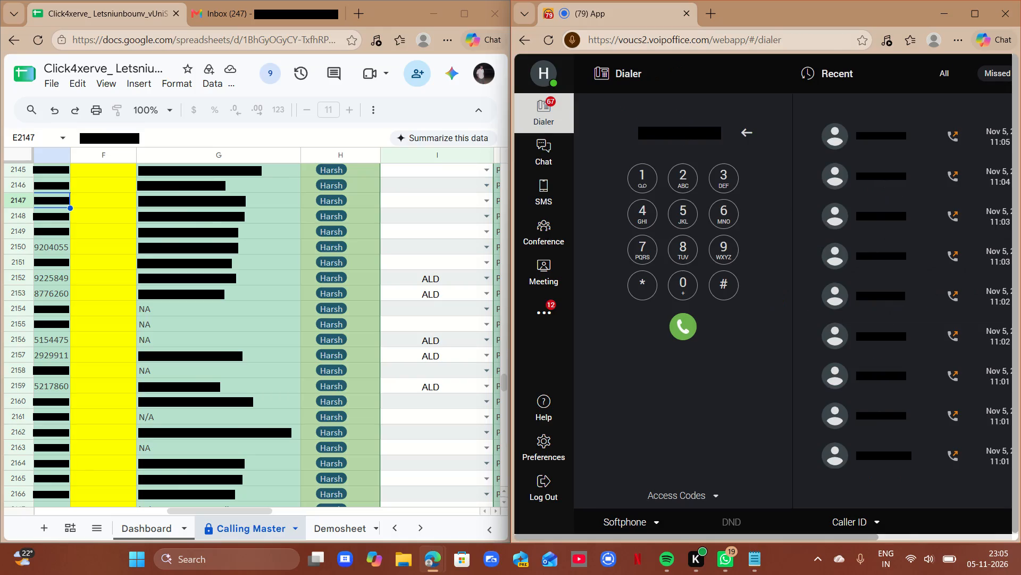
Copy the phone number from E2148, hang up the current call and call that number in the web dialer.
click(53, 216)
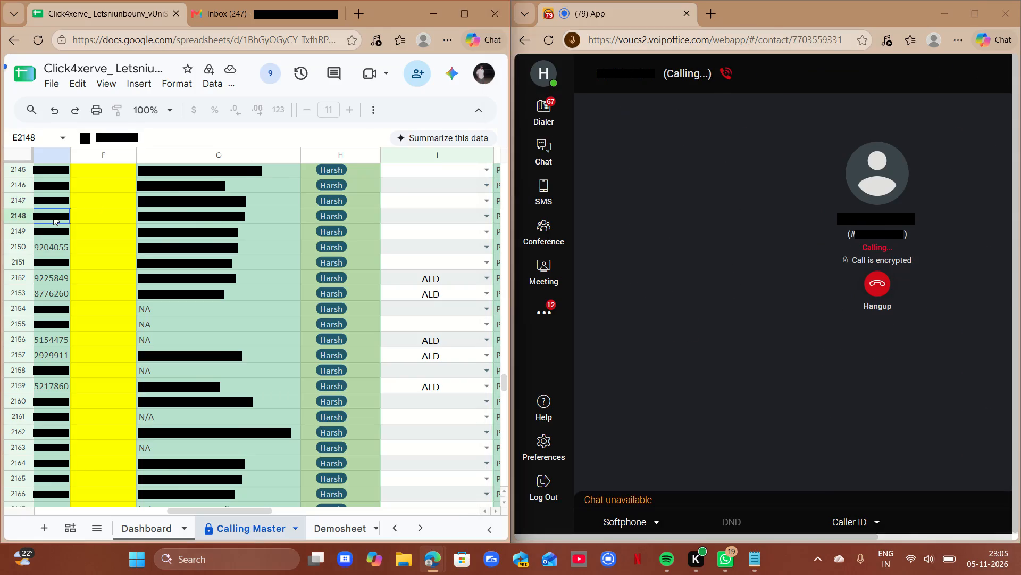
key(ctrl+c)
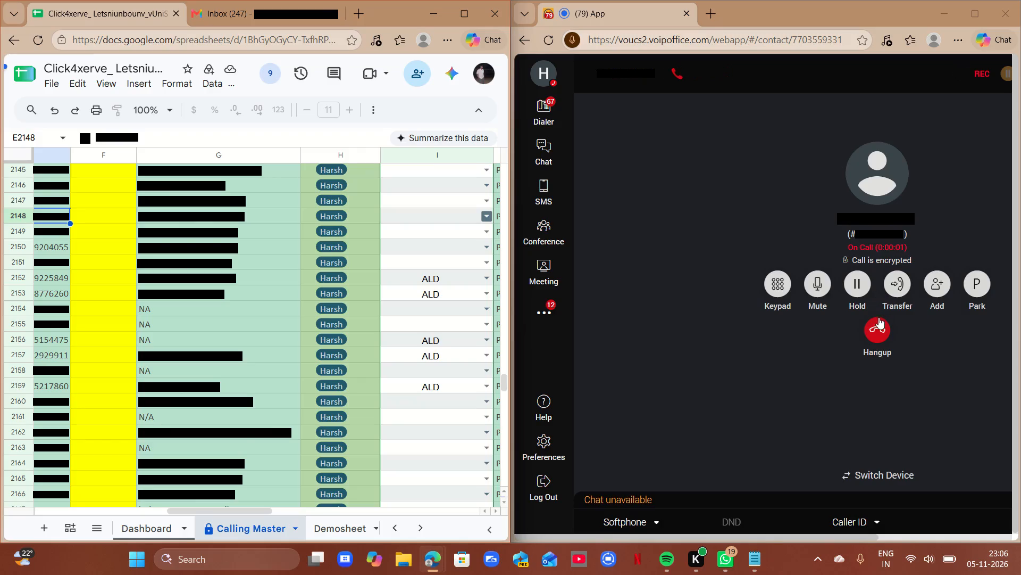
click(878, 322)
click(727, 128)
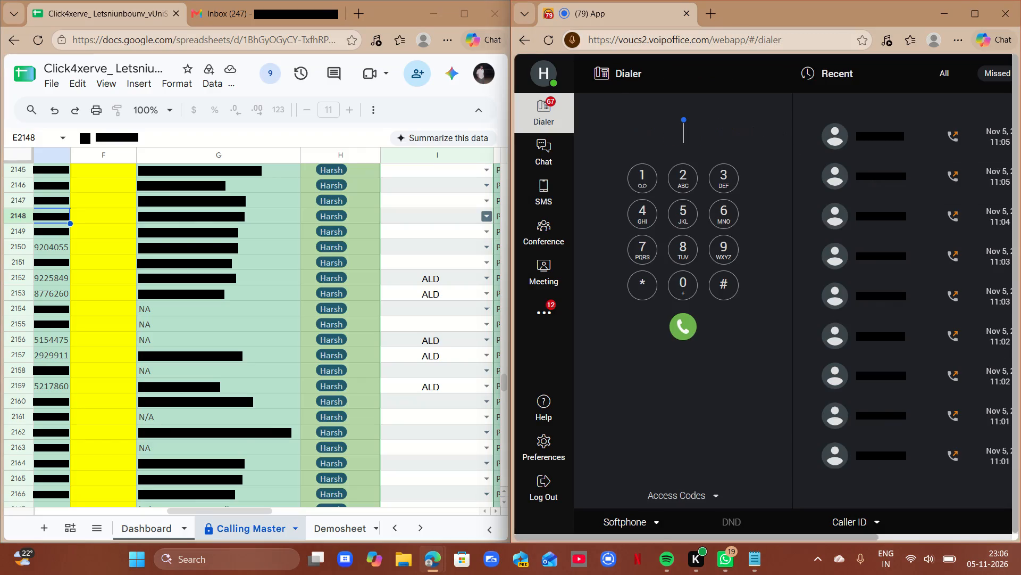
key(ctrl+v)
key(Return)
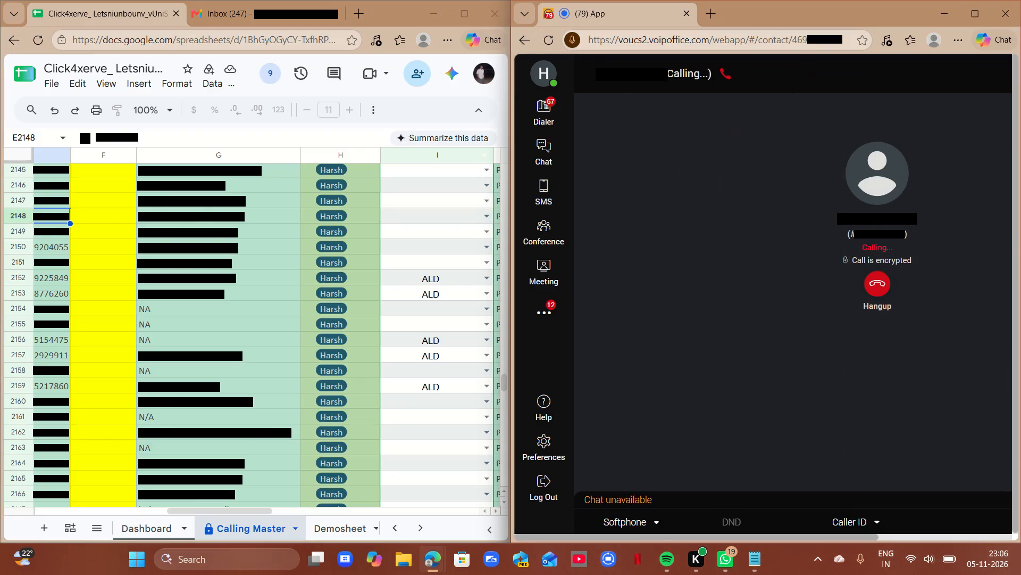
Copy the next Harsh lead's phone number from E2149 in the Calling Master sheet.
click(48, 235)
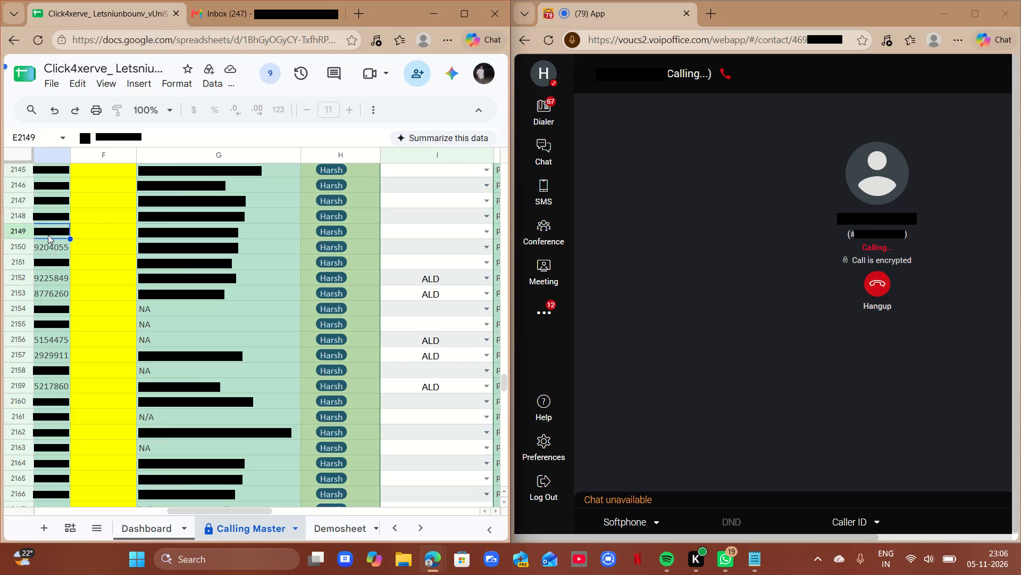
key(ctrl+c)
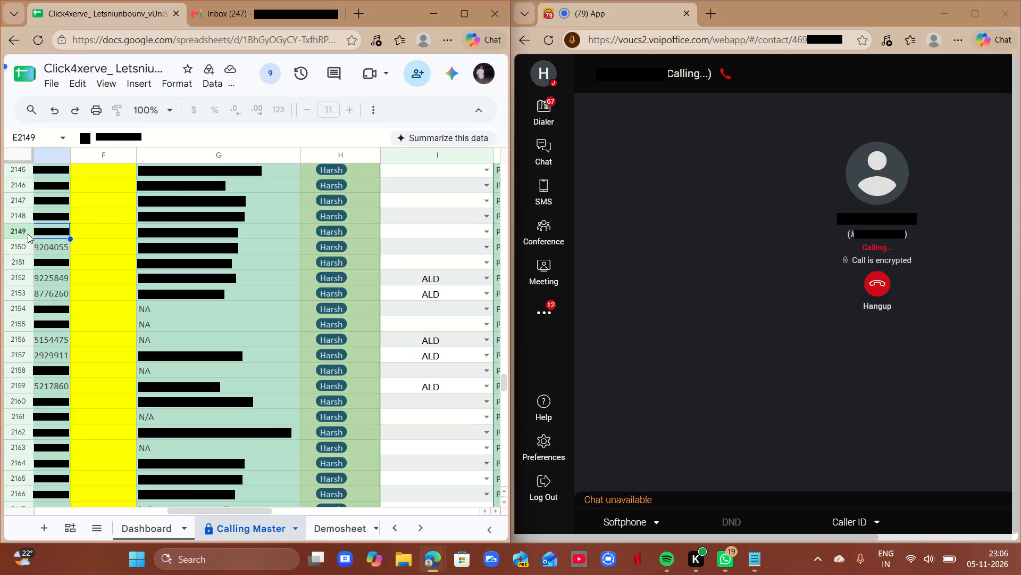
Set the call status in I2149 to Voicemail and fill it upward through I2145.
click(28, 234)
click(414, 229)
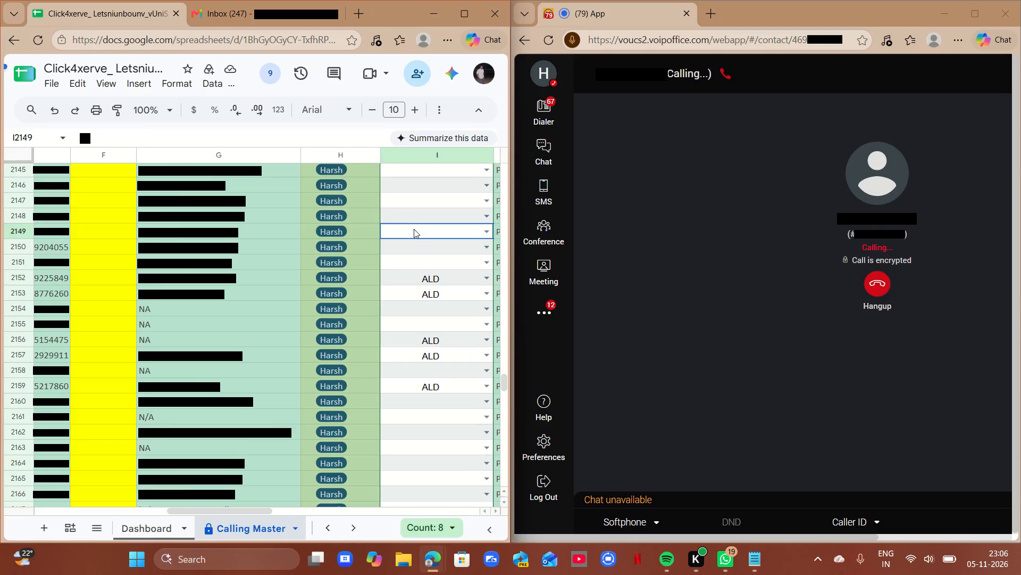
key(v)
key(Up)
key(Return)
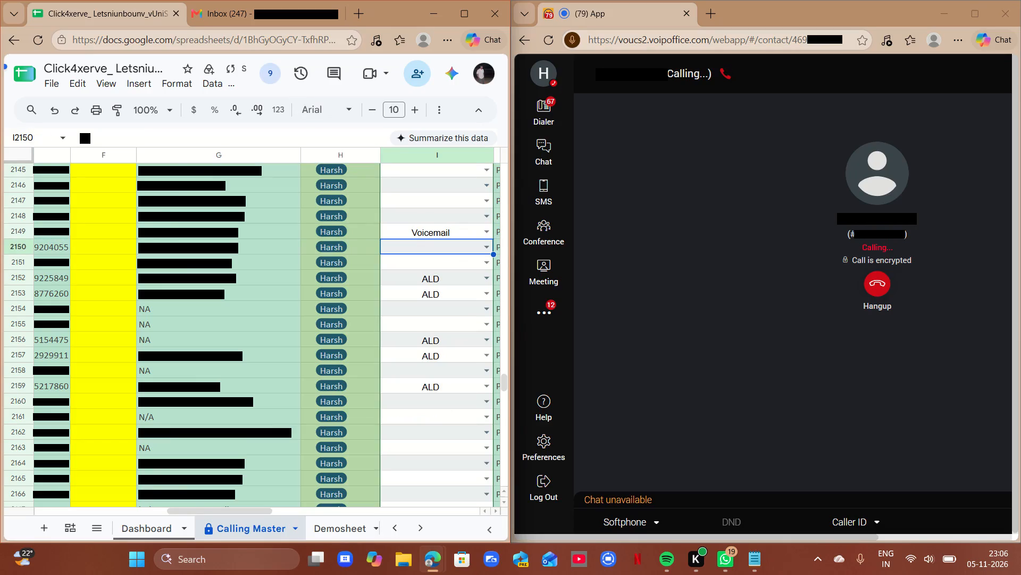
click(432, 234)
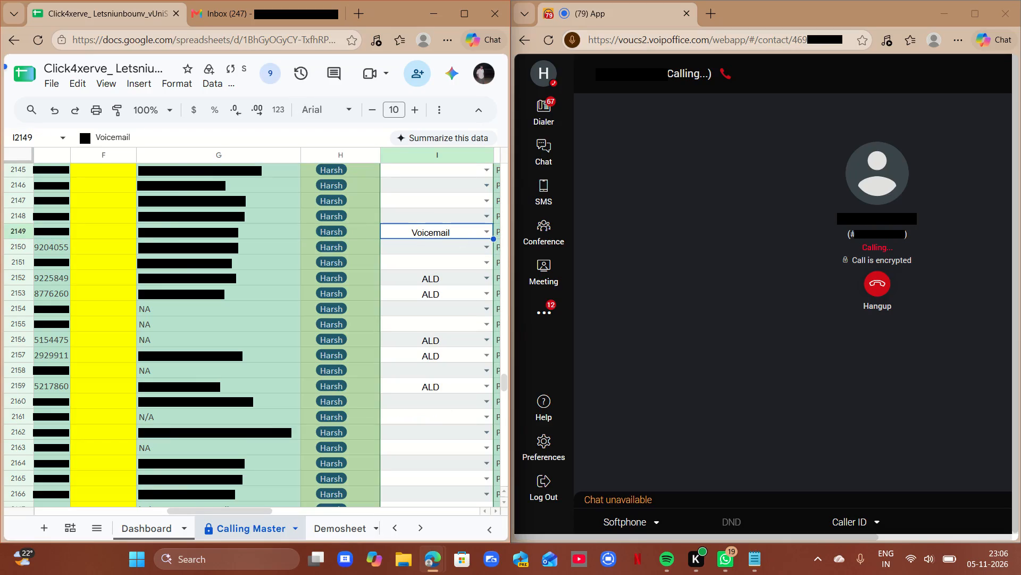
drag(492, 239, 471, 192)
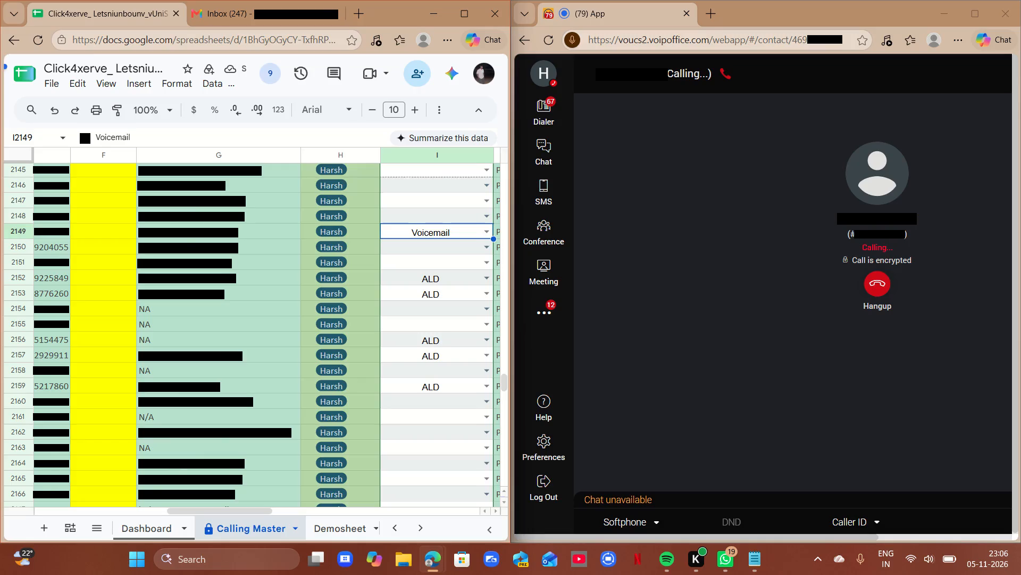
drag(471, 192, 464, 175)
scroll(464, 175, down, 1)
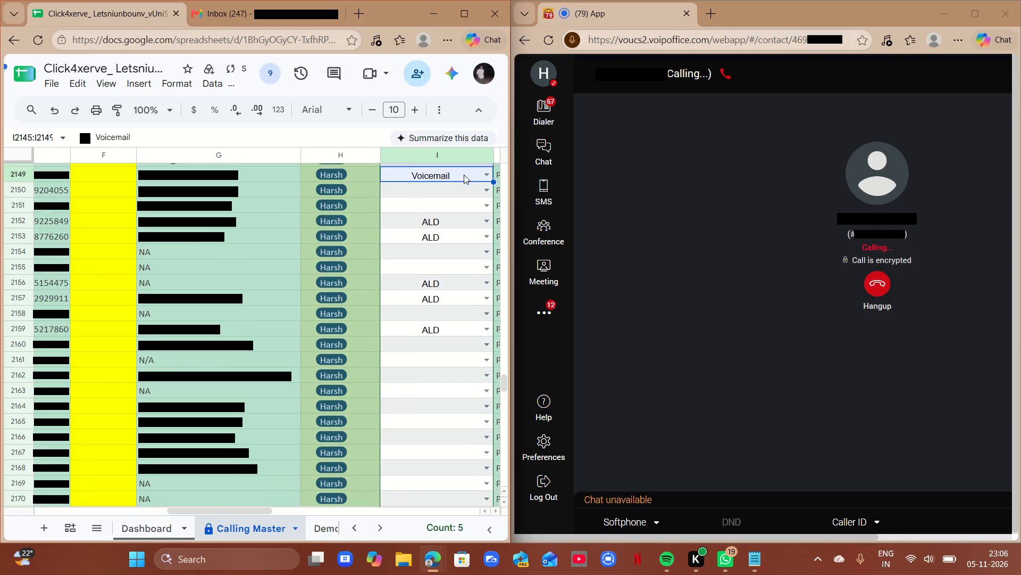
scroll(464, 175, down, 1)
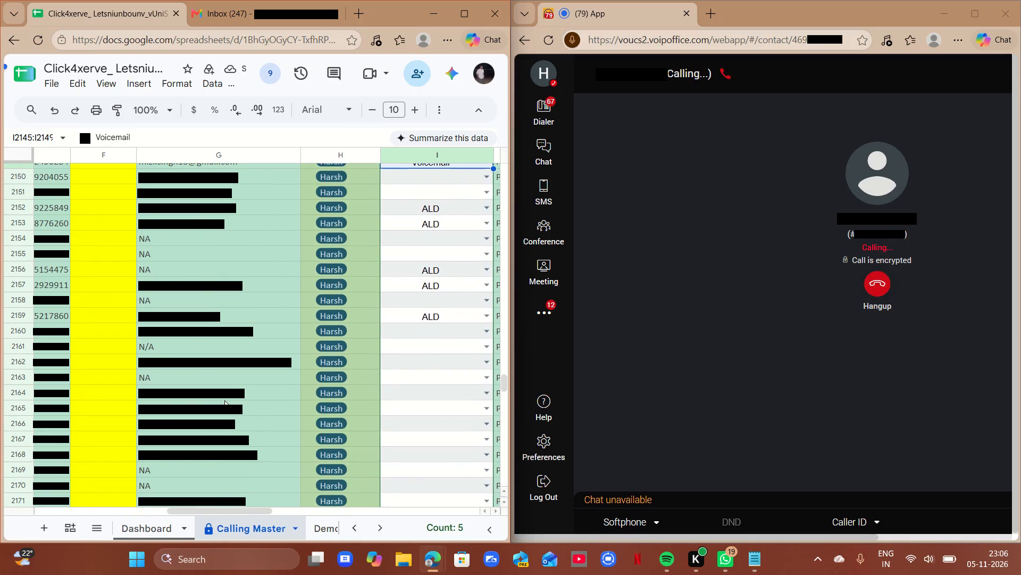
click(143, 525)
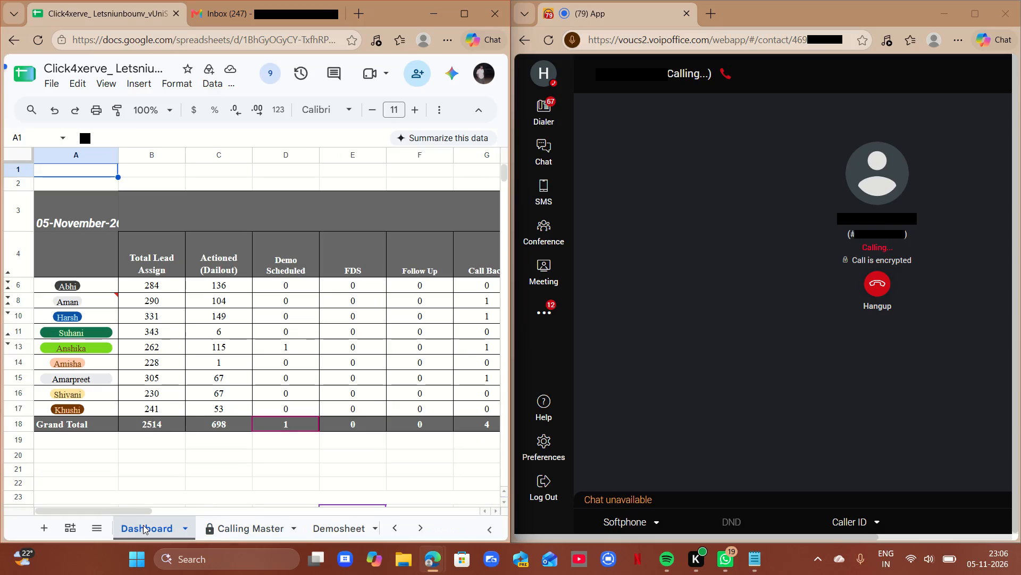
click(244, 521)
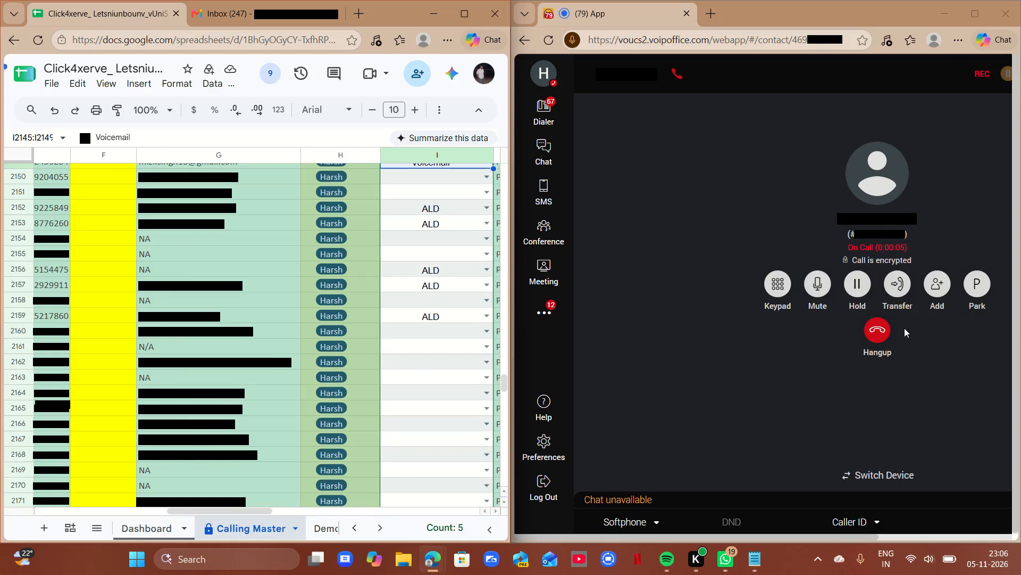
Hang up the current call and call the copied E2149 phone number in the web dialer.
click(877, 325)
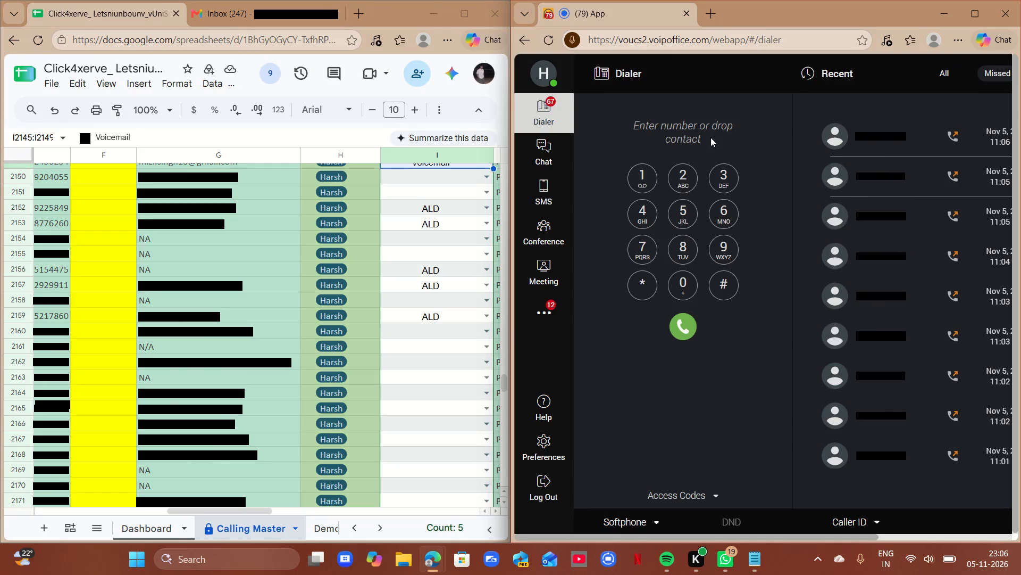
click(710, 137)
key(ctrl+v)
key(Return)
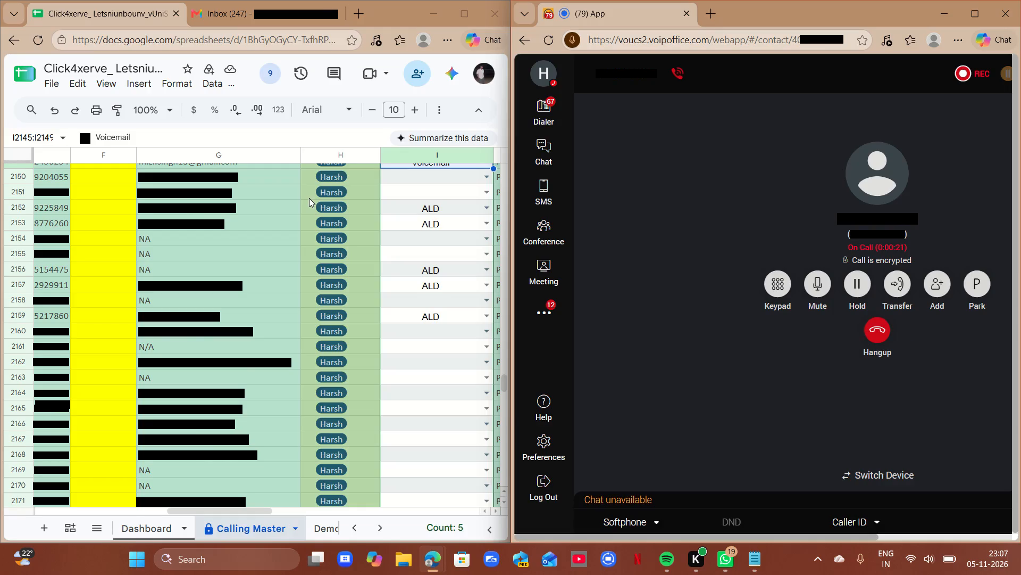
Copy the phone number from E2150 in the Calling Master sheet and call it in the web dialer.
click(59, 175)
key(ctrl+c)
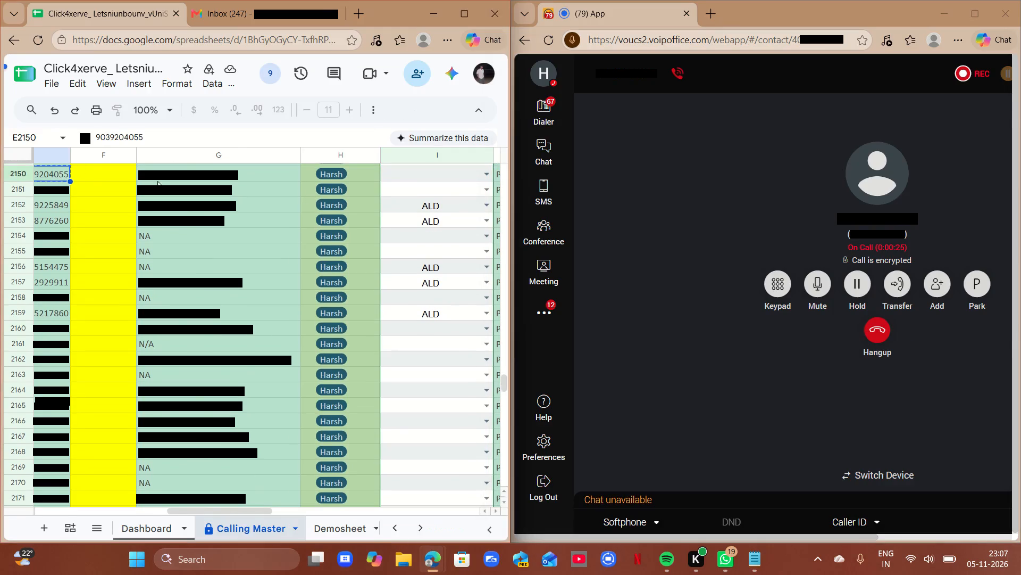
scroll(323, 204, right, 1)
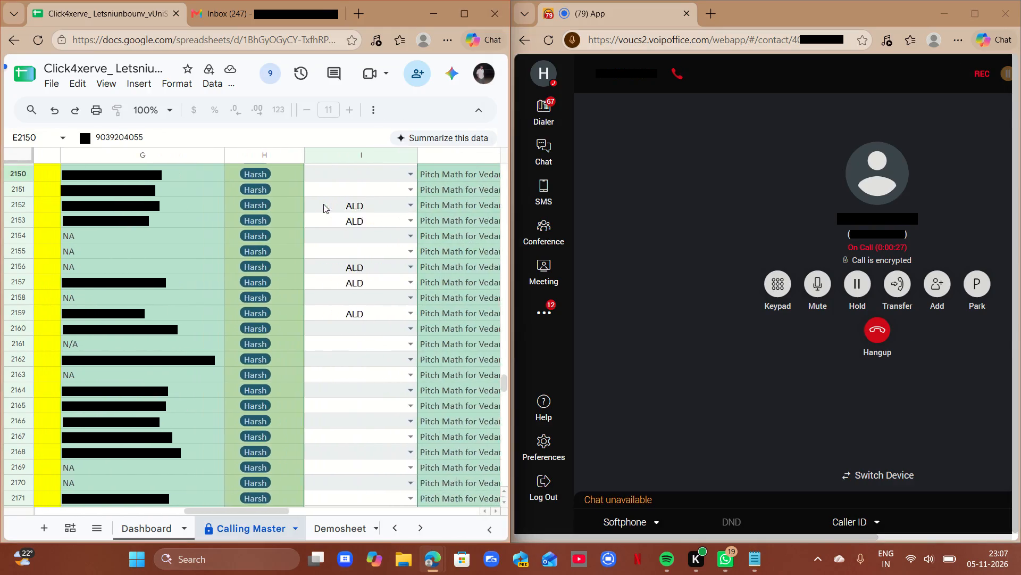
scroll(323, 204, right, 1)
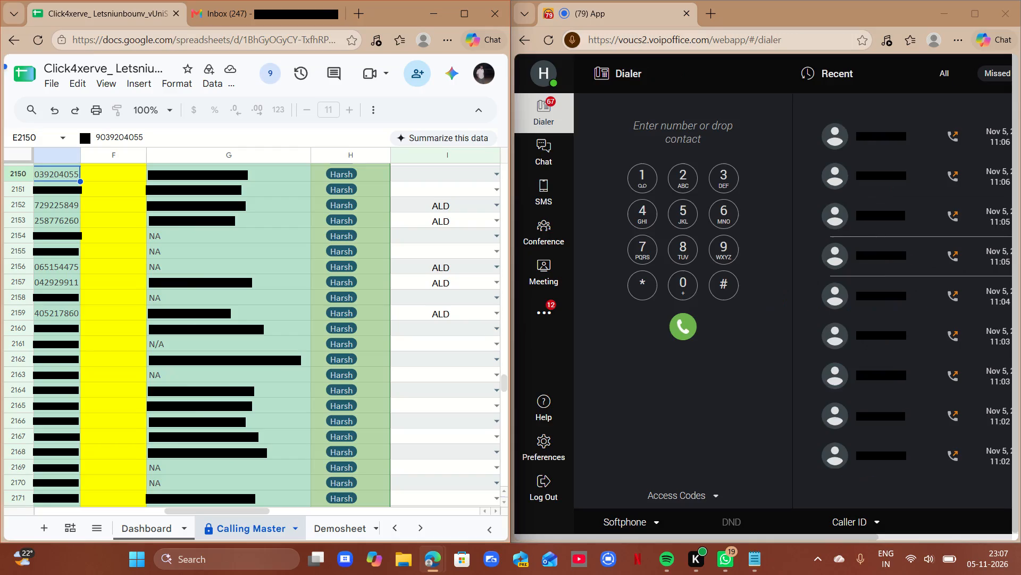
click(667, 128)
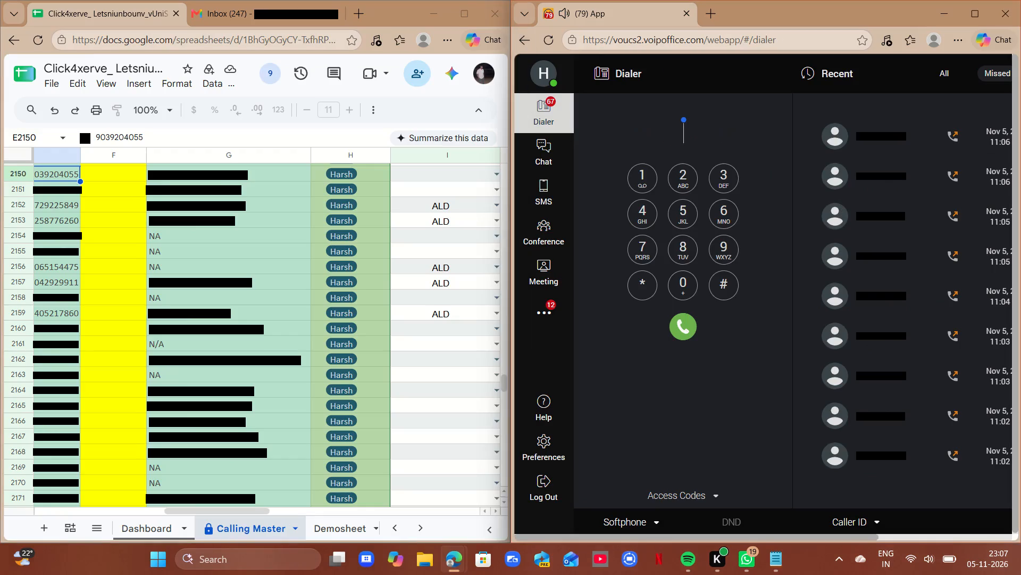
key(ctrl+v)
key(Return)
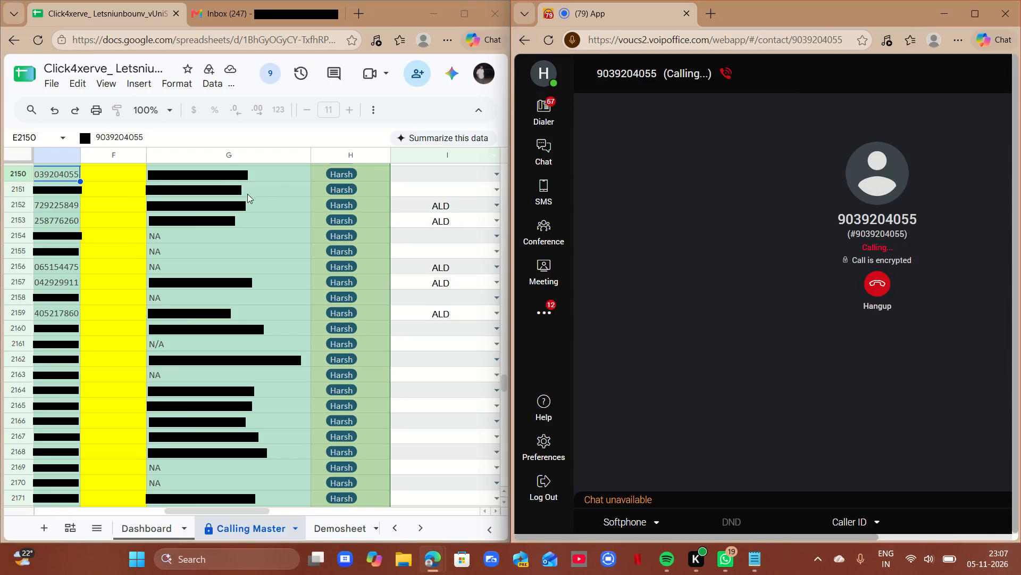
Replace the call status in I2149 with Ni (Not Intersted).
scroll(233, 202, up, 1)
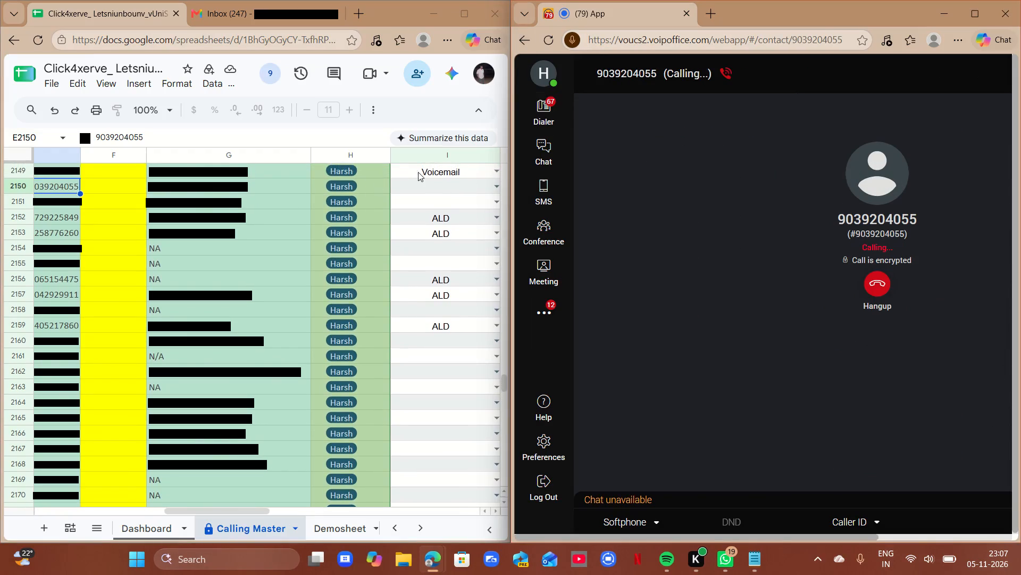
click(419, 172)
key(n)
key(Return)
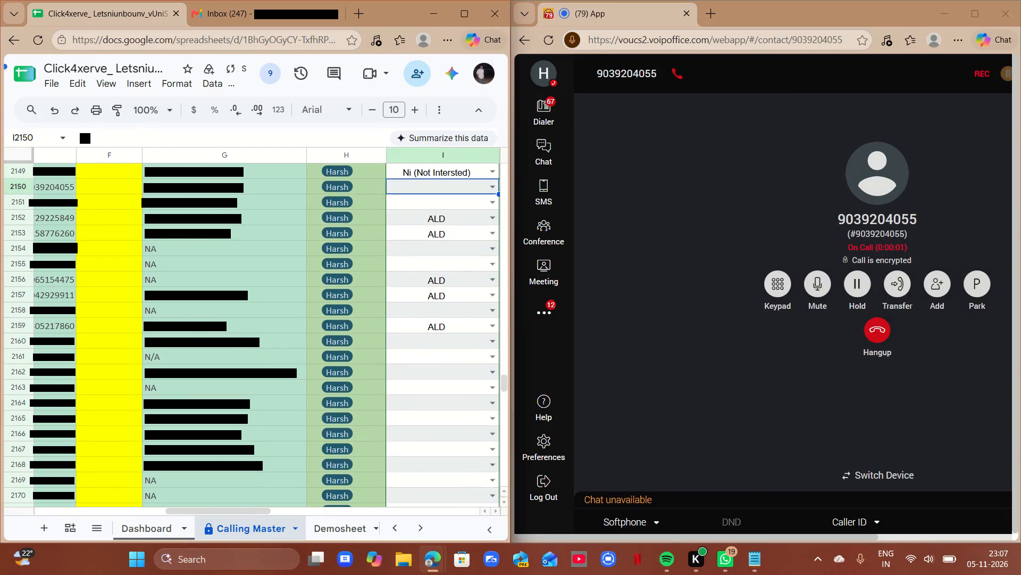
Copy the phone number from E2151, hang up the current call and call that number in the web dialer.
scroll(419, 172, down, 1)
click(62, 186)
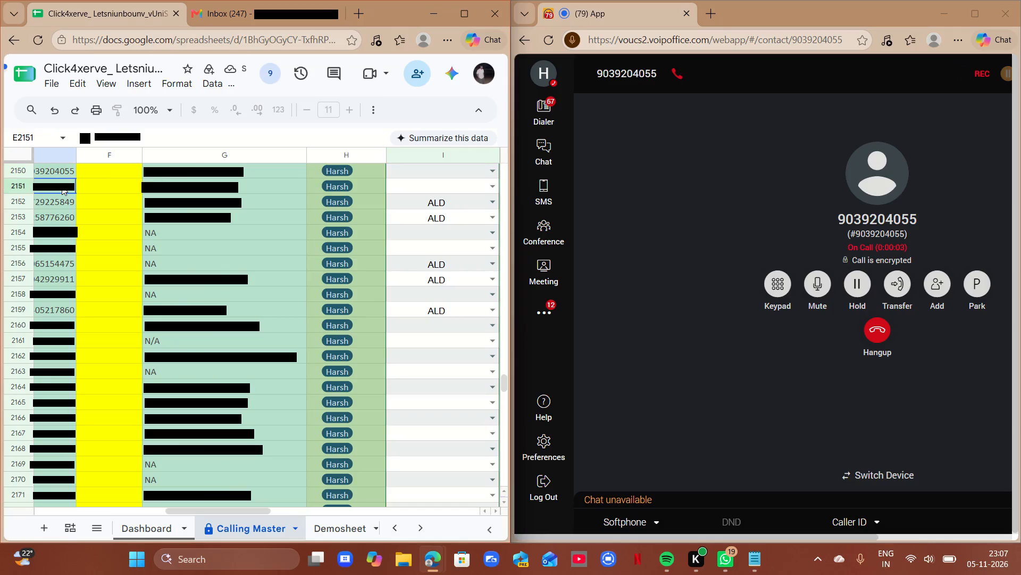
key(ctrl+c)
click(879, 325)
click(696, 127)
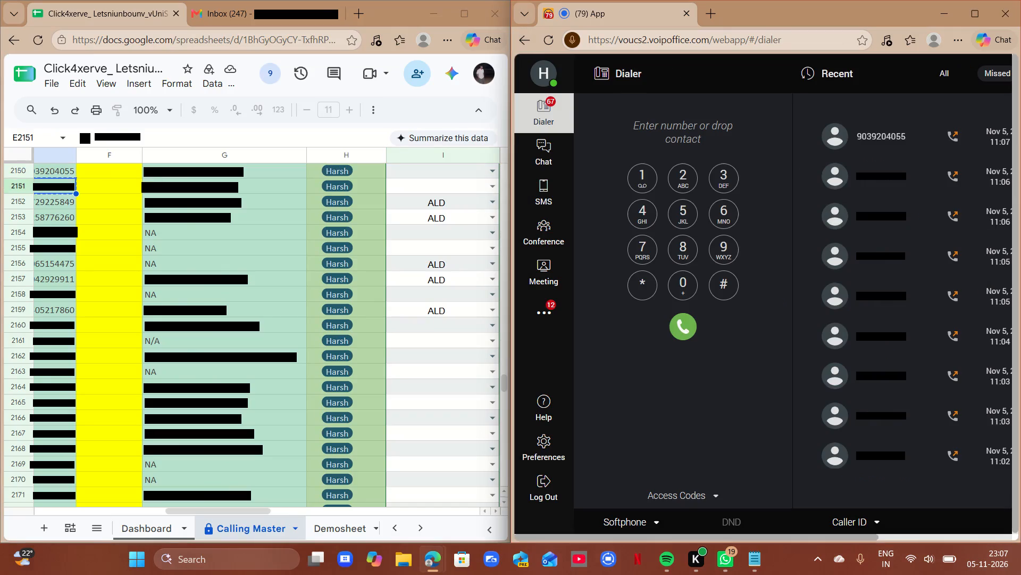
key(ctrl+v)
key(Return)
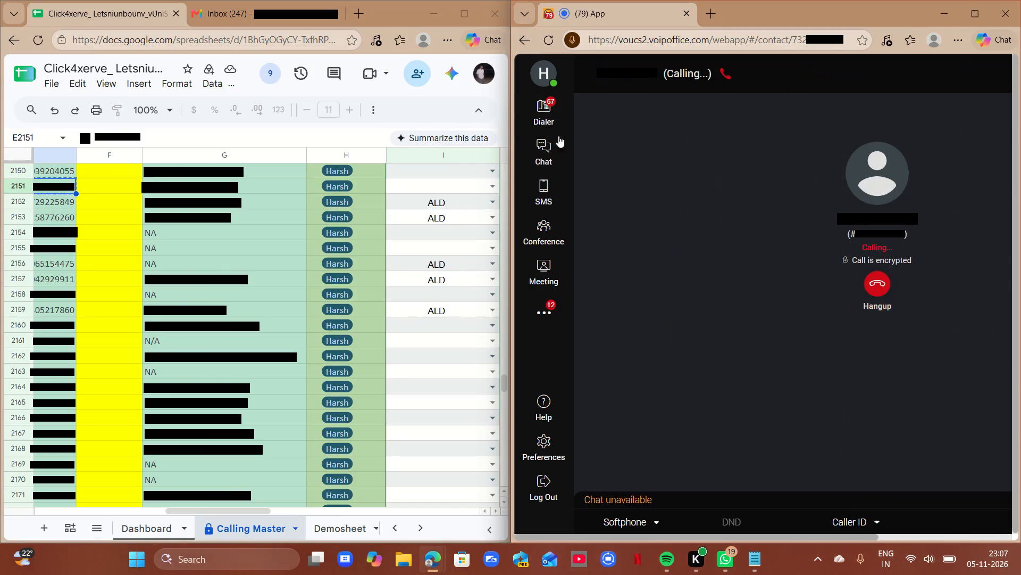
Set the call status to RNR in I2150 and to Voicemail in I2151 of the Calling Master sheet.
click(427, 171)
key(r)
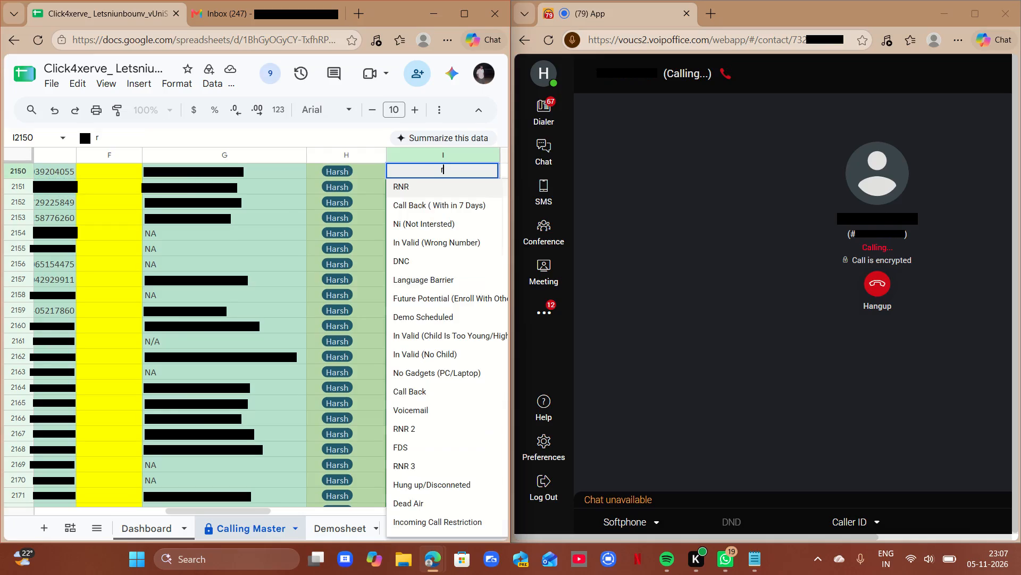
key(Return)
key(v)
key(Up)
key(Return)
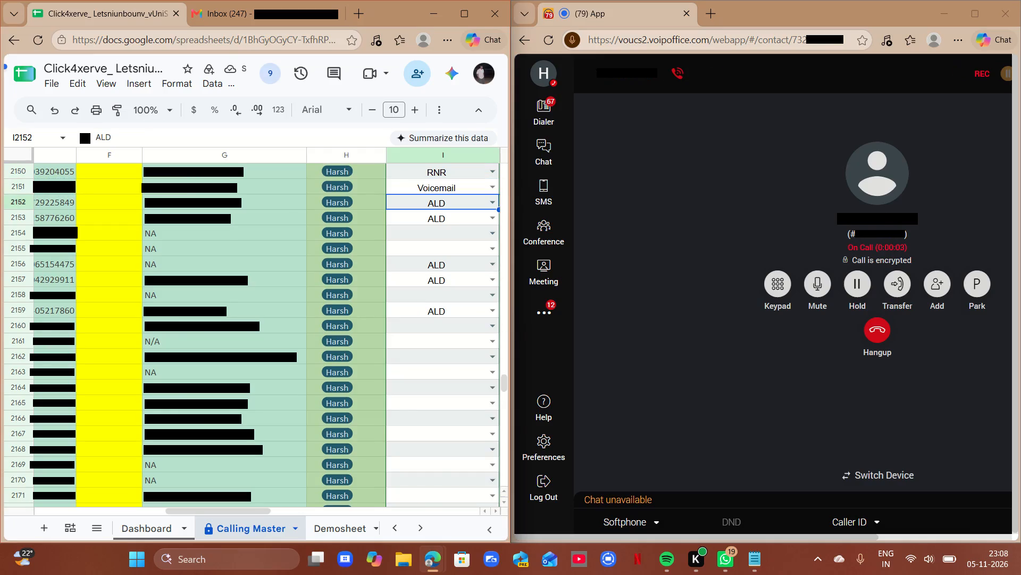
Copy the phone number from E2154, the next of Harsh's leads without a call status.
scroll(294, 236, down, 1)
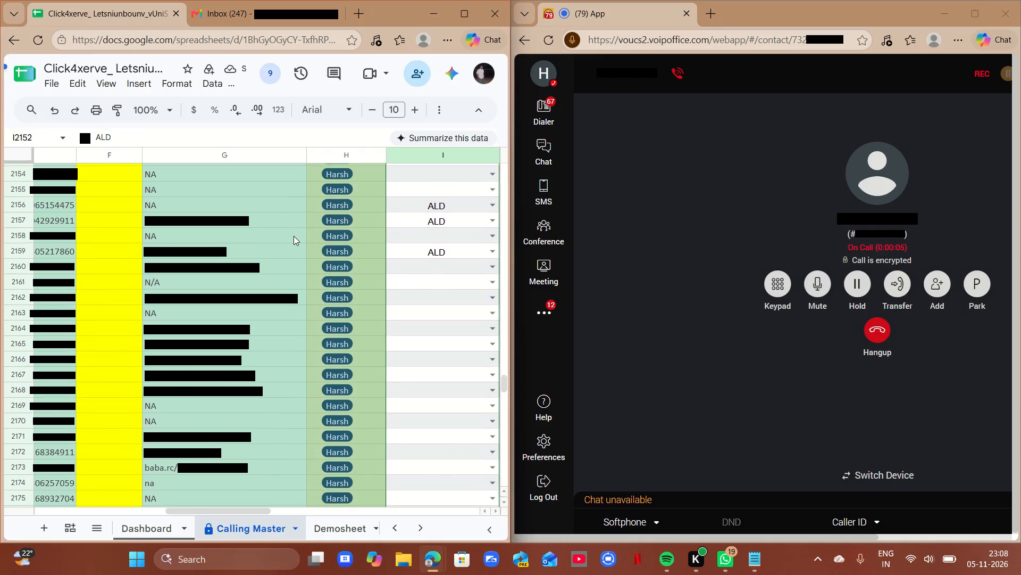
scroll(294, 236, down, 1)
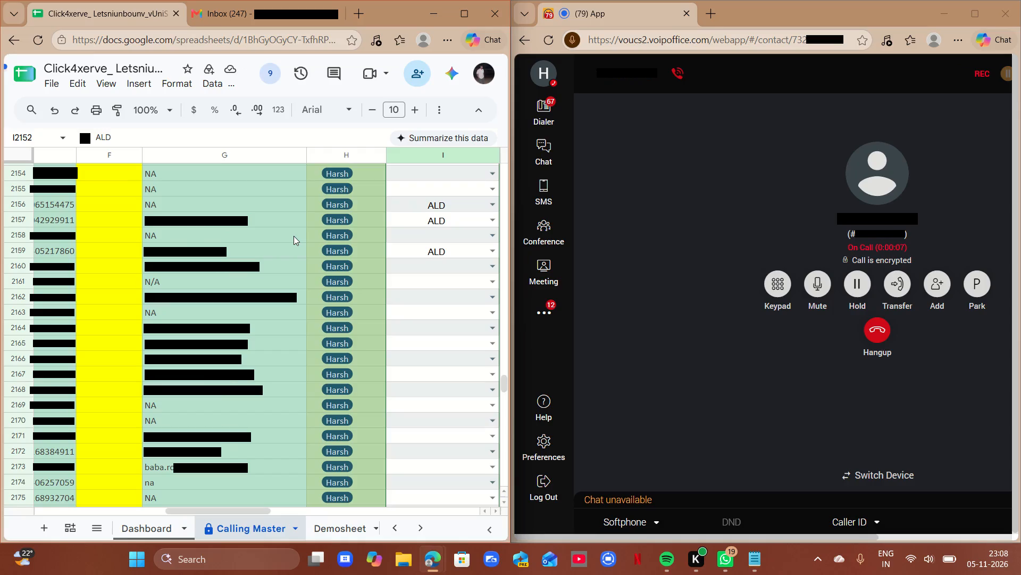
click(66, 174)
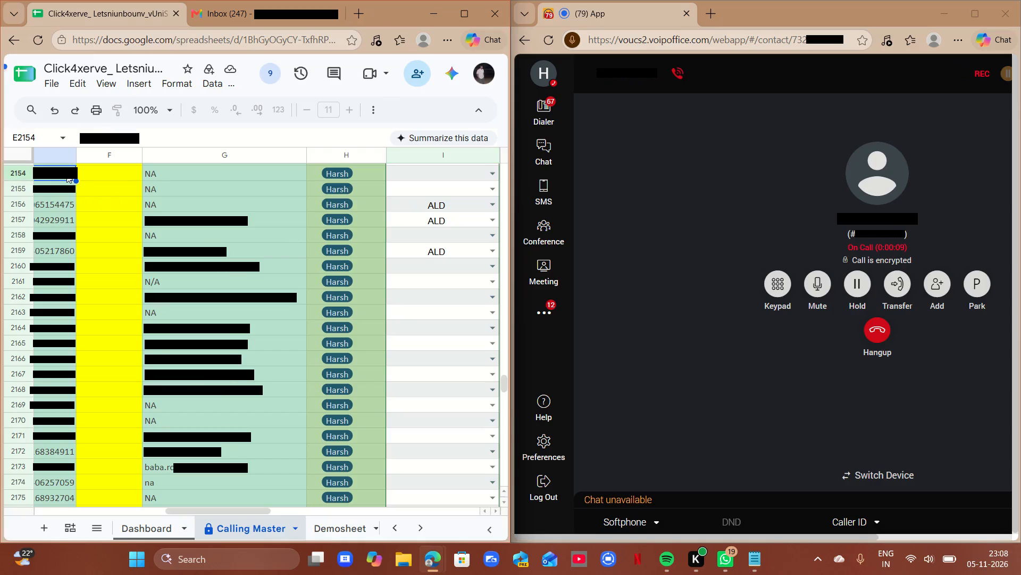
key(ctrl+c)
Open the Dashboard sheet to check the team's assigned-lead and dial-out figures.
click(147, 530)
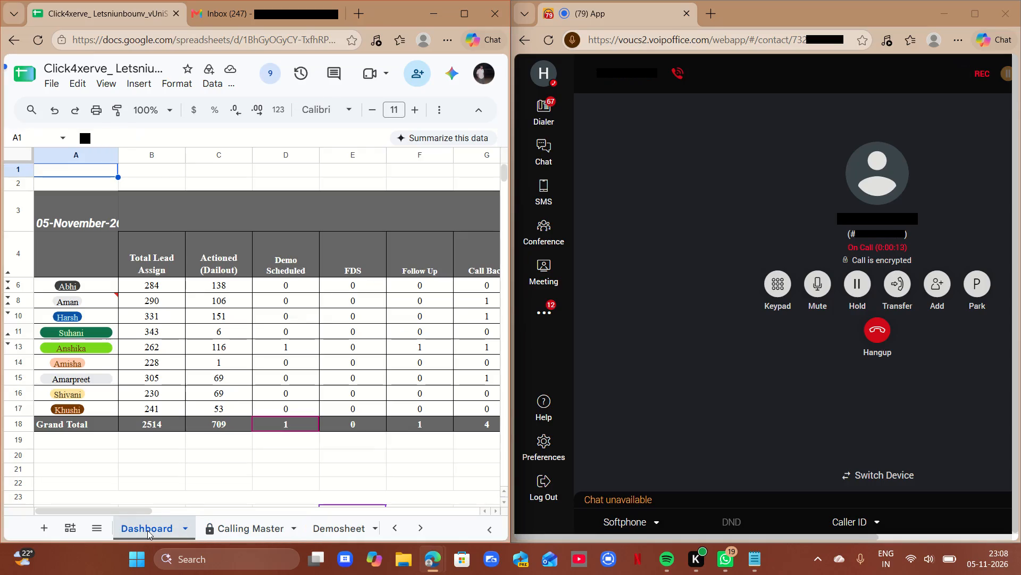
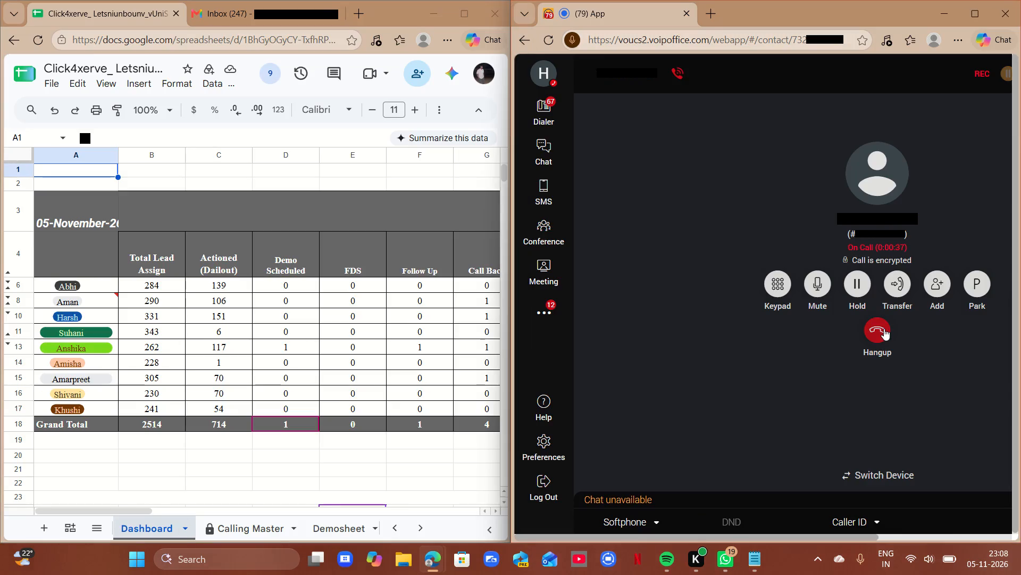
click(692, 154)
key(ctrl+v)
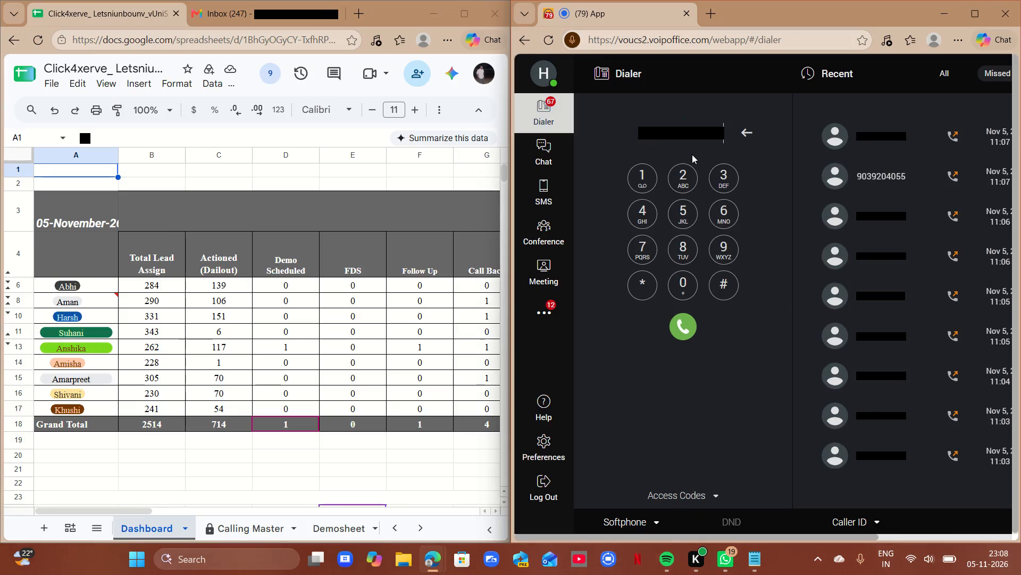
key(Return)
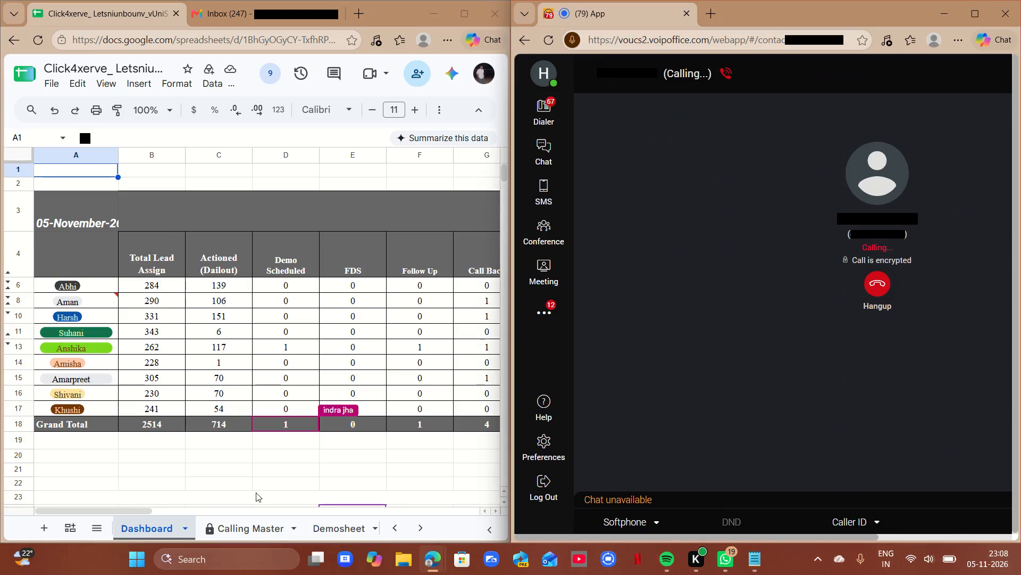
Switch from the Dashboard back to the Calling Master sheet at Harsh's leads.
click(230, 534)
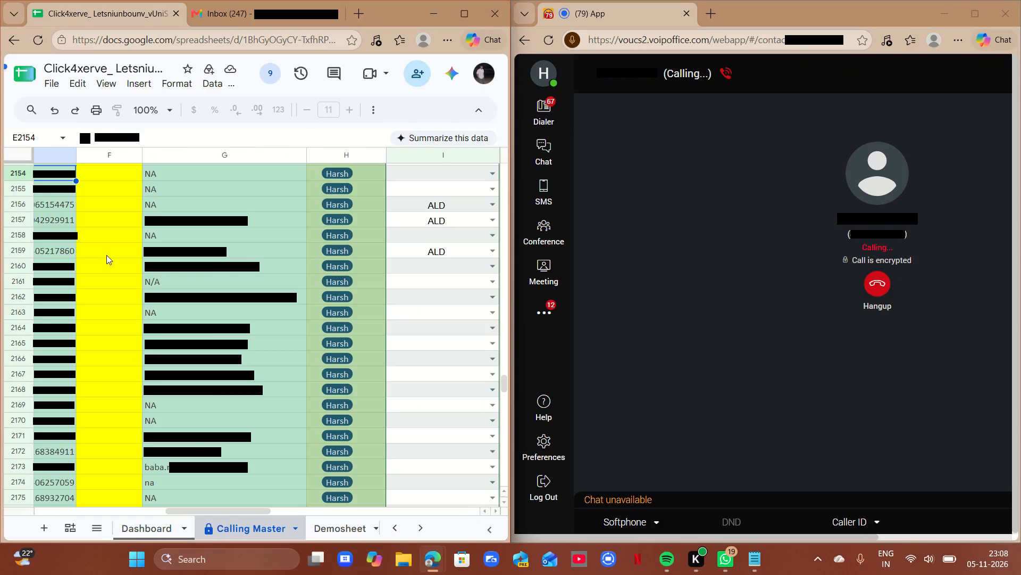
Copy the phone number from E2155, hang up the current call and call that number in the web dialer.
click(60, 183)
key(ctrl+c)
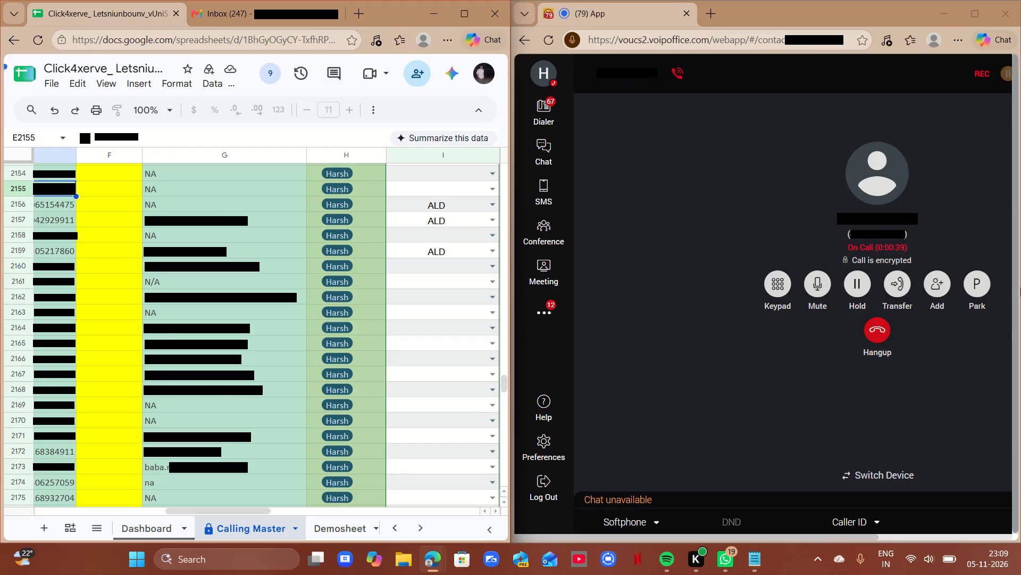
click(873, 324)
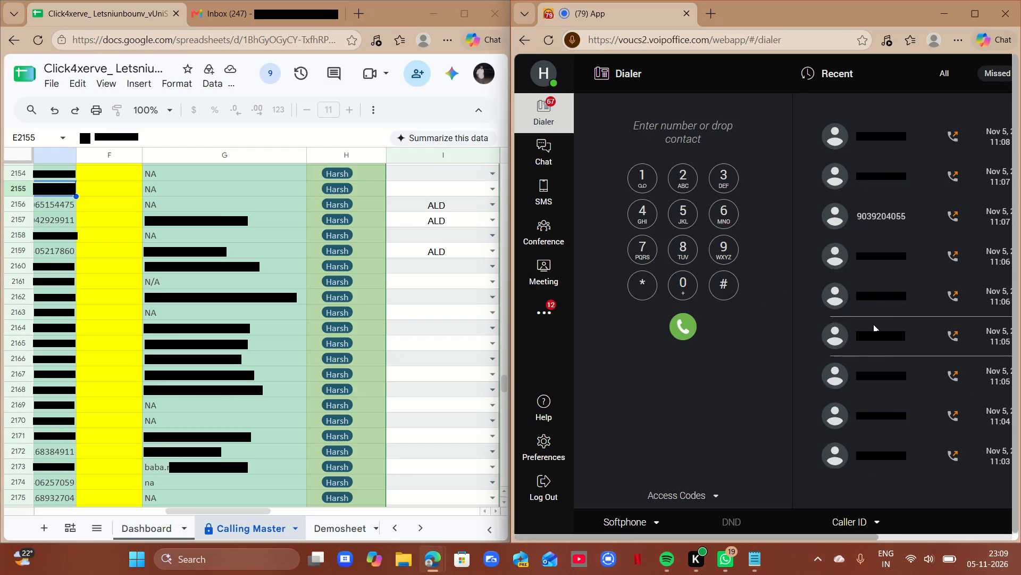
click(676, 150)
key(ctrl+v)
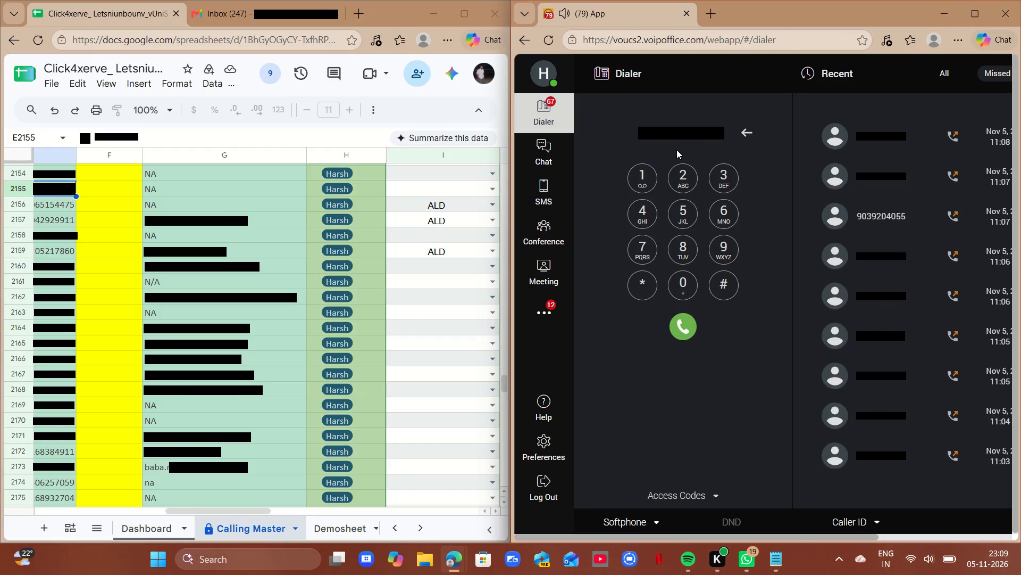
key(Return)
Set the call status in I2154 of the Calling Master sheet to Call Back.
click(406, 177)
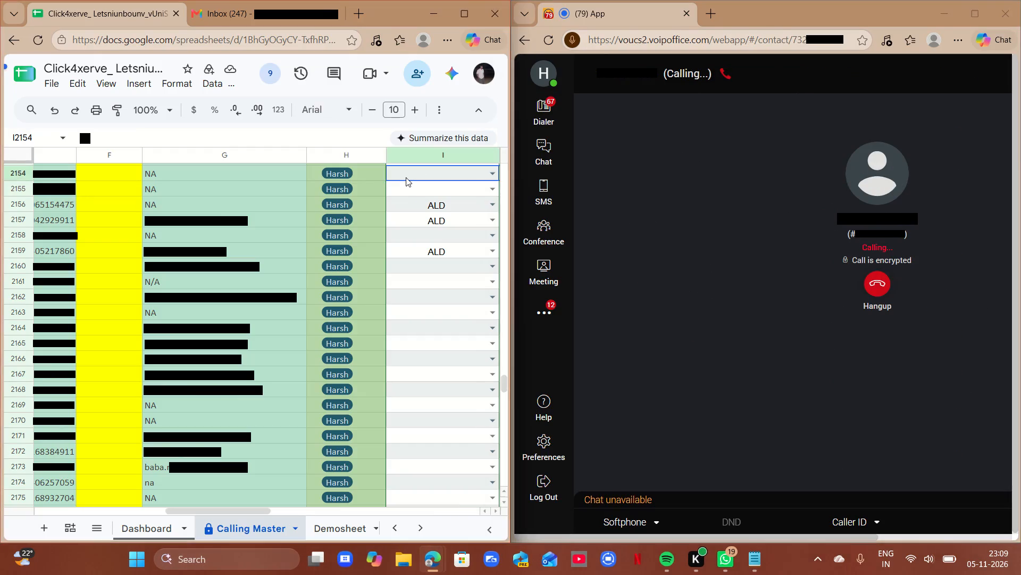
key(c)
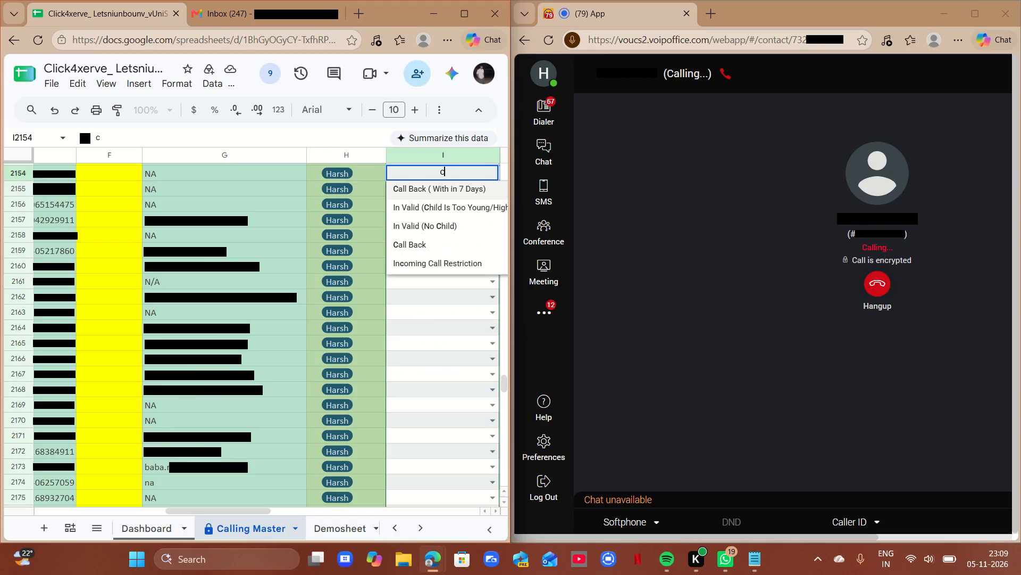
click(407, 244)
Set the call status in I2155 of the Calling Master sheet to RNR.
scroll(407, 244, down, 1)
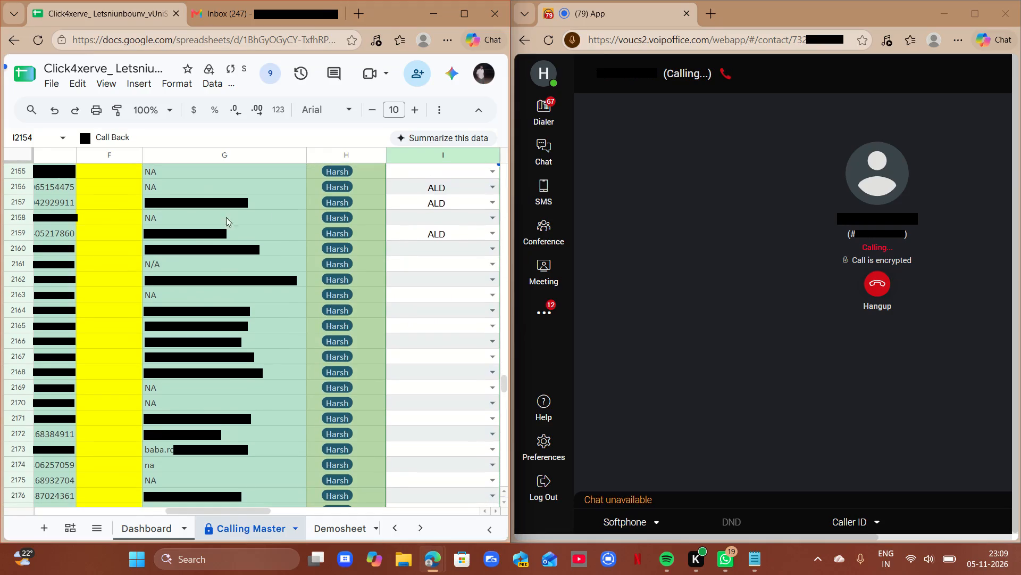
click(404, 174)
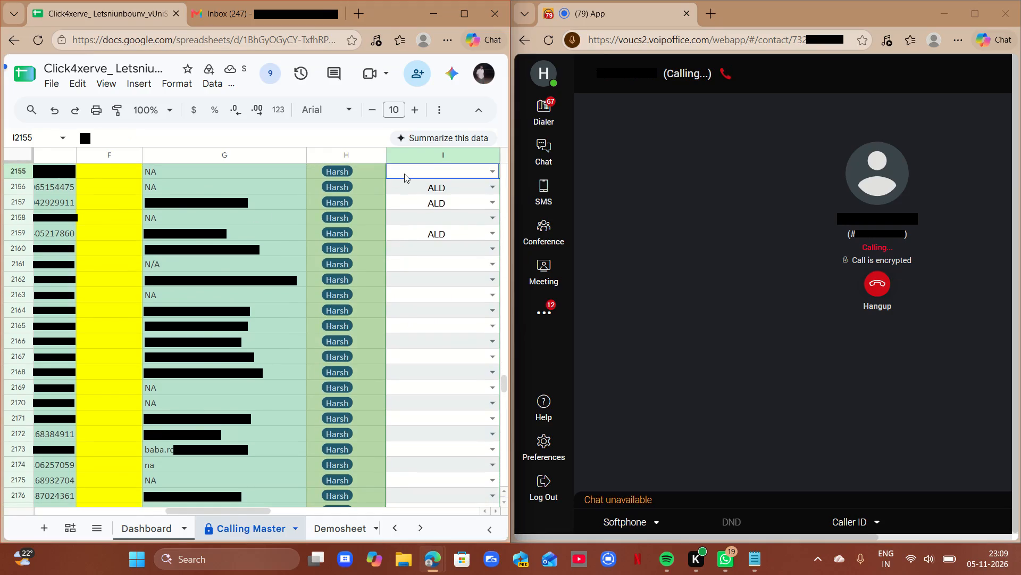
key(r)
key(Return)
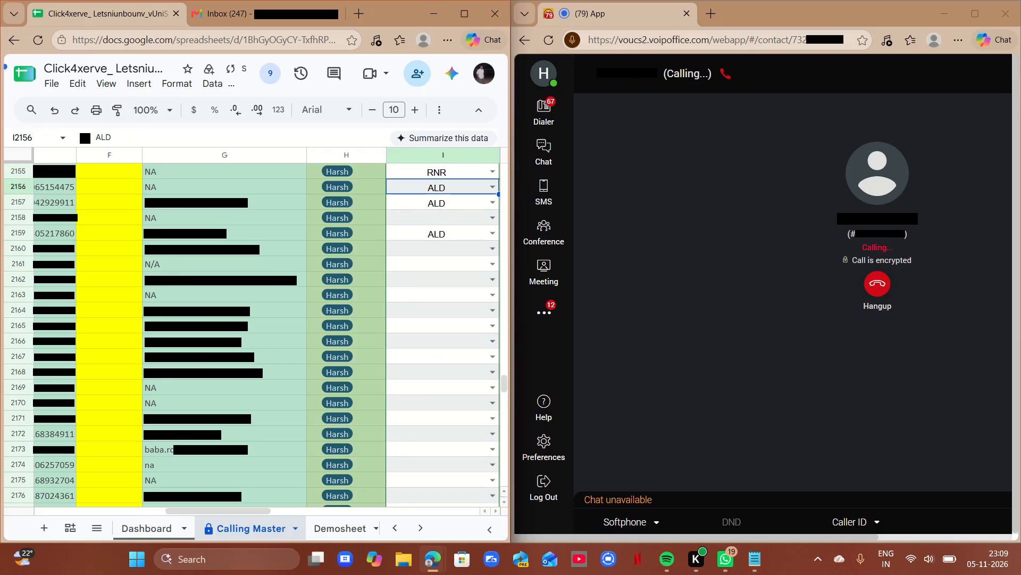
Copy the phone number from E2158, hang up the current call and call that number in the web dialer.
scroll(404, 174, down, 1)
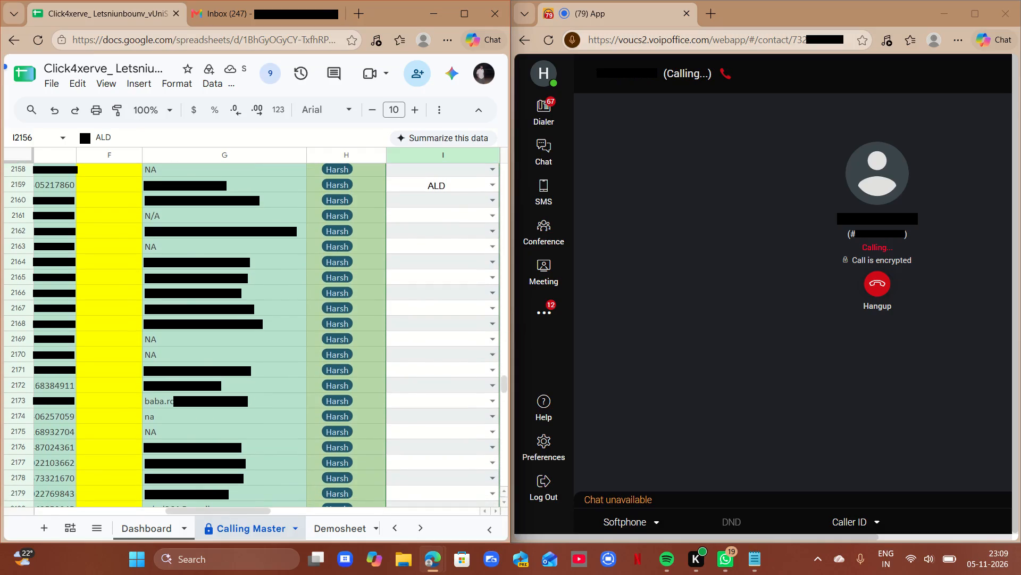
click(71, 174)
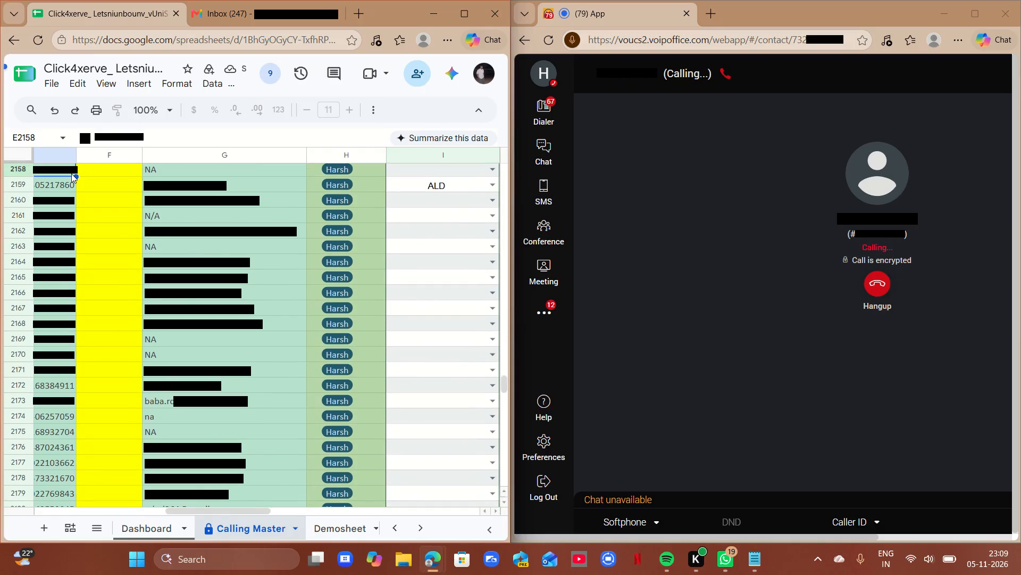
key(ctrl+c)
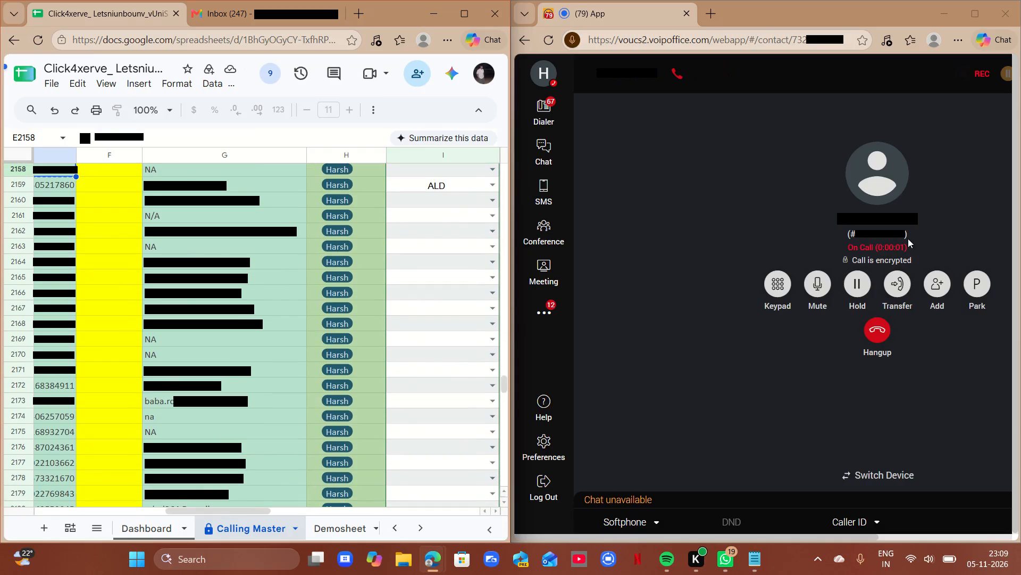
click(877, 324)
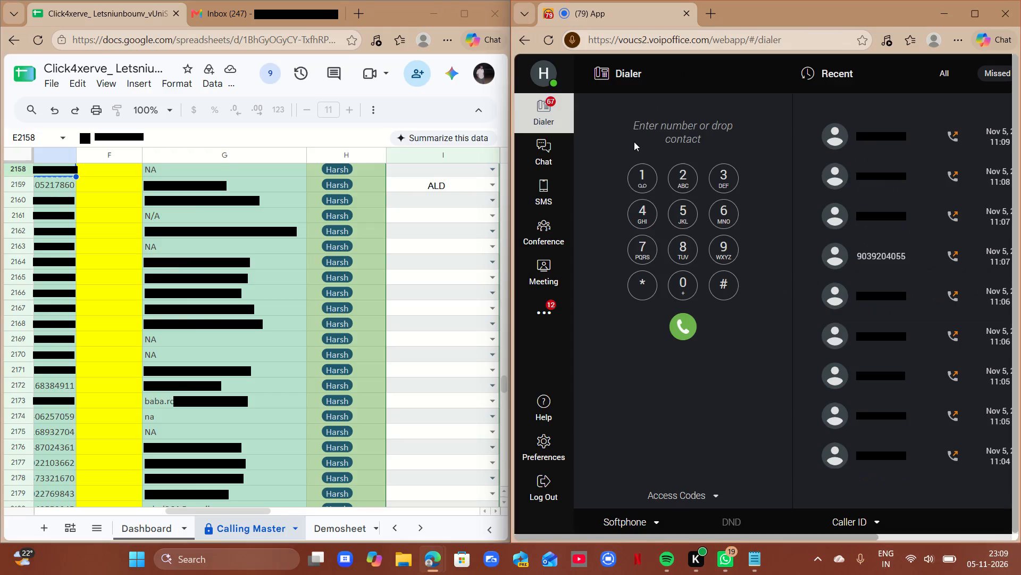
click(634, 142)
key(ctrl+v)
key(Return)
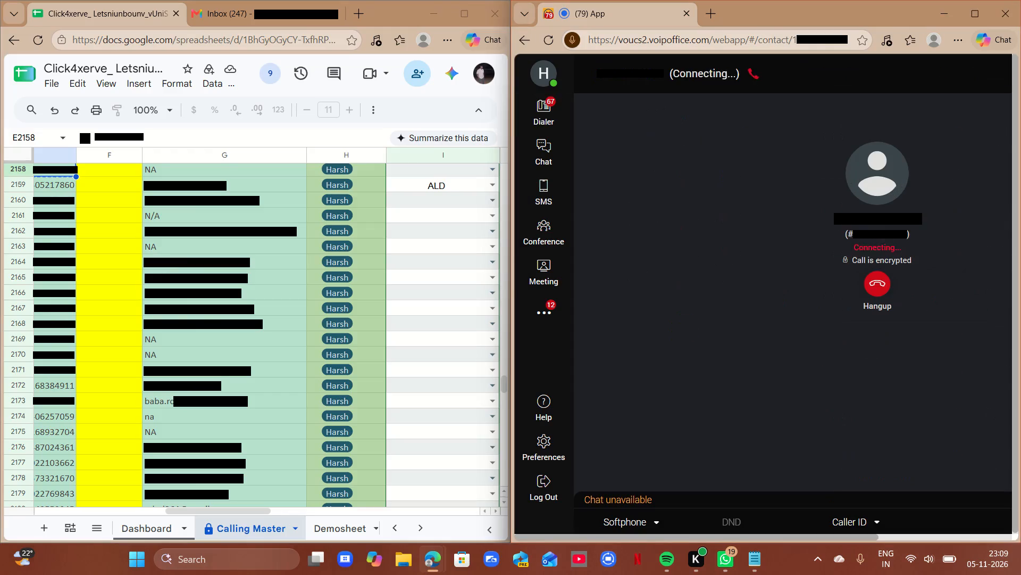
Set the call status in I2158 of the Calling Master sheet to RNR.
click(416, 177)
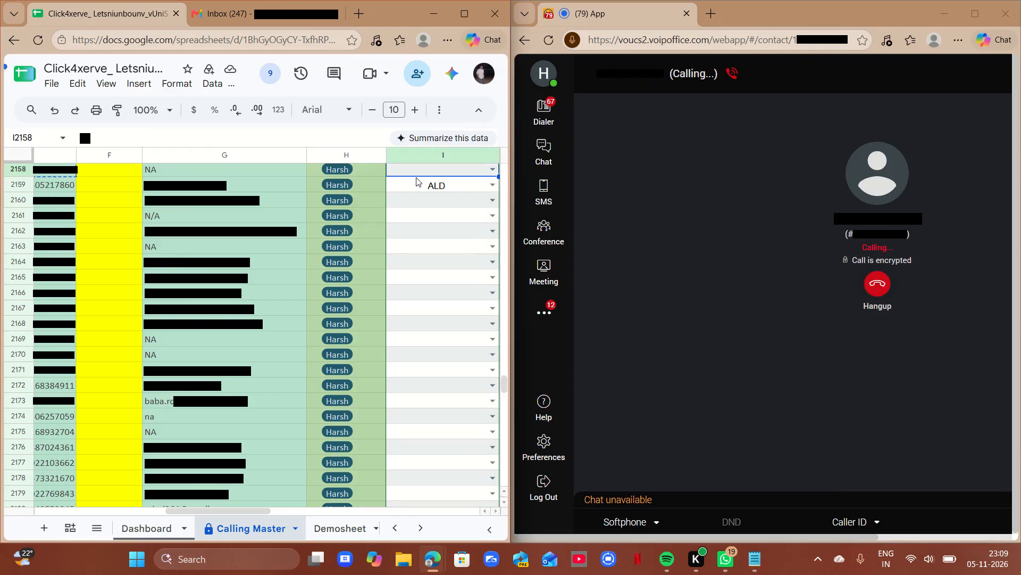
key(r)
key(Return)
Check the agents' lead and dial-out figures in the Dashboard sheet and the list of people viewing the spreadsheet.
scroll(416, 177, down, 1)
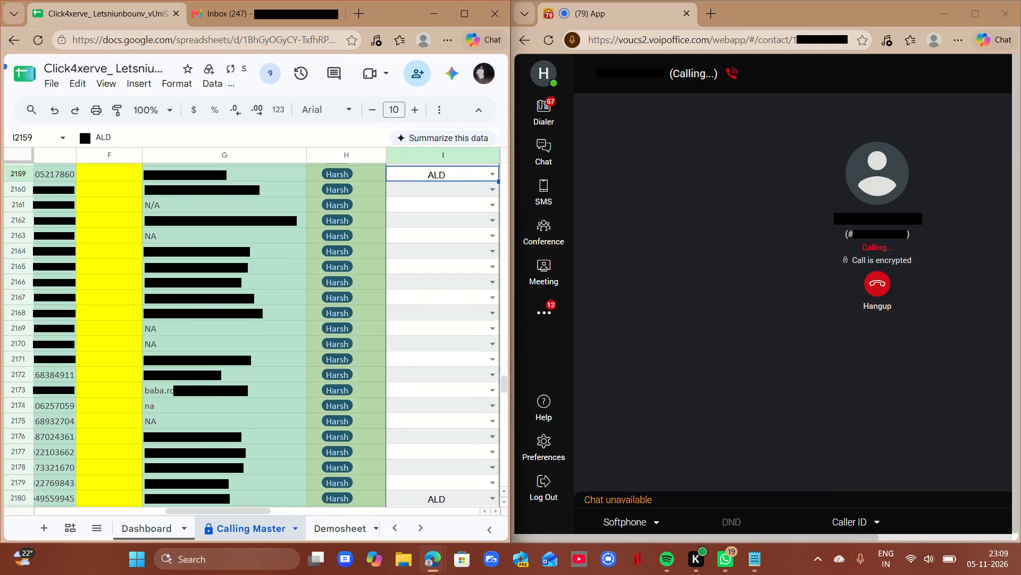
scroll(416, 177, down, 1)
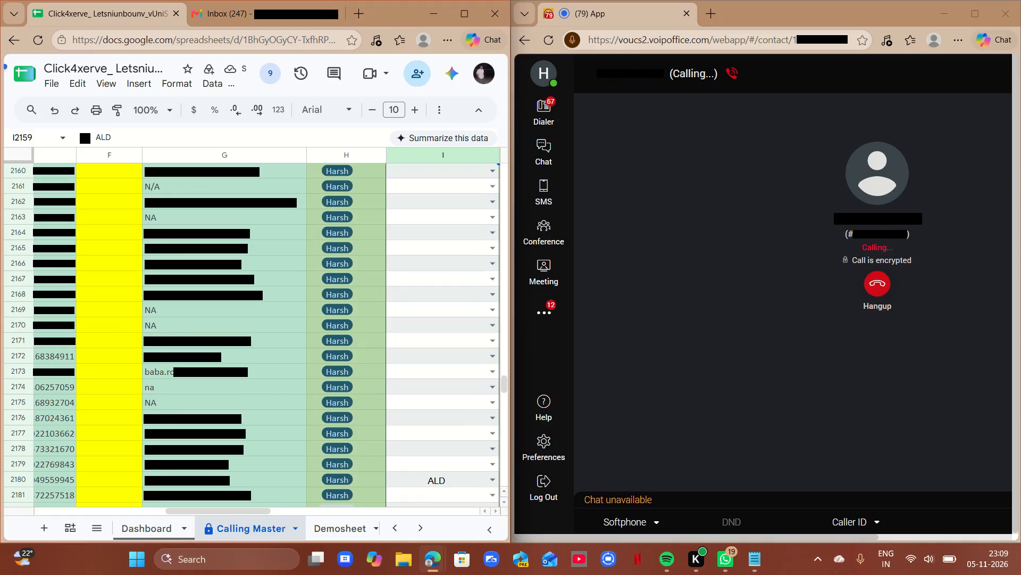
click(128, 528)
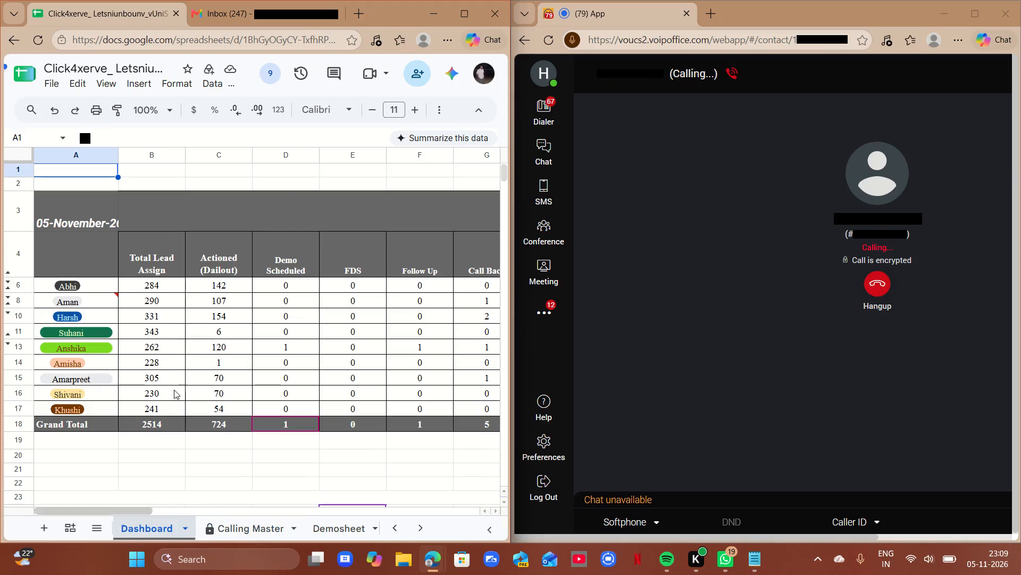
click(274, 70)
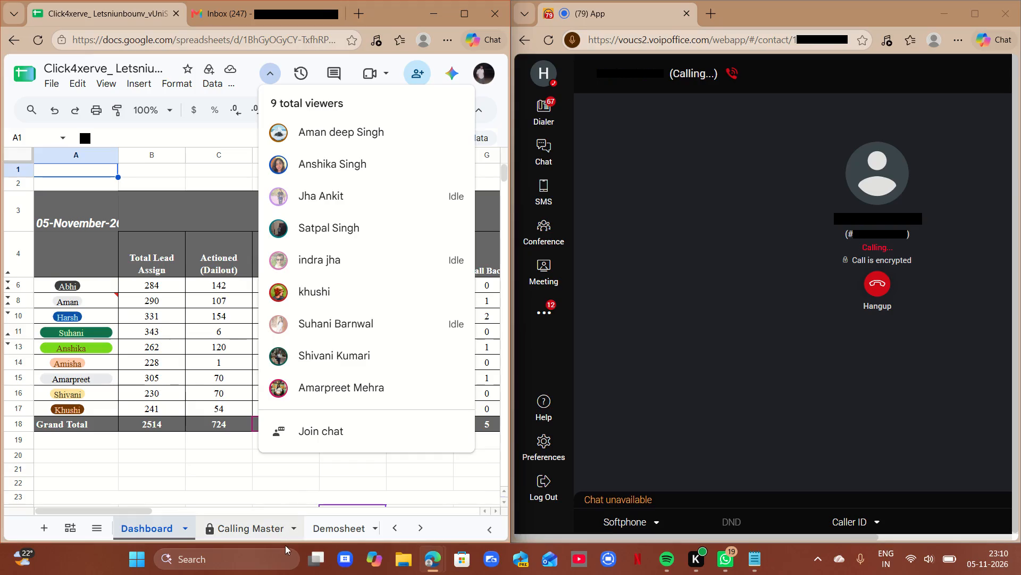
Examine the latest demo entries at the end of the Demosheet, including their dates, subjects and remarks.
click(330, 532)
scroll(353, 390, down, 4)
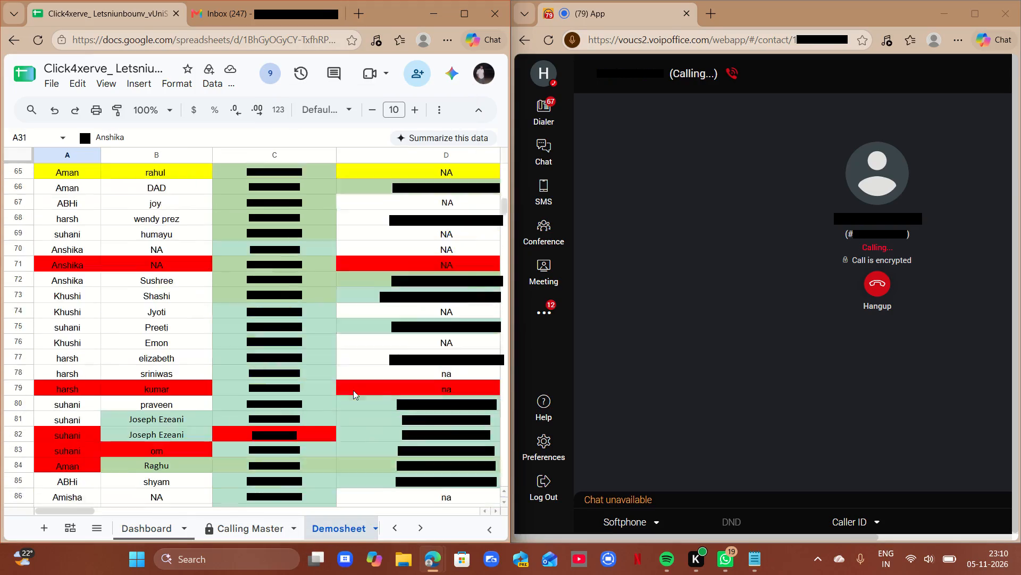
scroll(353, 390, down, 7)
scroll(353, 390, up, 1)
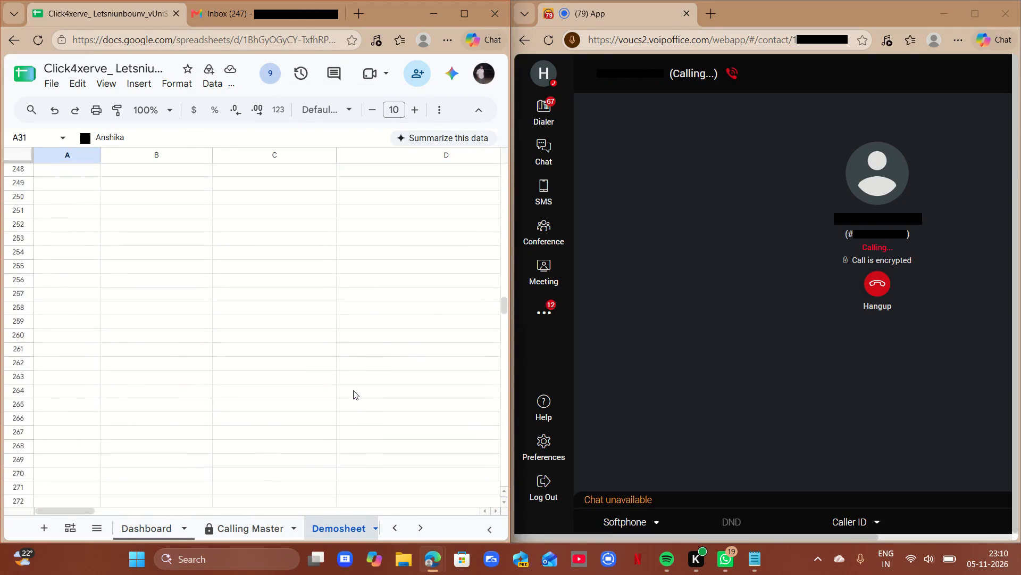
scroll(353, 390, up, 1)
scroll(353, 390, left, 3)
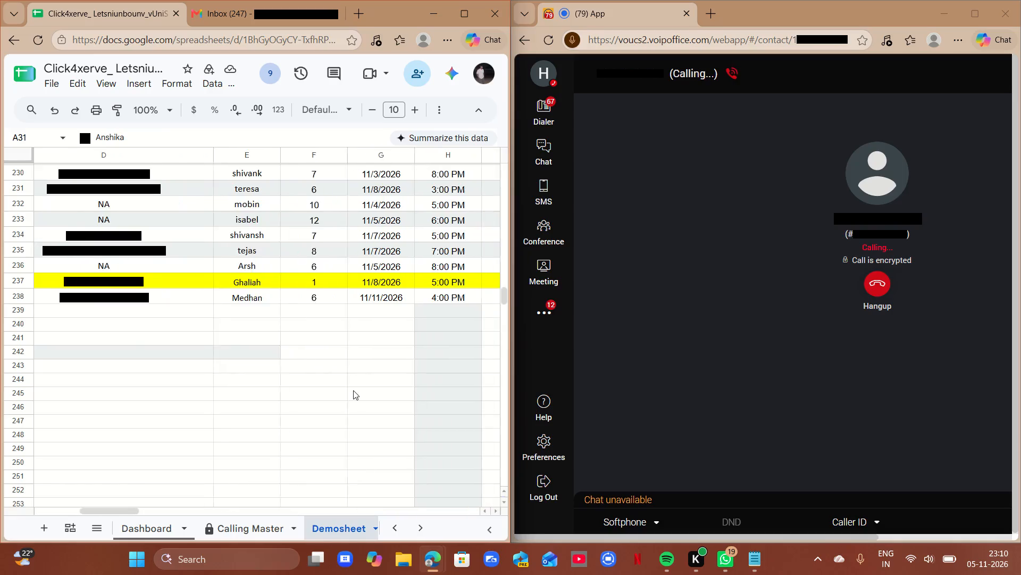
scroll(353, 390, left, 5)
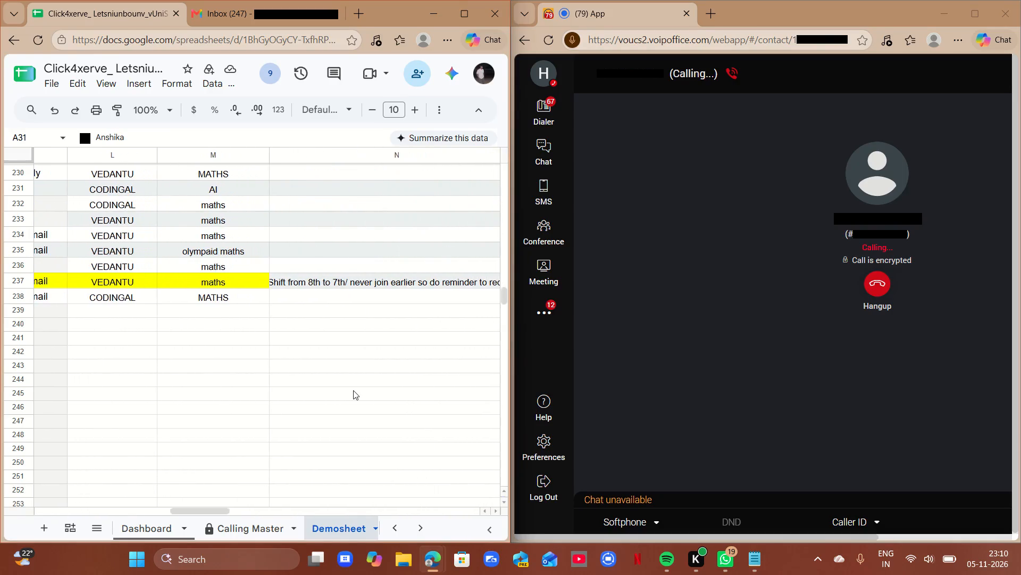
scroll(353, 390, left, 2)
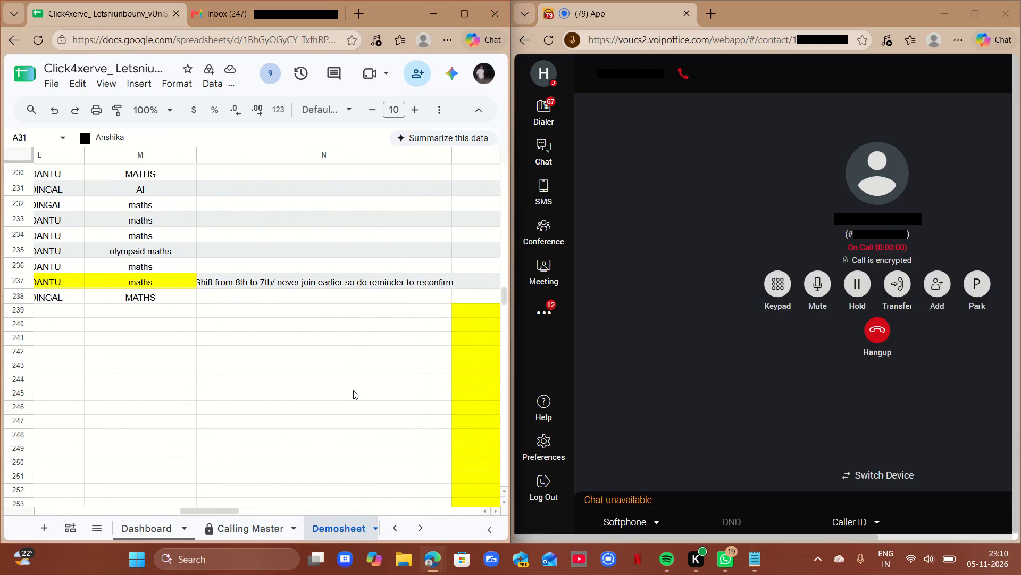
scroll(353, 390, left, 3)
scroll(353, 390, right, 8)
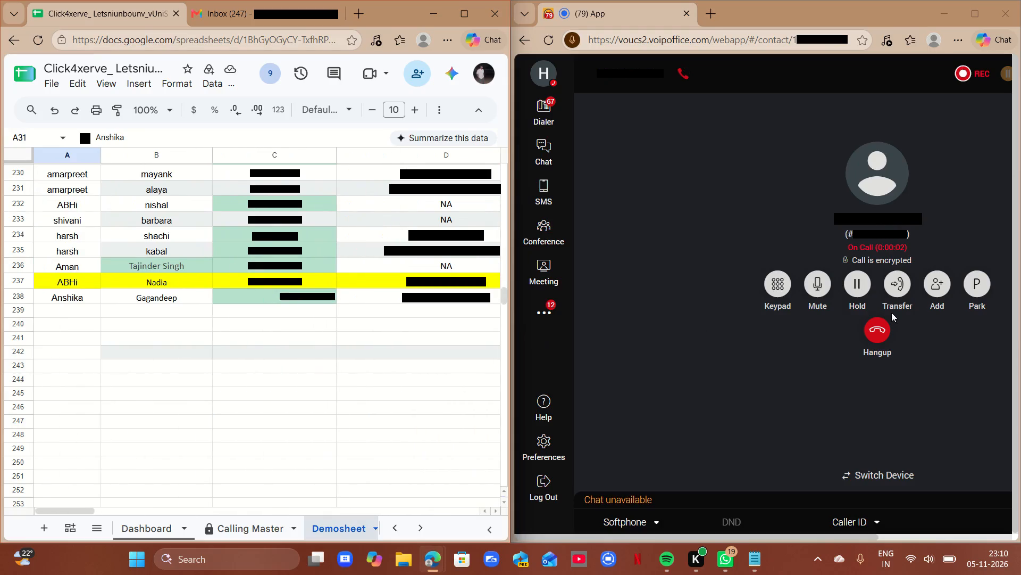
Hang up the current call, copy the phone number from E2160 in the Calling Master sheet and call it in the web dialer.
click(880, 339)
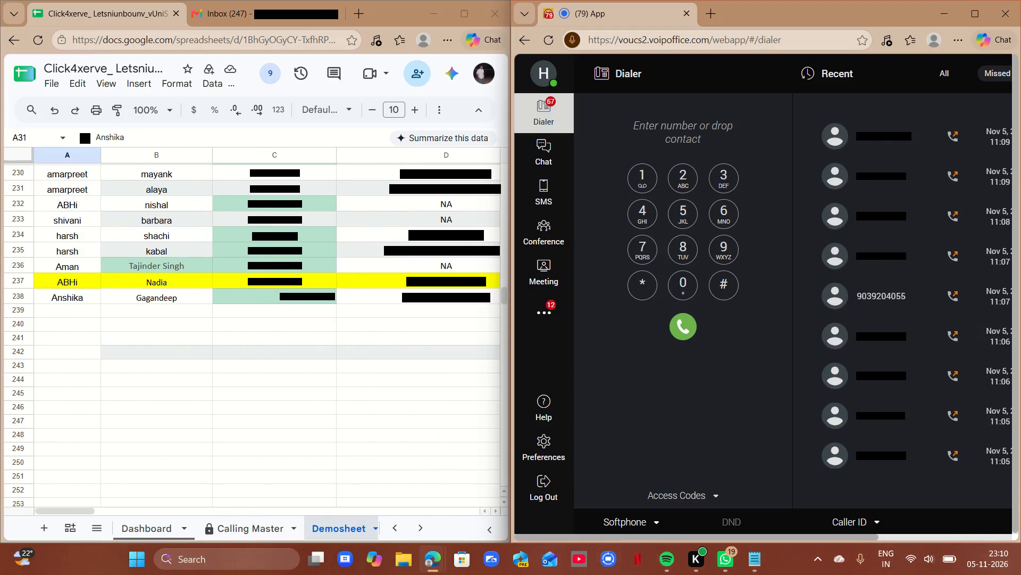
click(264, 535)
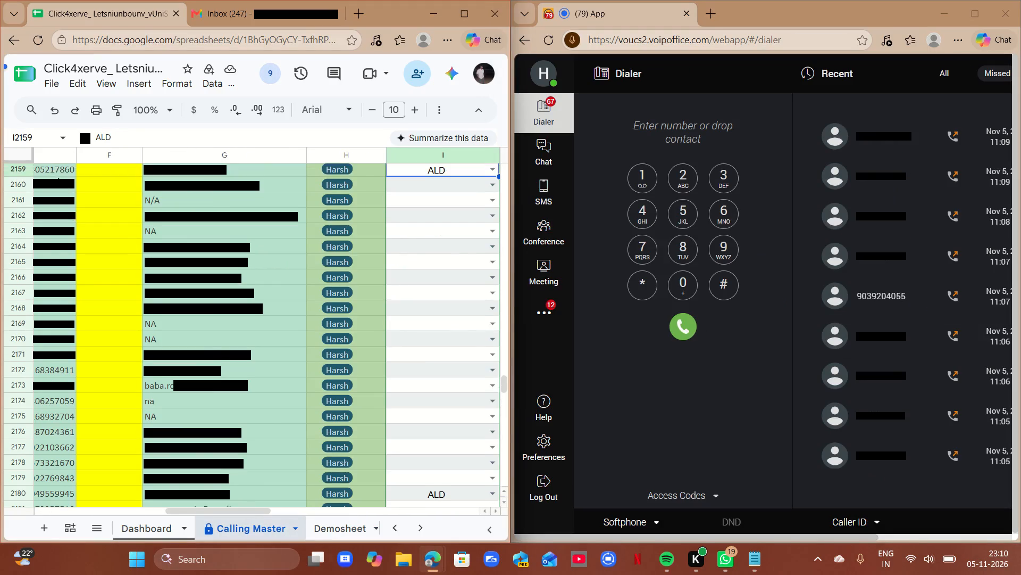
click(58, 178)
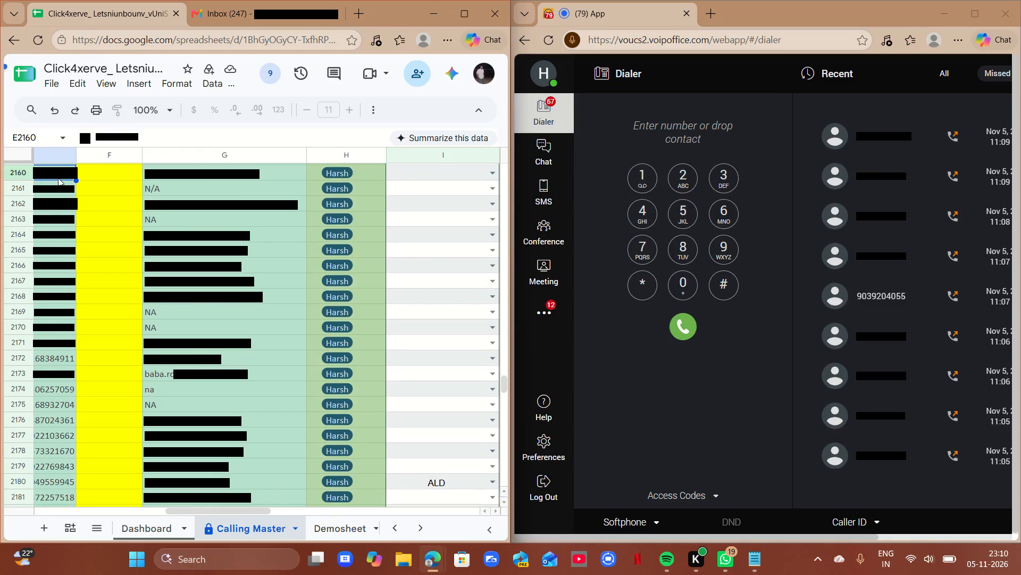
key(ctrl+c)
click(683, 147)
key(ctrl+v)
key(Return)
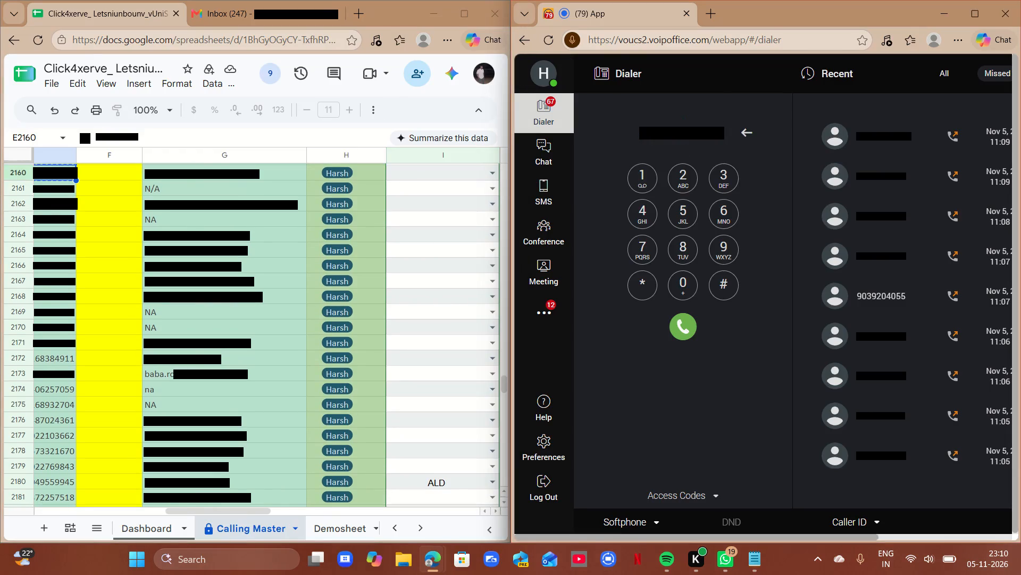
Copy the phone number from E2161 in the Calling Master sheet, hang up the current call and dial the copied number.
click(70, 185)
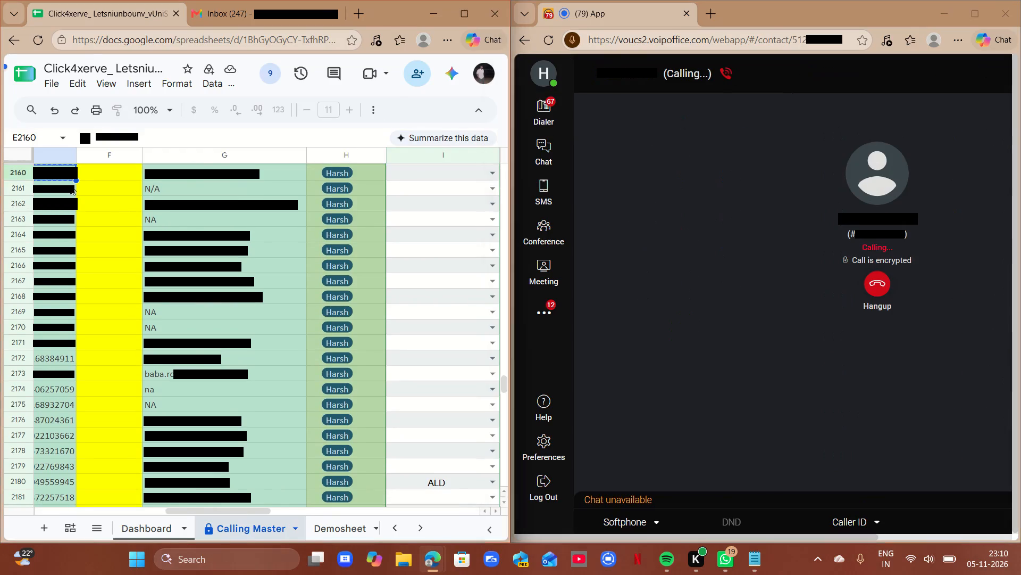
key(ctrl+c)
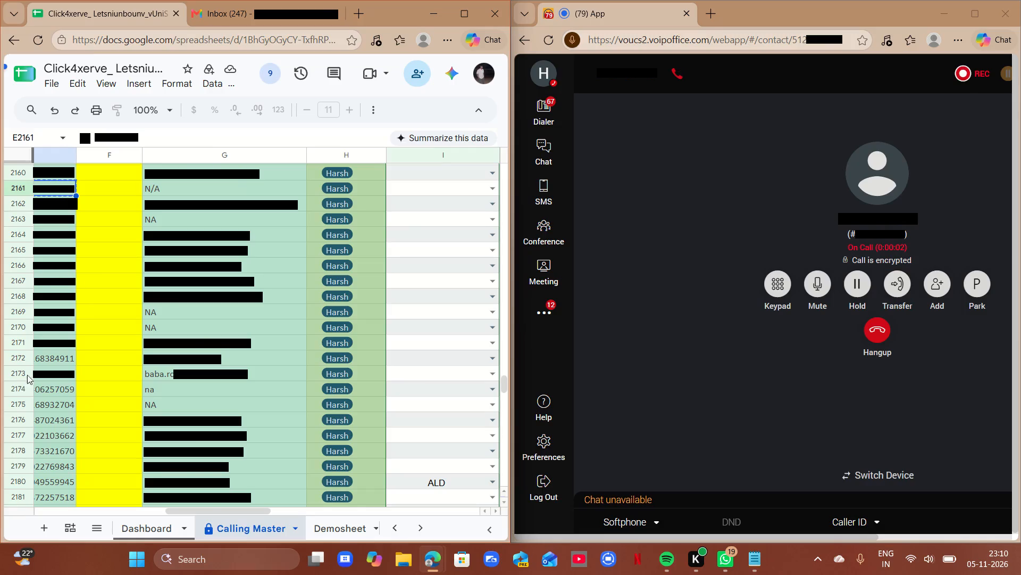
click(882, 325)
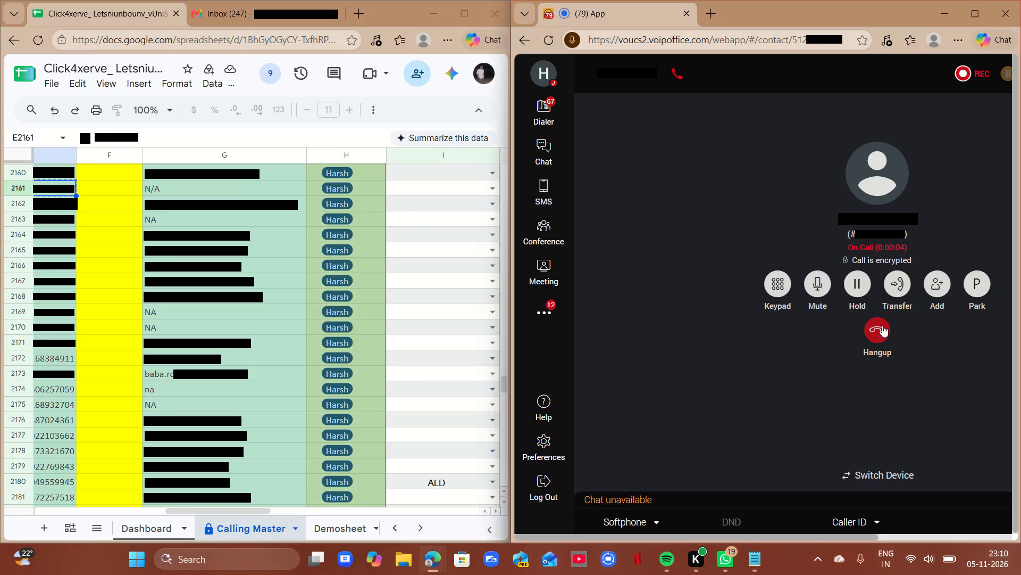
click(696, 134)
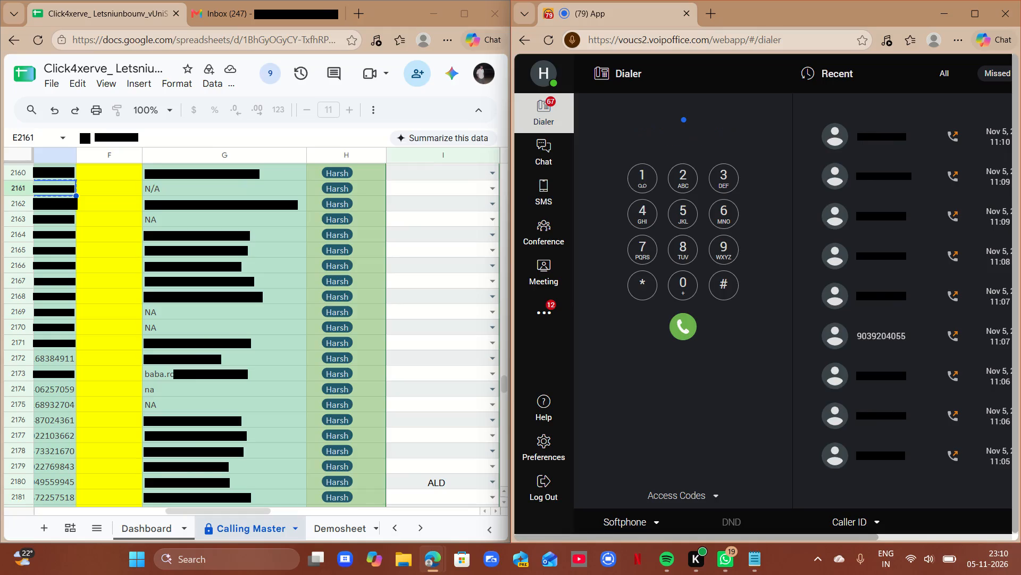
key(ctrl+v)
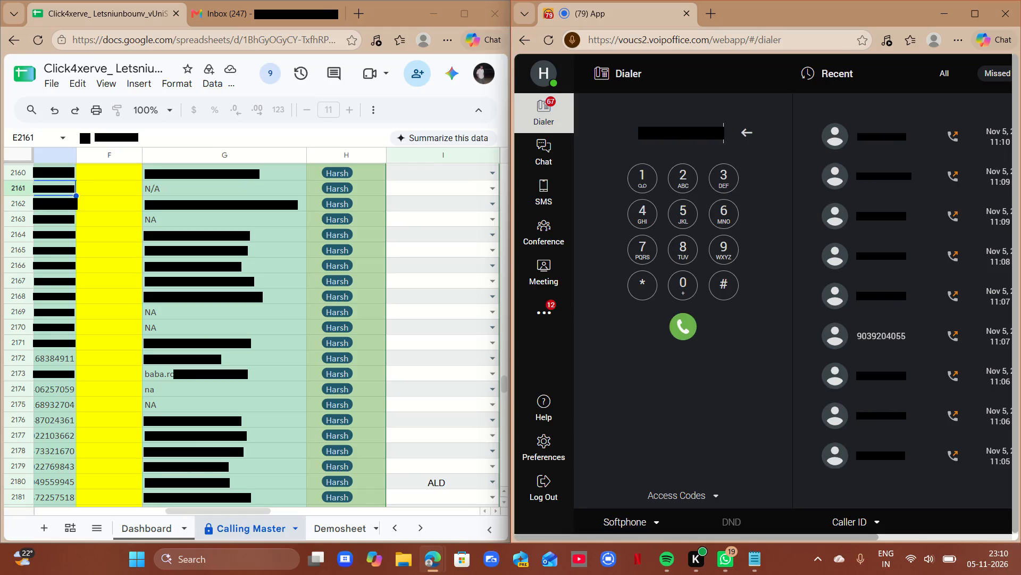
key(Return)
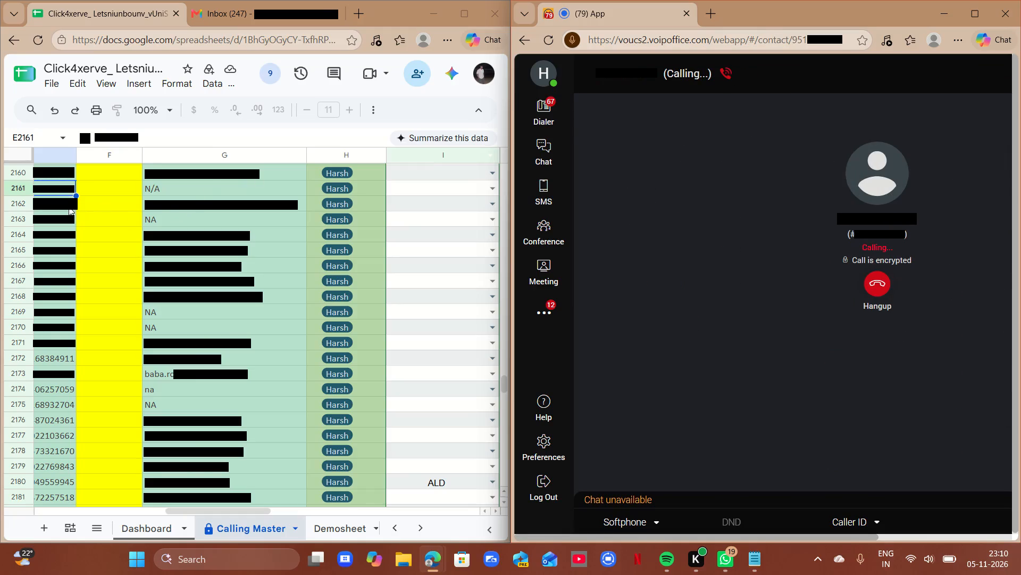
Copy the phone number from E2162 in the Calling Master sheet and call it in the web dialer.
click(69, 207)
key(ctrl+c)
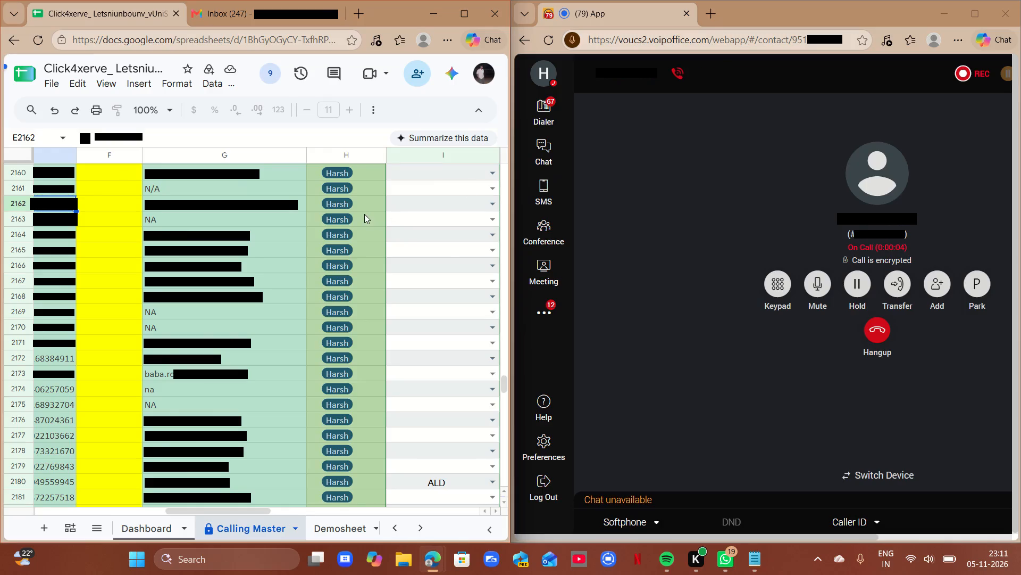
scroll(364, 214, right, 1)
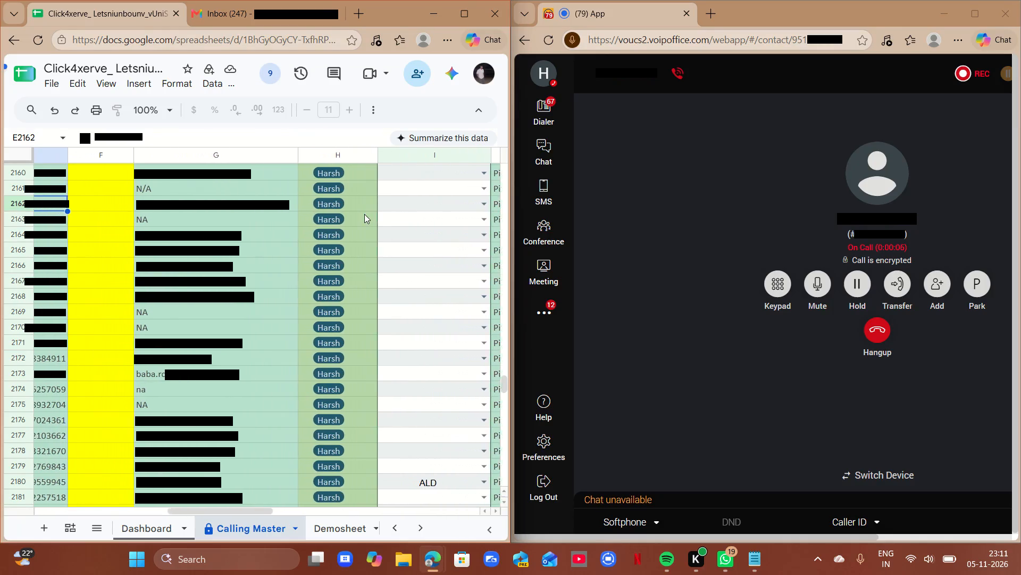
scroll(364, 214, right, 1)
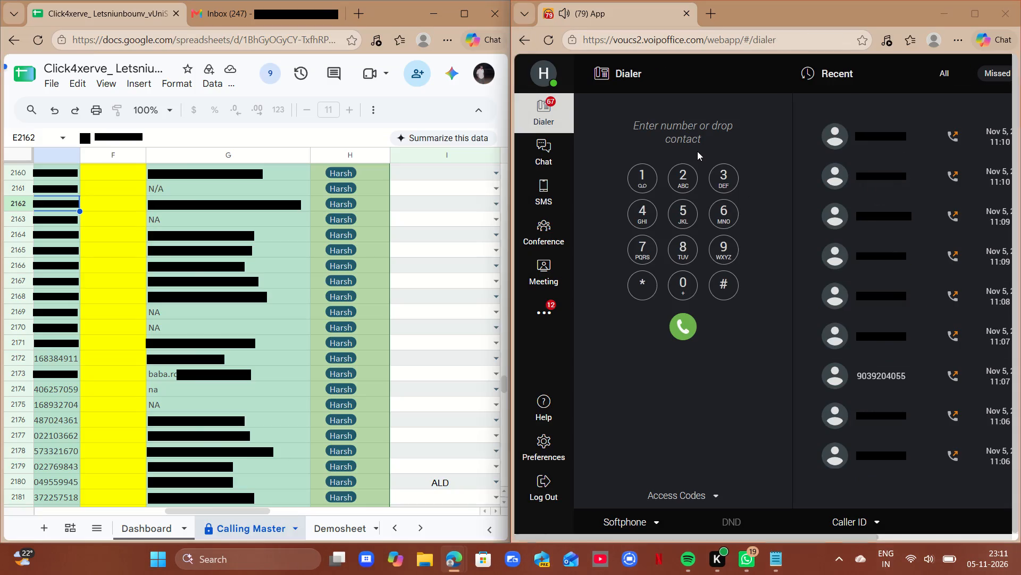
click(697, 151)
key(ctrl+v)
key(Return)
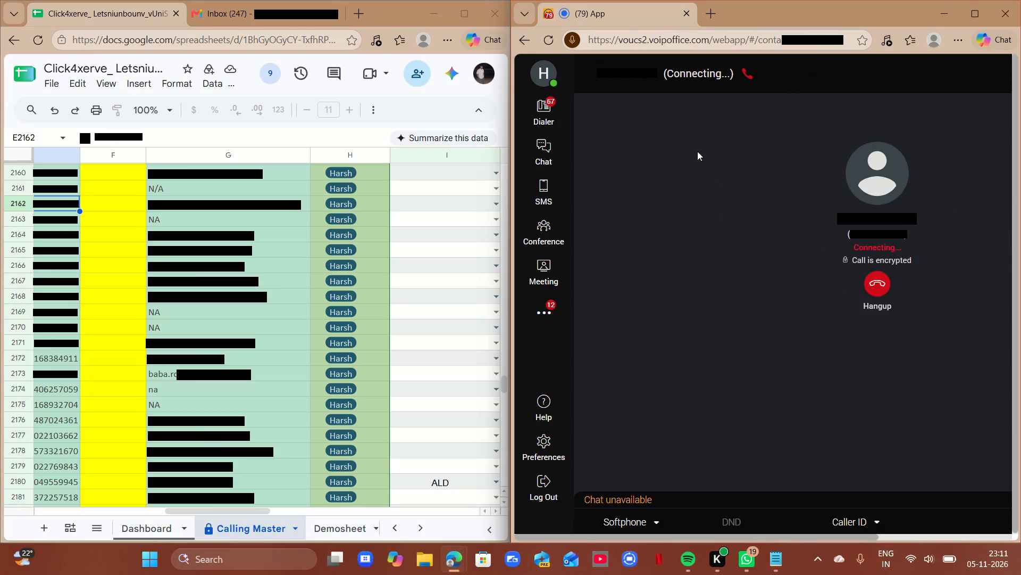
Set the call status in I2161 to In Valid (Child Is Too Young/Higher Grade).
click(432, 194)
text(ch)
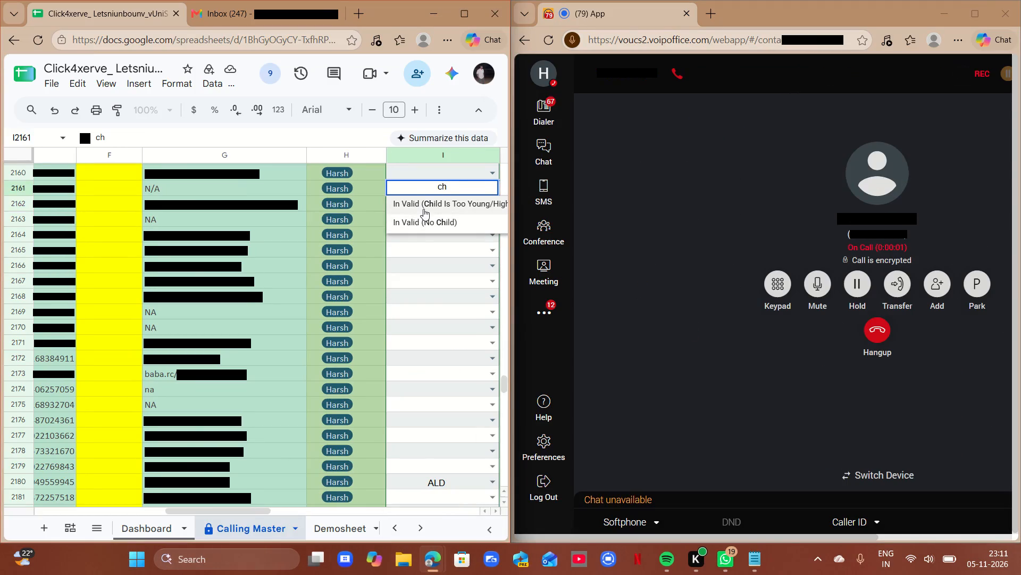
click(423, 209)
Enter the call status beginning with R in I2160 of the Calling Master sheet.
click(448, 176)
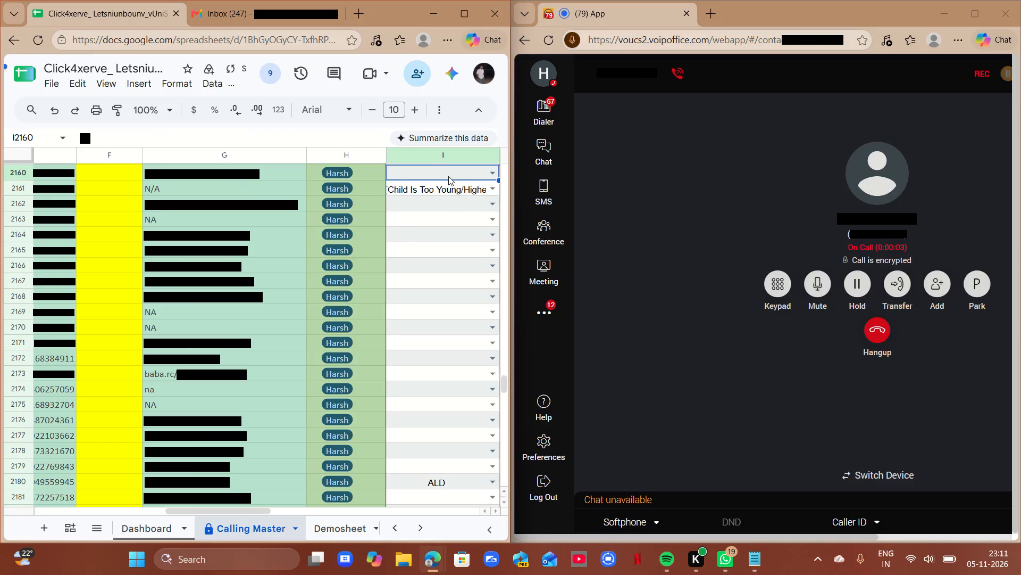
key(r)
key(Return)
Copy the phone number from E2163 in the Calling Master sheet.
scroll(448, 176, down, 1)
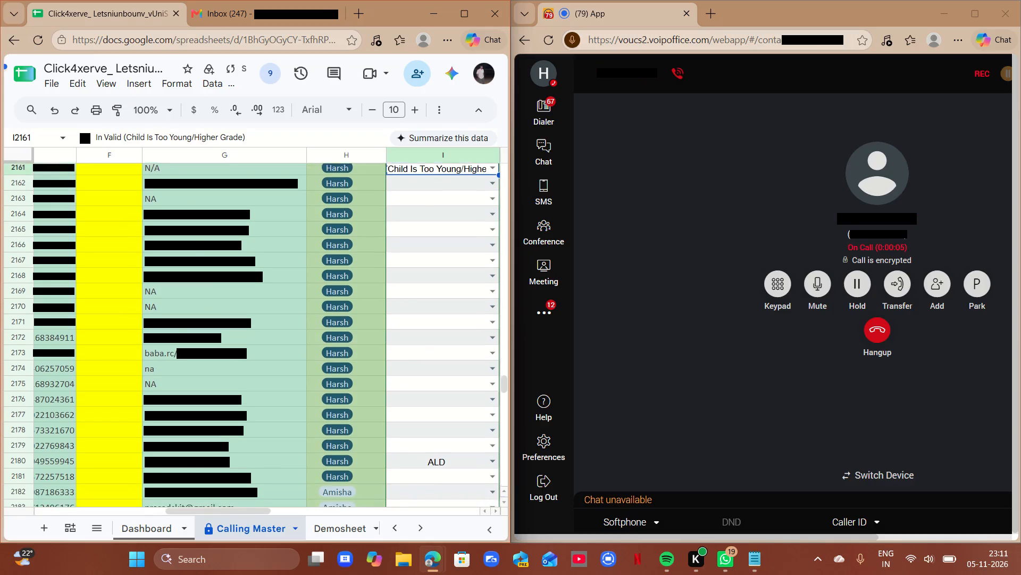
scroll(448, 176, down, 1)
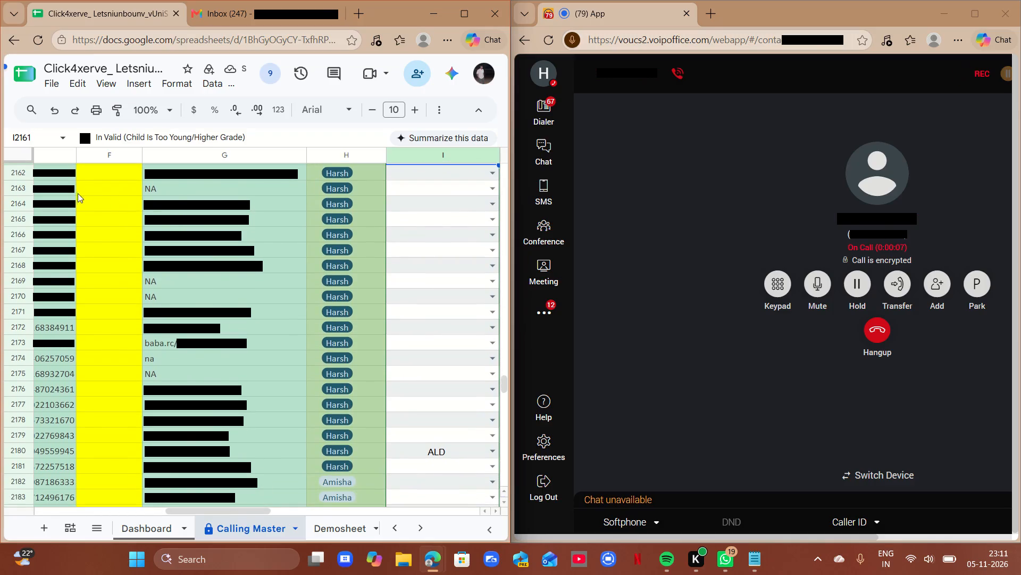
click(60, 192)
key(ctrl+c)
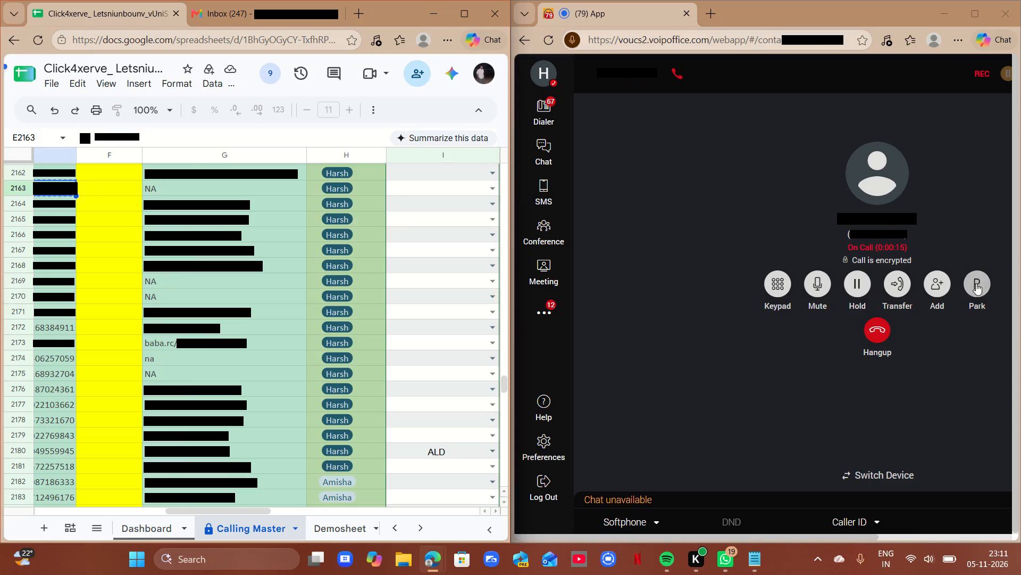
Mute the ongoing call in the web dialer.
click(810, 282)
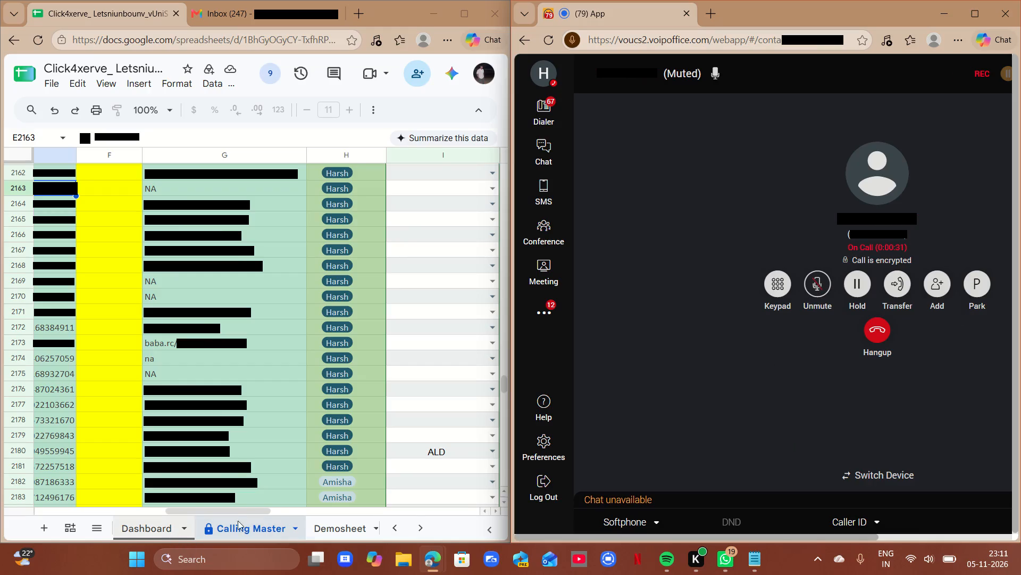
Check the agents' lead and dial-out figures in the Dashboard sheet and return to the Calling Master sheet.
click(160, 533)
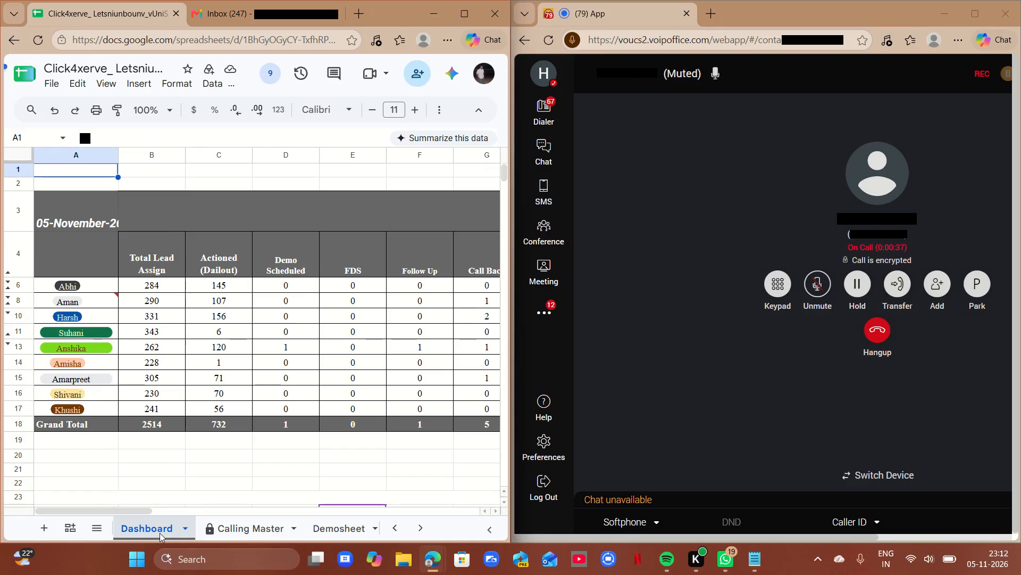
click(259, 525)
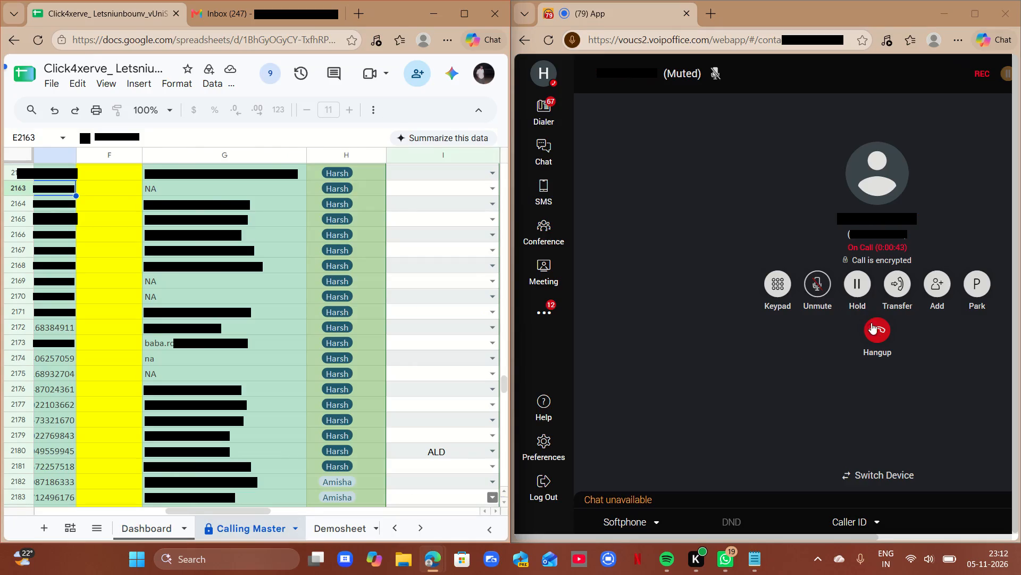
Hang up the muted call and call the number copied from E2163 in the web dialer.
click(882, 332)
click(687, 145)
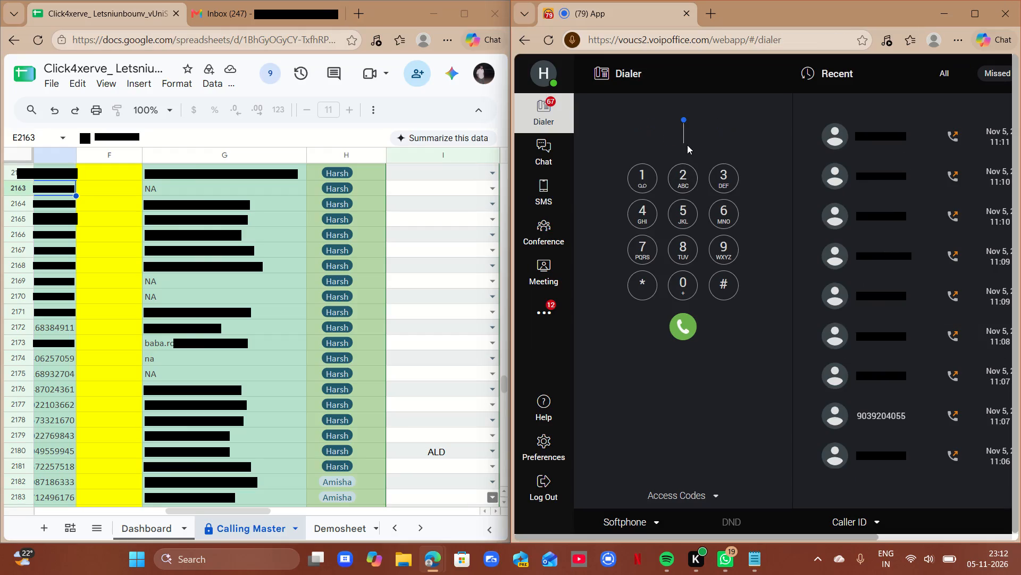
key(ctrl+v)
key(Return)
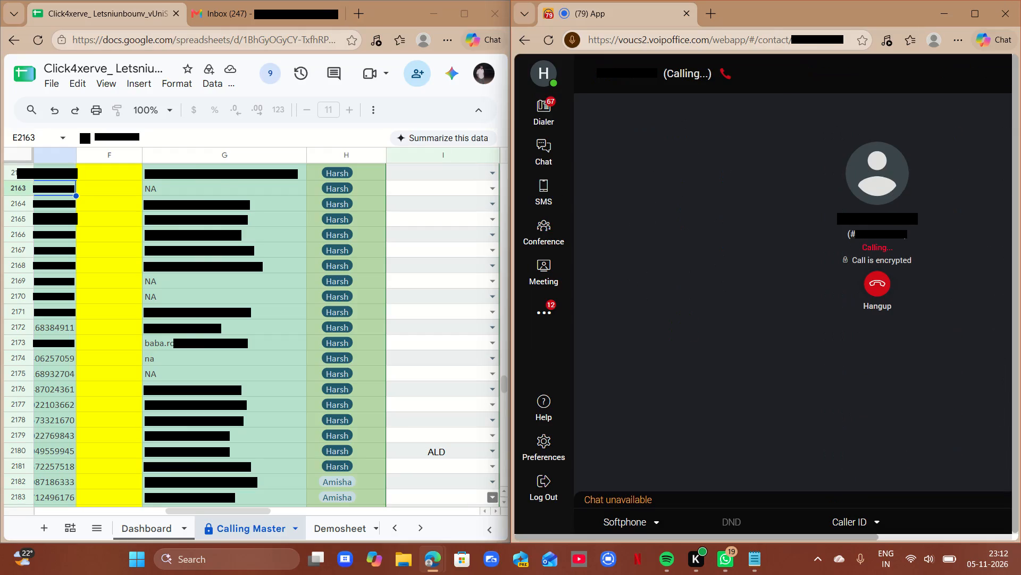
Copy the phone number from E2164 in the Calling Master sheet, hang up the current call and dial the copied number.
click(60, 201)
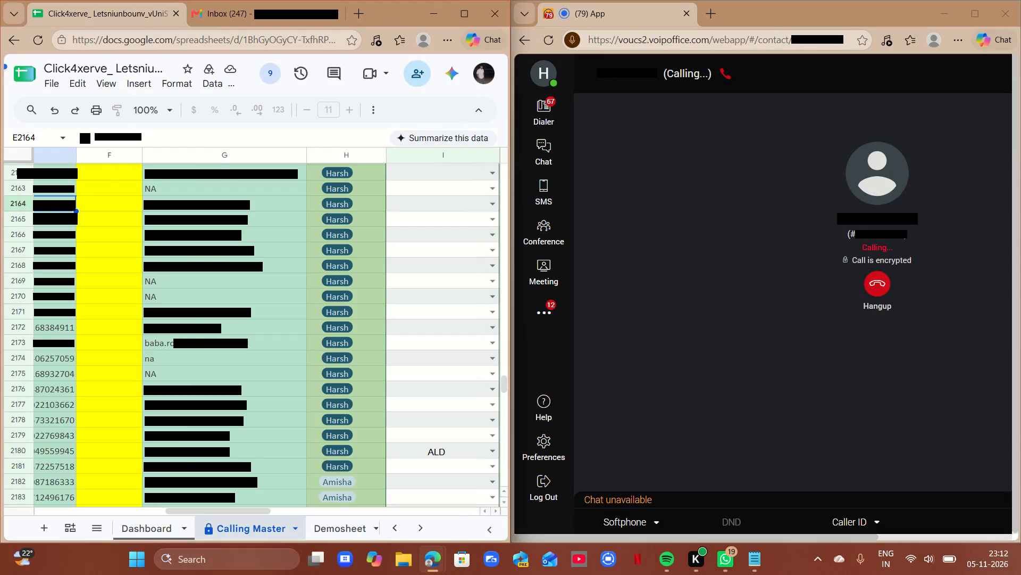
key(ctrl+c)
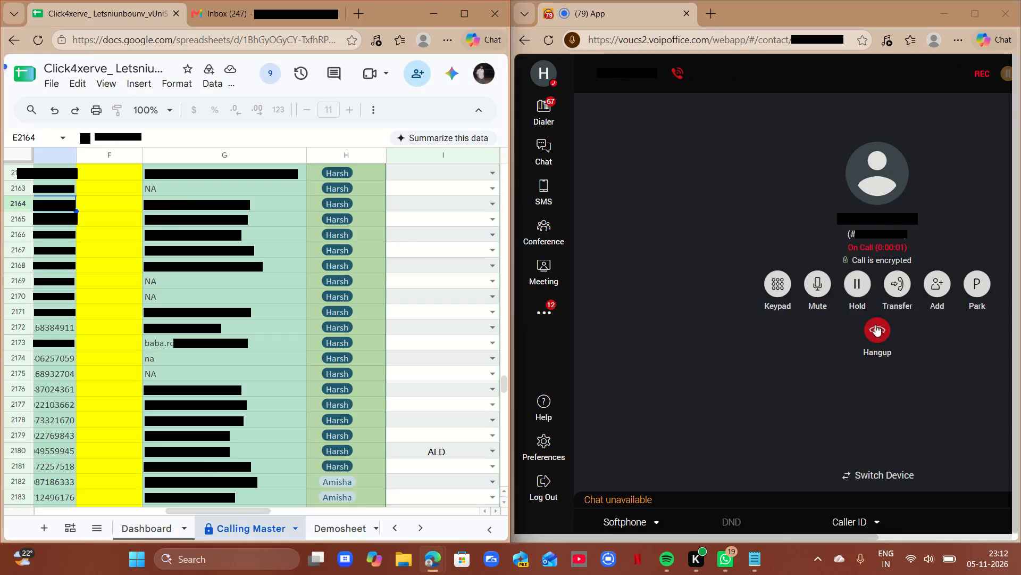
click(875, 324)
click(682, 141)
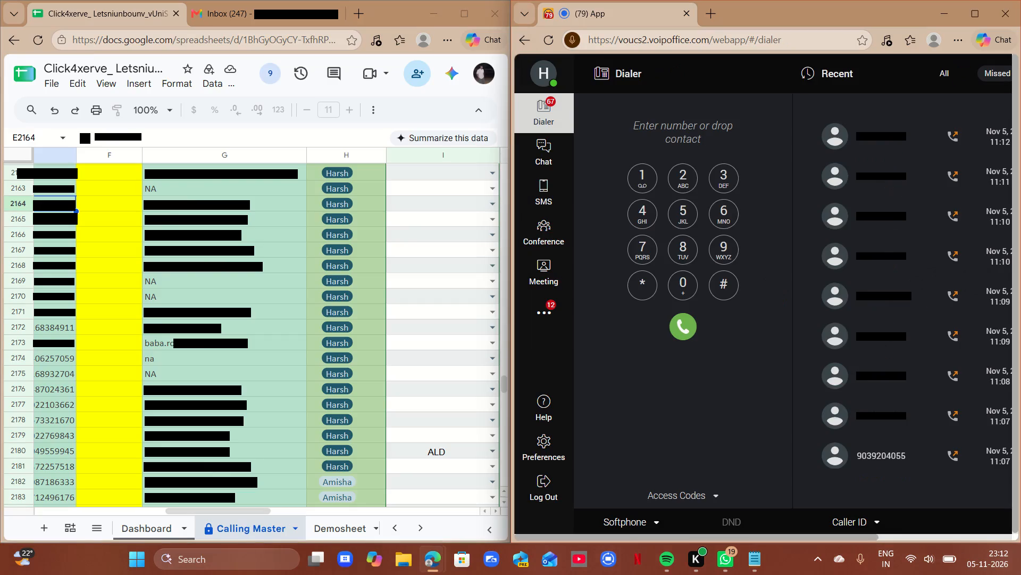
key(ctrl+v)
key(Return)
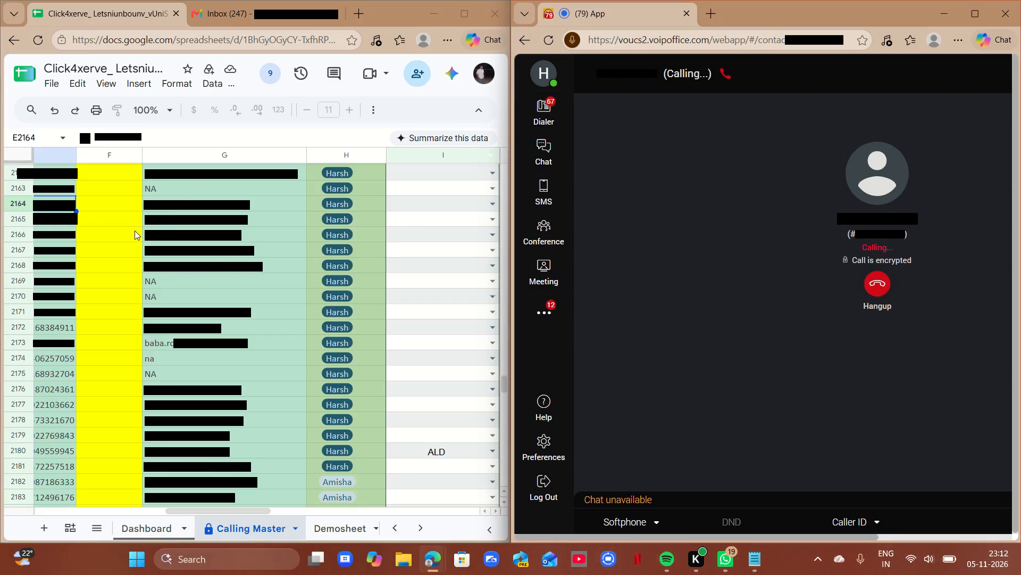
Copy the phone number from E2165 in the Calling Master sheet, hang up the current call and dial the copied number.
click(46, 224)
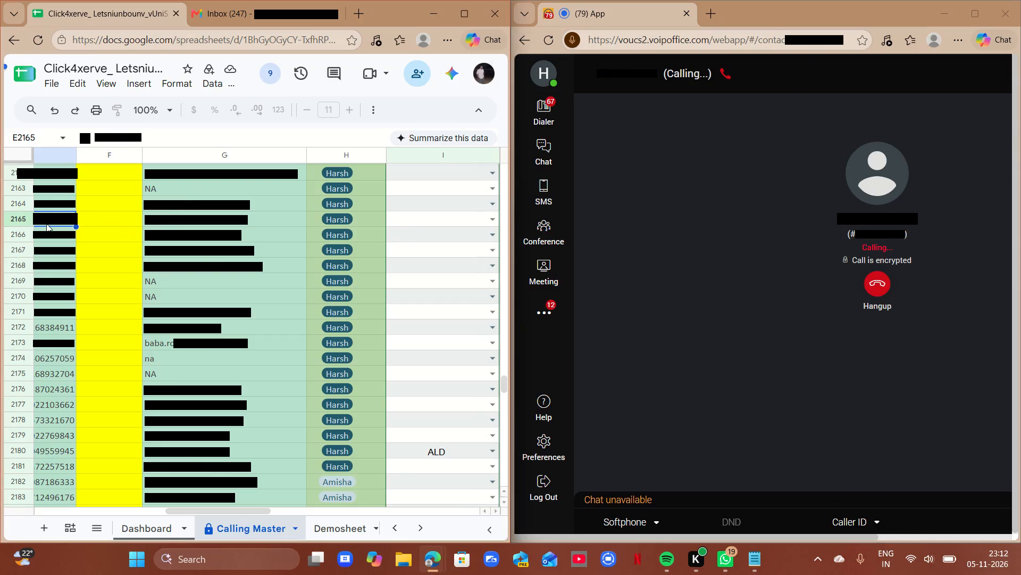
key(ctrl+c)
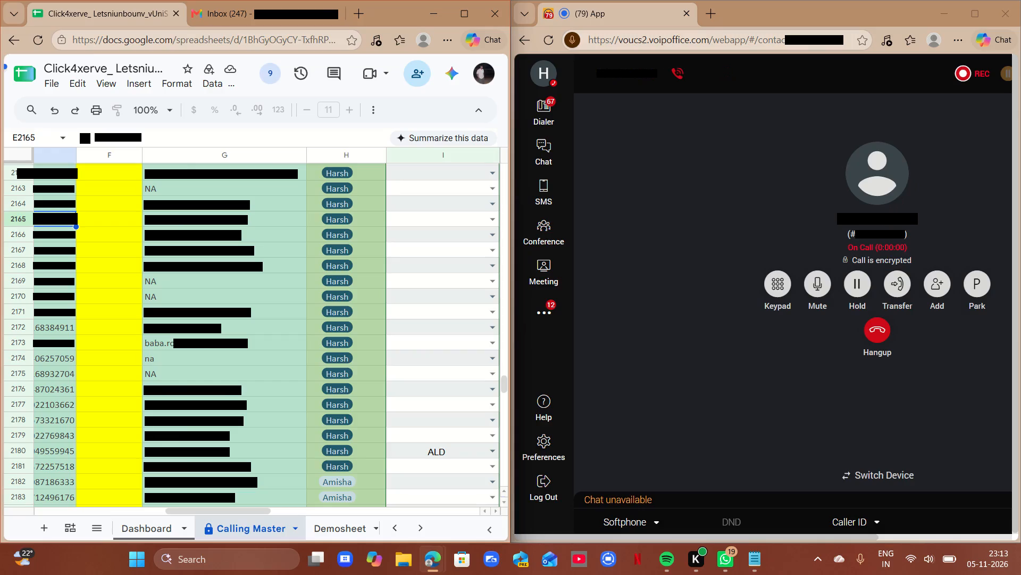
click(881, 327)
click(725, 134)
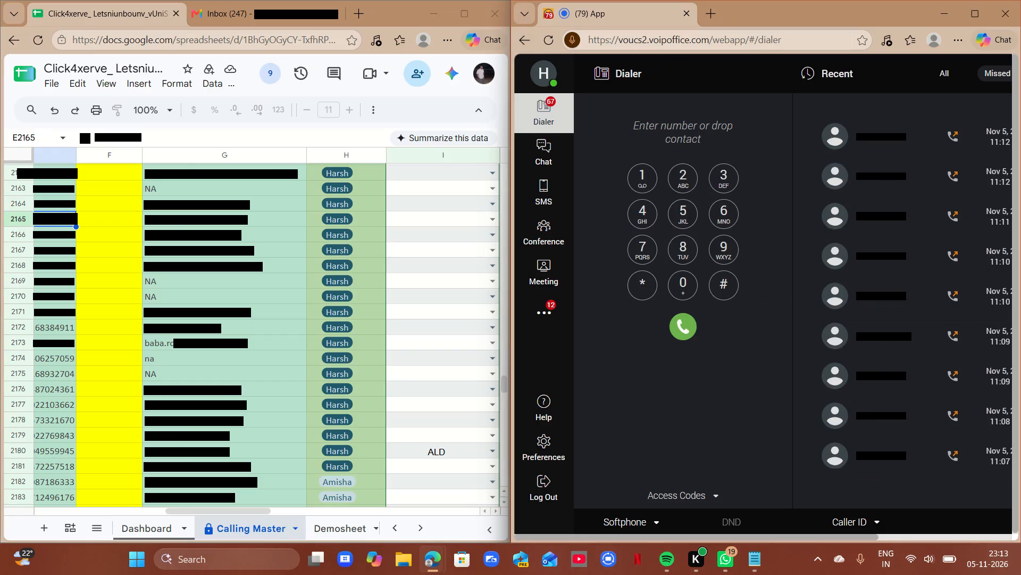
key(ctrl+v)
key(Return)
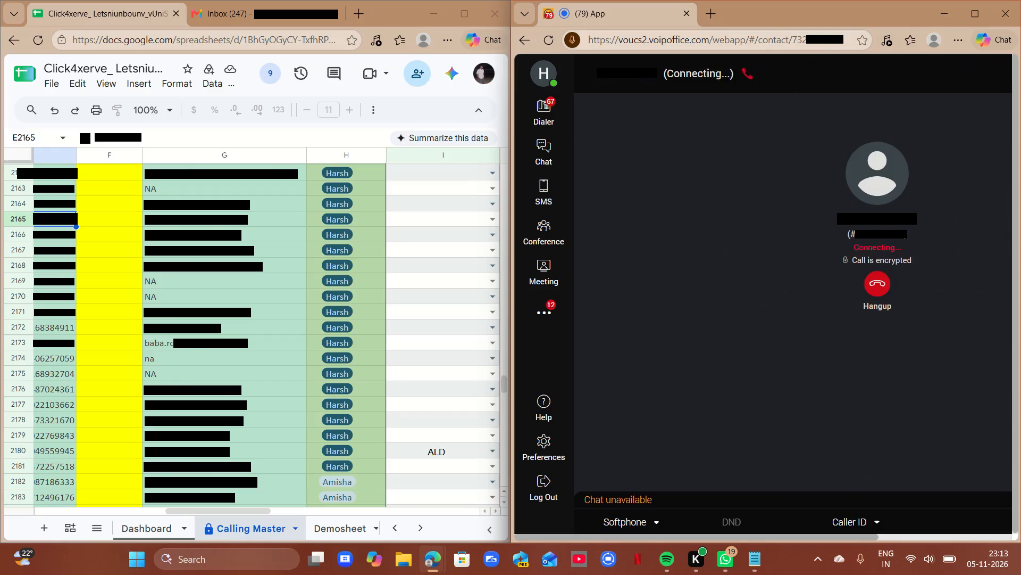
Copy the phone number from E2166 in the Calling Master sheet.
click(60, 234)
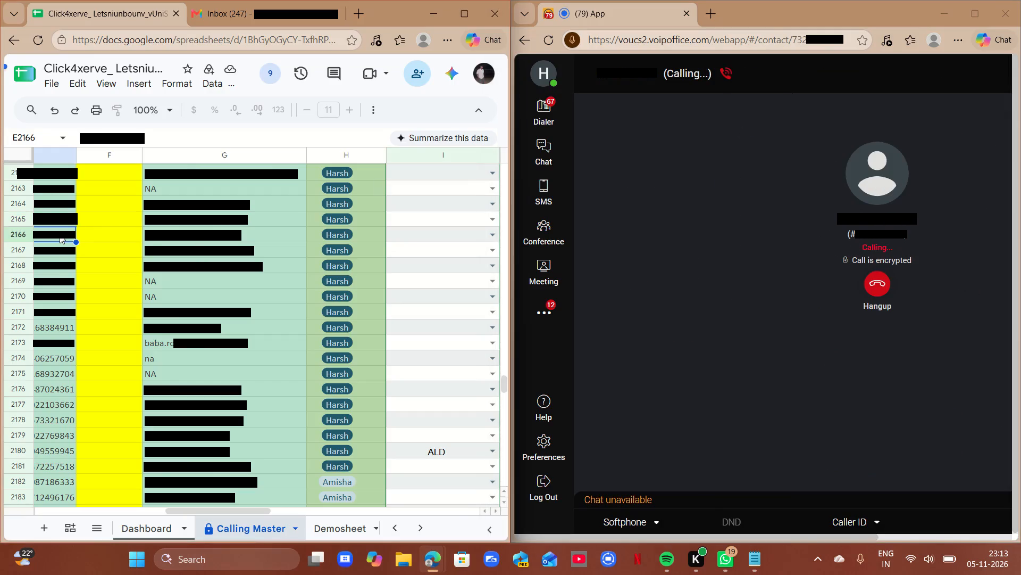
key(ctrl+c)
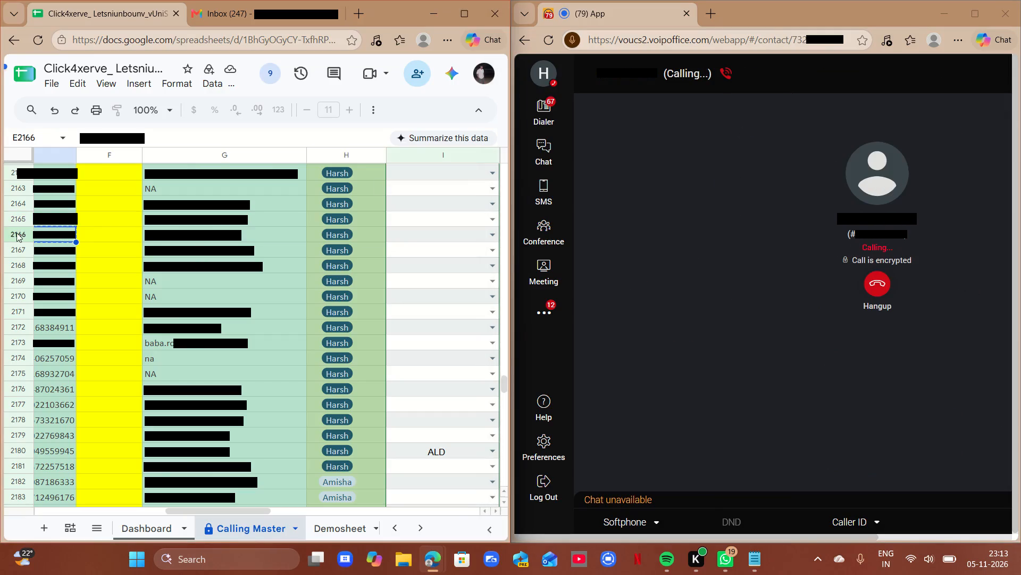
Set the call status in I2166 of the Calling Master sheet to Voicemail.
click(16, 233)
click(434, 231)
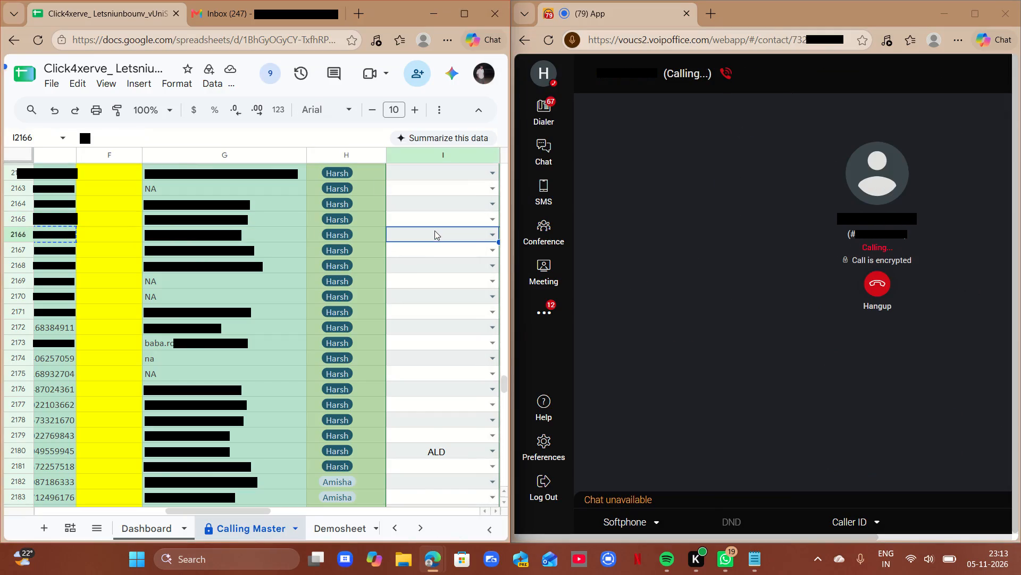
click(434, 231)
key(v)
key(Up)
key(Return)
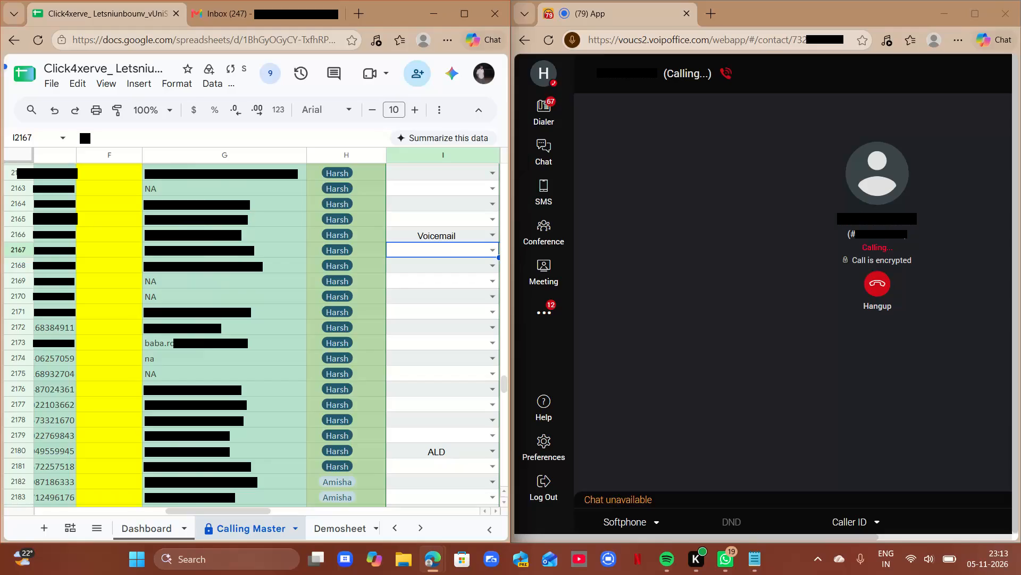
Fill the Voicemail status from I2166 upward through I2162.
click(440, 231)
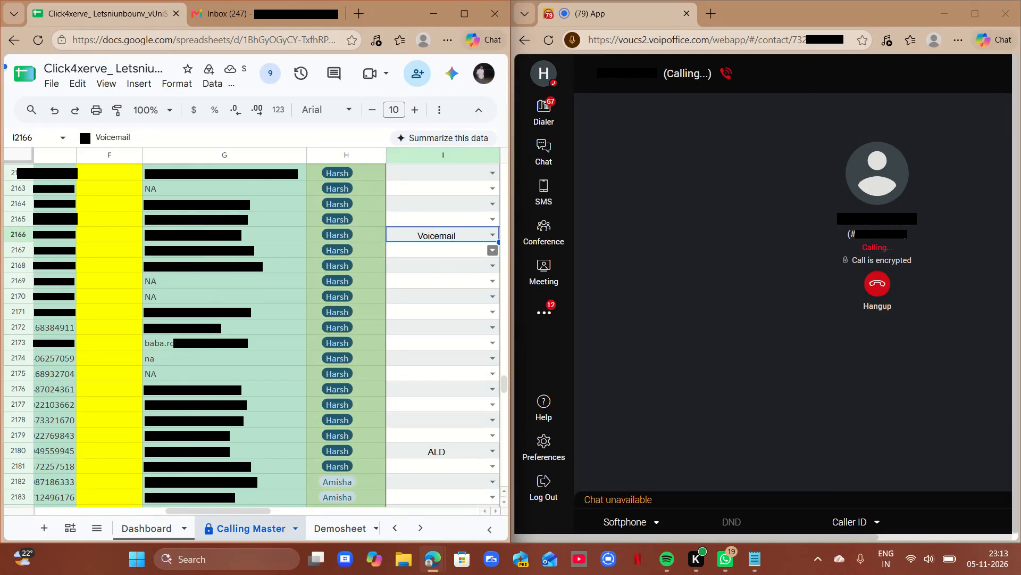
drag(499, 241, 480, 181)
drag(480, 181, 479, 179)
scroll(479, 179, down, 1)
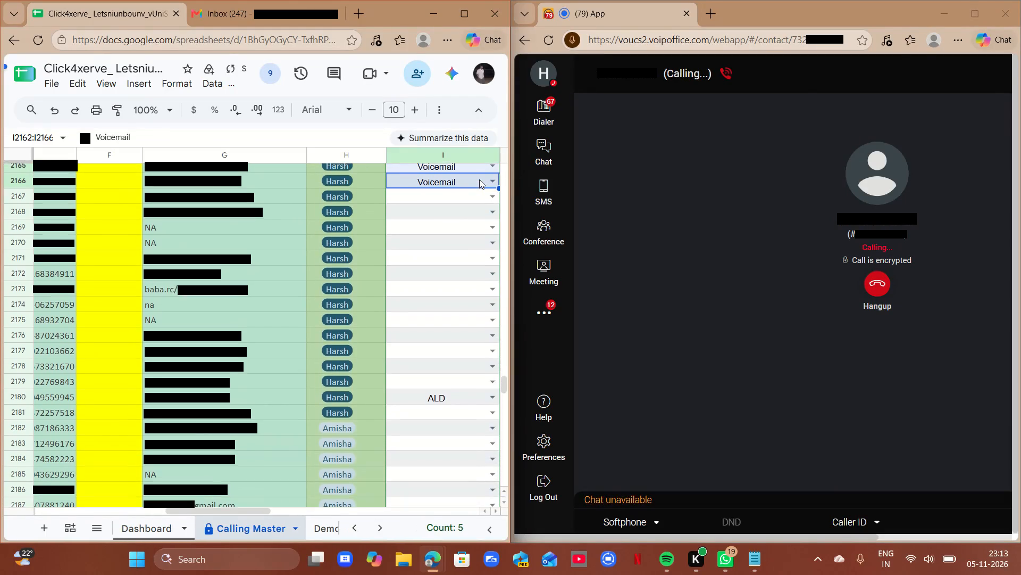
Copy the phone number from E2166 in the Calling Master sheet.
scroll(479, 179, down, 1)
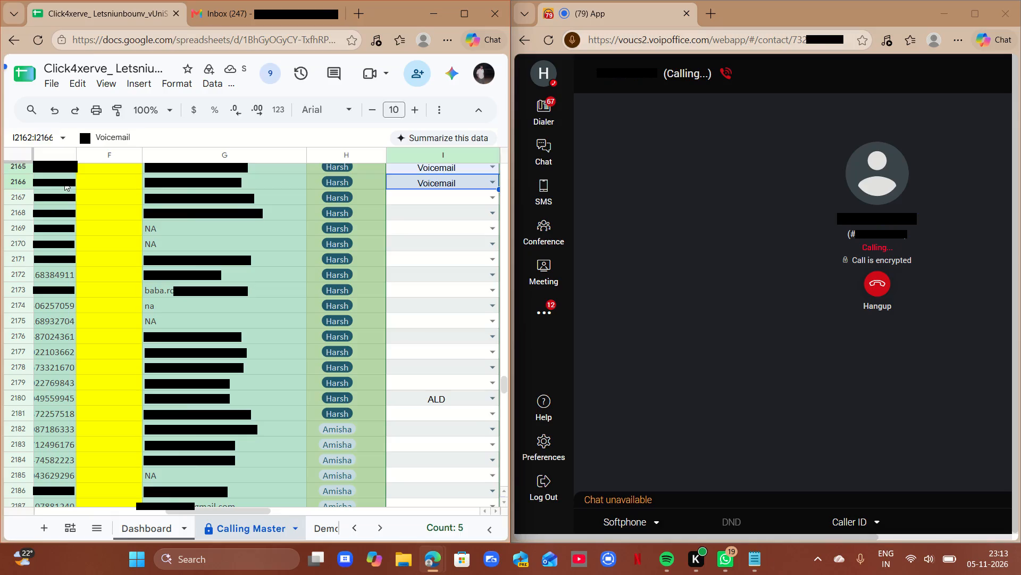
click(64, 182)
key(ctrl+c)
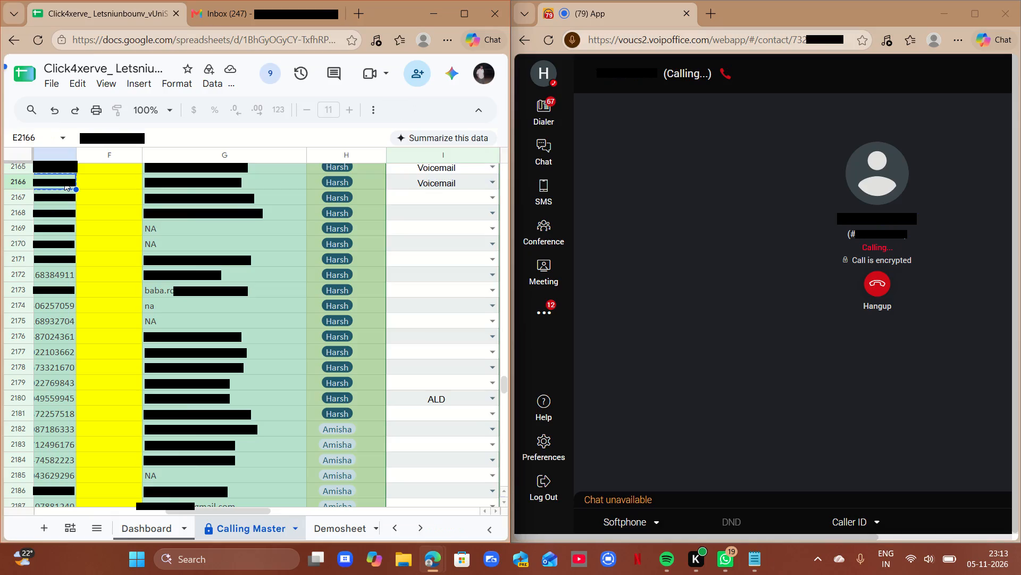
Check the agents' call totals on the Dashboard sheet and return to the Calling Master sheet.
double_click(154, 535)
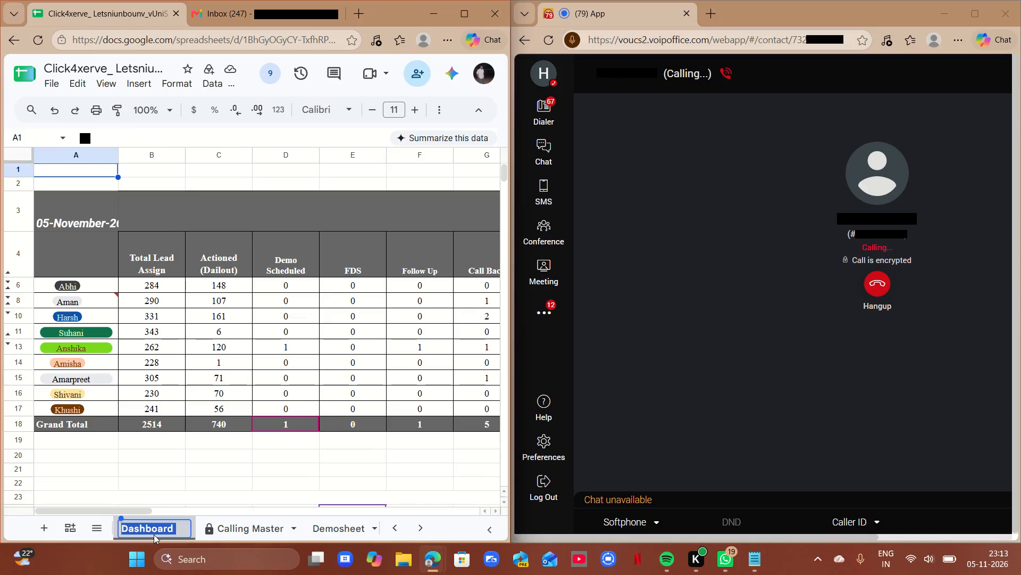
click(154, 535)
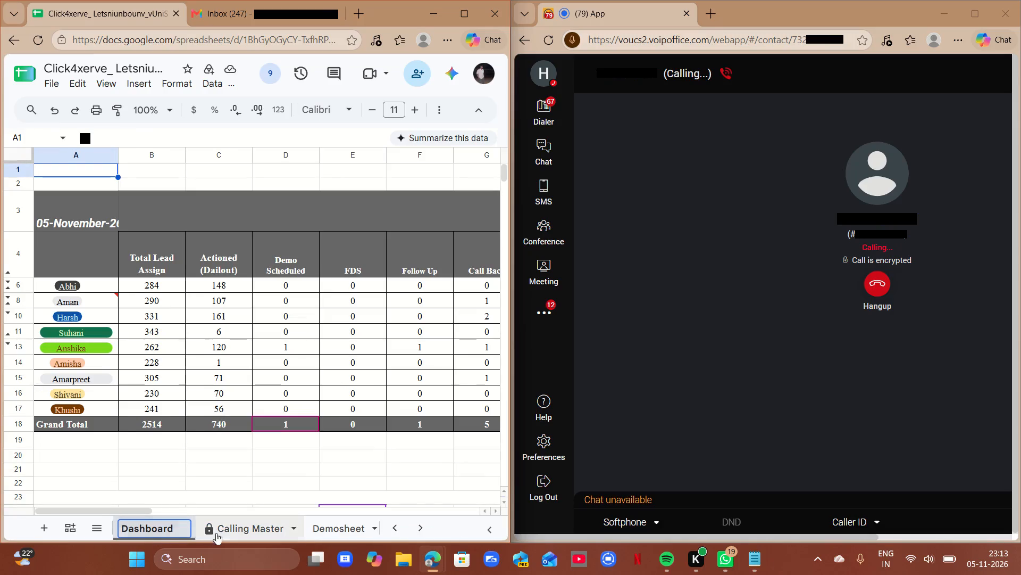
click(228, 533)
click(164, 532)
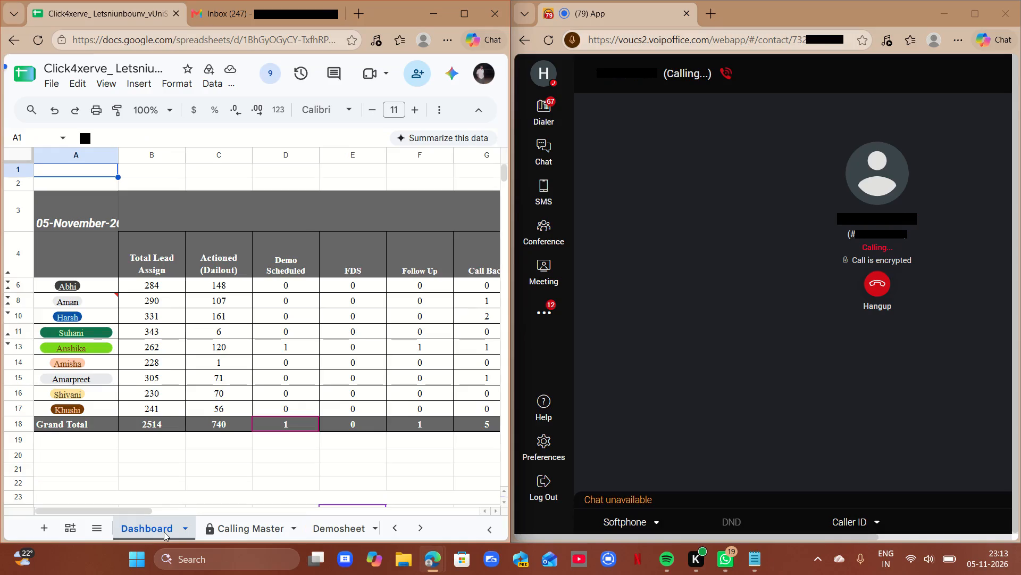
click(229, 532)
Hang up the current call and dial the number copied from E2166.
click(884, 334)
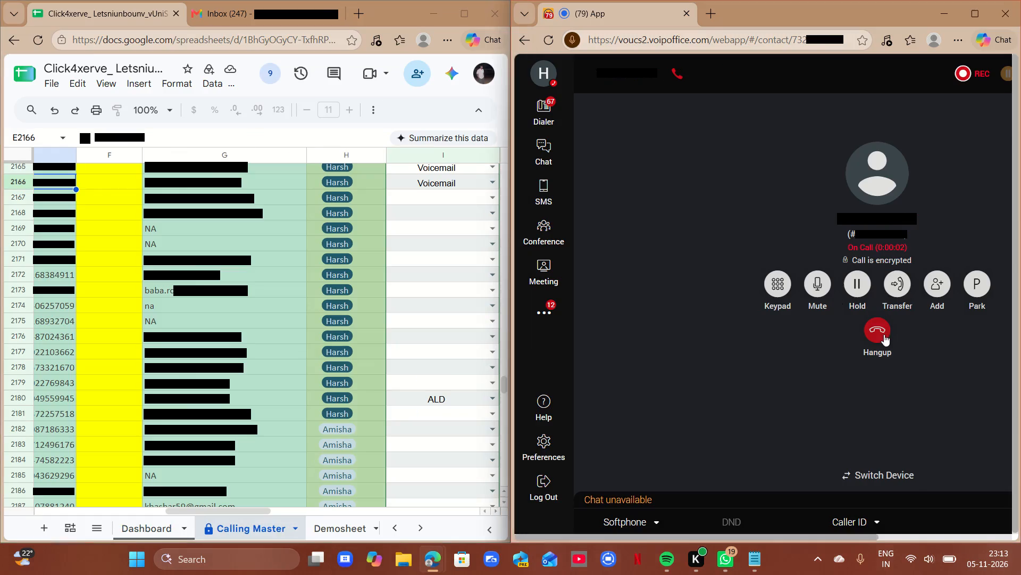
click(725, 142)
key(ctrl+v)
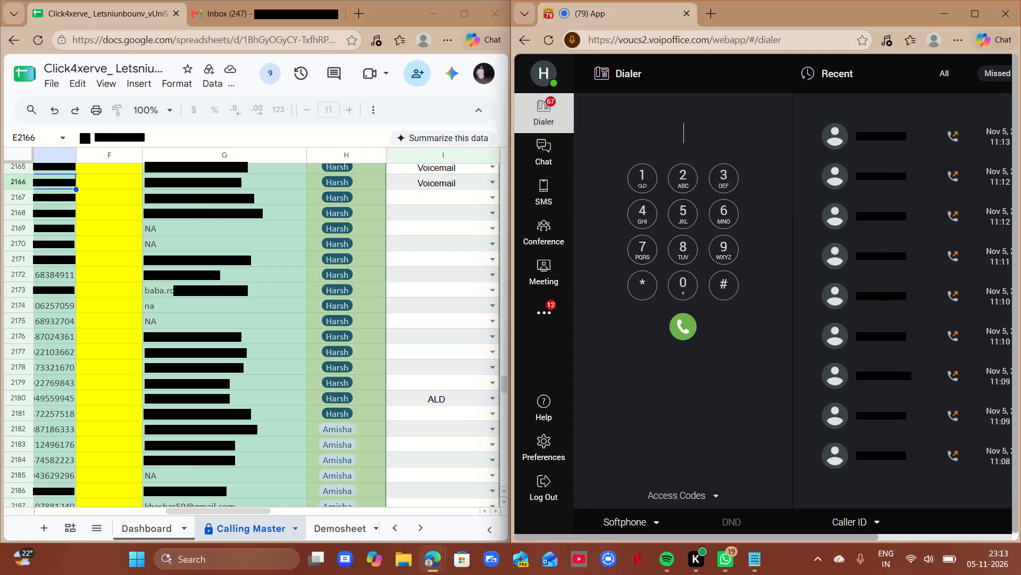
key(Return)
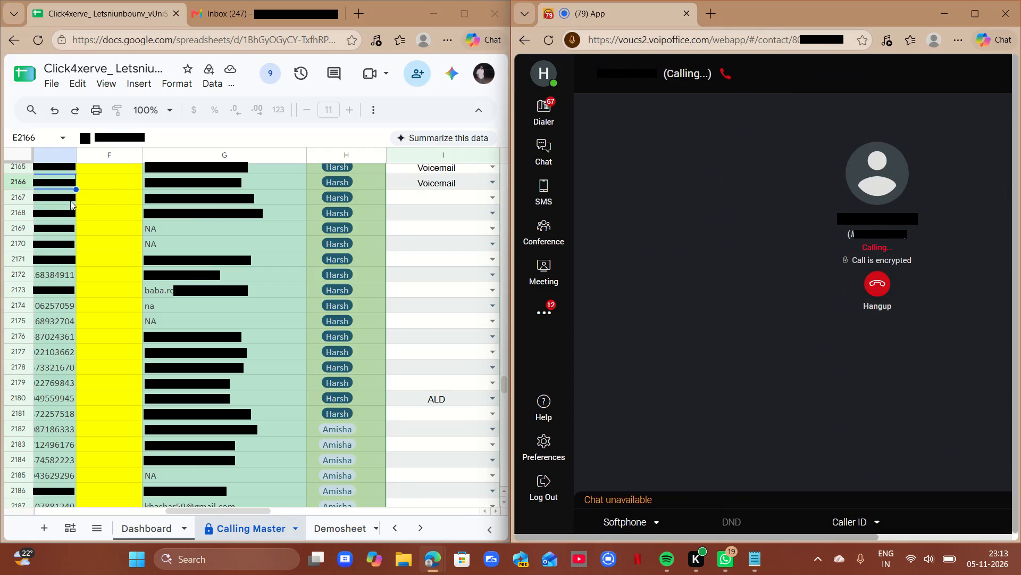
Copy the phone number from E2167 in the Calling Master sheet, hang up the current call and dial the copied number.
click(70, 201)
key(ctrl+c)
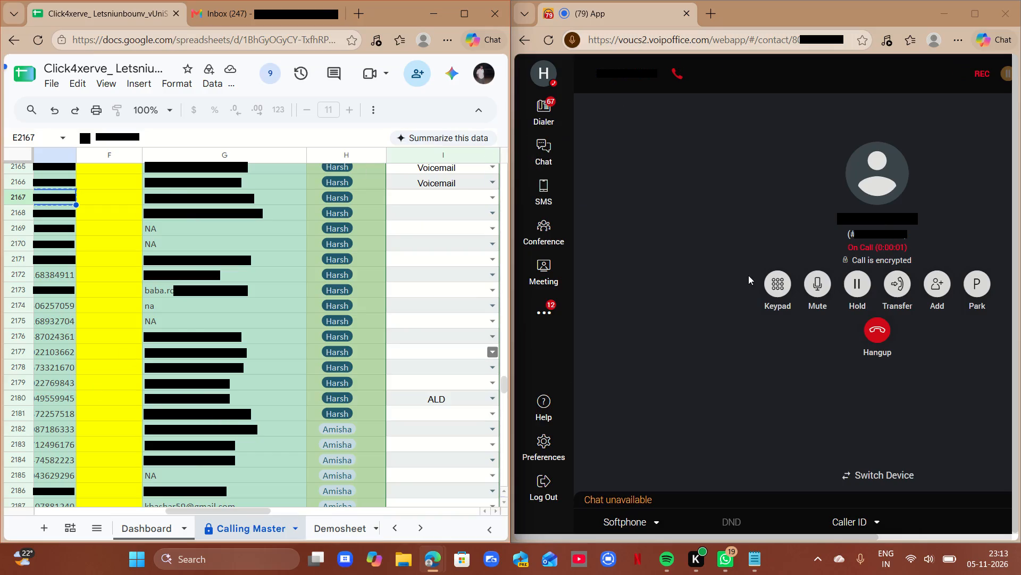
click(871, 323)
click(668, 107)
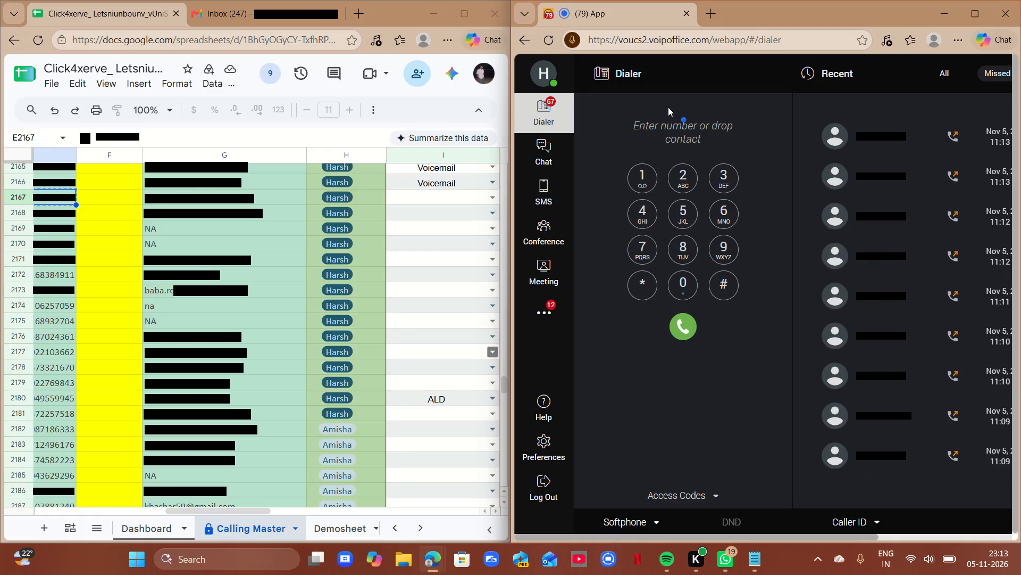
key(ctrl+v)
key(Return)
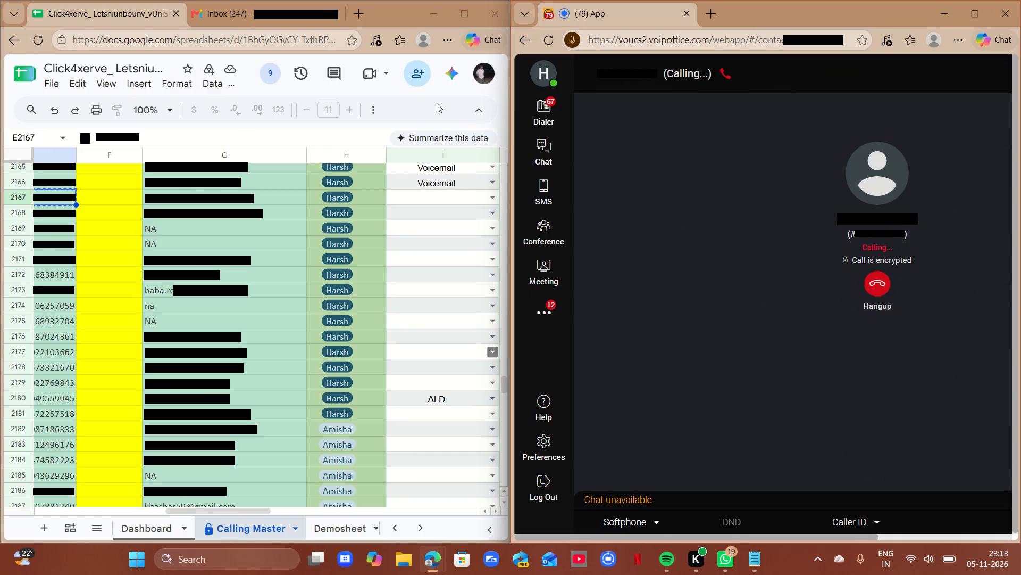
Copy the phone number from E2168 in the Calling Master sheet, hang up the current call and dial the copied number.
click(52, 213)
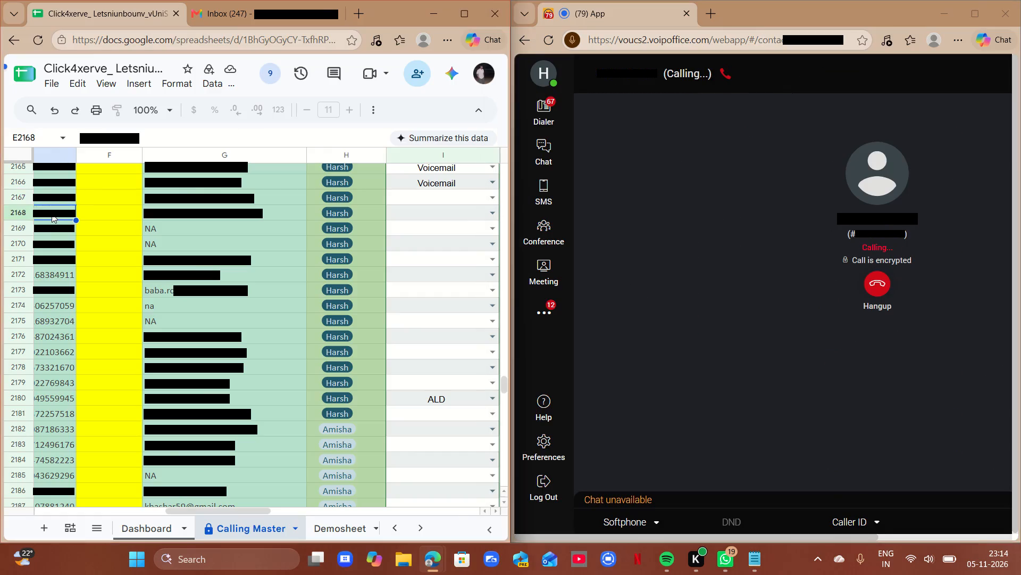
key(ctrl+c)
scroll(52, 213, down, 1)
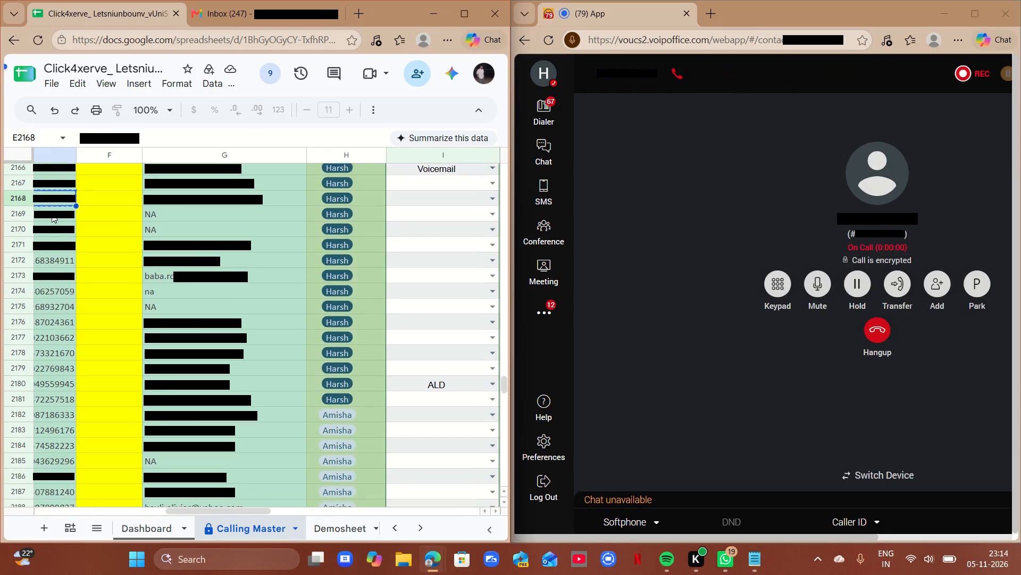
scroll(52, 213, down, 1)
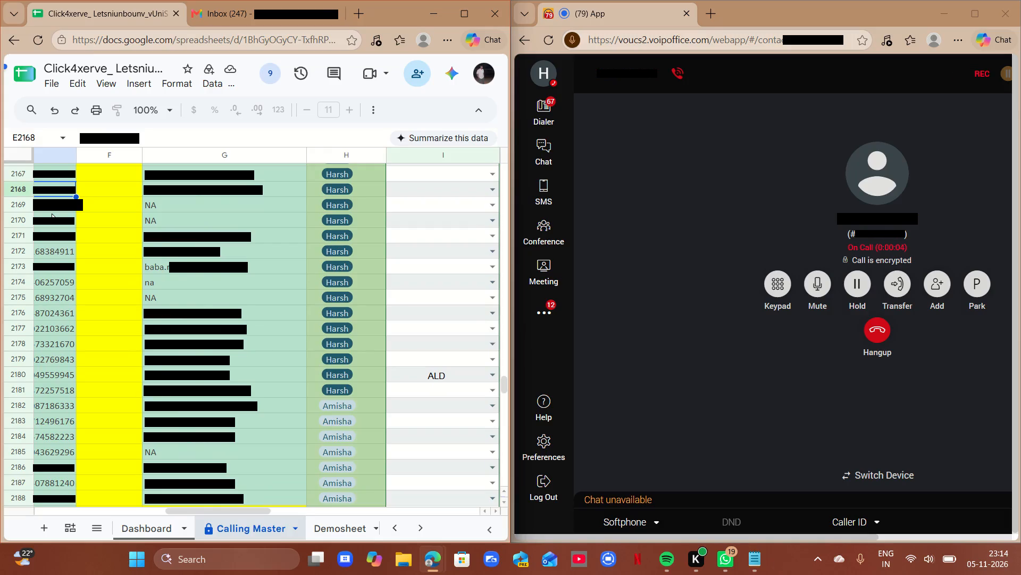
click(875, 322)
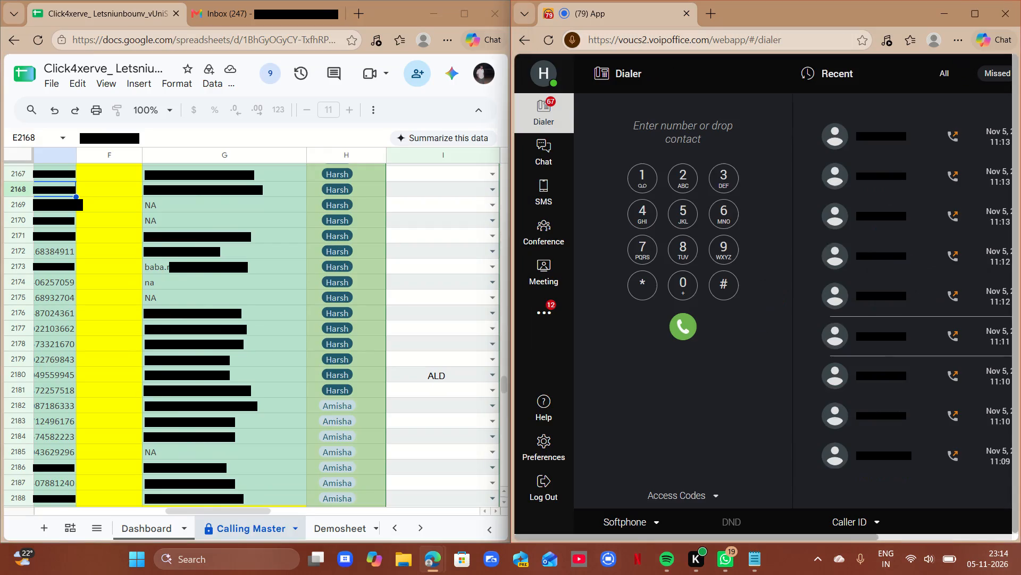
click(689, 155)
key(ctrl+v)
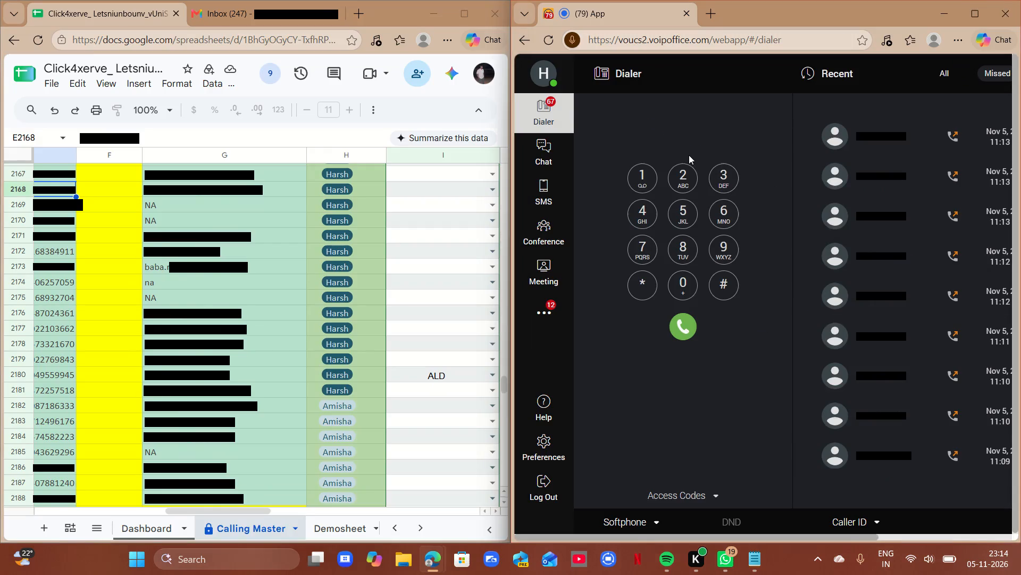
key(Return)
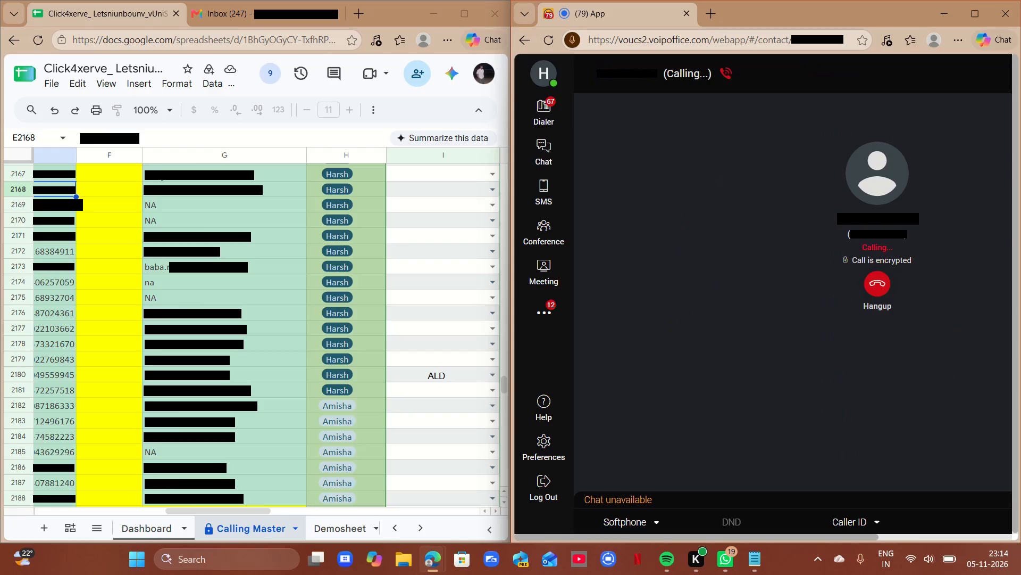
Copy the phone number from E2169 in the Calling Master sheet.
click(56, 207)
key(ctrl+c)
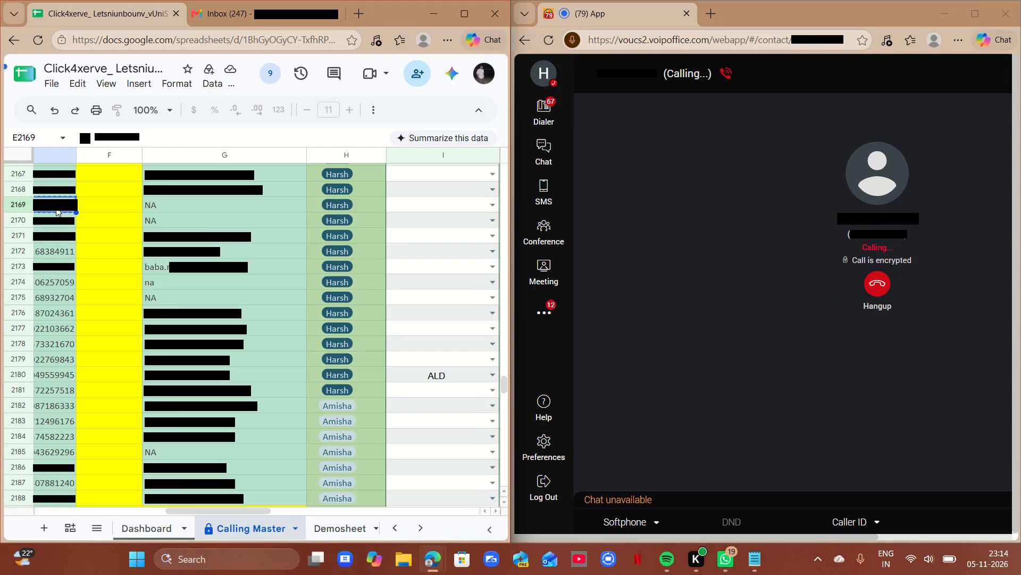
Check the agents' call totals on the Dashboard sheet and return to the Calling Master sheet.
click(146, 521)
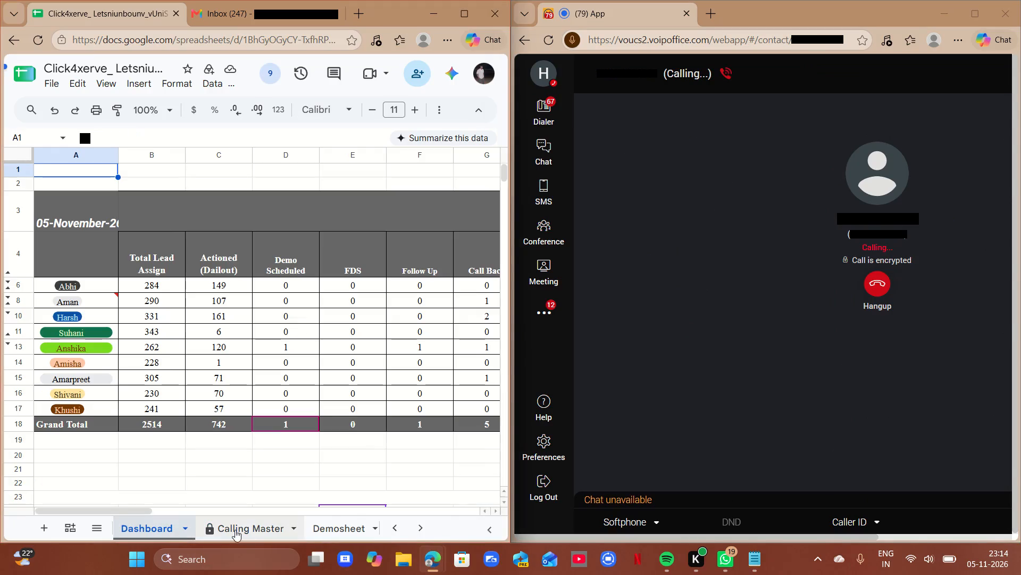
click(263, 528)
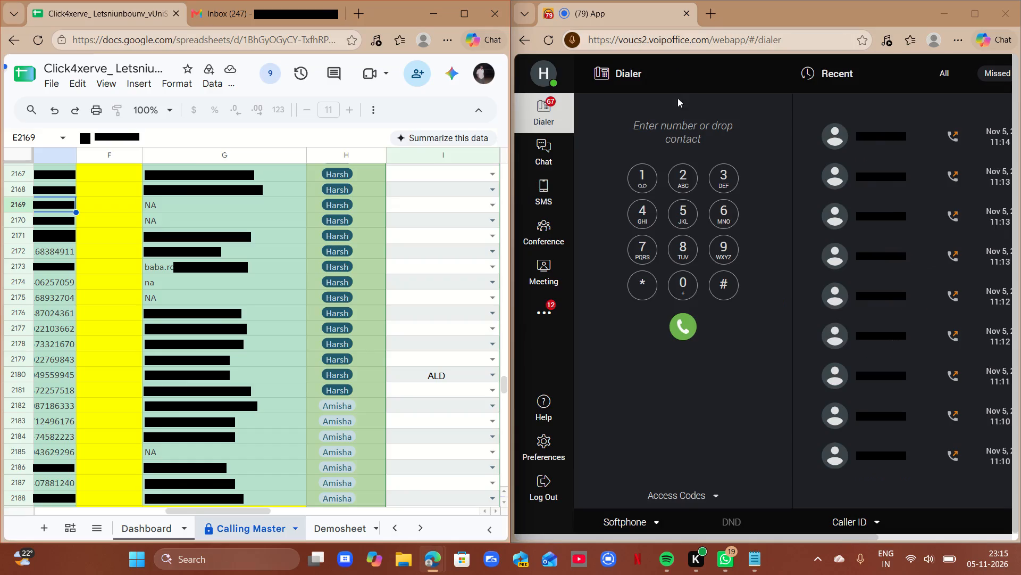
Dial the number copied from E2169 in the web dialer.
click(672, 152)
key(ctrl+v)
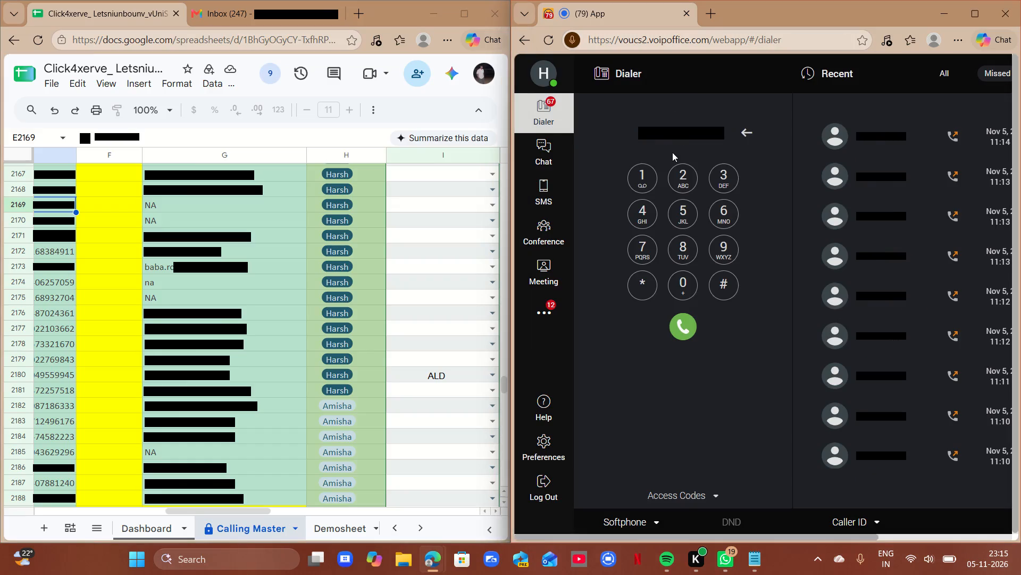
key(Return)
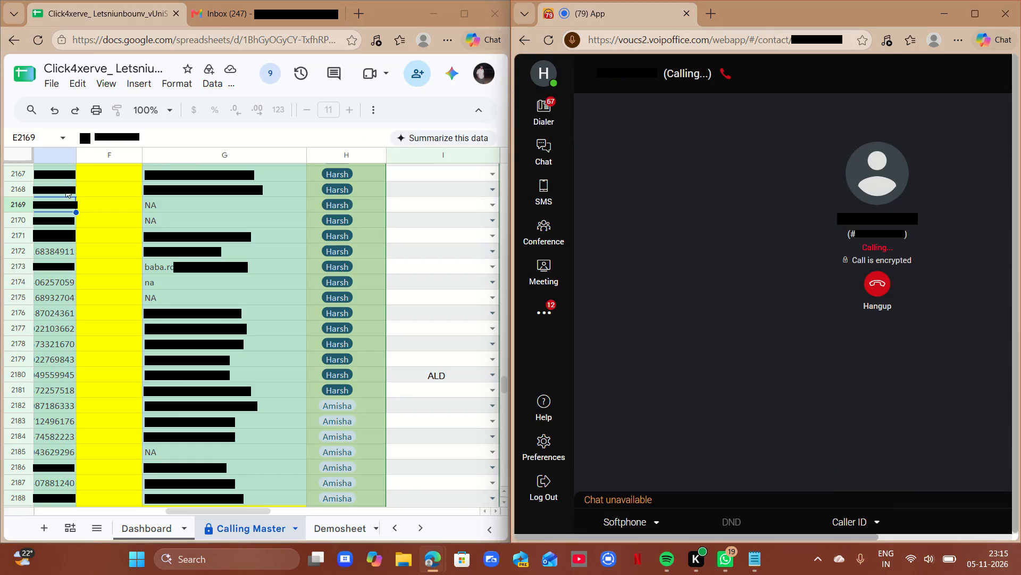
Copy the phone number from E2168 again, mute the ongoing call, and redial the copied number once that call has ended.
click(65, 188)
key(ctrl+c)
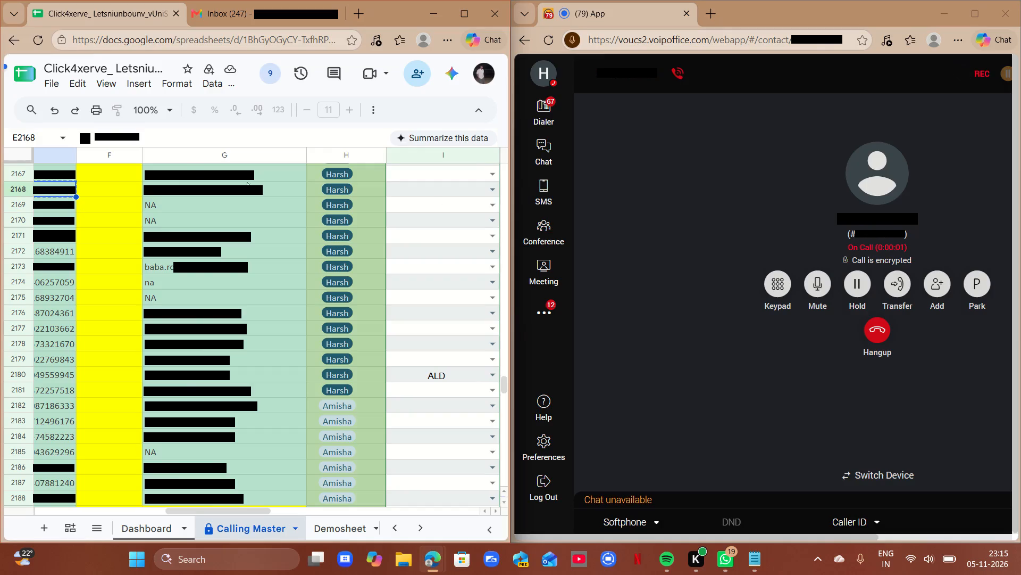
click(811, 289)
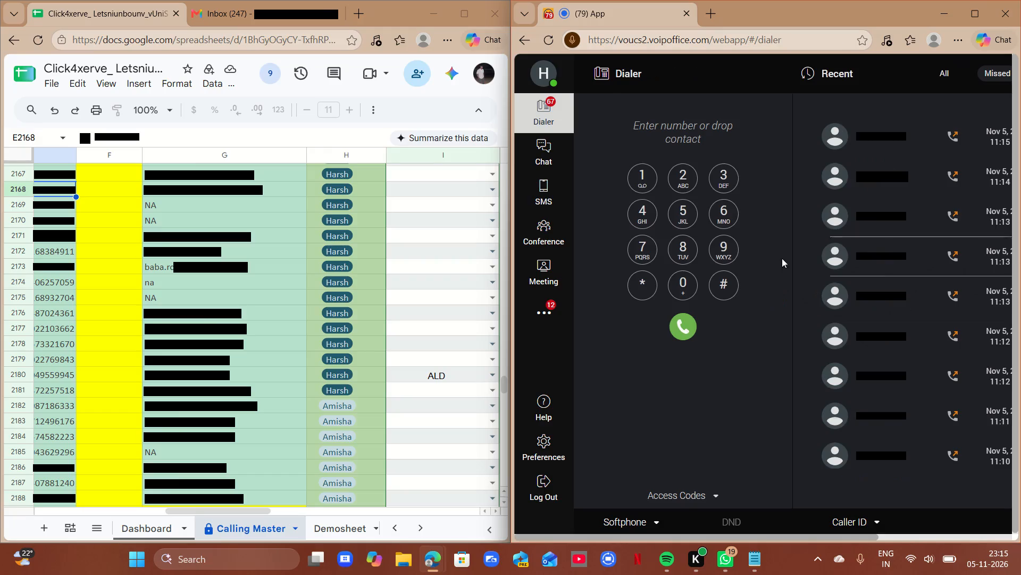
click(676, 132)
key(ctrl+v)
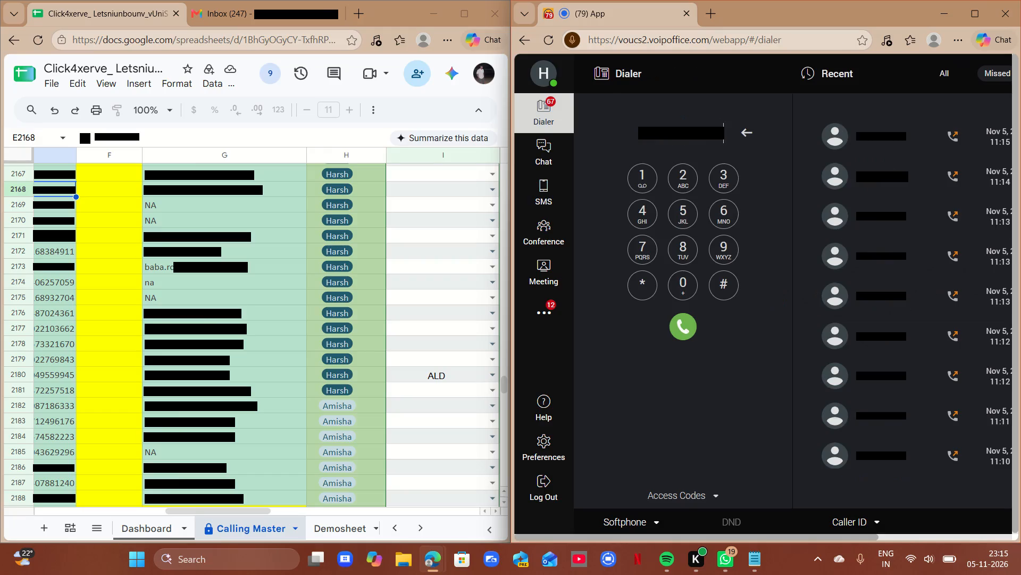
key(Return)
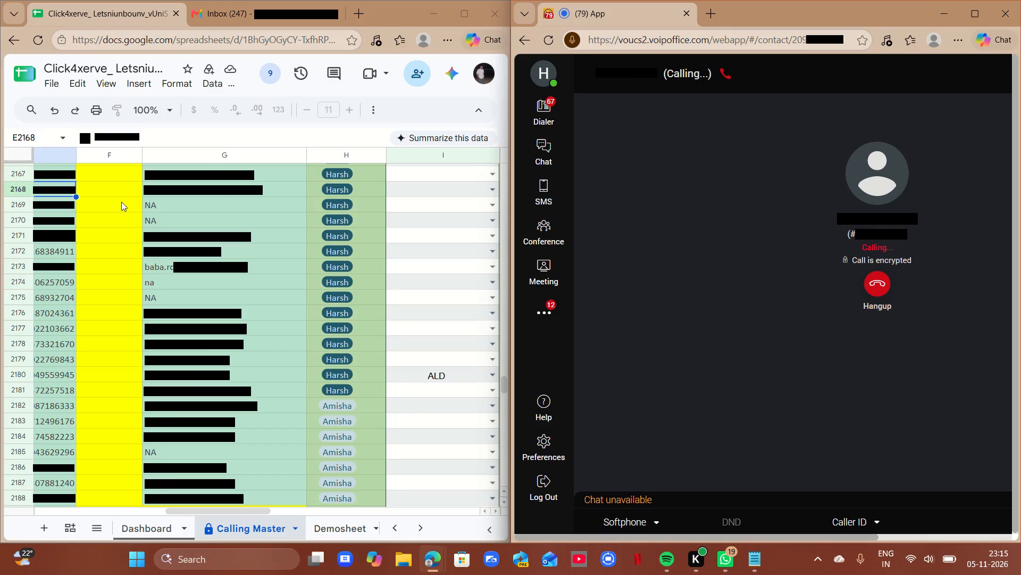
Copy the phone number from E2170 in the Calling Master sheet, hang up the current call and dial the copied number.
click(64, 219)
key(ctrl+c)
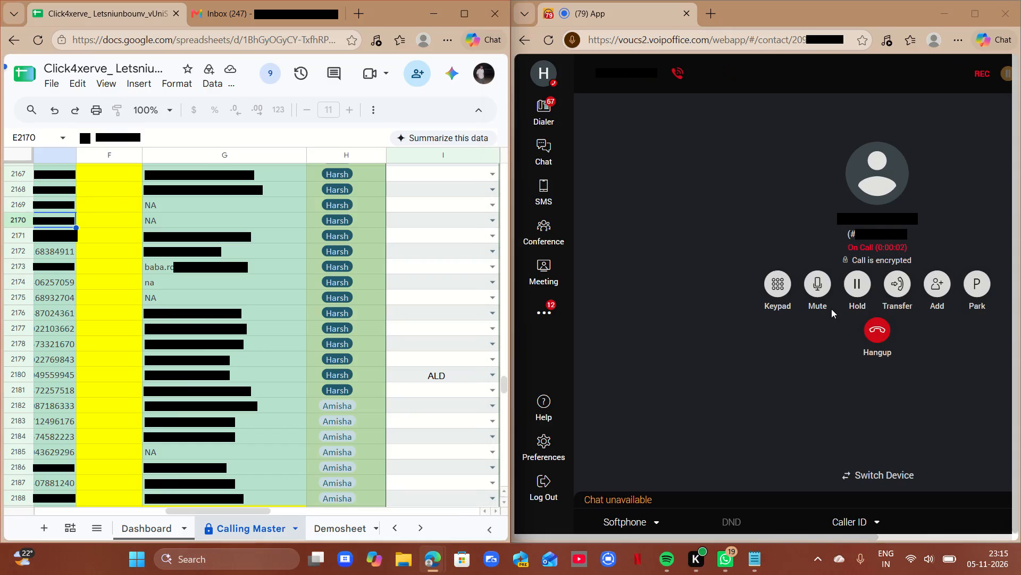
click(889, 330)
click(694, 151)
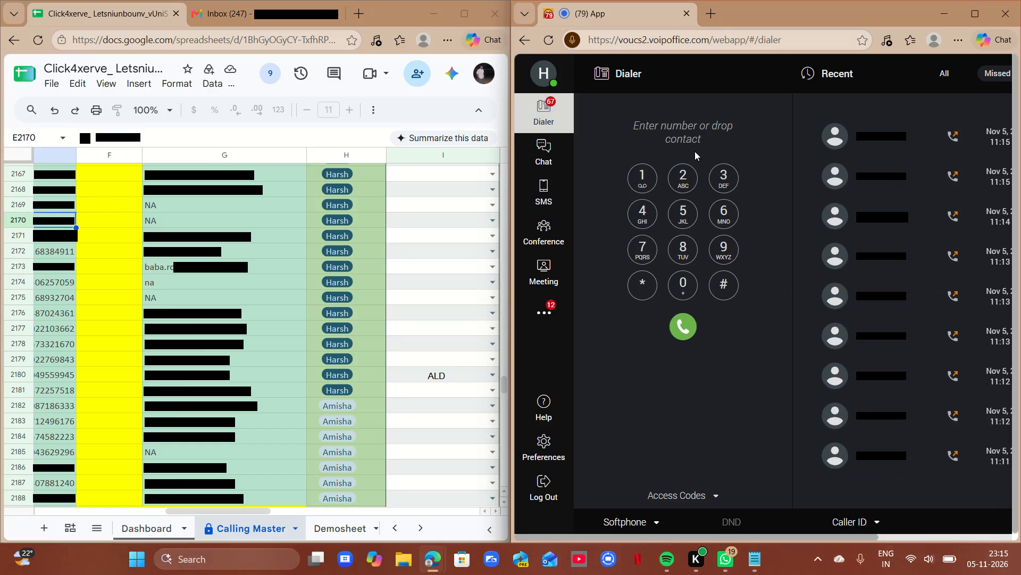
key(ctrl+v)
key(Return)
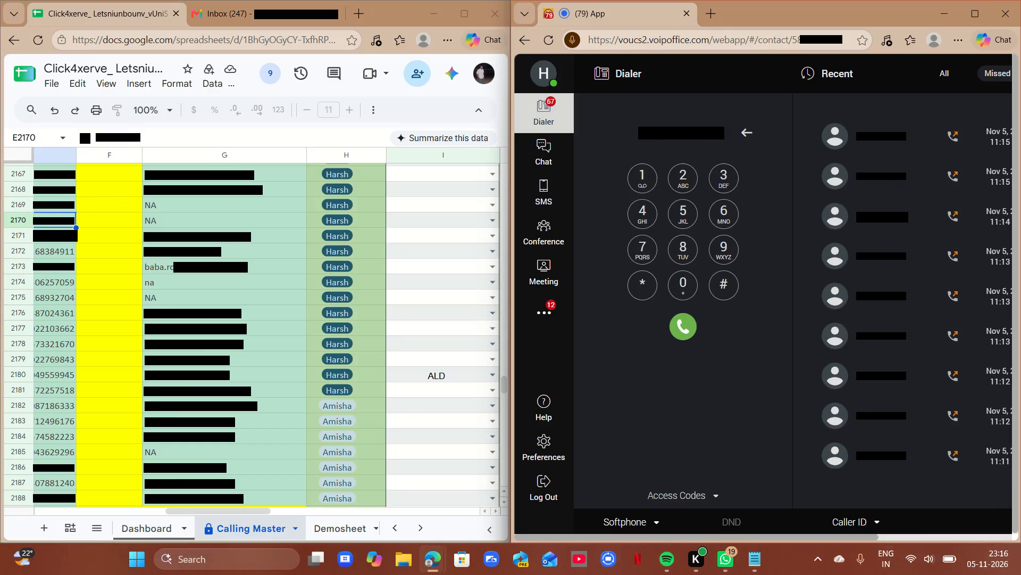
Copy the phone number from E2171 in the Calling Master sheet.
click(66, 232)
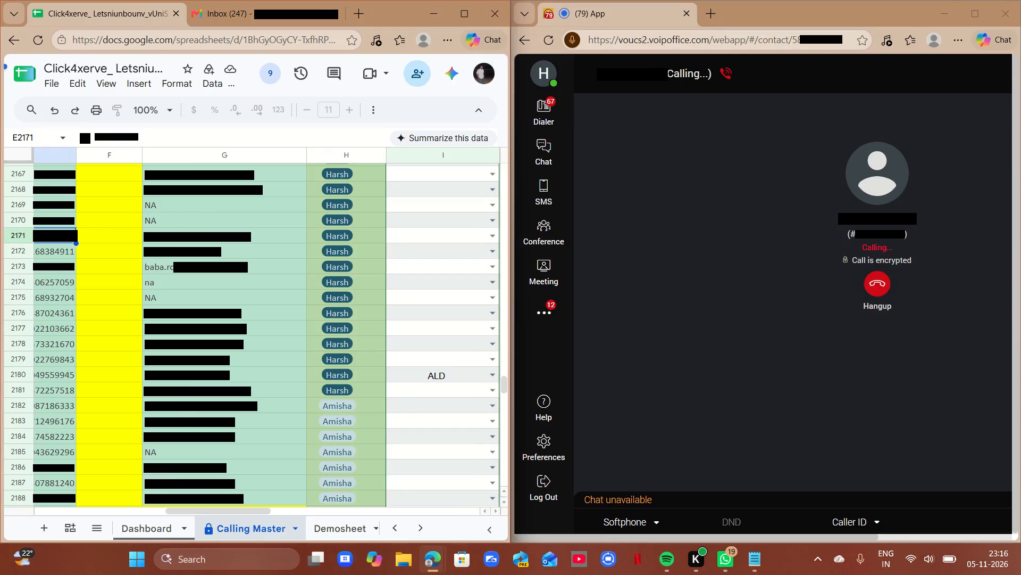
key(ctrl+c)
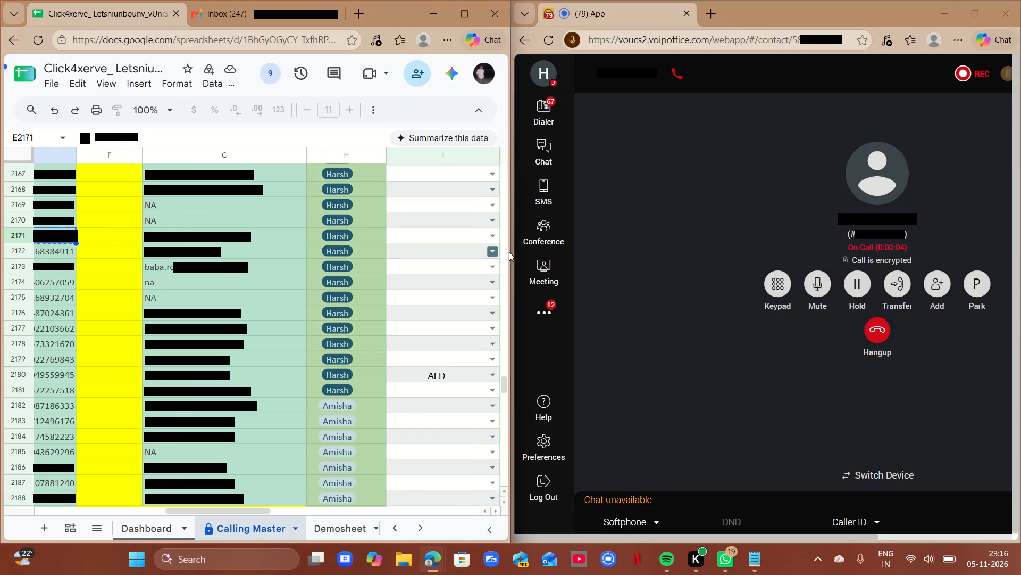
Send the digit 6 from the in-call keypad during the current call and close the keypad.
click(782, 280)
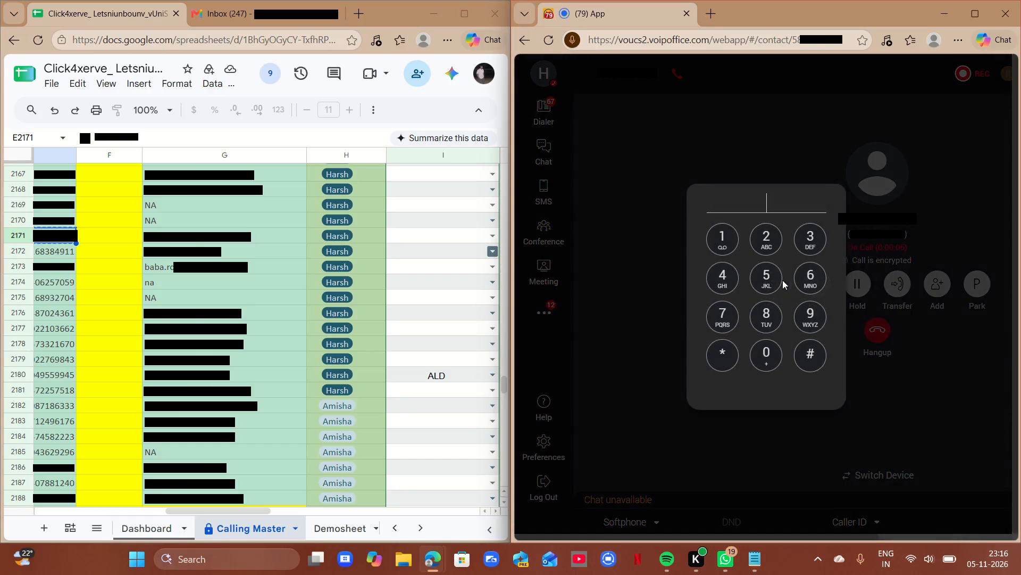
key(Right)
key(Right)
key(6)
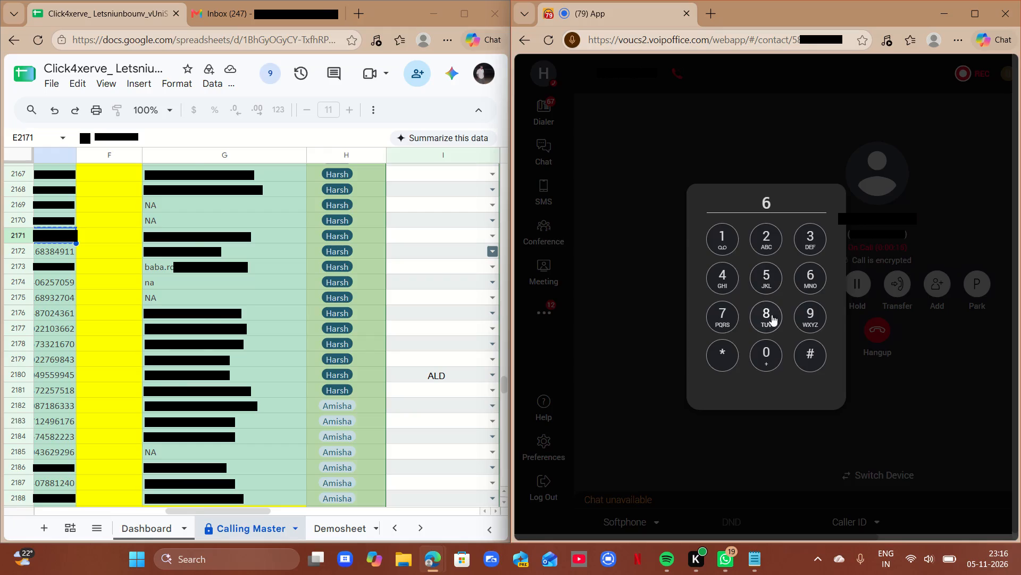
click(667, 228)
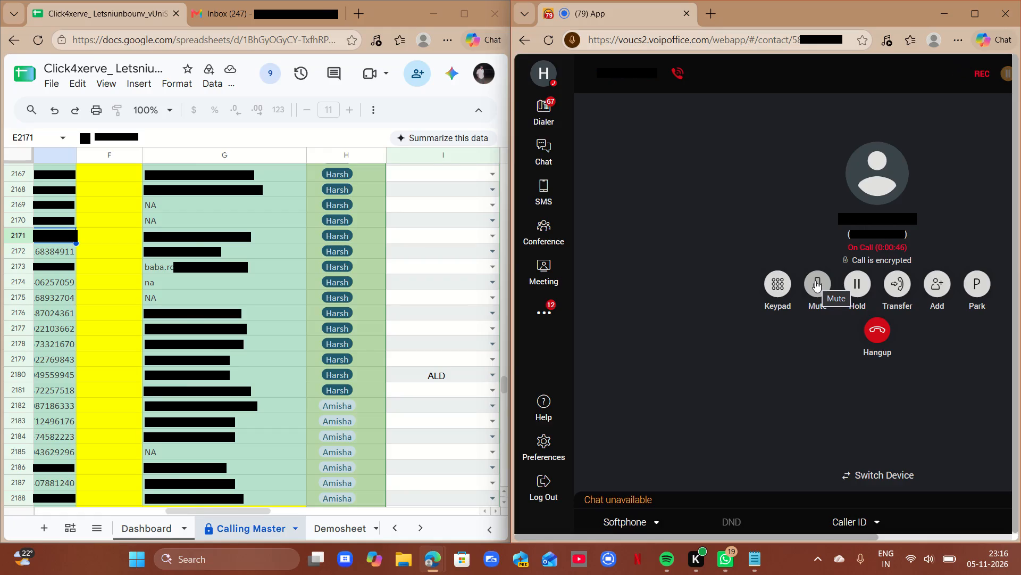
Hang up the current call and dial the number copied from E2171 in the web dialer.
click(881, 325)
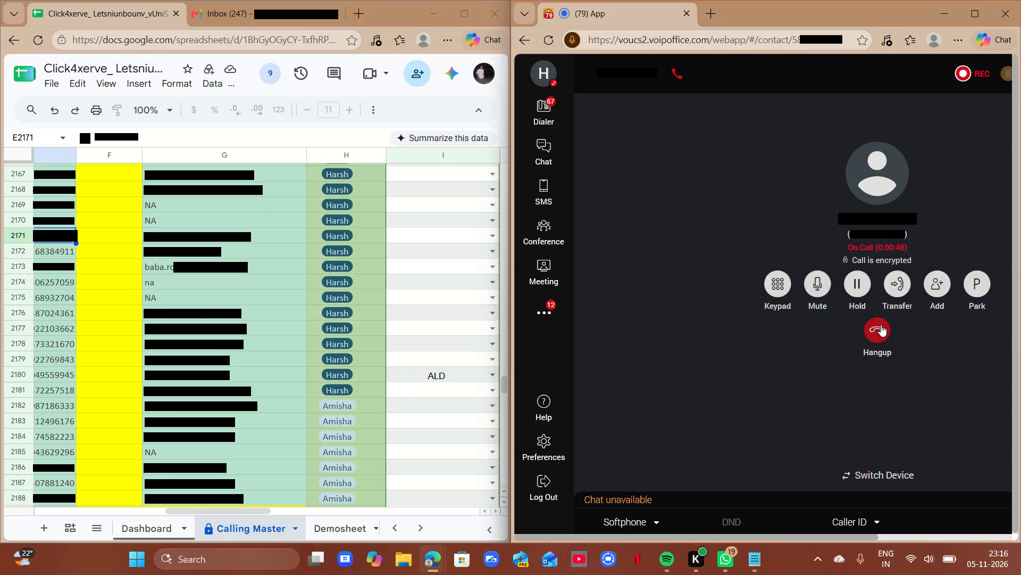
click(710, 125)
key(ctrl+v)
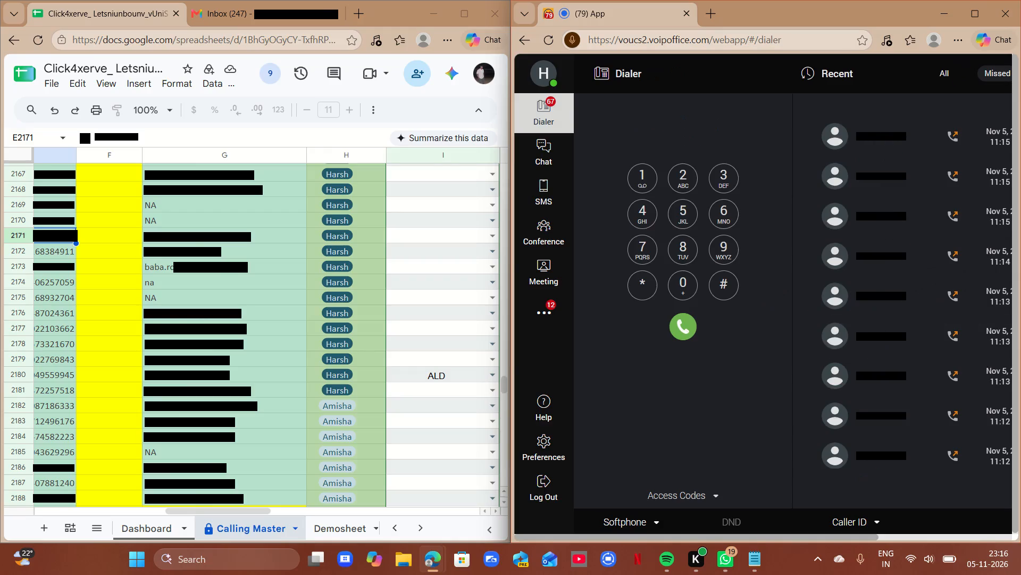
key(Return)
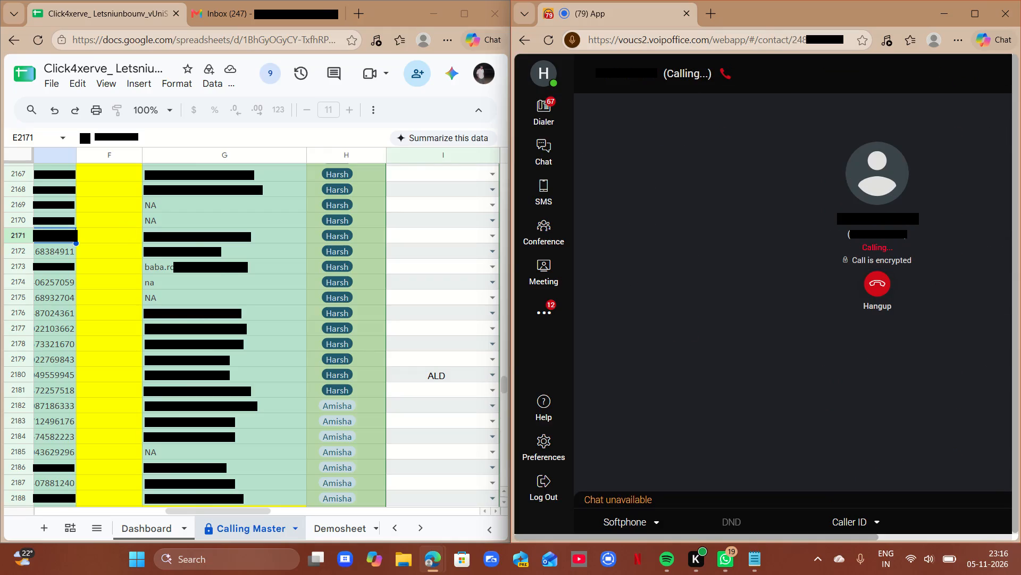
Set the call status in I2171 of the Calling Master sheet to Voicemail and fill it upward through I2167.
click(12, 241)
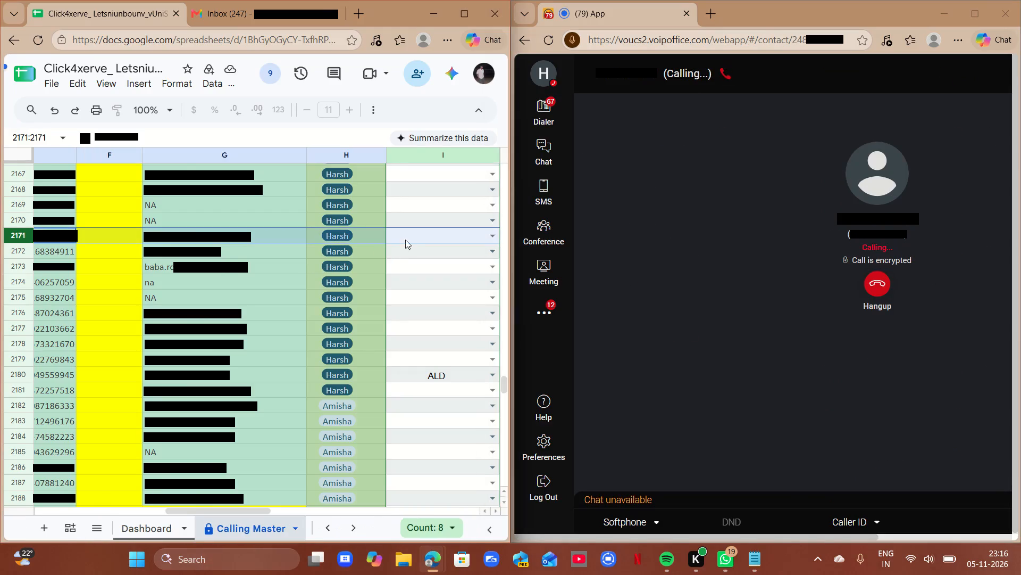
click(413, 233)
key(v)
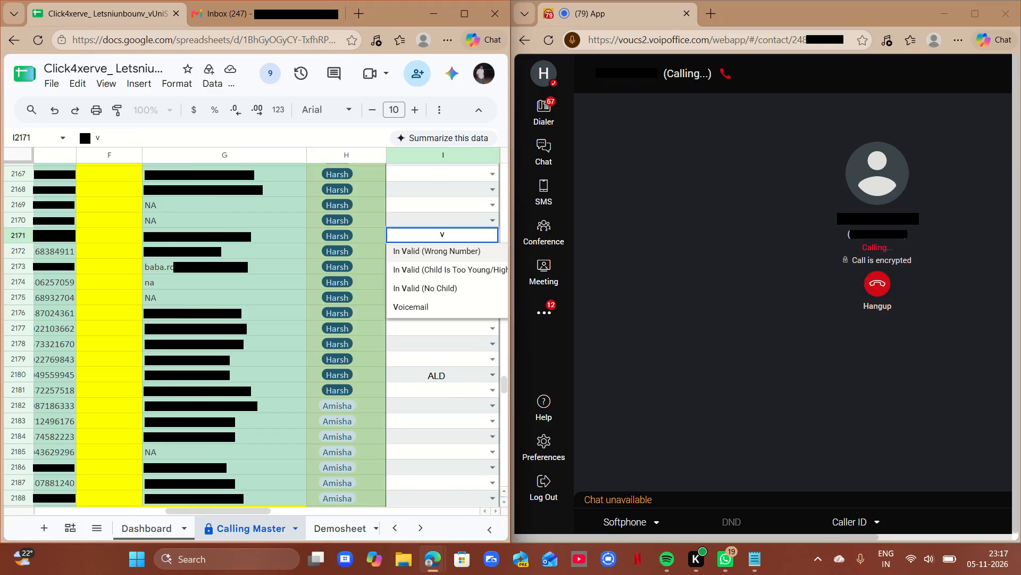
key(Up)
key(Return)
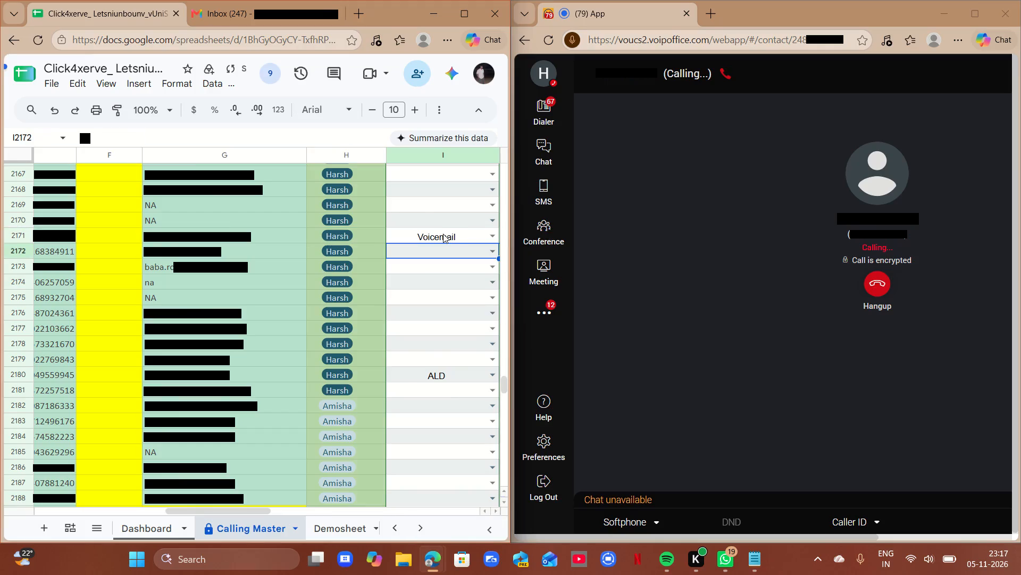
click(443, 234)
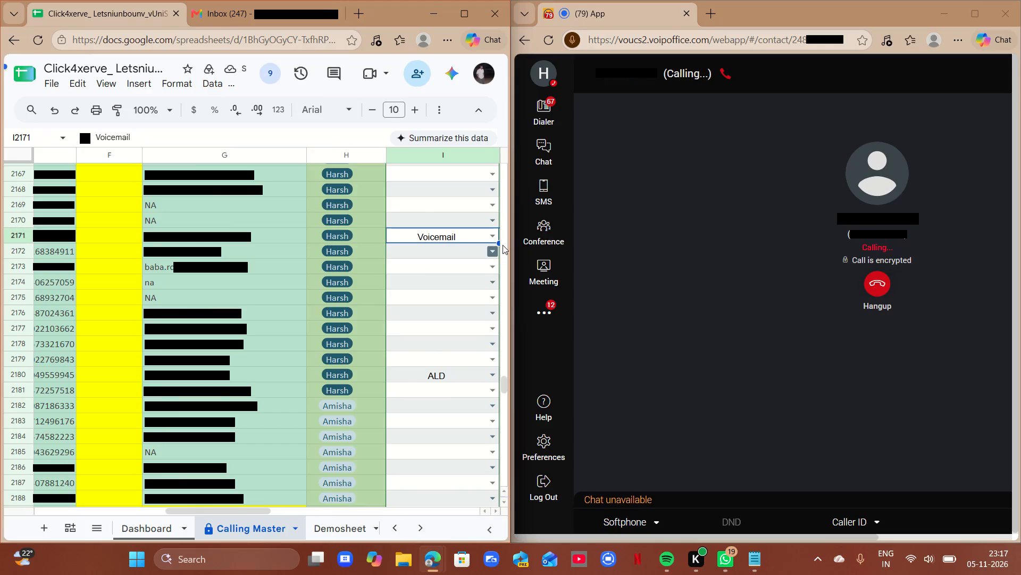
drag(497, 241, 478, 178)
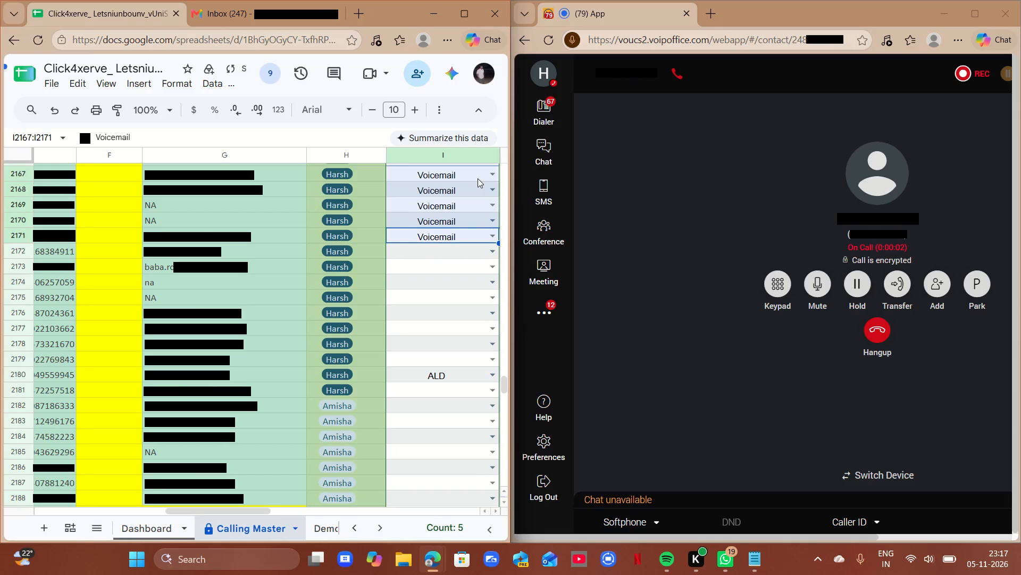
scroll(478, 178, down, 1)
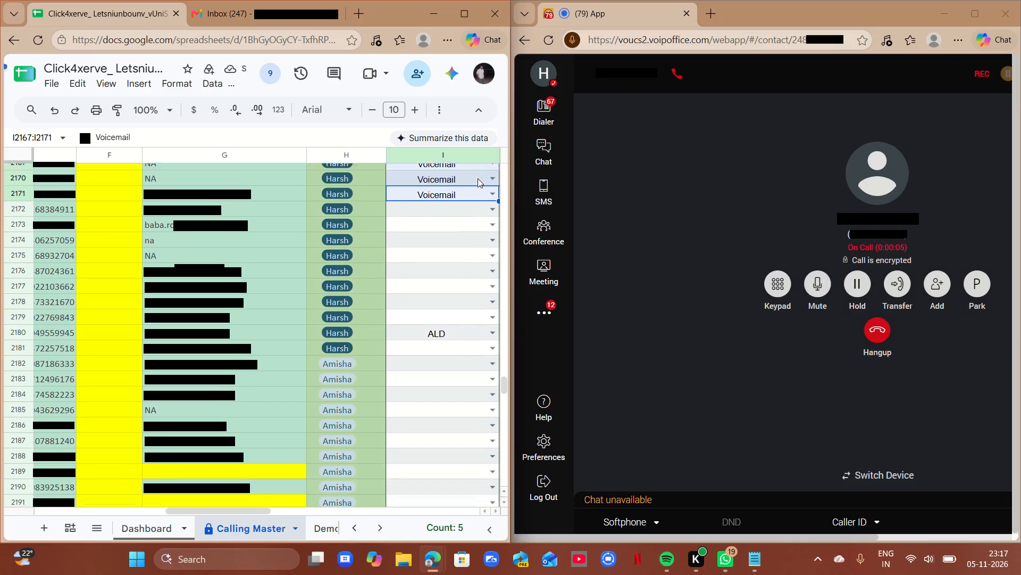
Change the call status in I2171 of the Calling Master sheet to Hung up/Disconneted.
scroll(478, 178, down, 1)
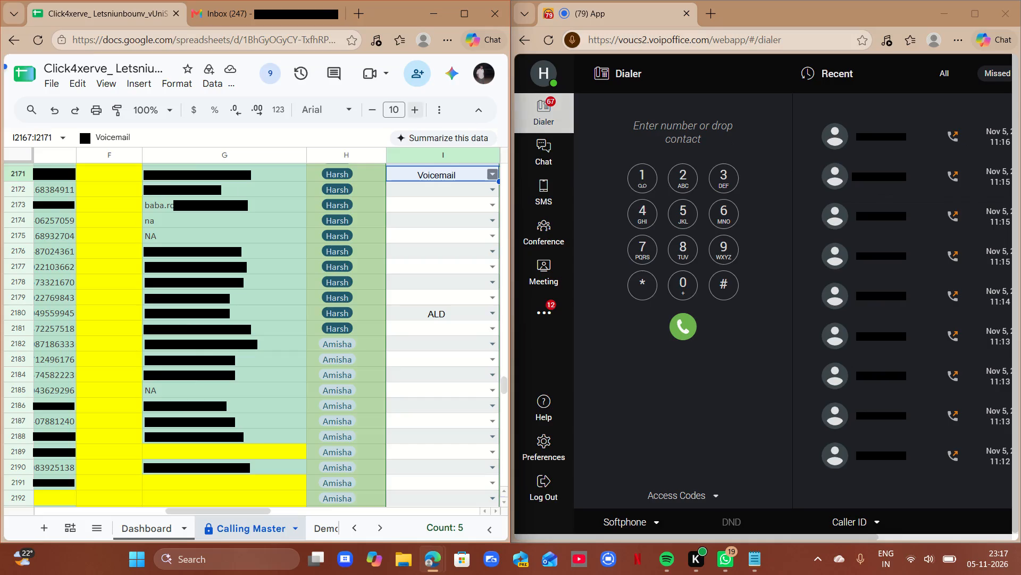
click(430, 177)
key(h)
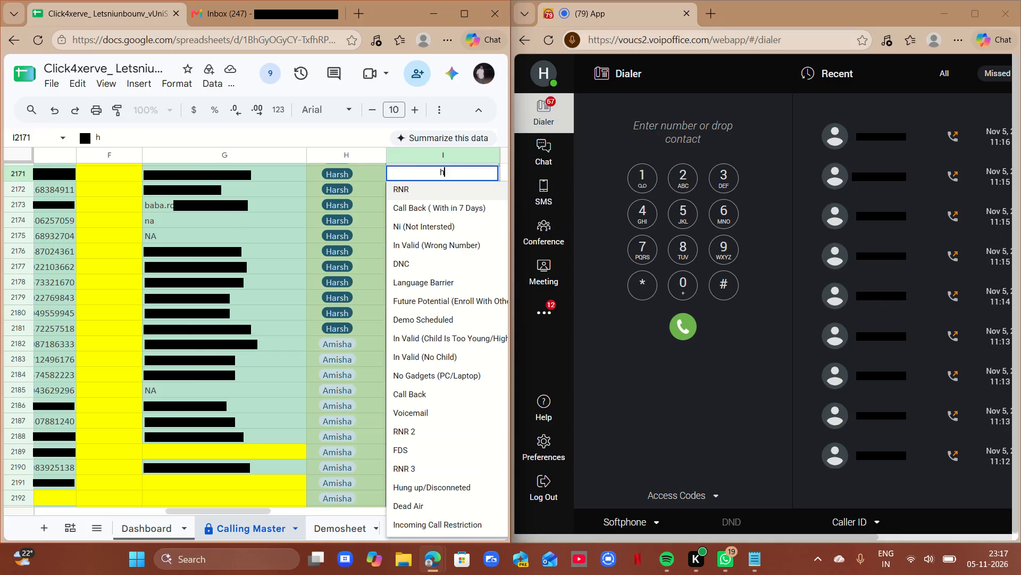
key(Up)
key(Return)
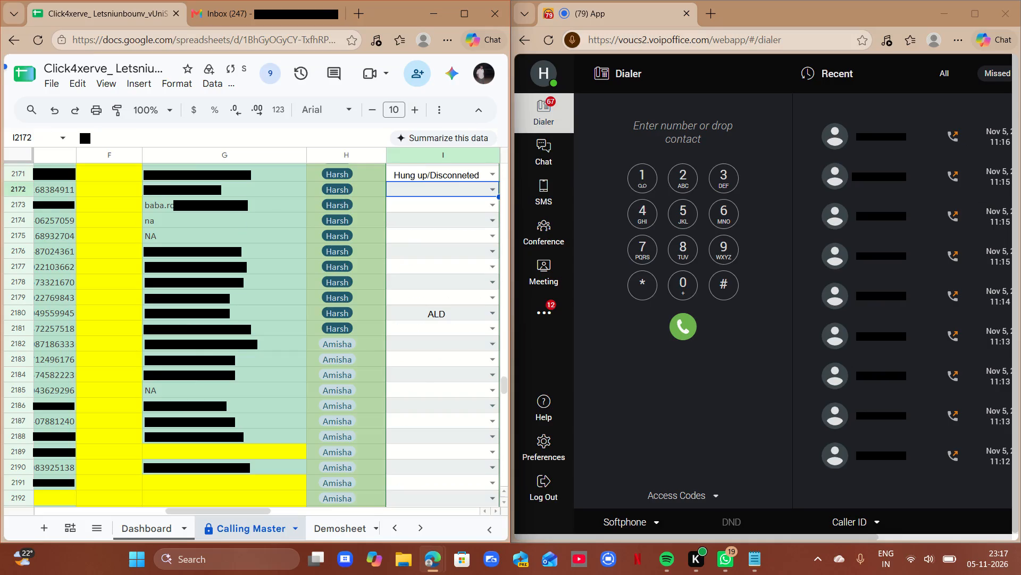
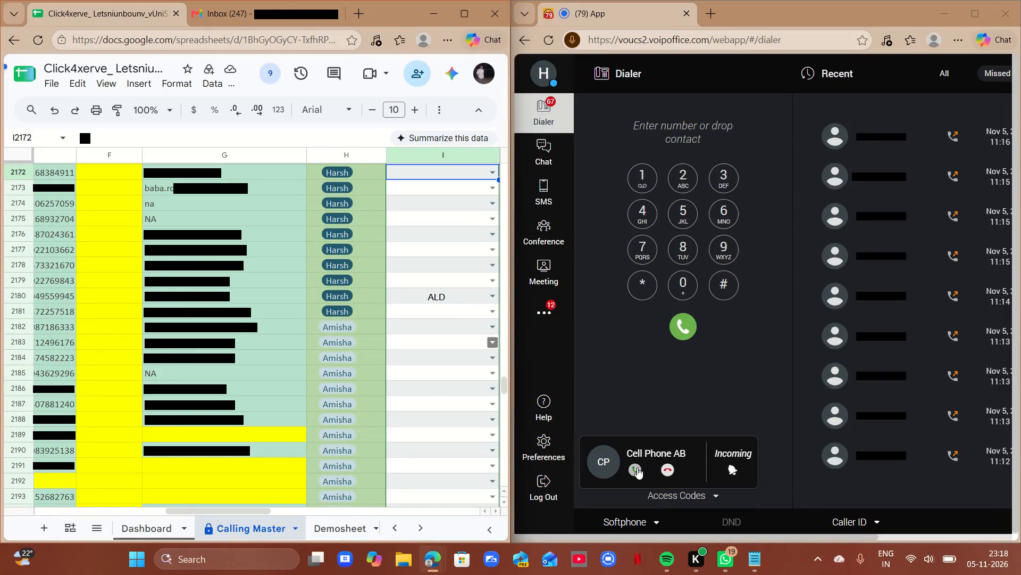
Answer the incoming call from Cell Phone AB in the web dialer and open the active call's view.
click(637, 467)
click(730, 462)
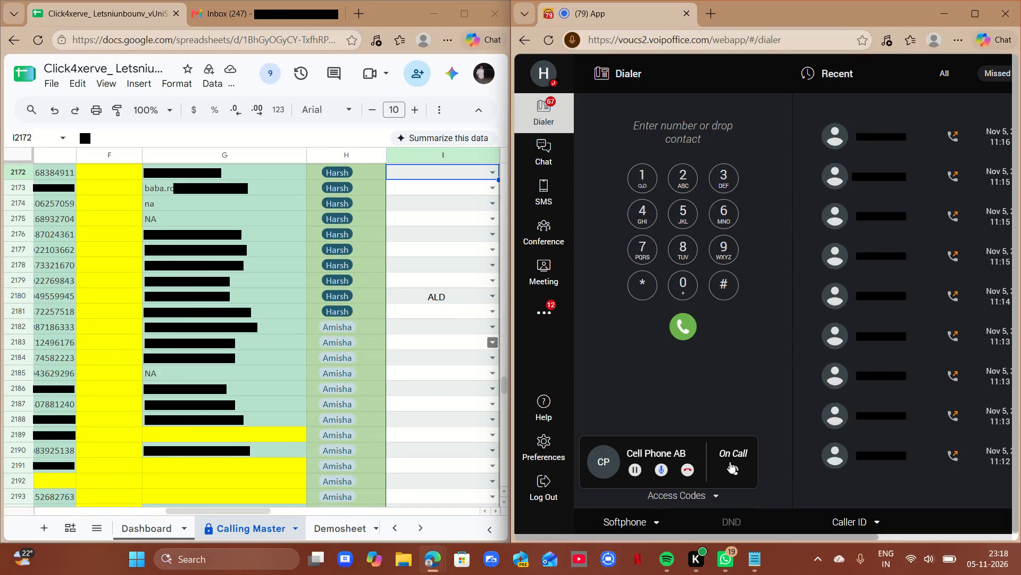
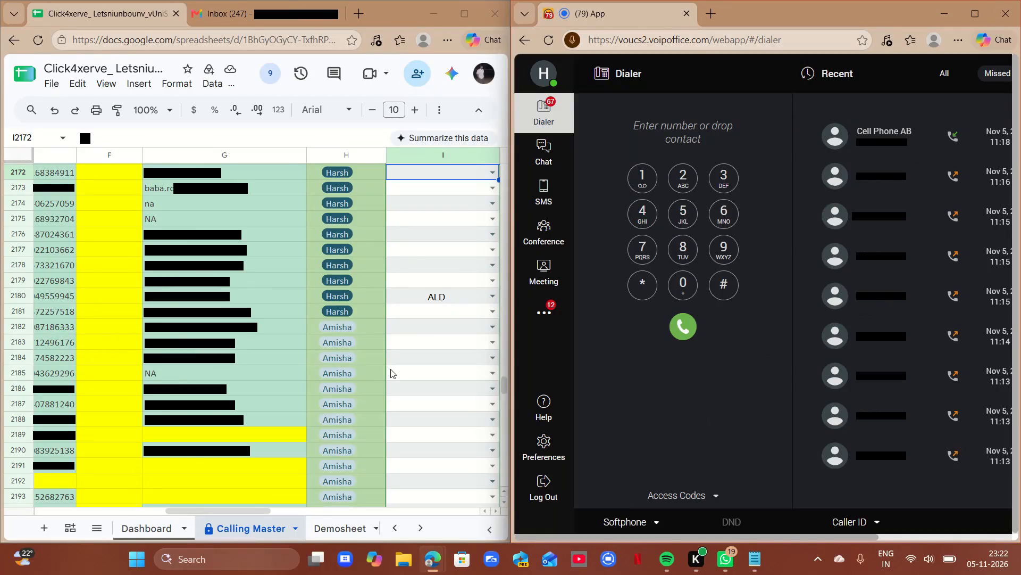
Check the actioned call figures for Harsh on the Dashboard sheet.
click(149, 524)
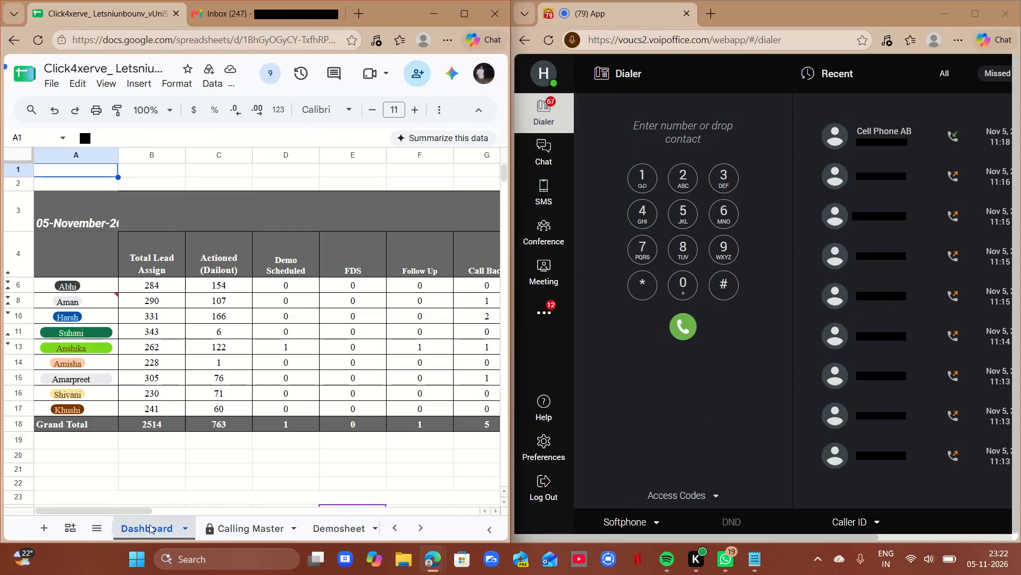